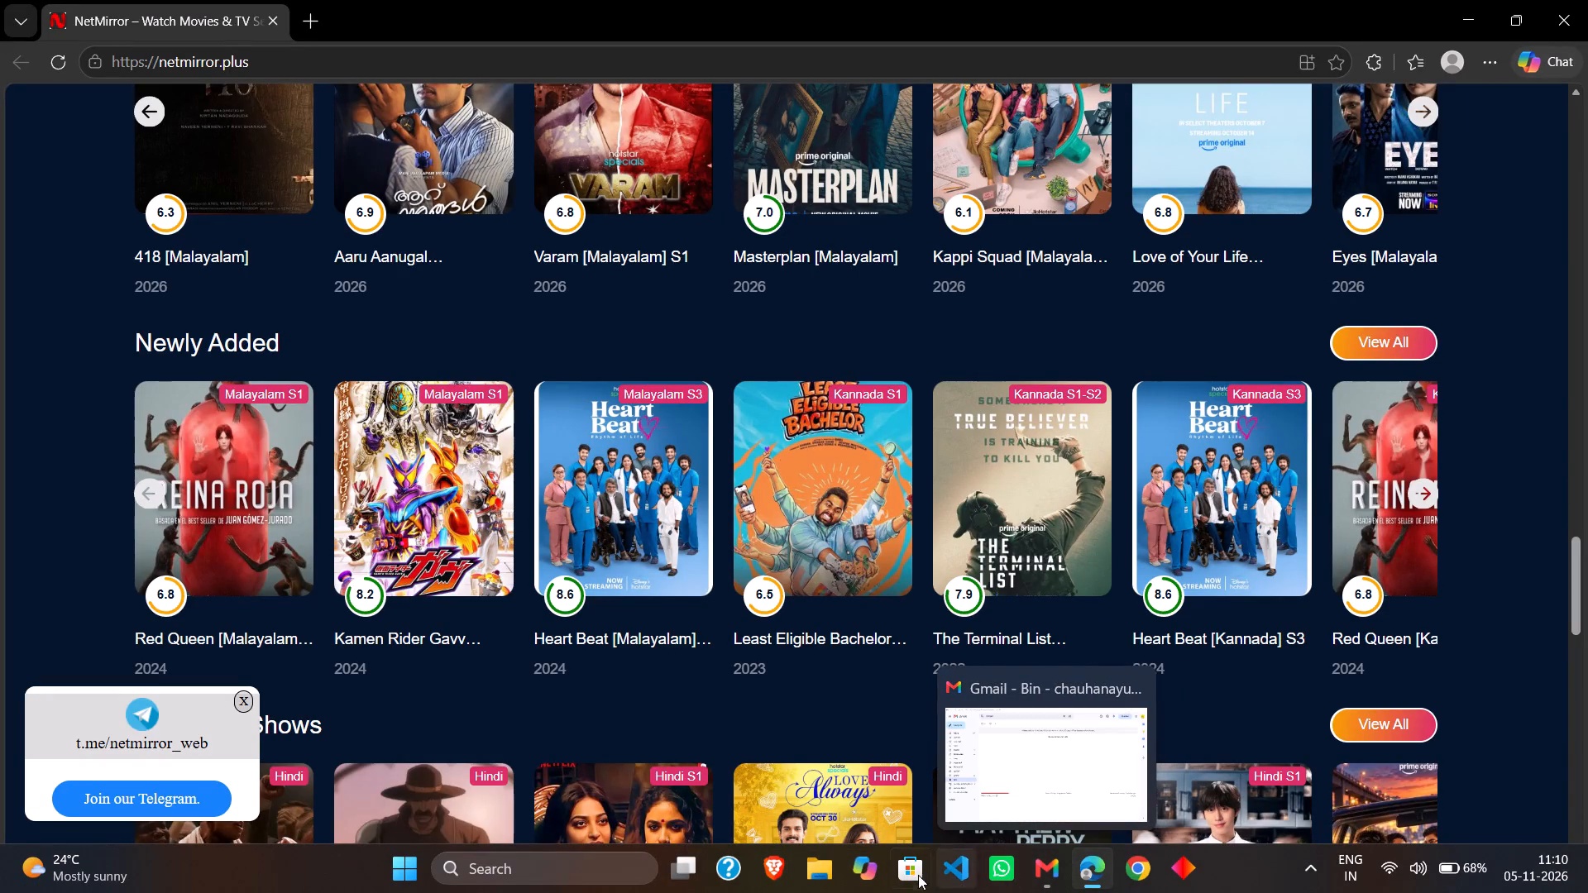
Switch to Brave with the second "Personal" profile and open the Overleaf projects page.
left_click(775, 852)
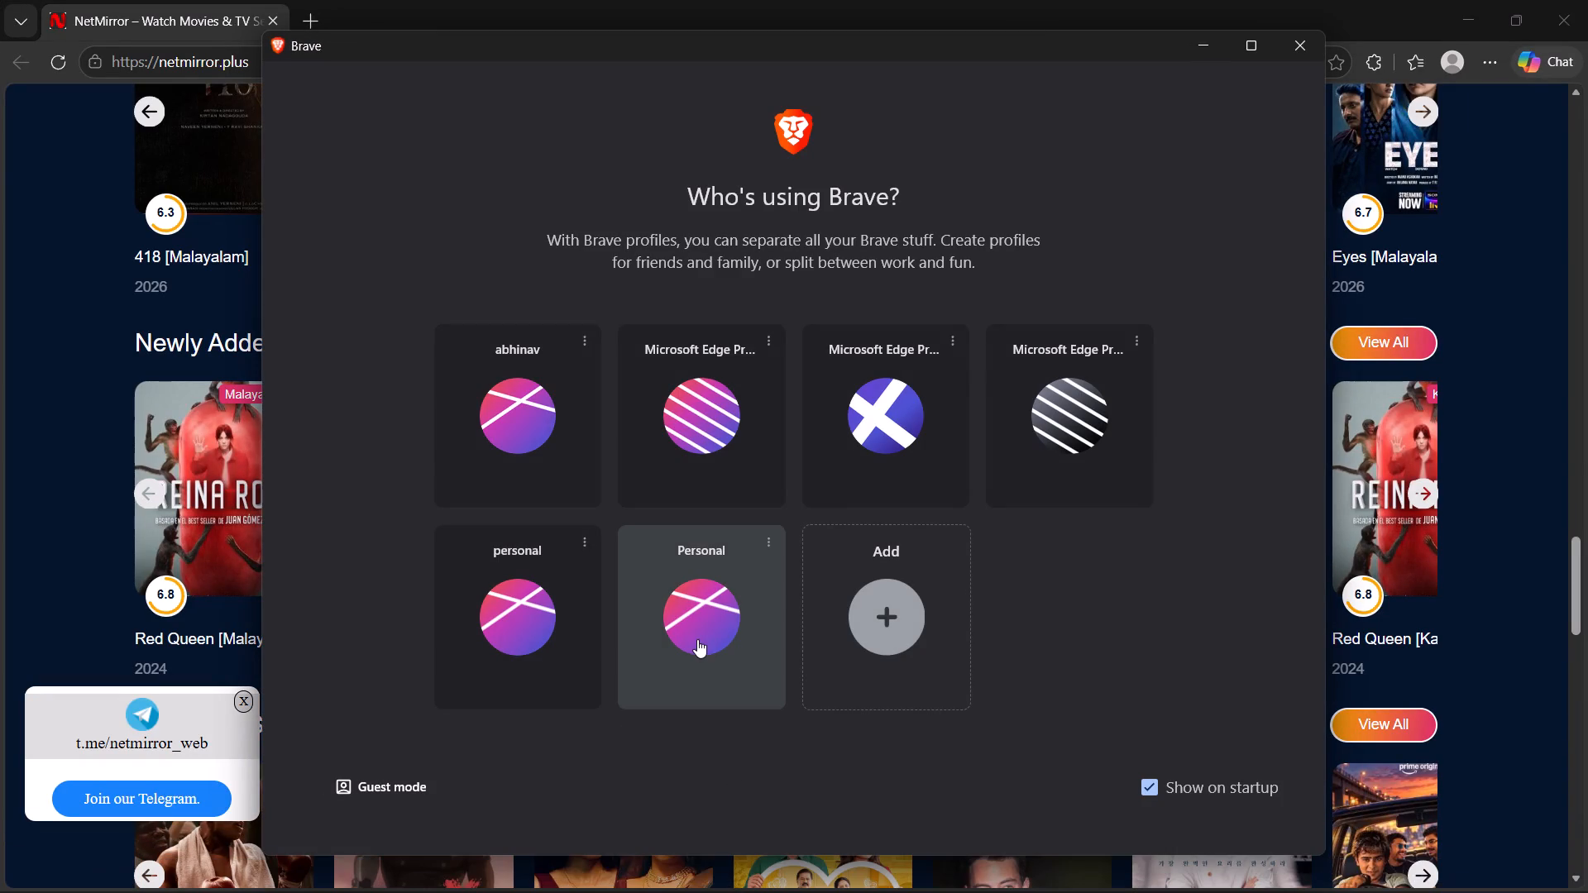
left_click(650, 620)
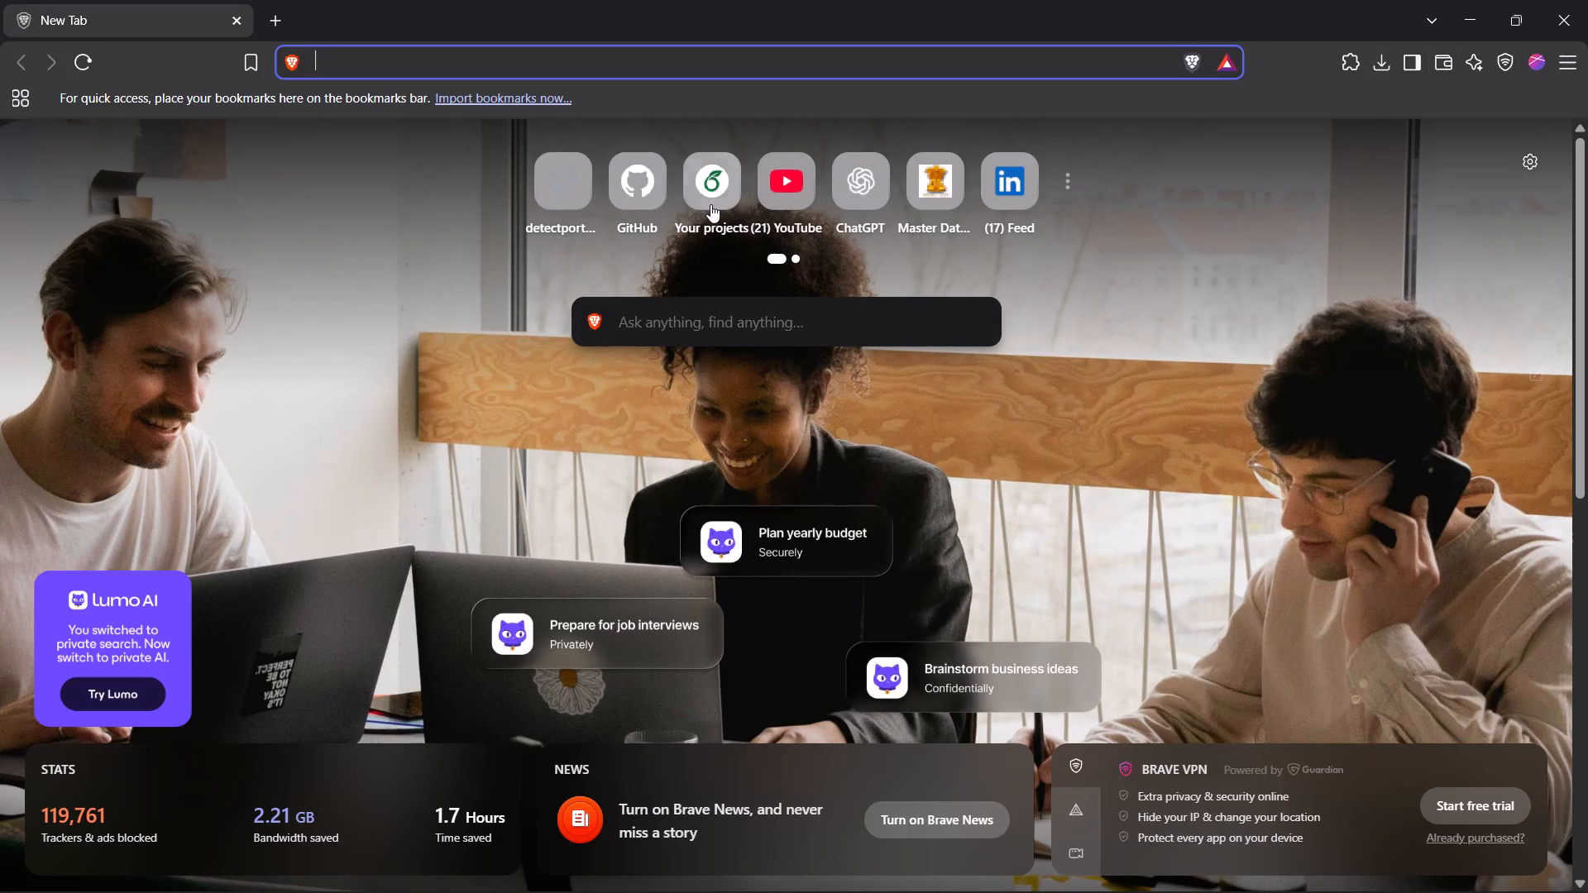
left_click(710, 198)
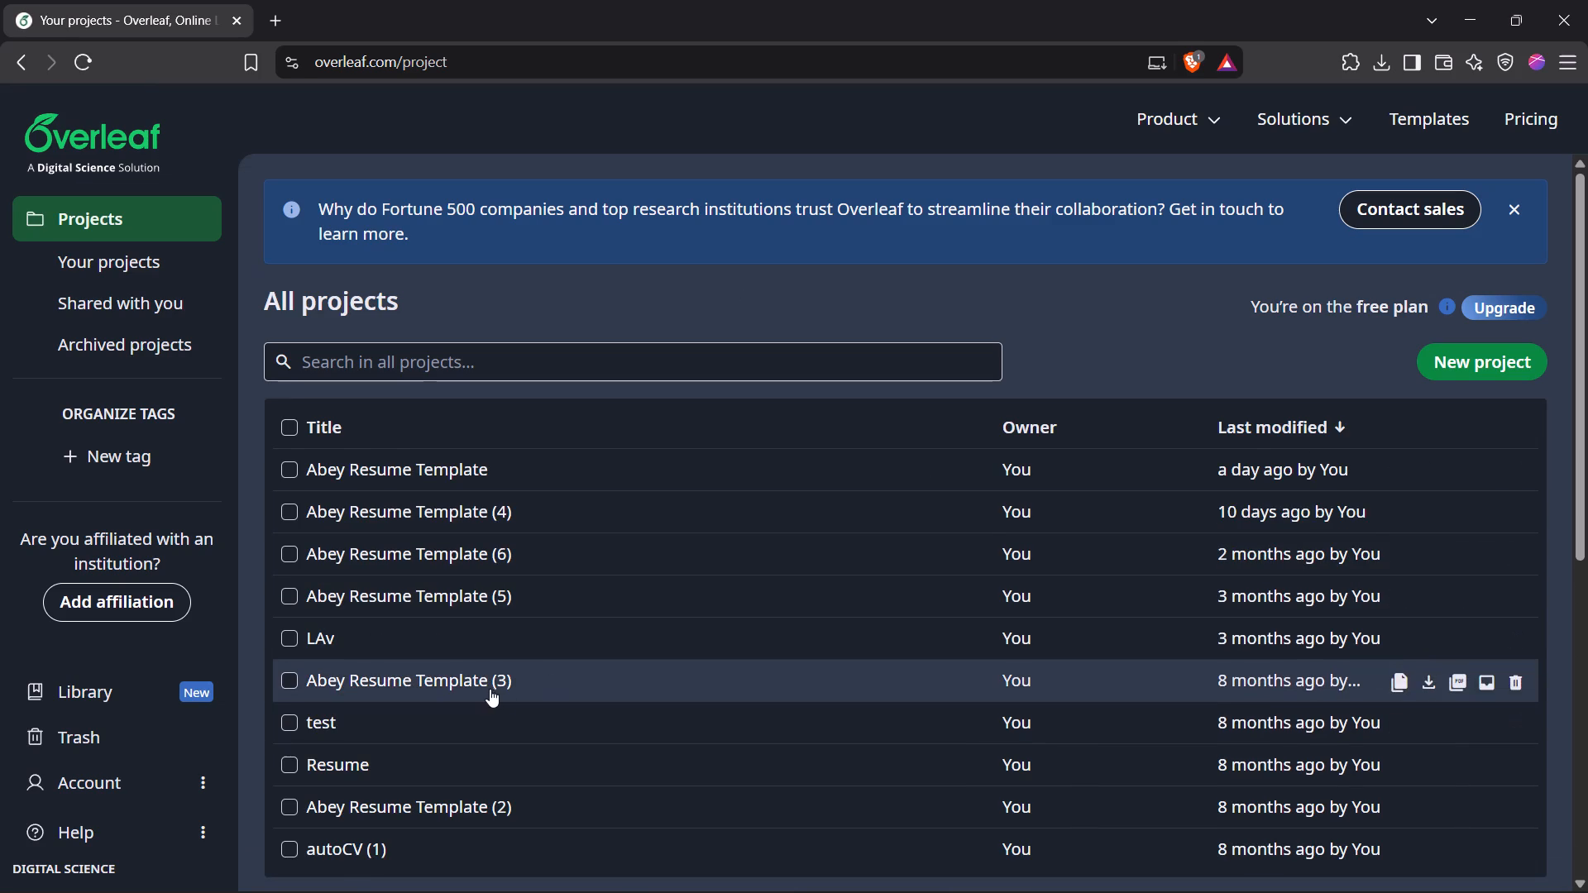
Open the project "Abey Resume Template (3)" and review its compiled resume from the education section down to skills.
left_click(490, 680)
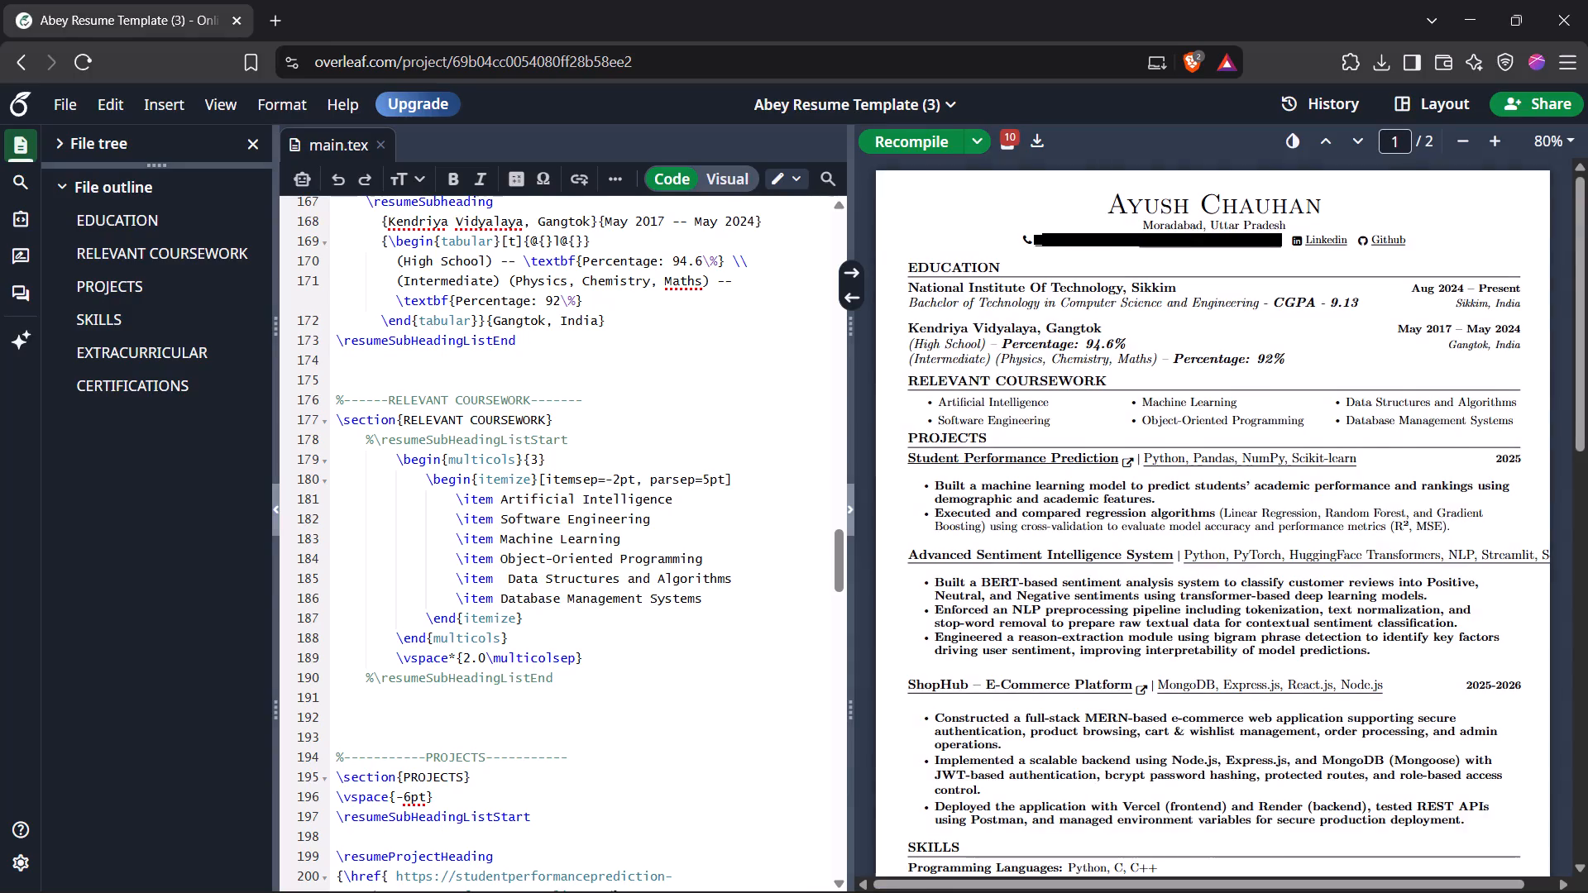
scroll(1067, 620, "down", 6)
scroll(1067, 620, "up", 4)
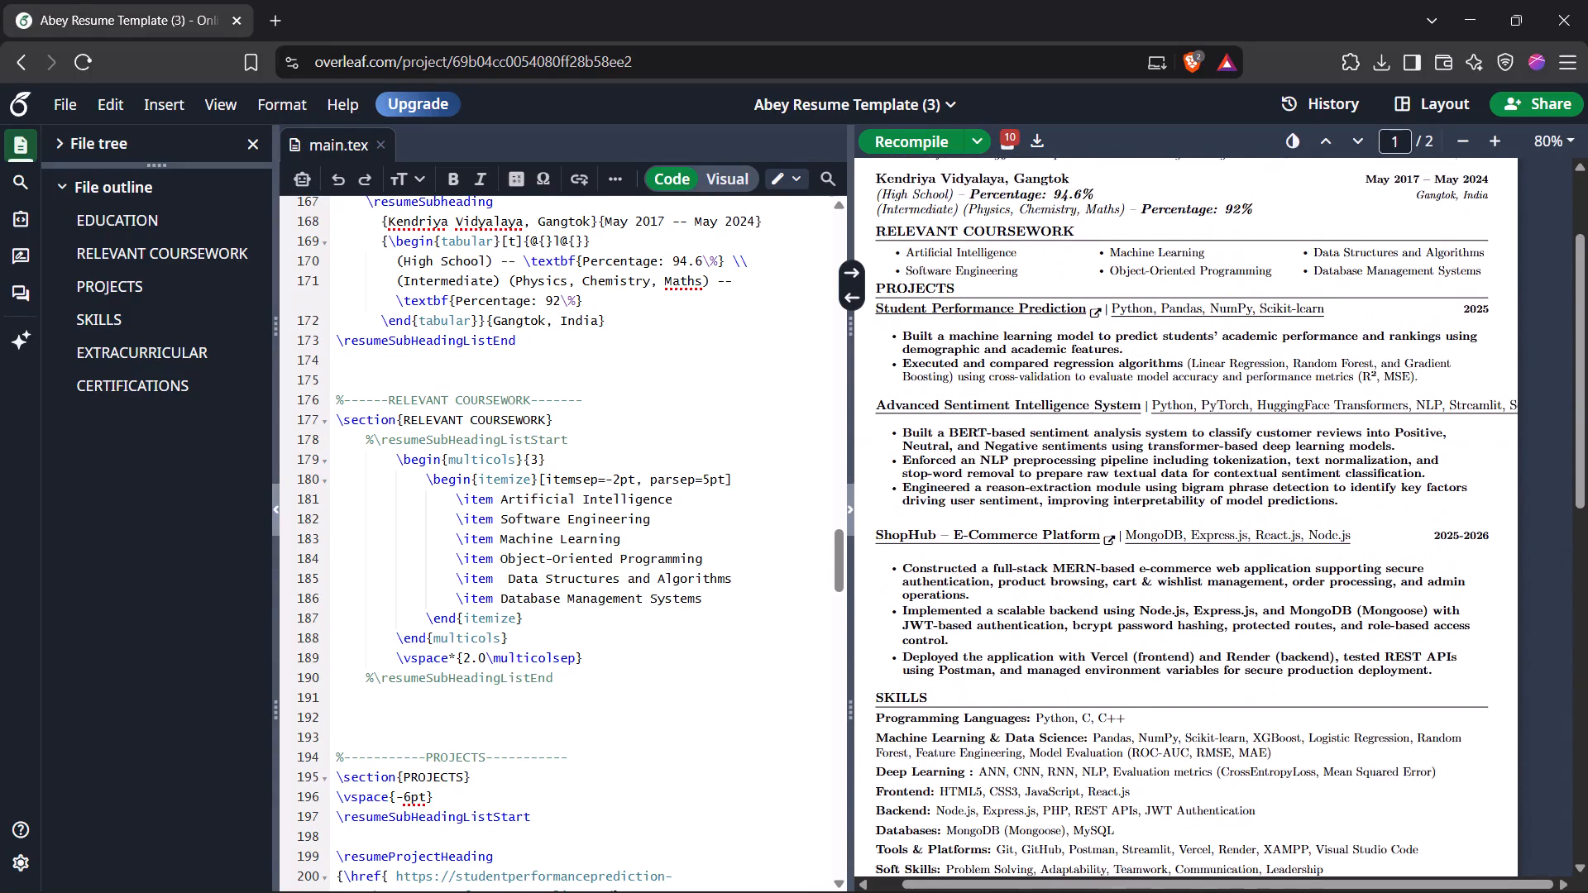
scroll(1067, 620, "up", 3)
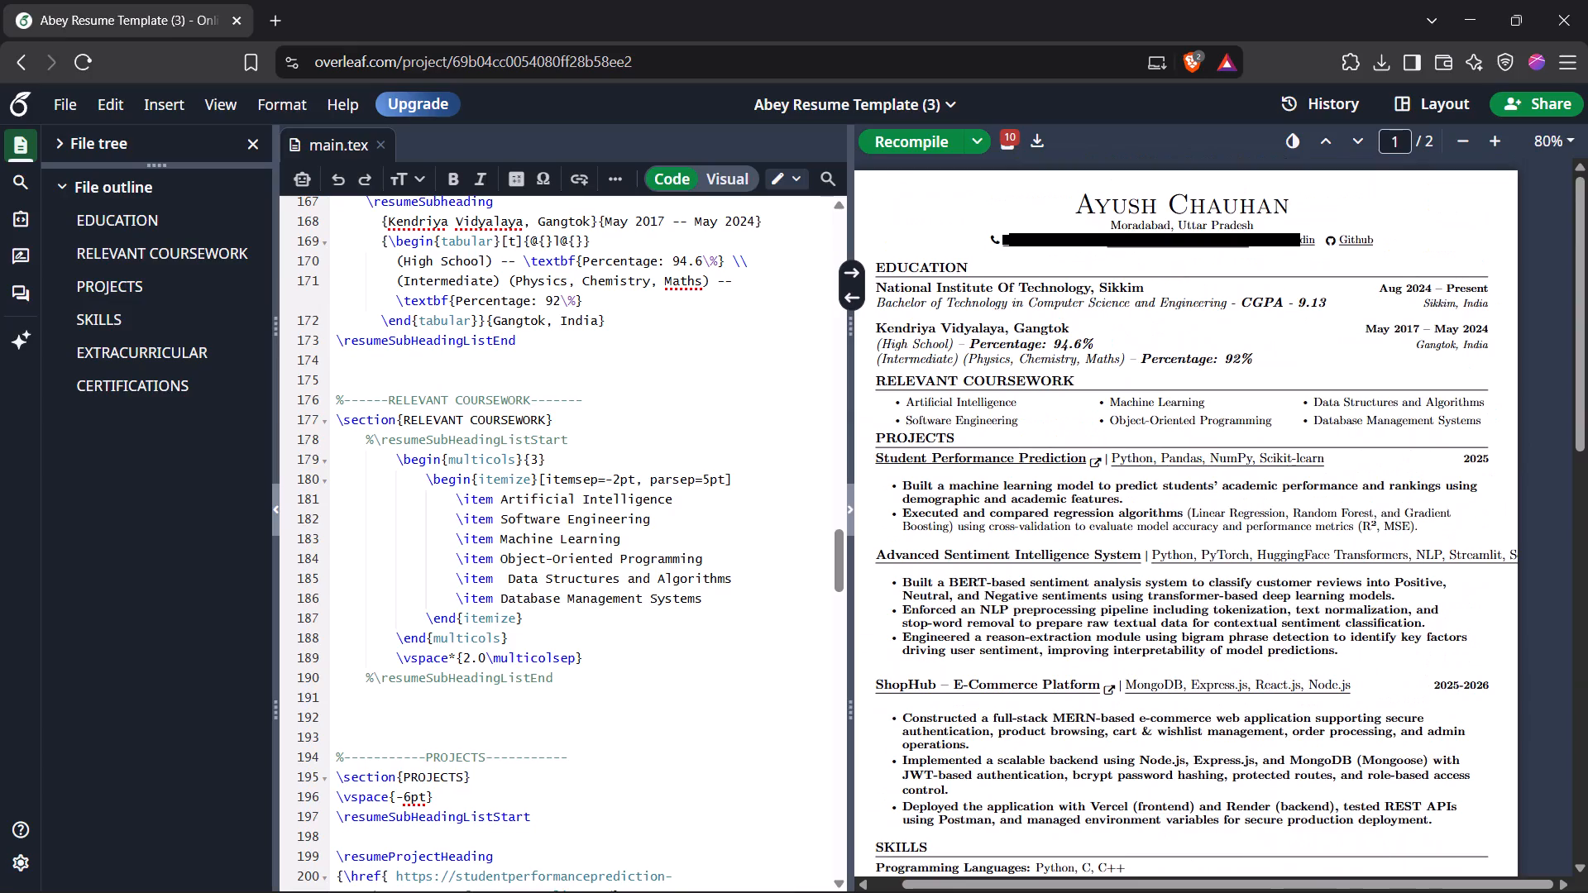
scroll(1067, 620, "down", 1)
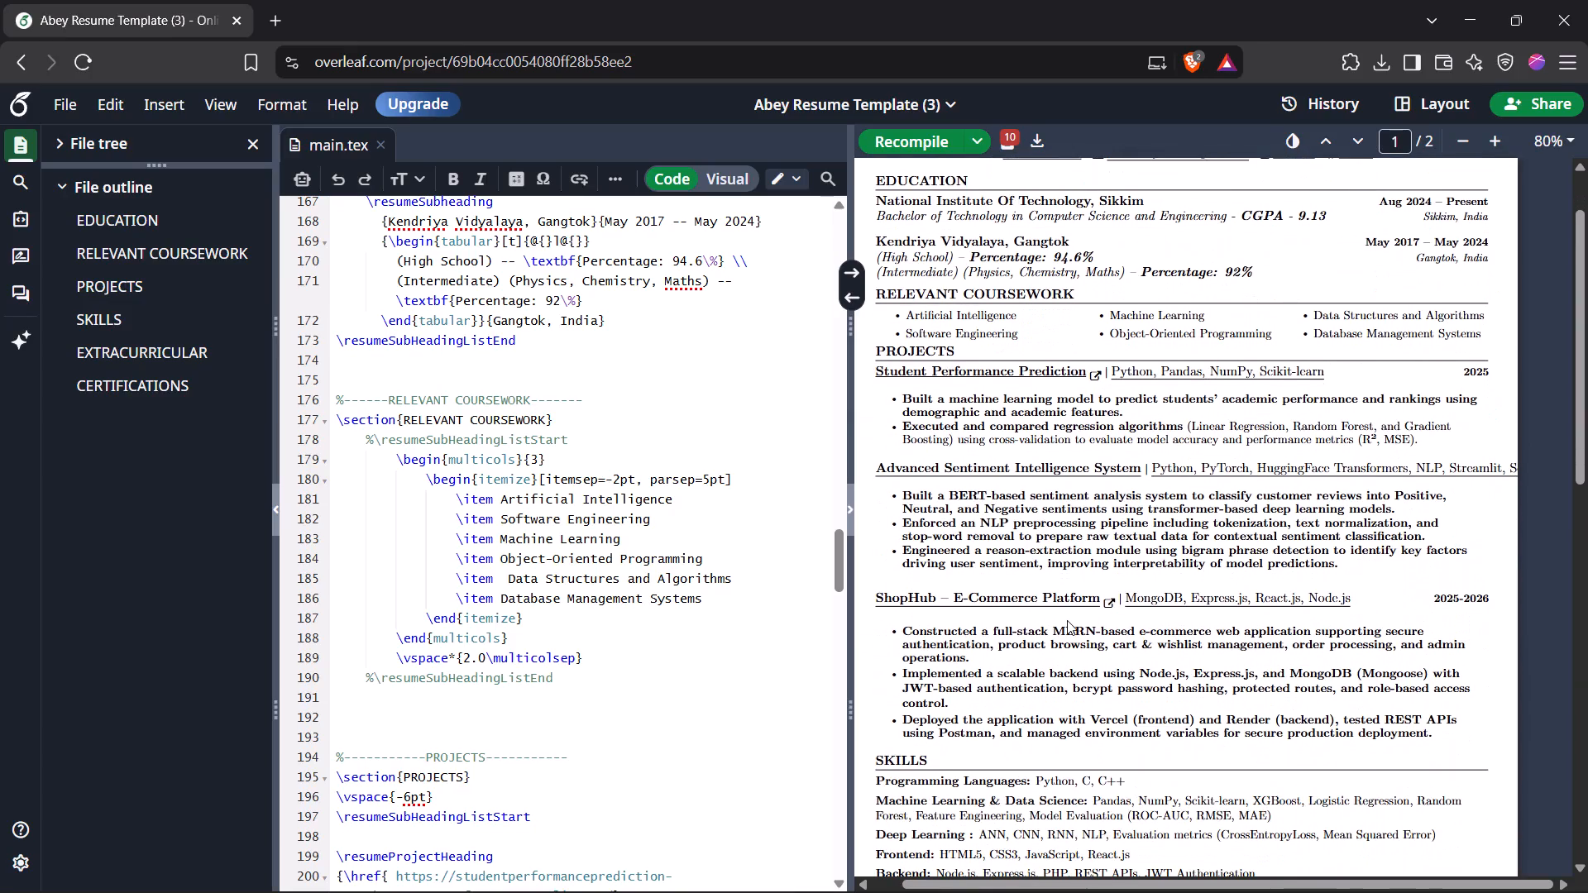
scroll(1067, 620, "up", 4)
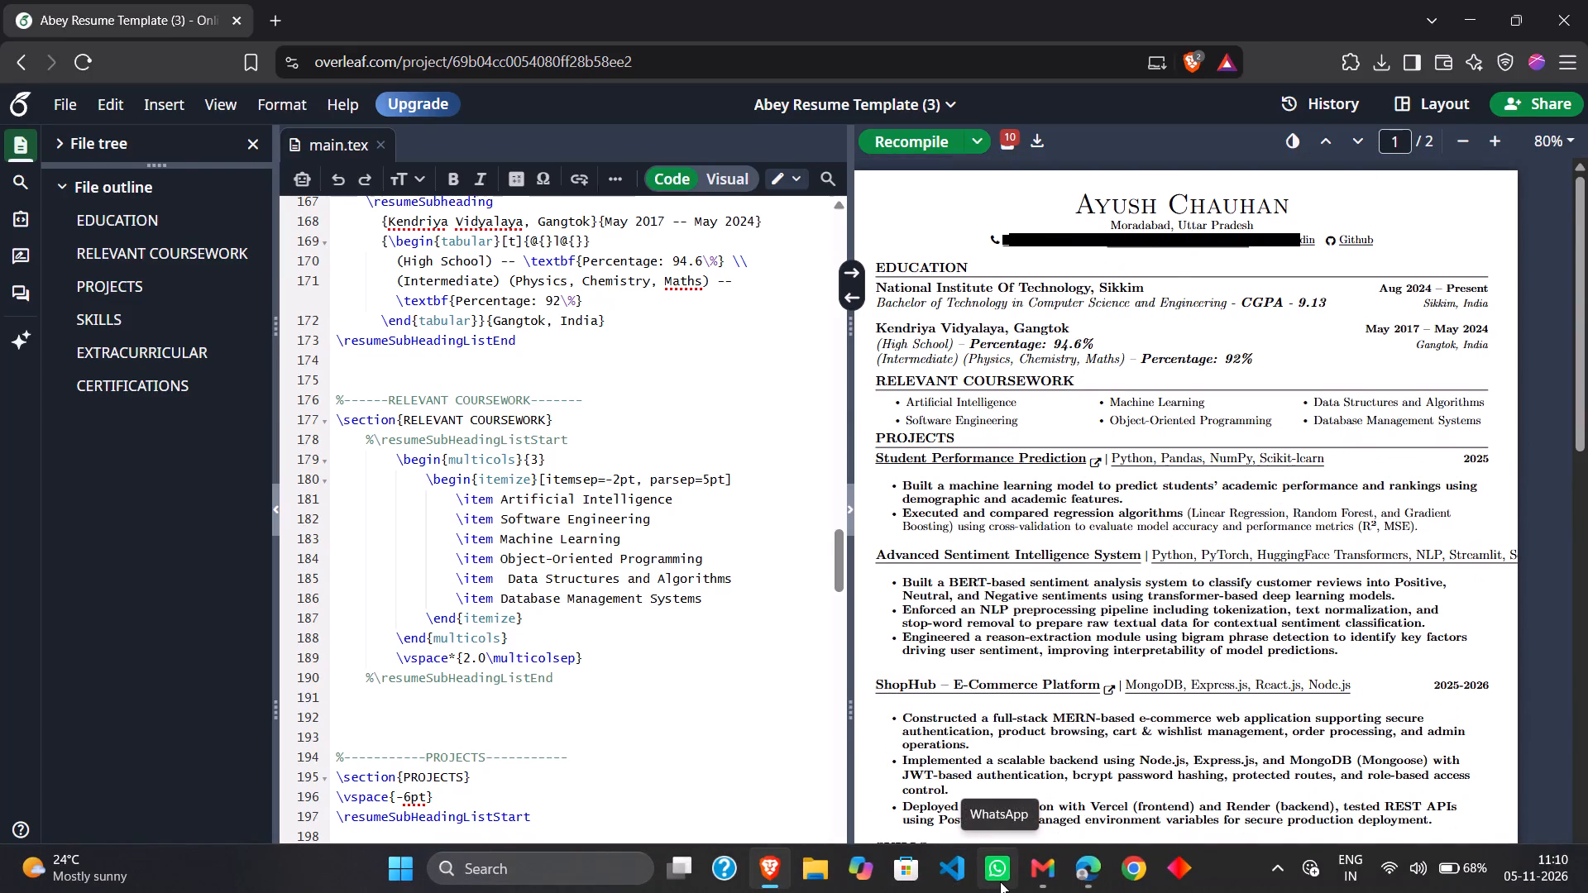
In File Explorer, find the ML version of the resume in the Certificates folder and open the PDF.
left_click(806, 866)
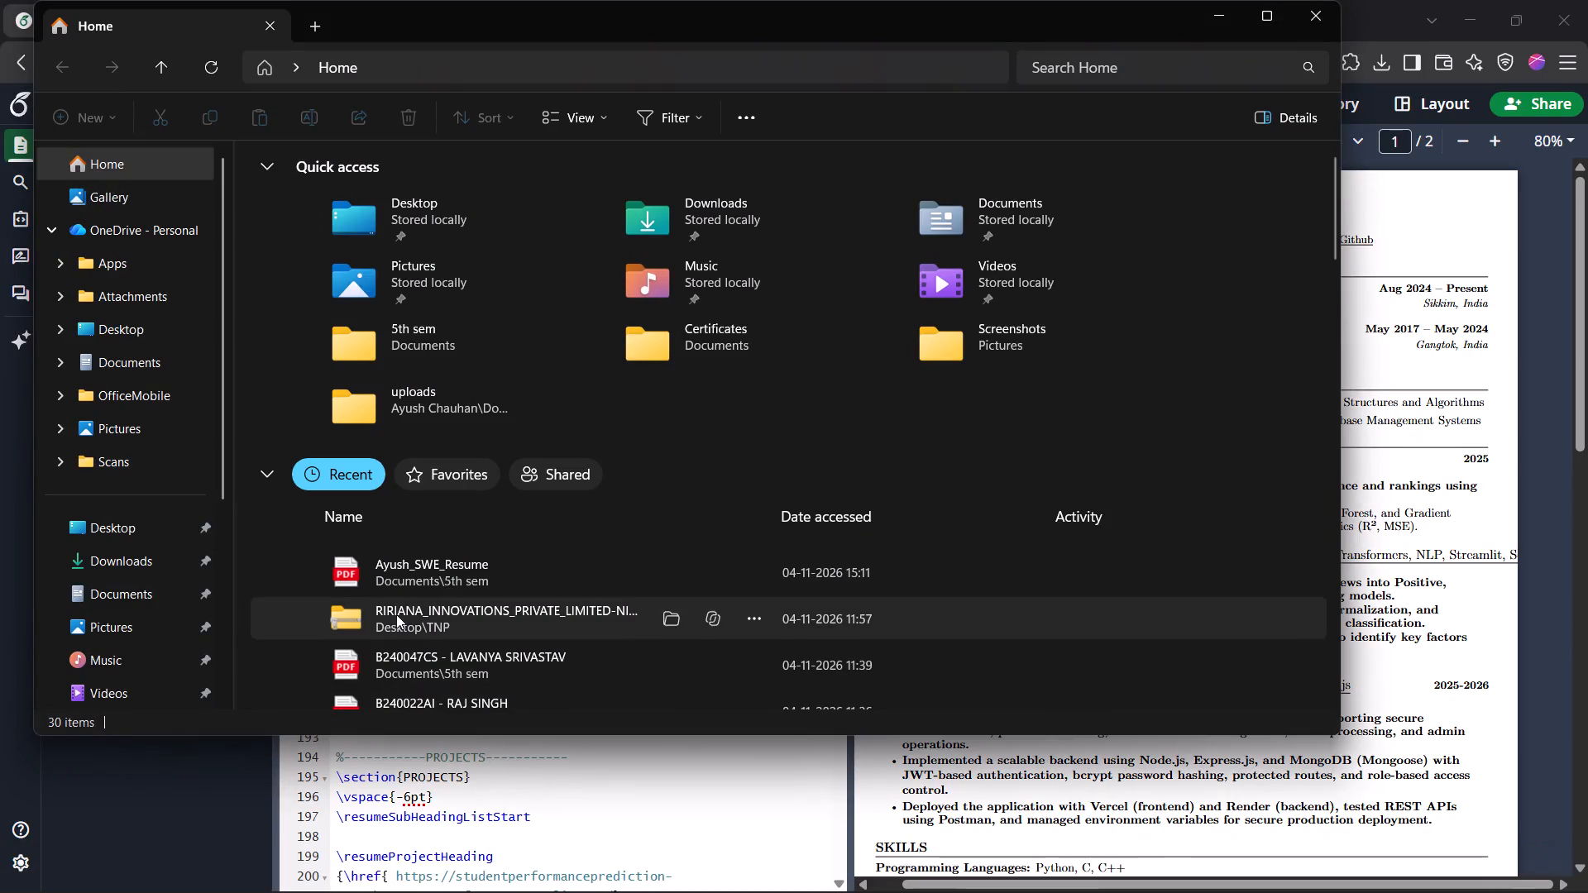
scroll(58, 580, "down", 6)
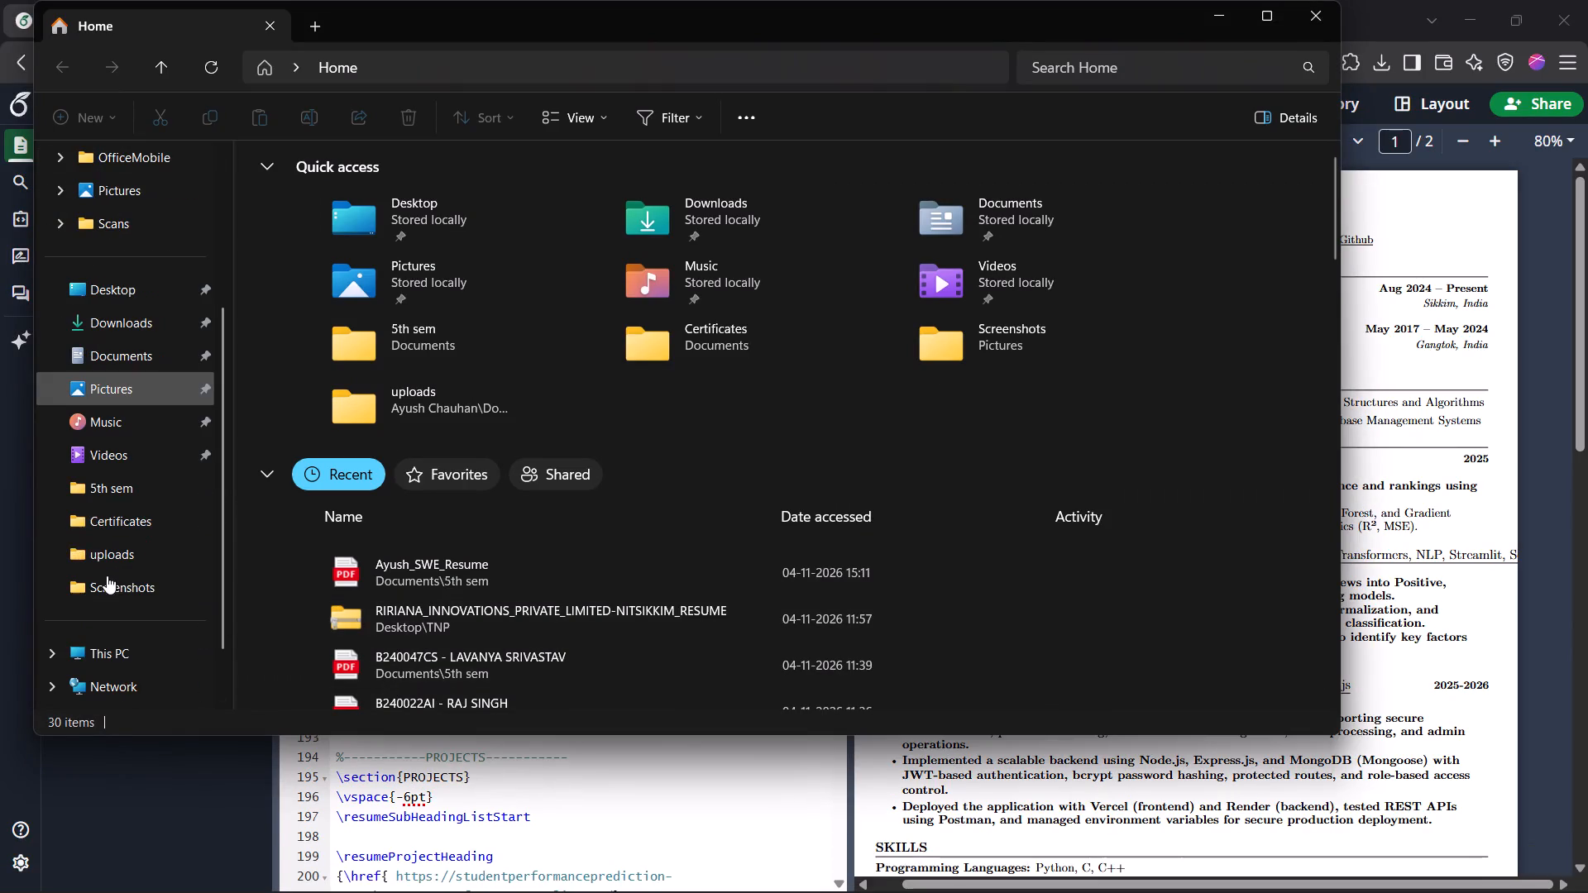
double_click(111, 463)
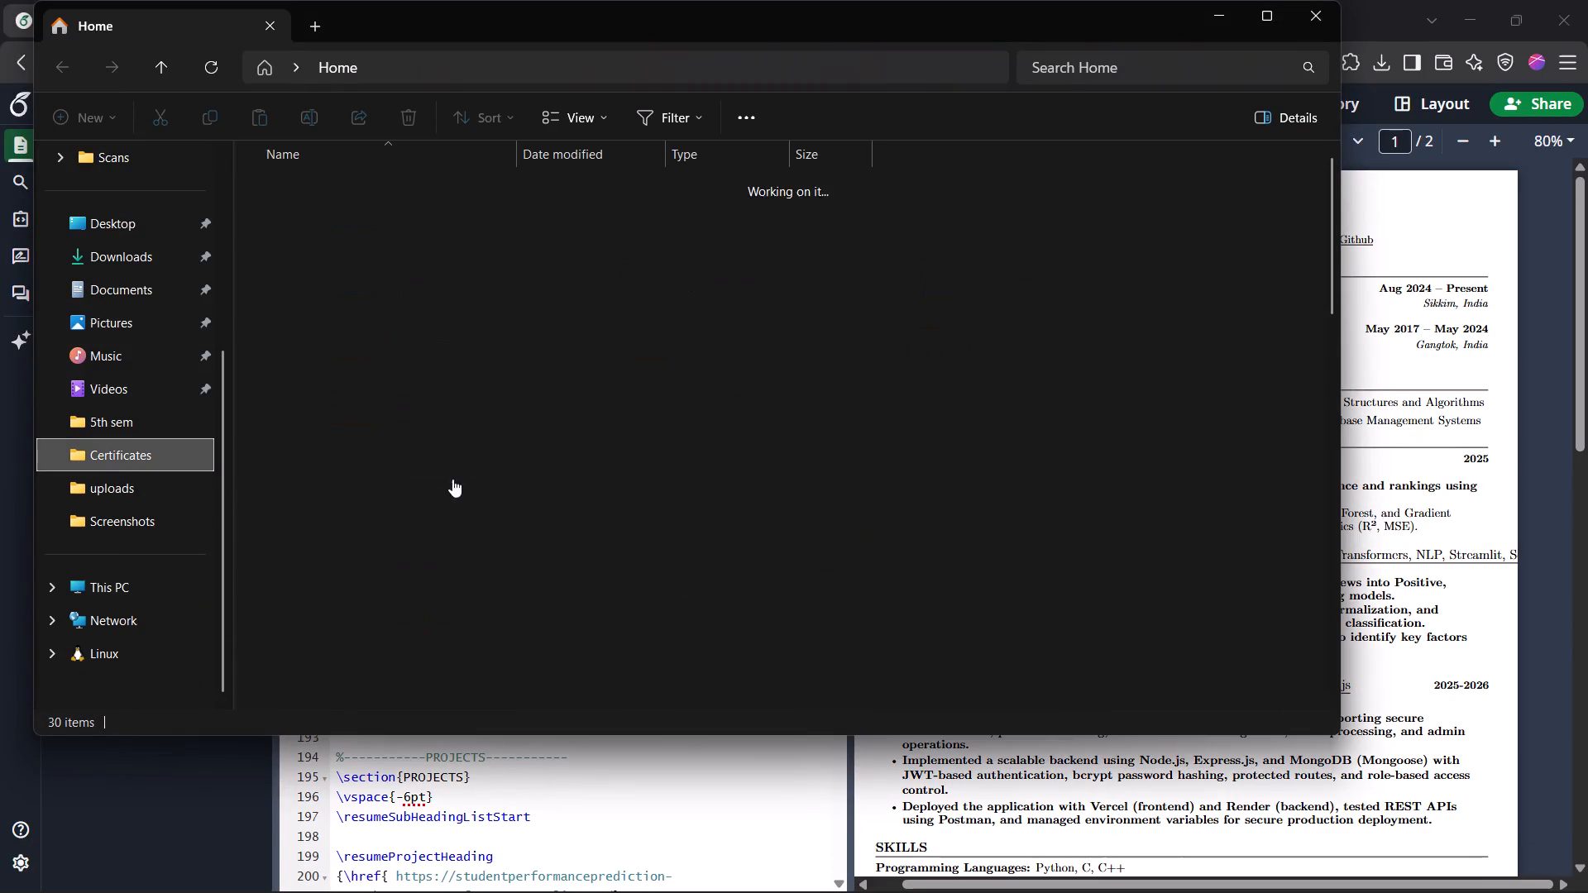
scroll(444, 604, "down", 4)
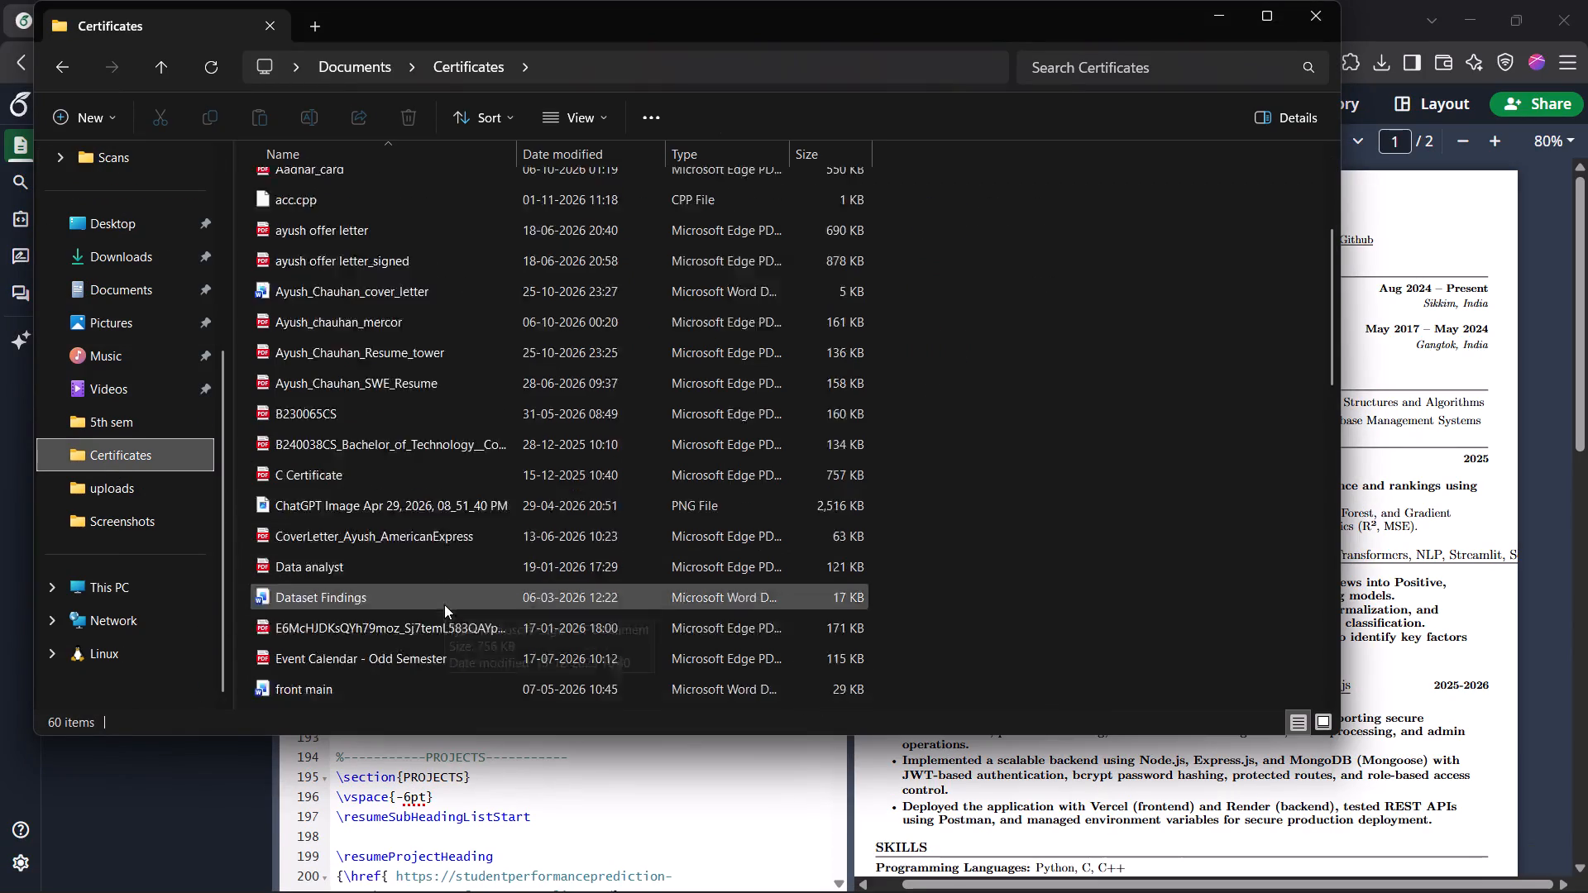
scroll(444, 604, "down", 6)
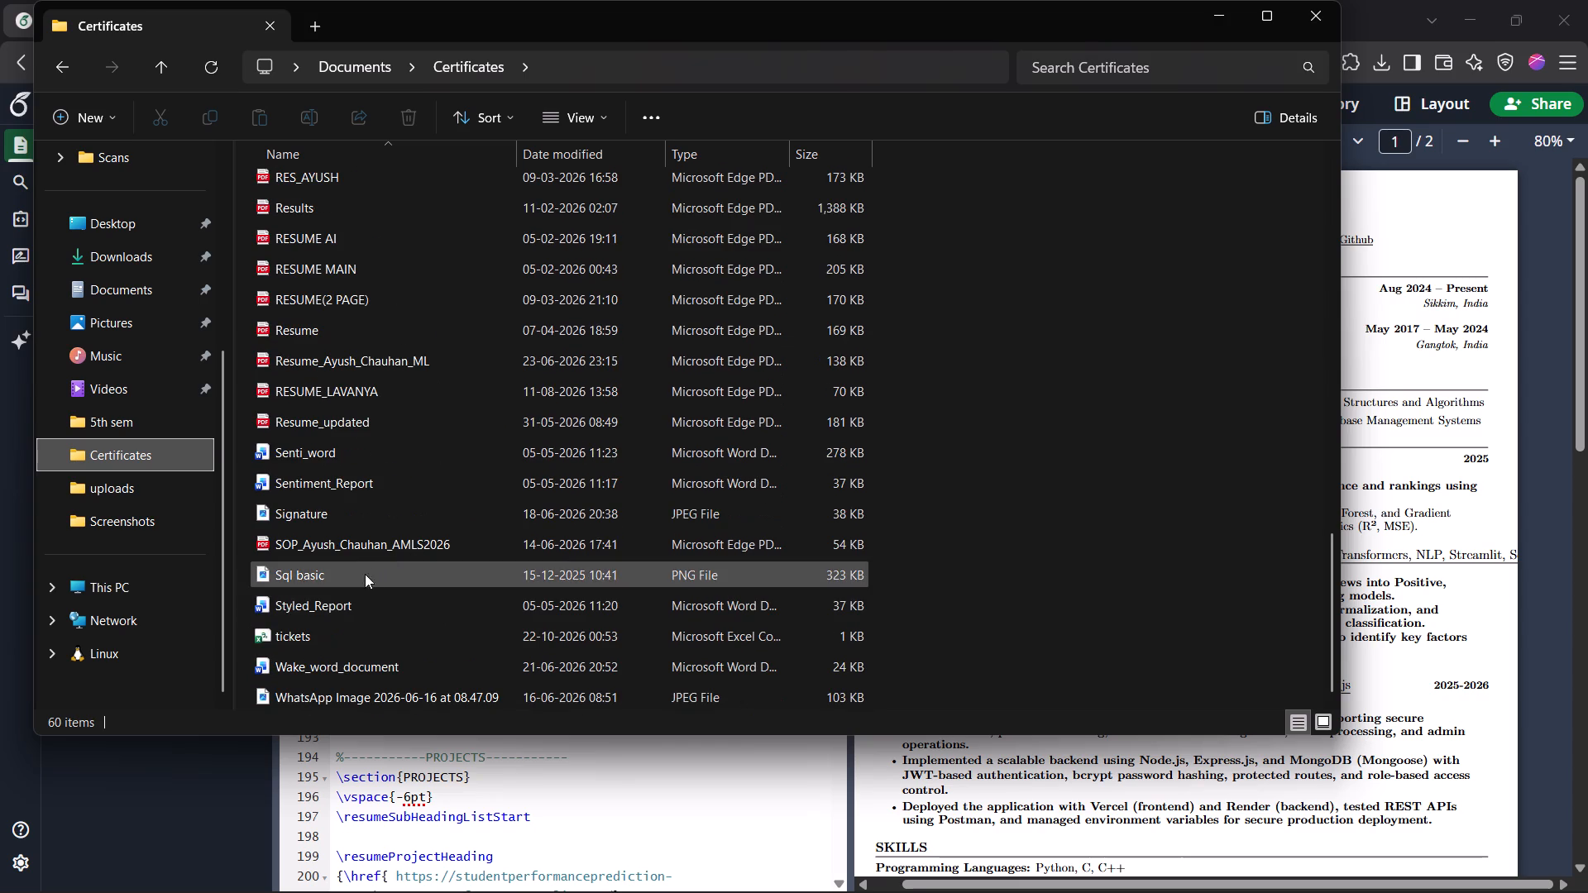
double_click(341, 366)
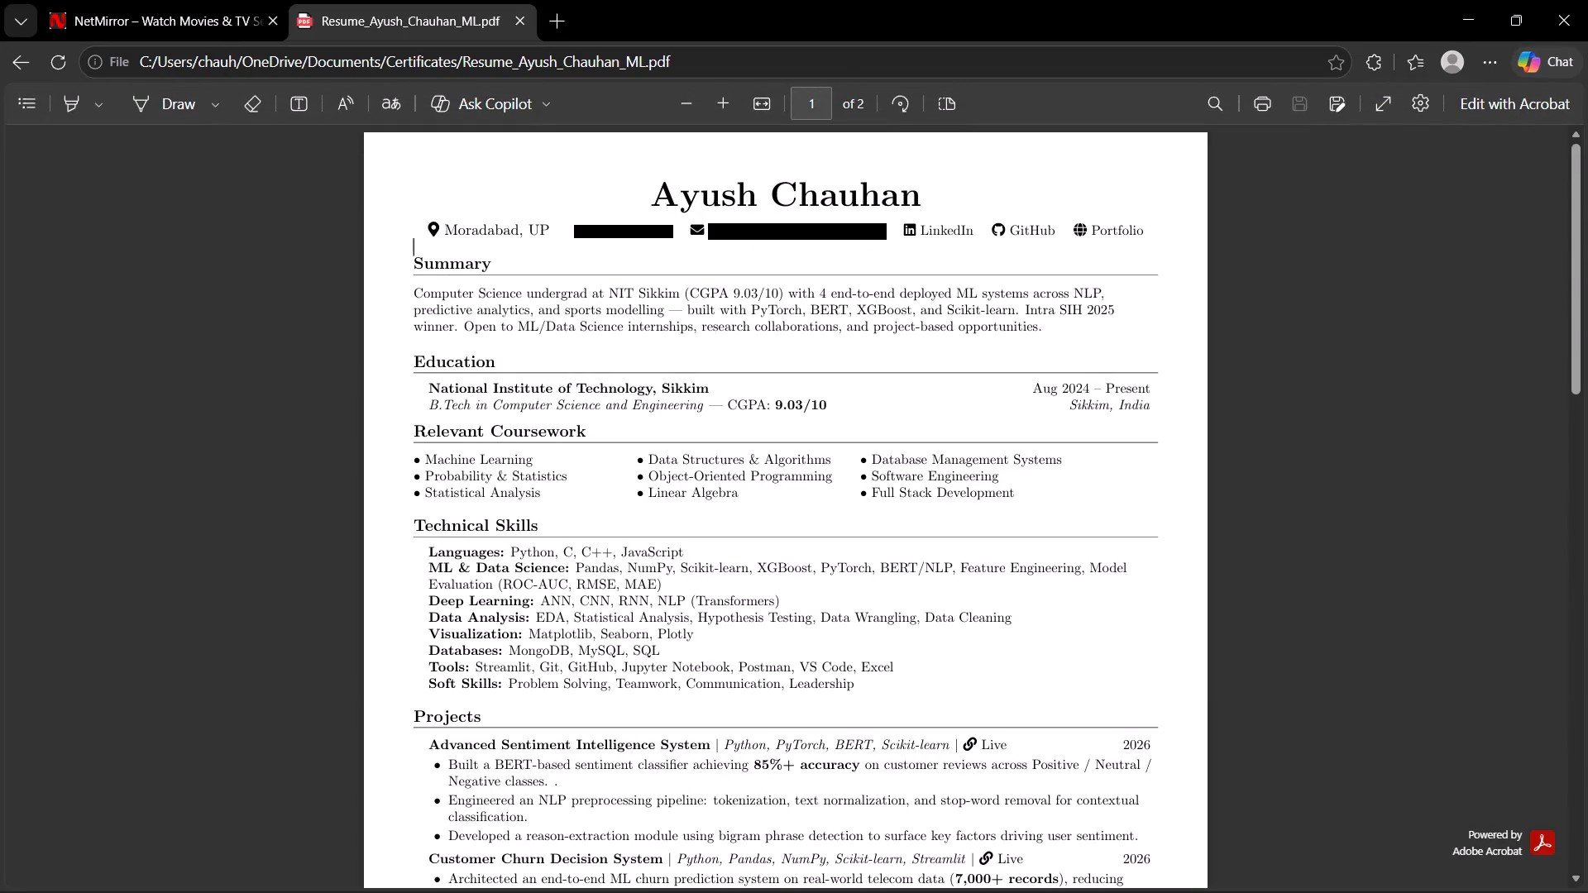
Read through the ML resume PDF, examining its summary, coursework, technical skills, projects and certifications.
scroll(552, 519, "down", 4)
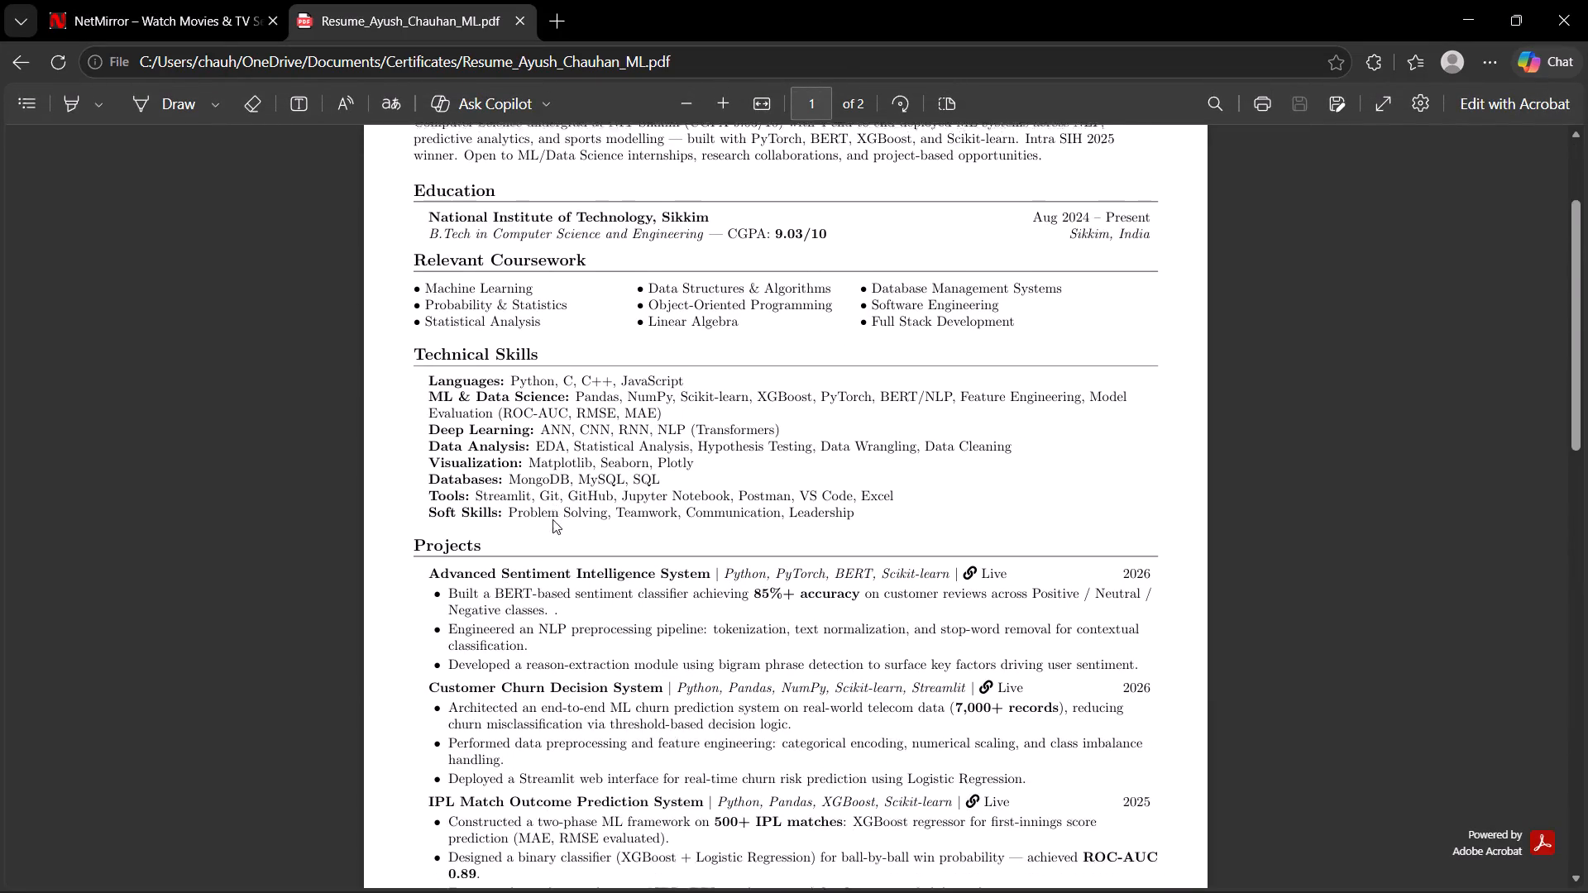
scroll(552, 519, "down", 2)
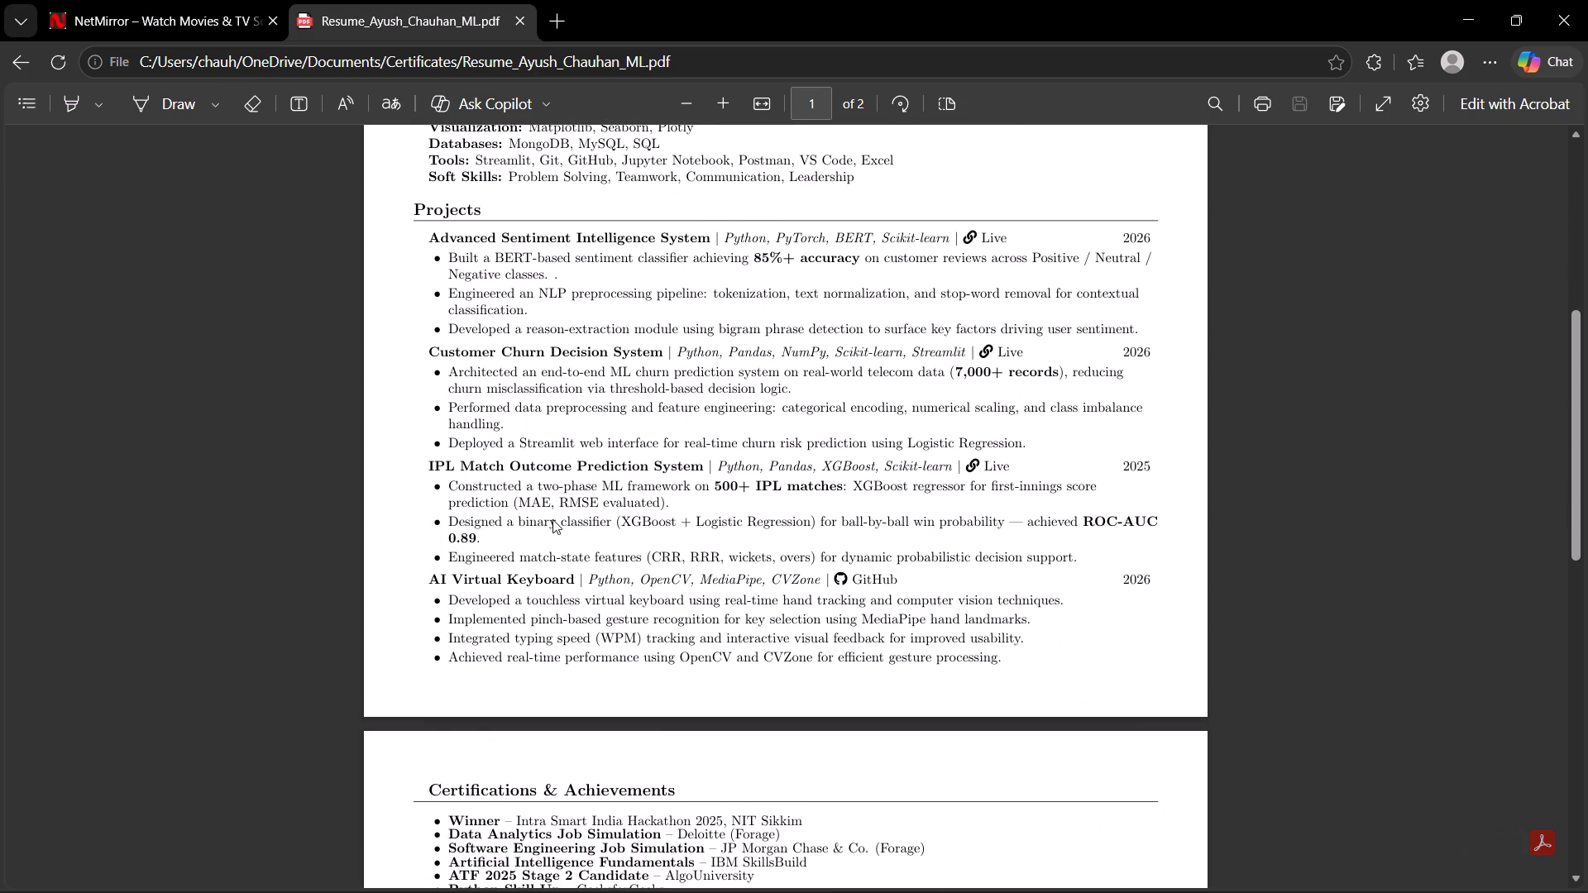
scroll(552, 519, "down", 3)
scroll(552, 519, "up", 6)
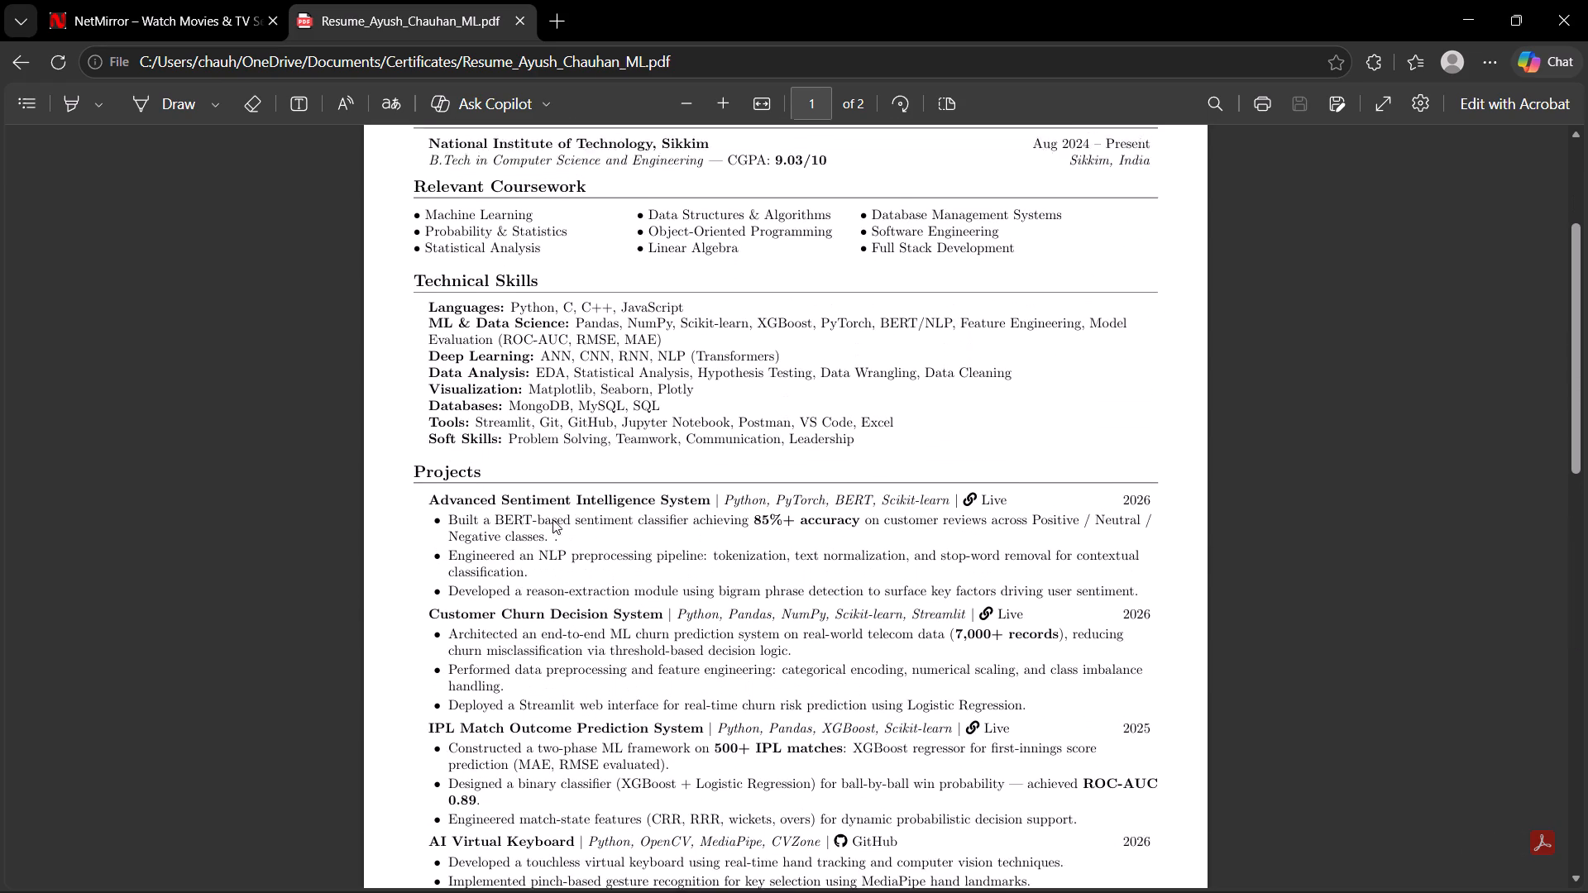
scroll(552, 519, "up", 6)
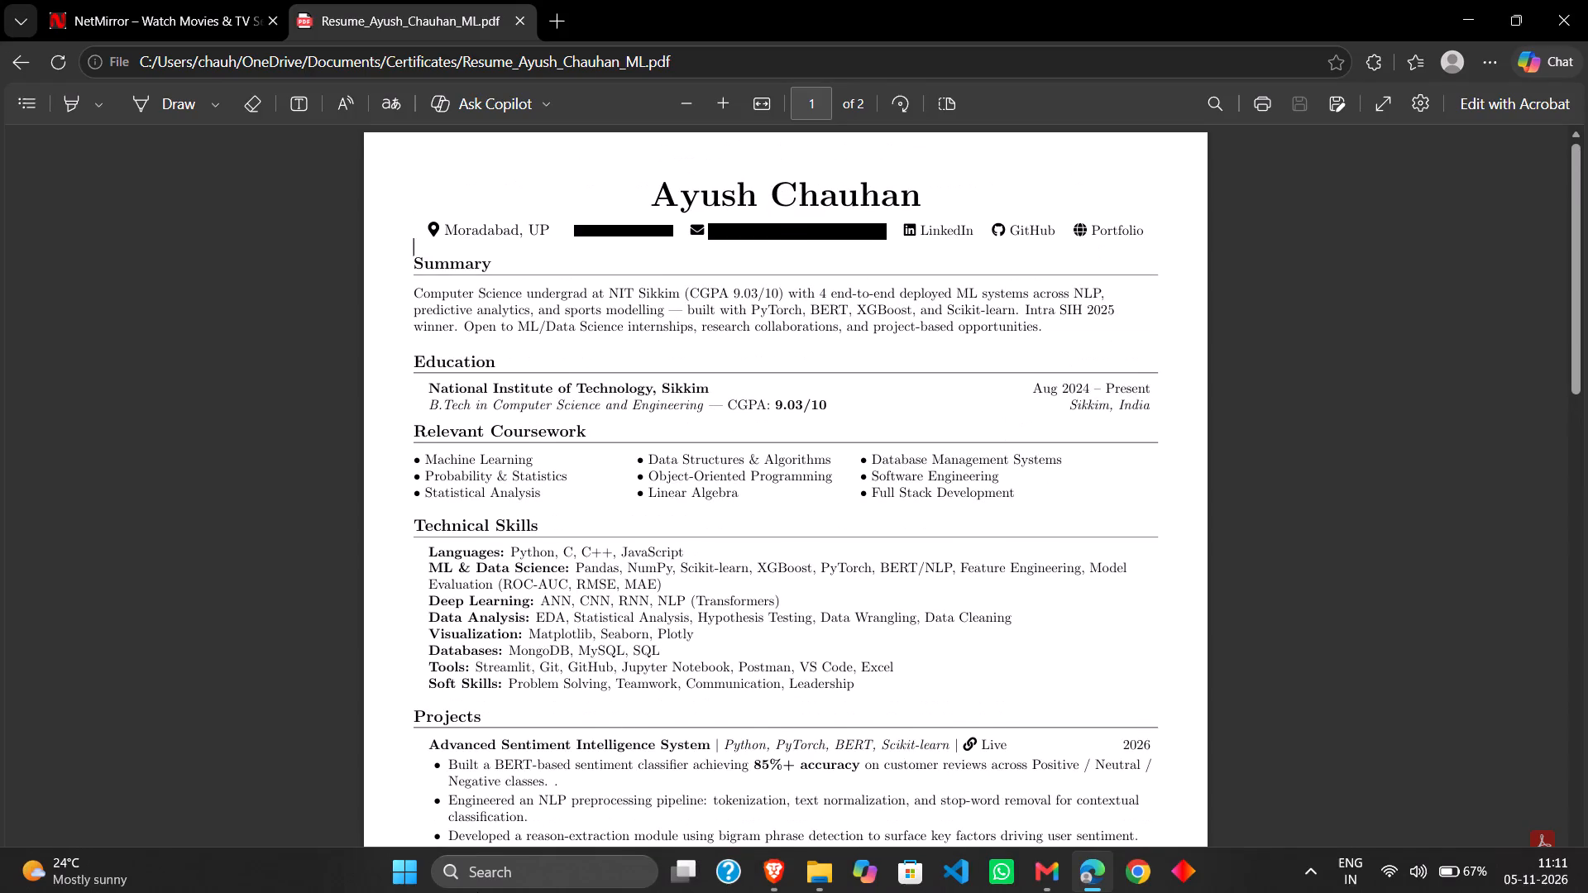
Back in Overleaf, open "Abey Resume Template (6)" from the projects list and examine its LaTeX source and preview.
left_click(767, 862)
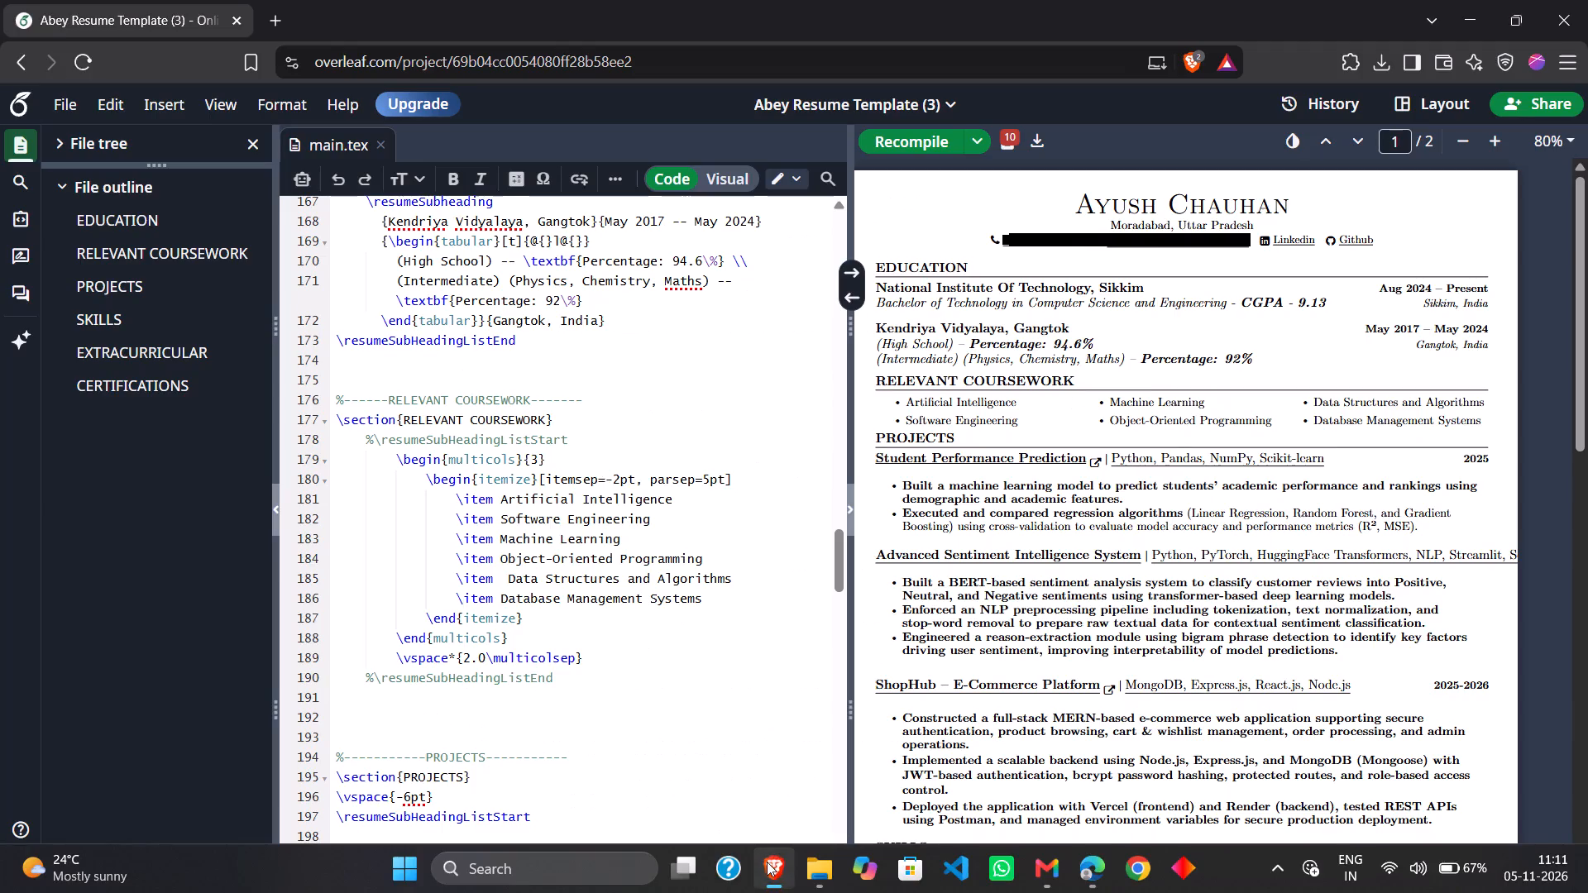
left_click(16, 104)
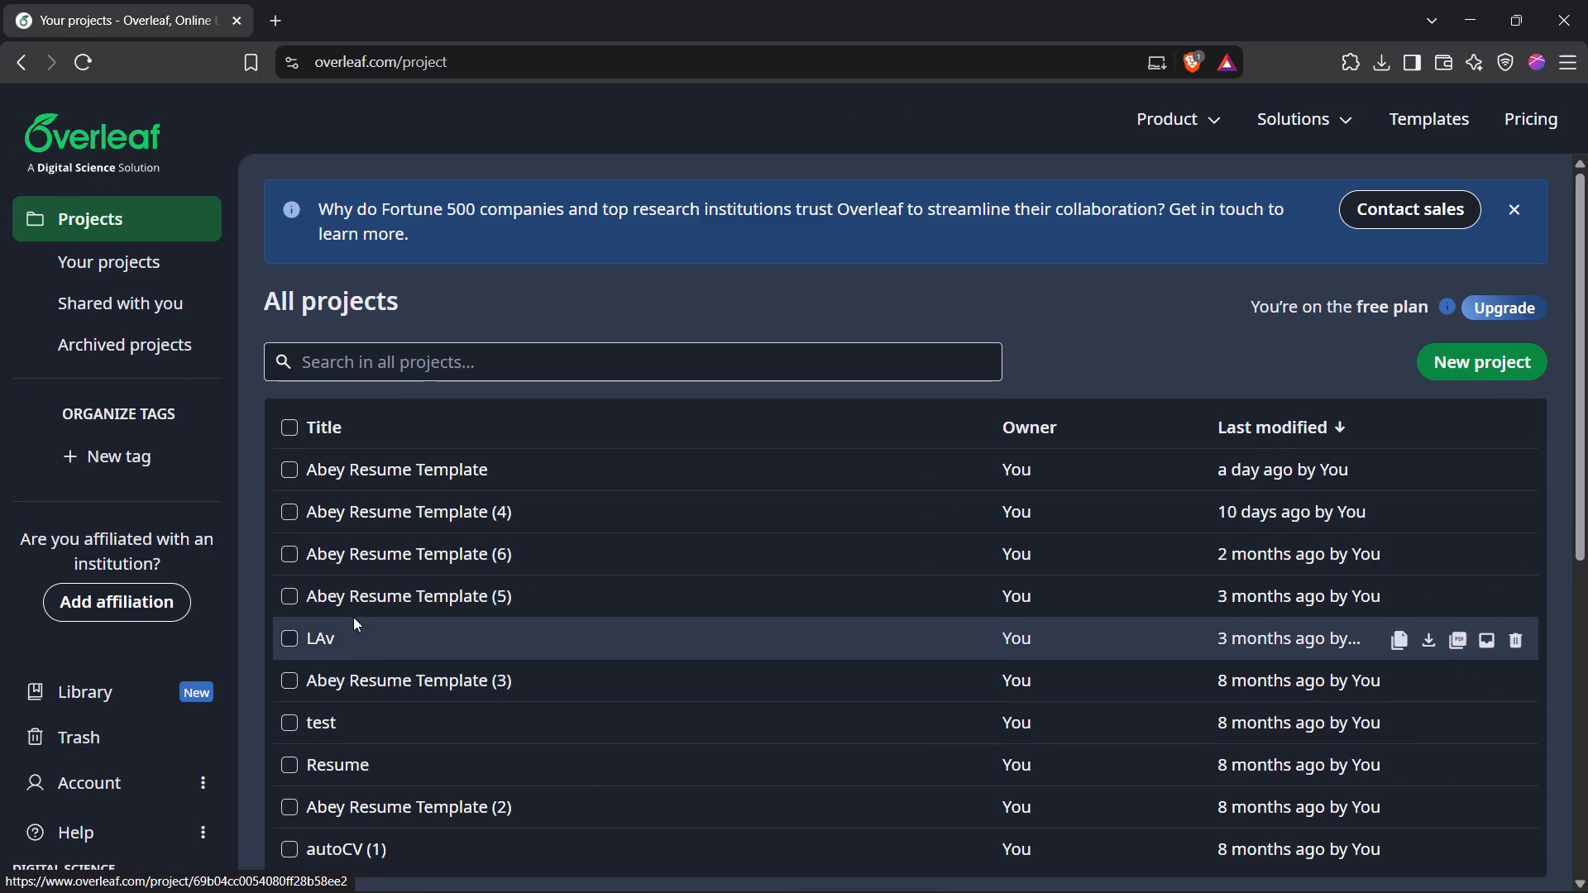
left_click(391, 547)
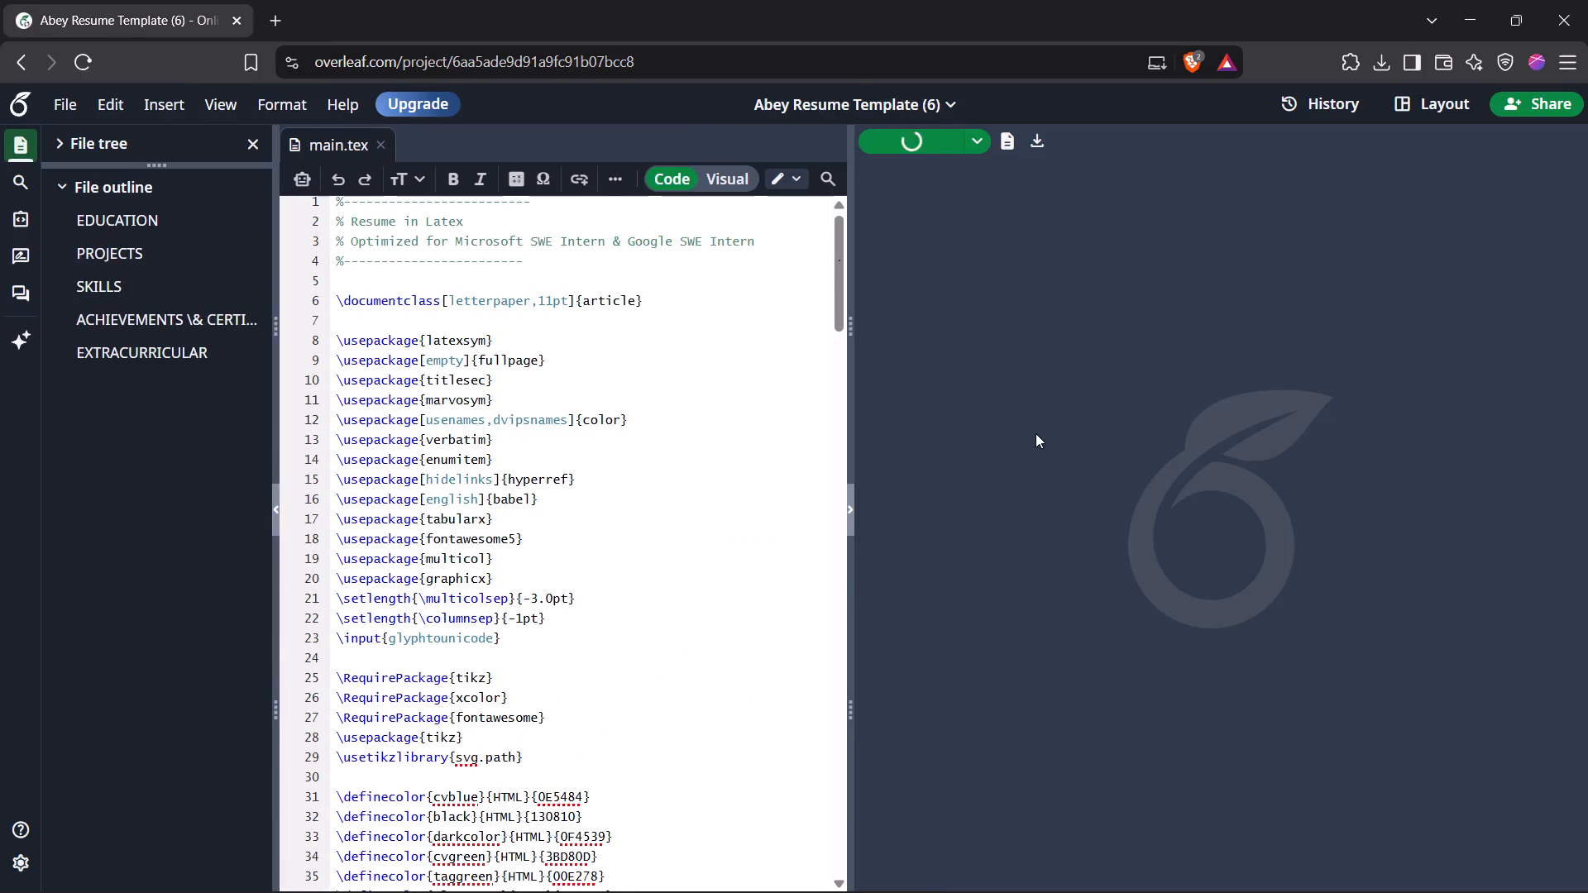
scroll(532, 665, "down", 5)
scroll(532, 665, "up", 9)
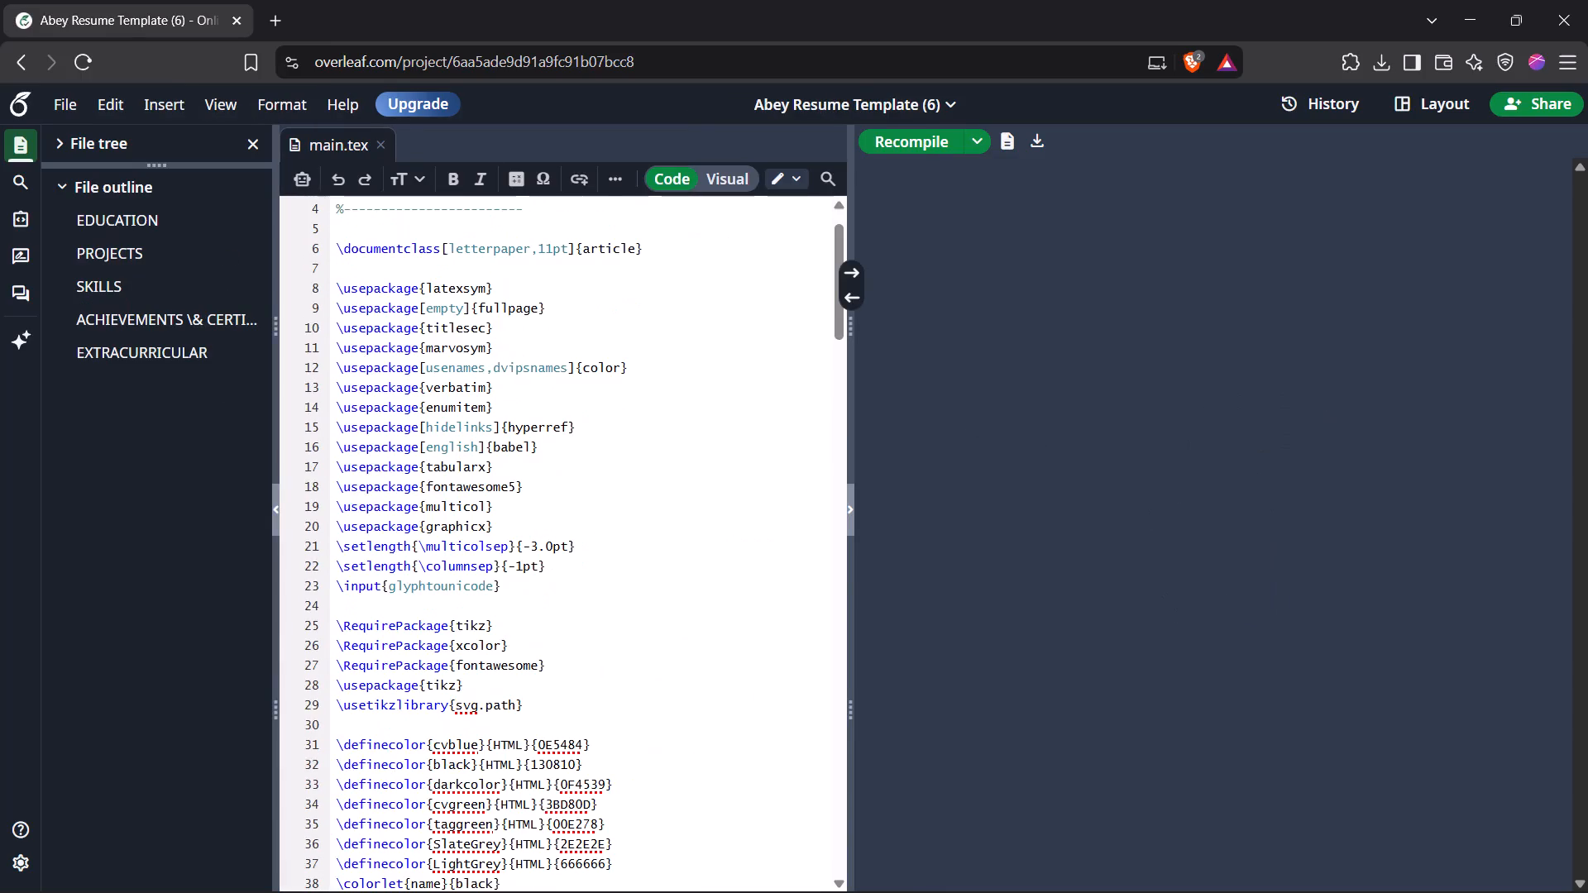
scroll(532, 665, "up", 3)
scroll(532, 665, "down", 9)
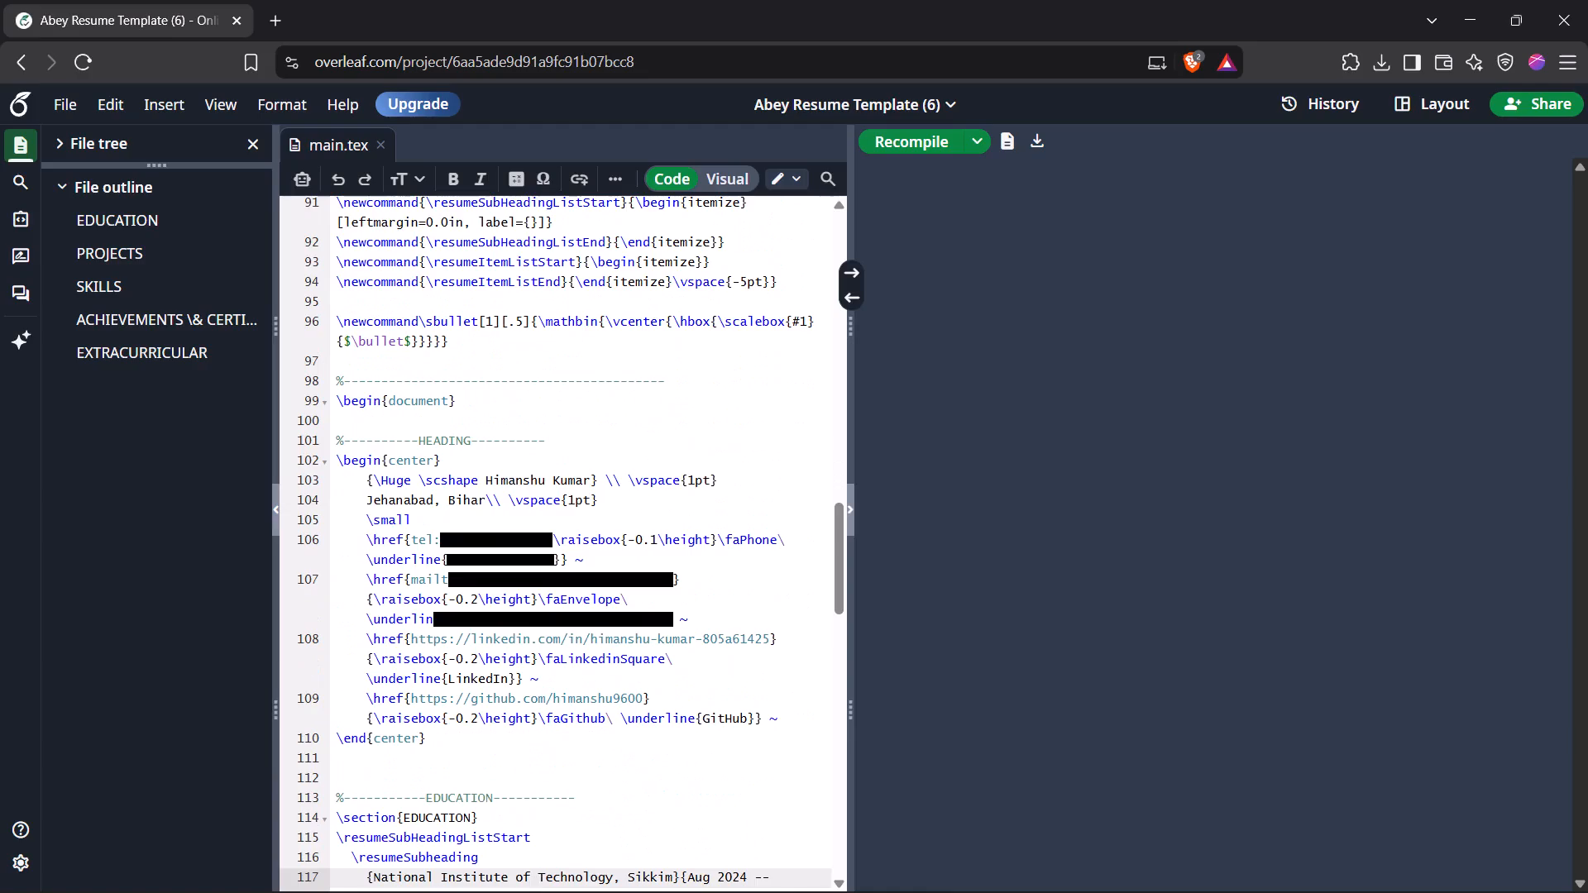
scroll(513, 572, "down", 4)
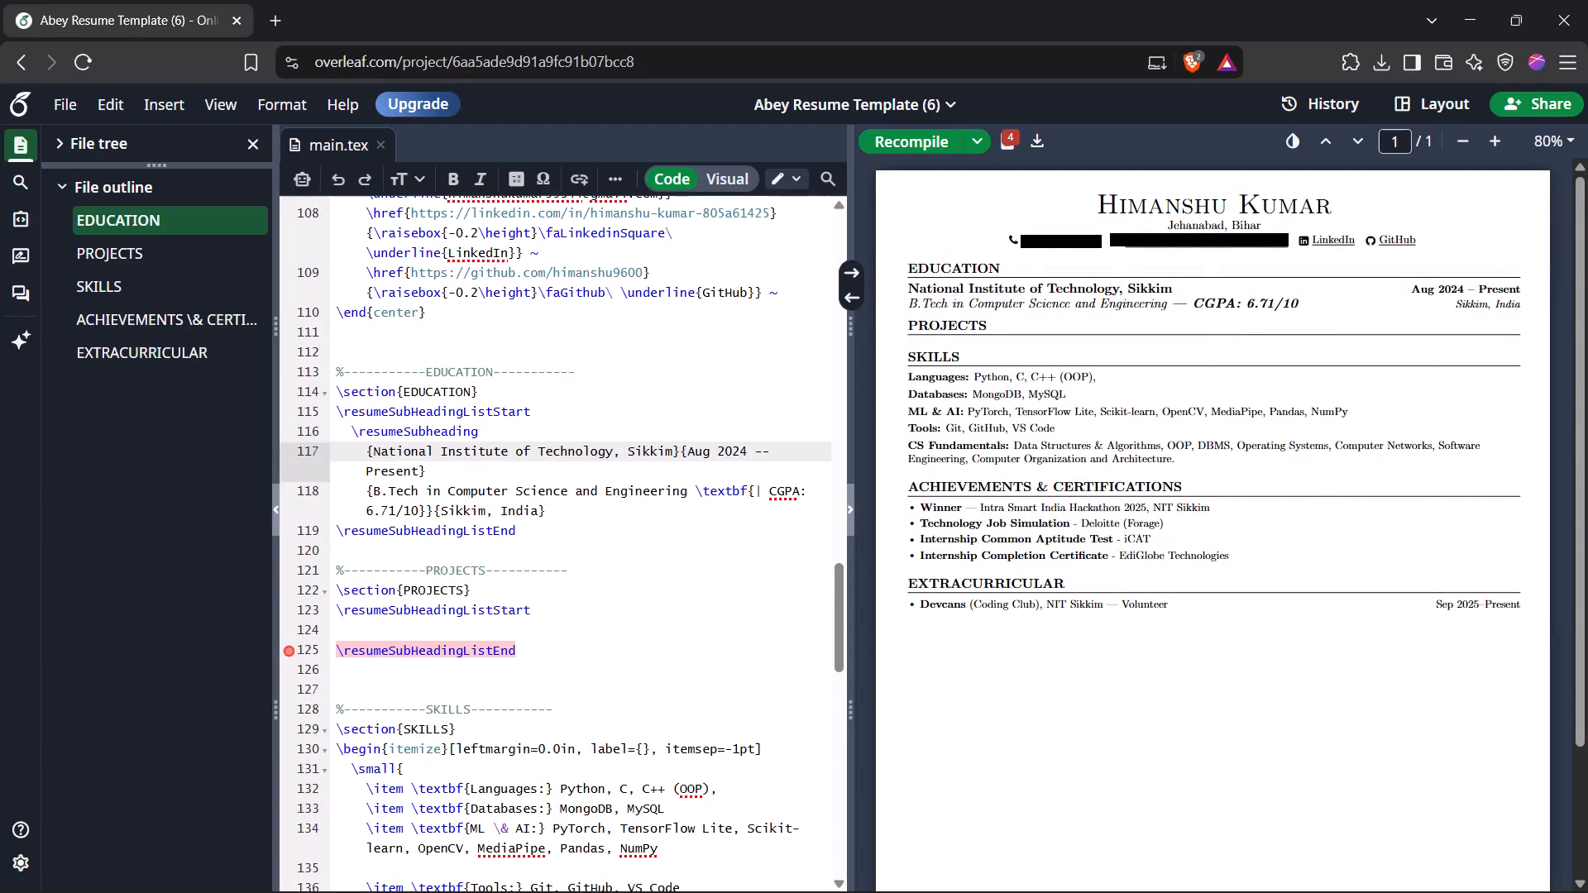
Return to the Overleaf projects list and open "Abey Resume Template (5)" to check whose resume it holds.
left_click(24, 91)
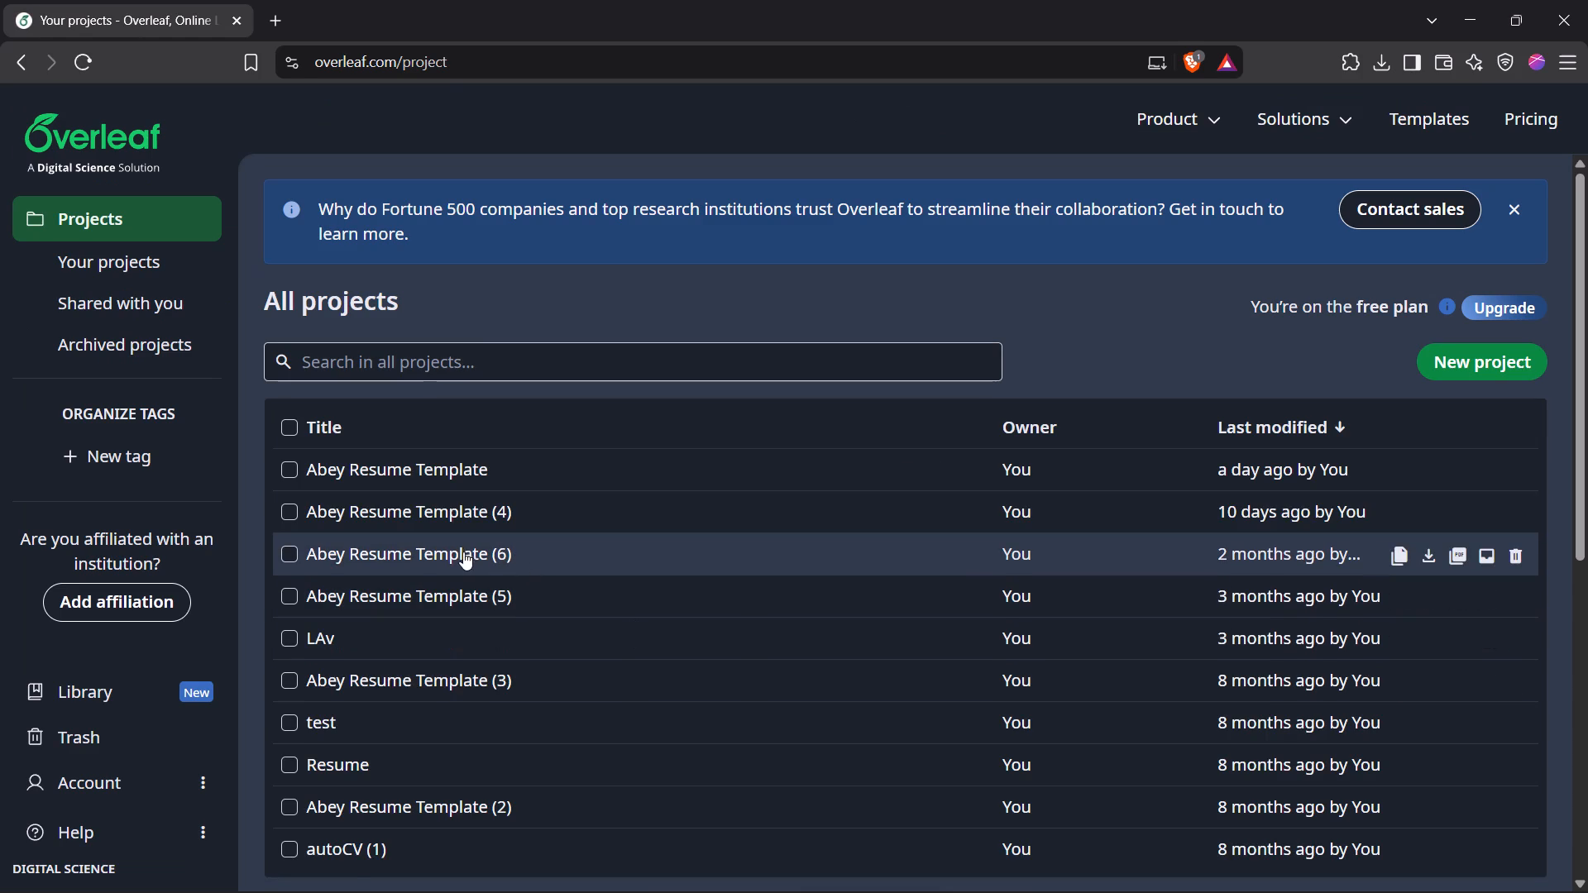
left_click(446, 609)
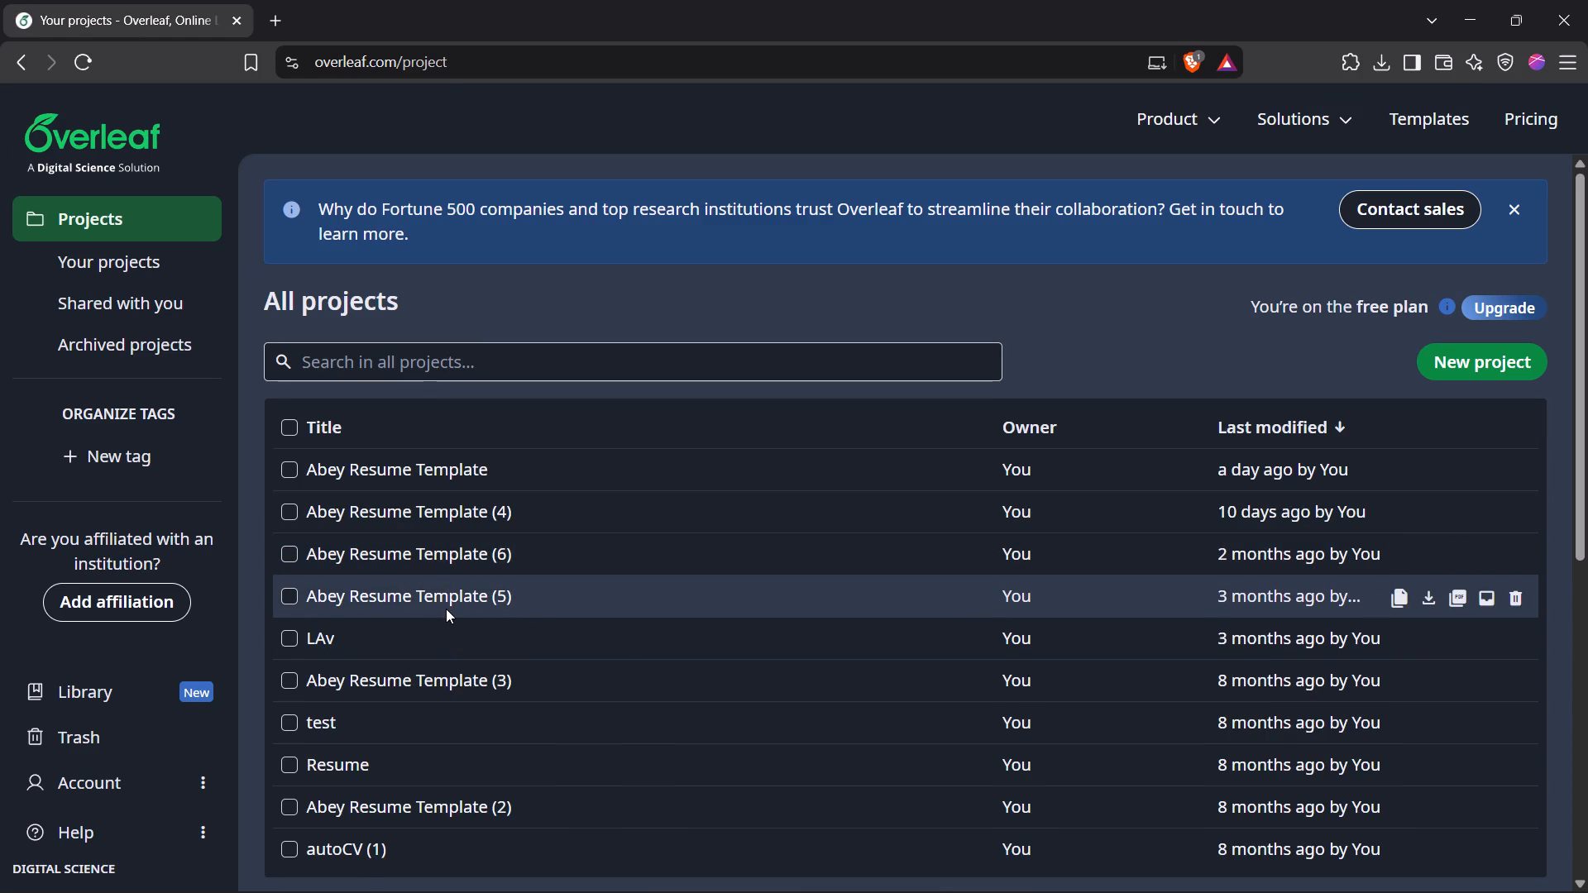
left_click(430, 595)
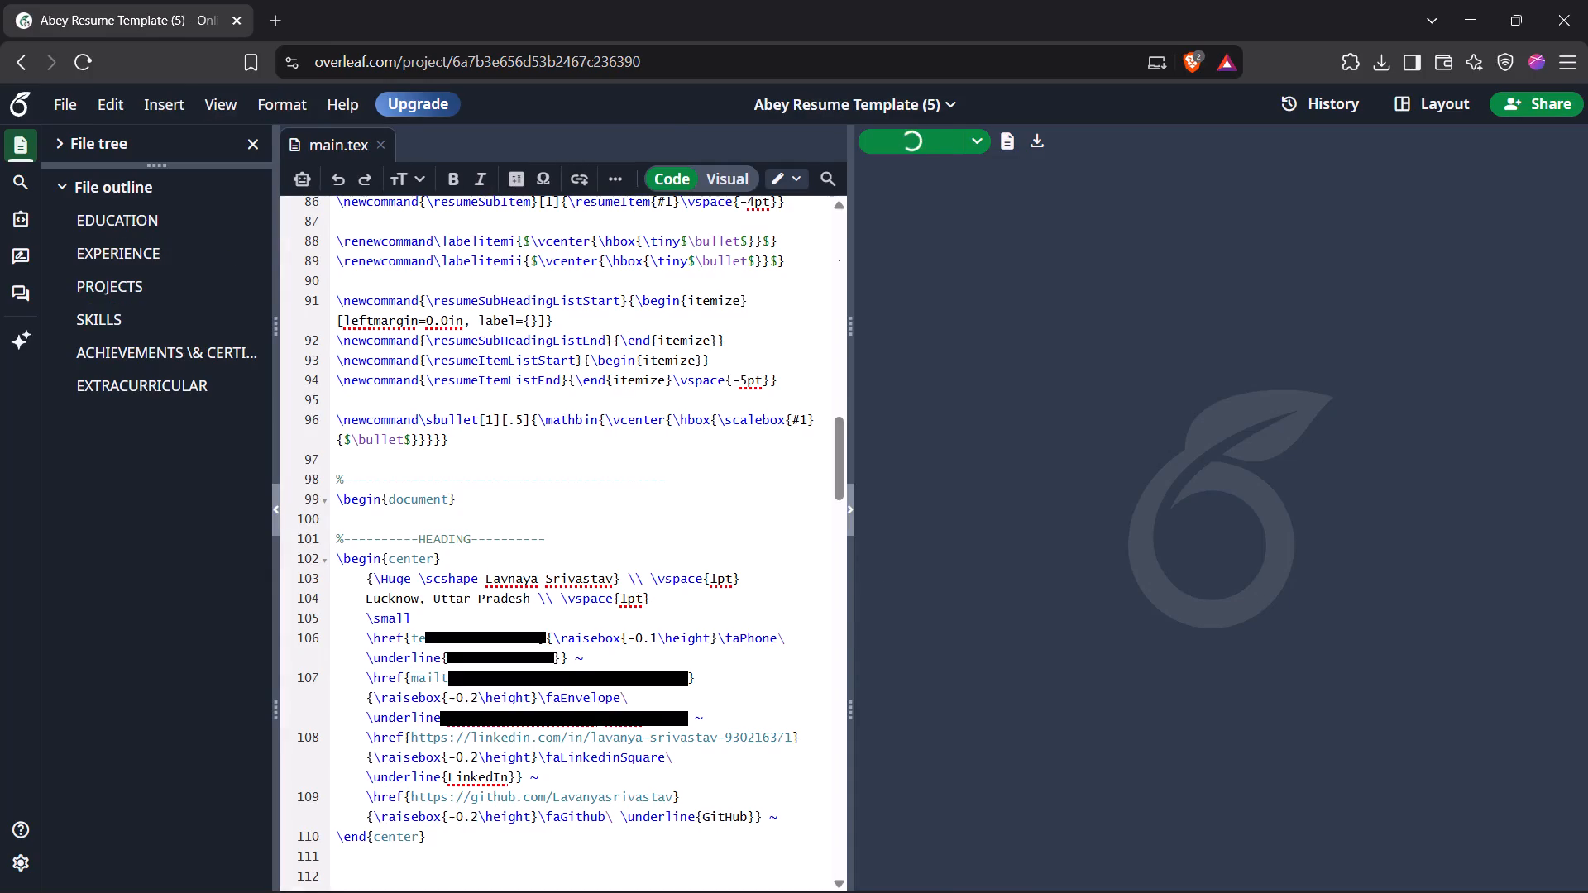
Go back to the projects list, open "Abey Resume Template (2)" and review its compiled resume.
left_click(17, 107)
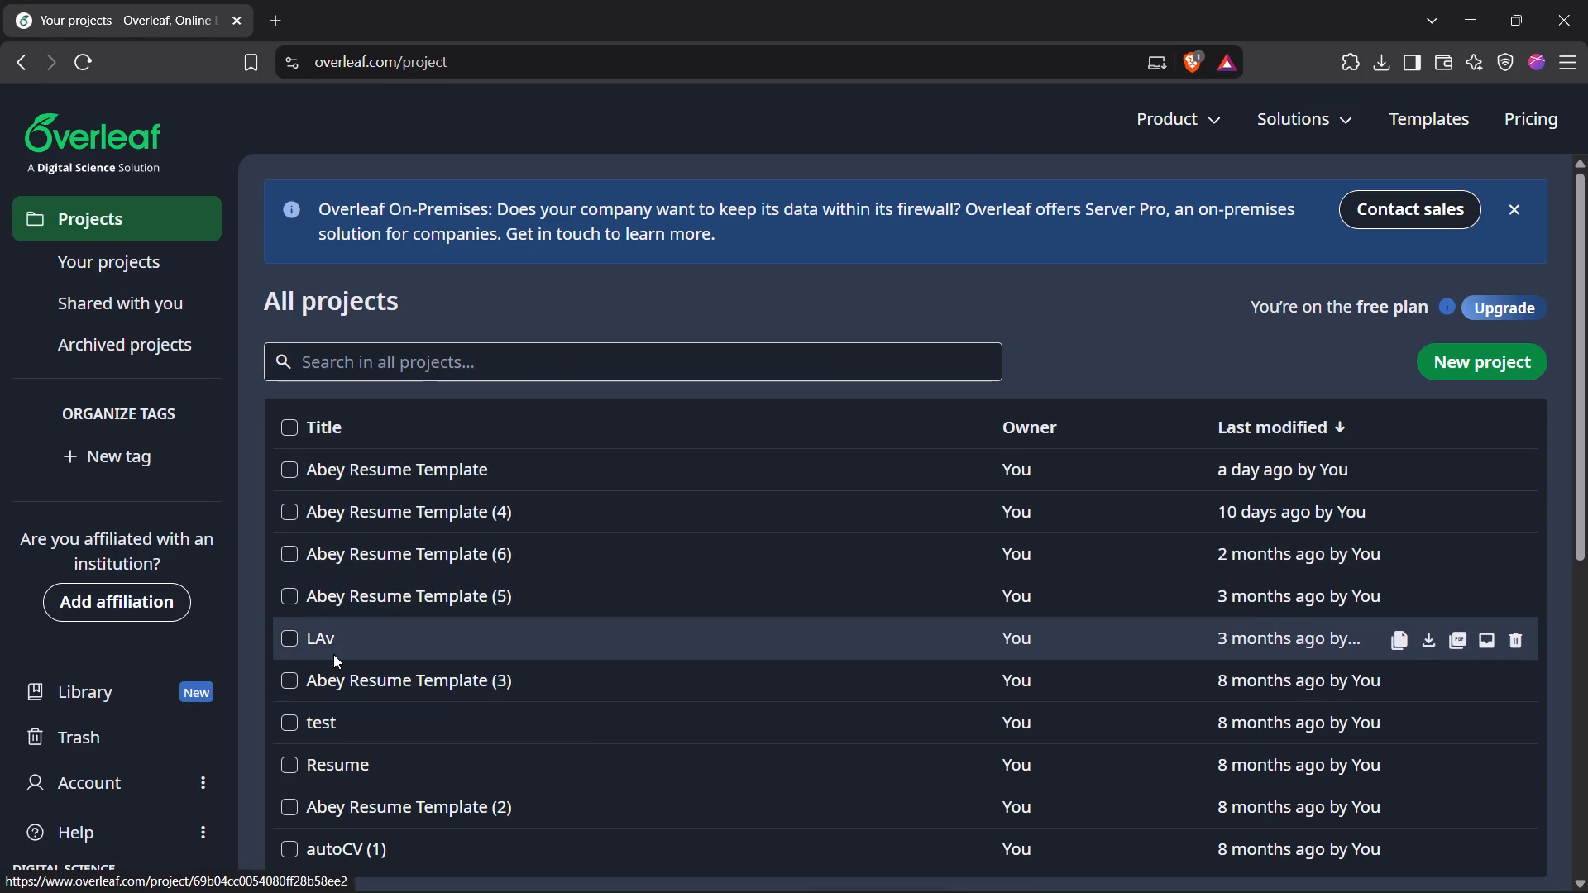
left_click(347, 799)
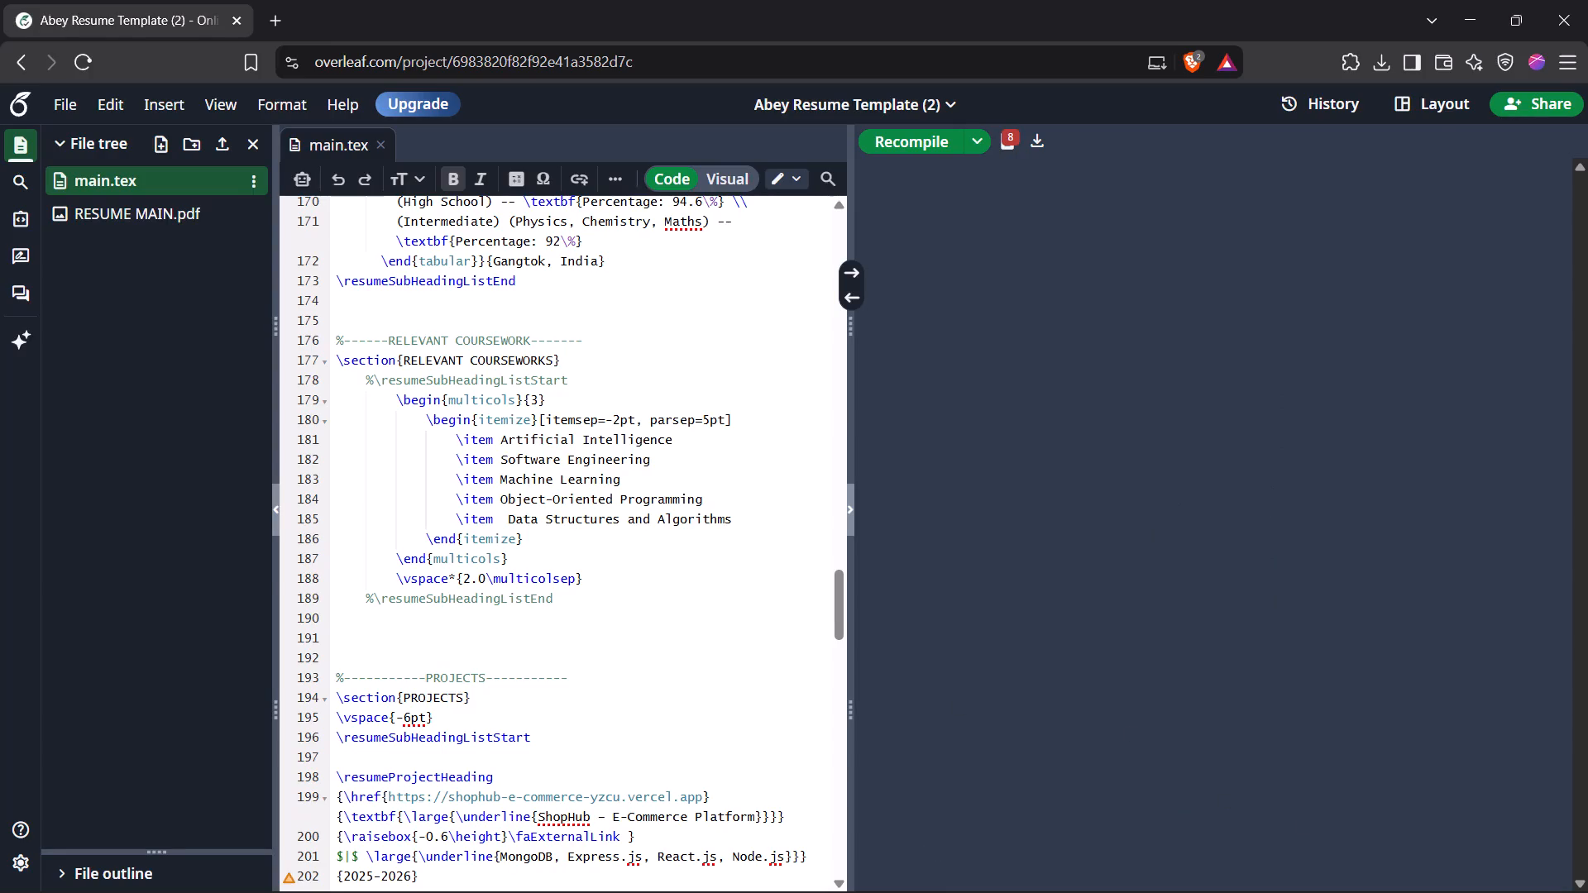
scroll(1002, 620, "down", 2)
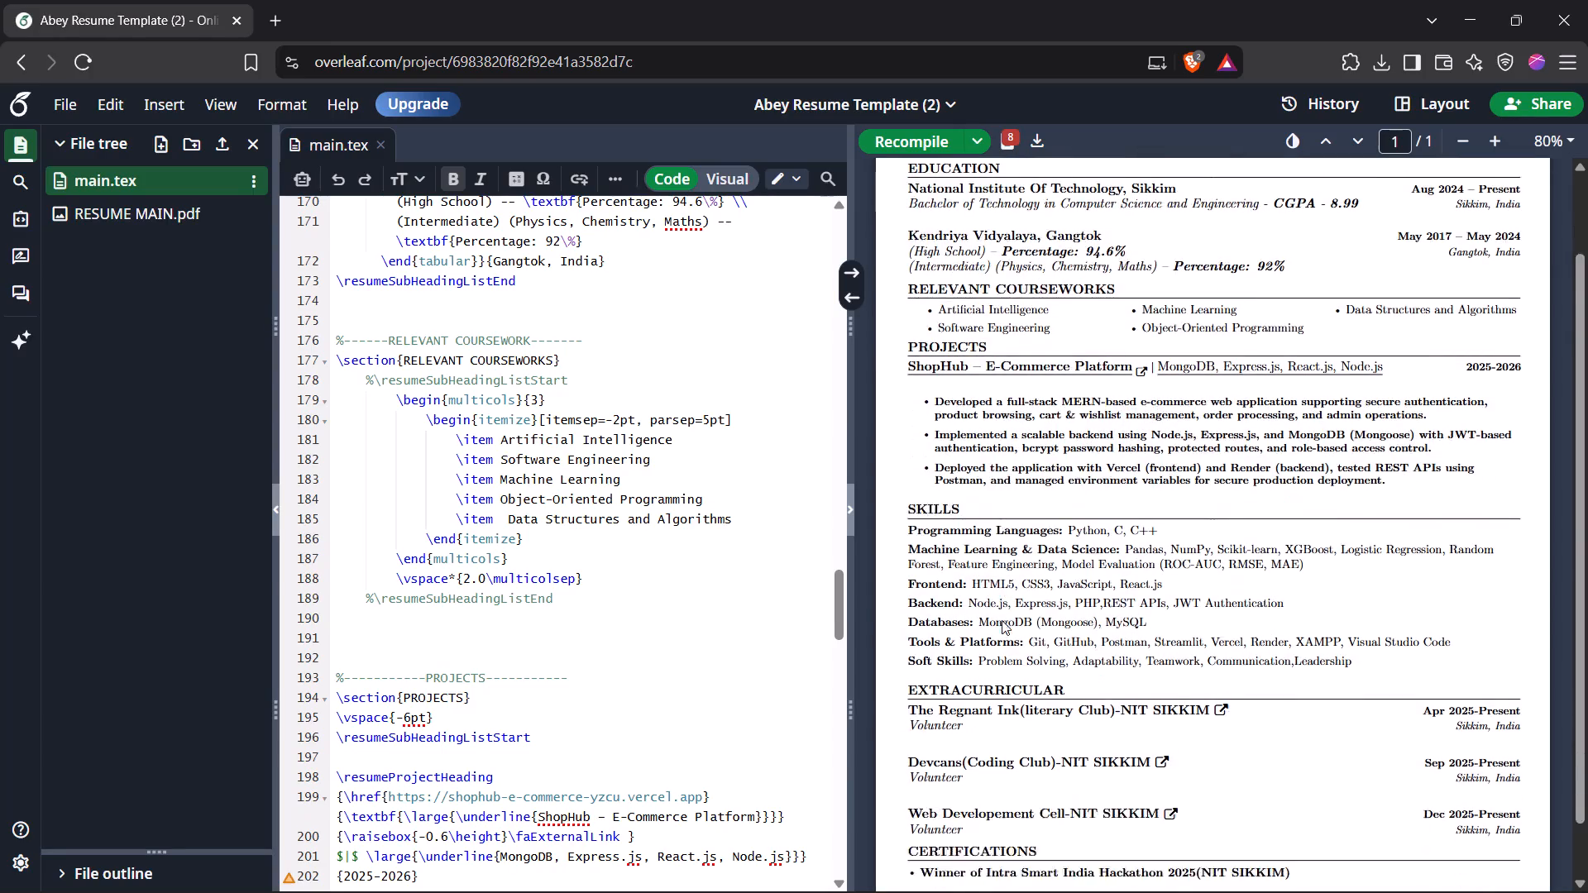
scroll(1002, 620, "down", 2)
scroll(1002, 620, "up", 5)
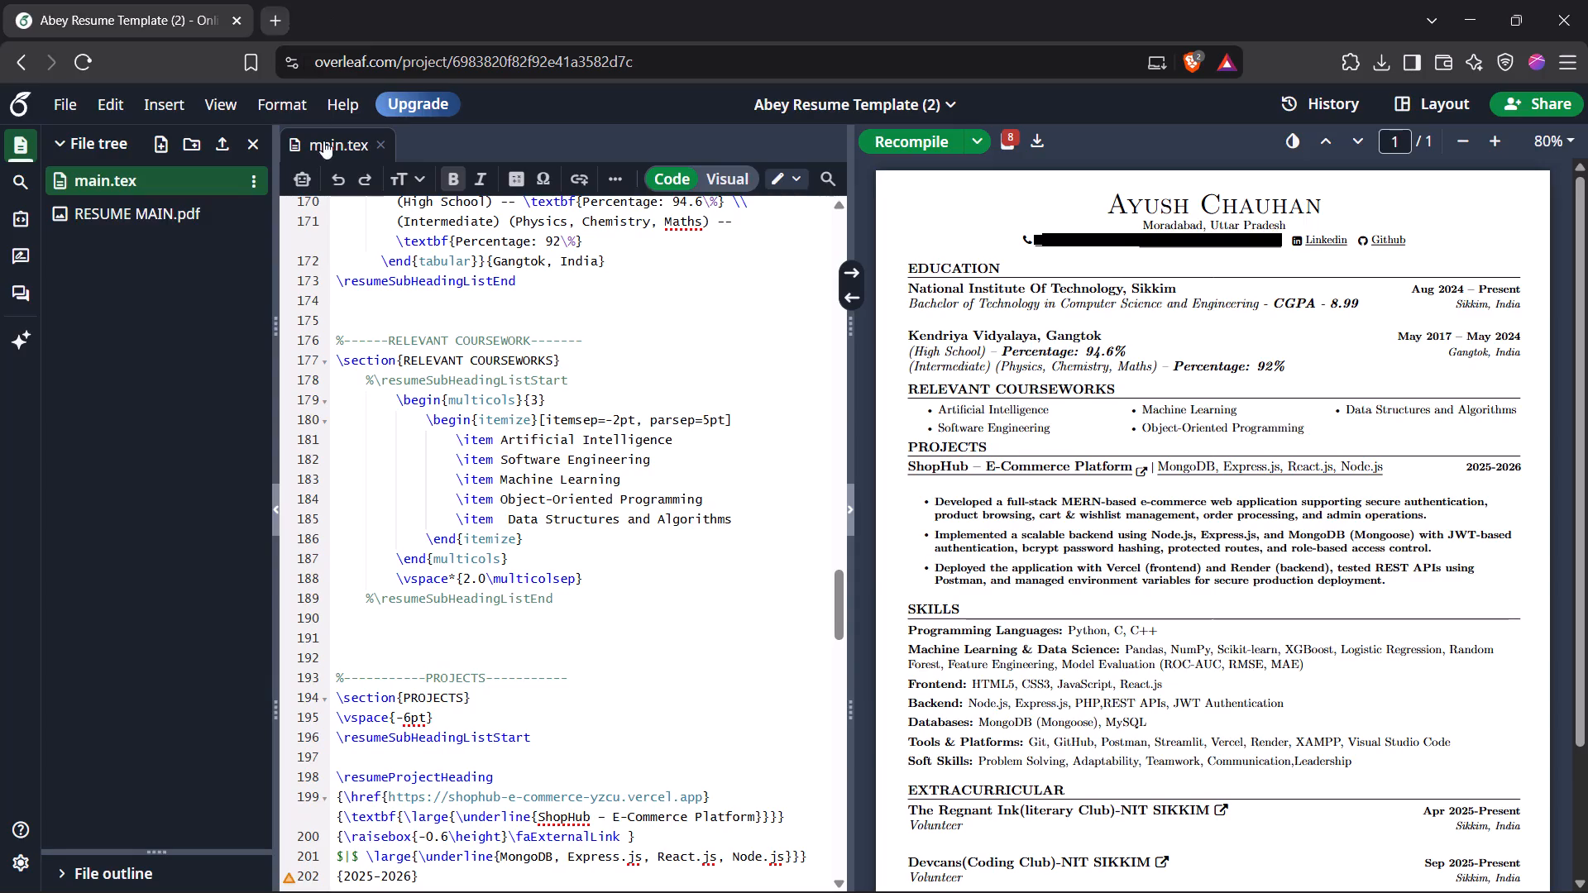
Return to the projects list, reopen "Abey Resume Template (3)" and go to the PROJECTS section of its LaTeX source.
left_click(14, 102)
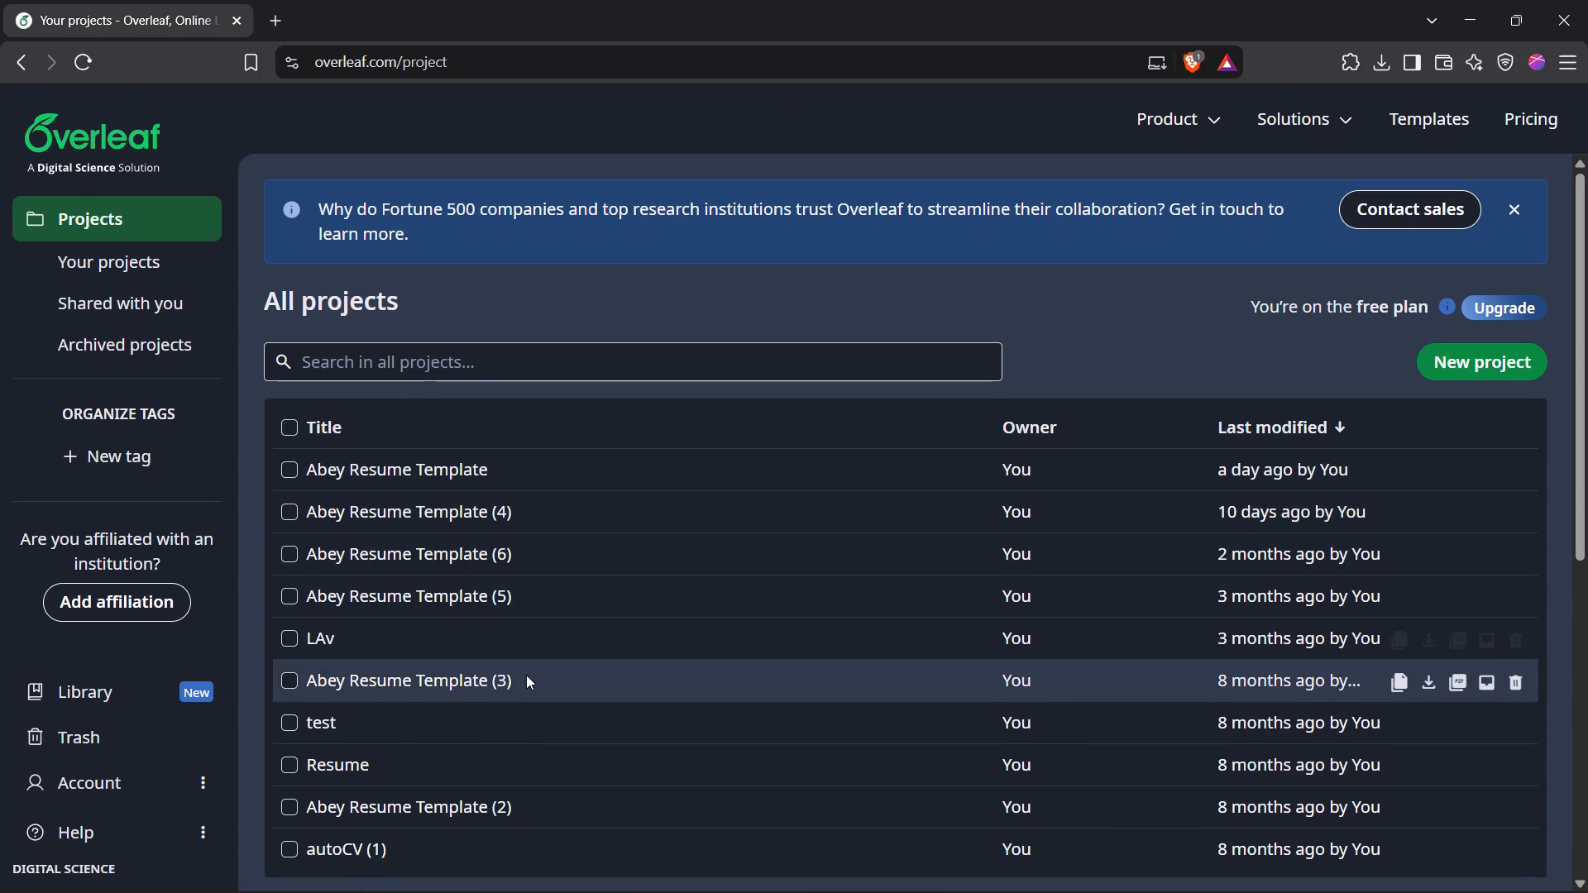
left_click(417, 685)
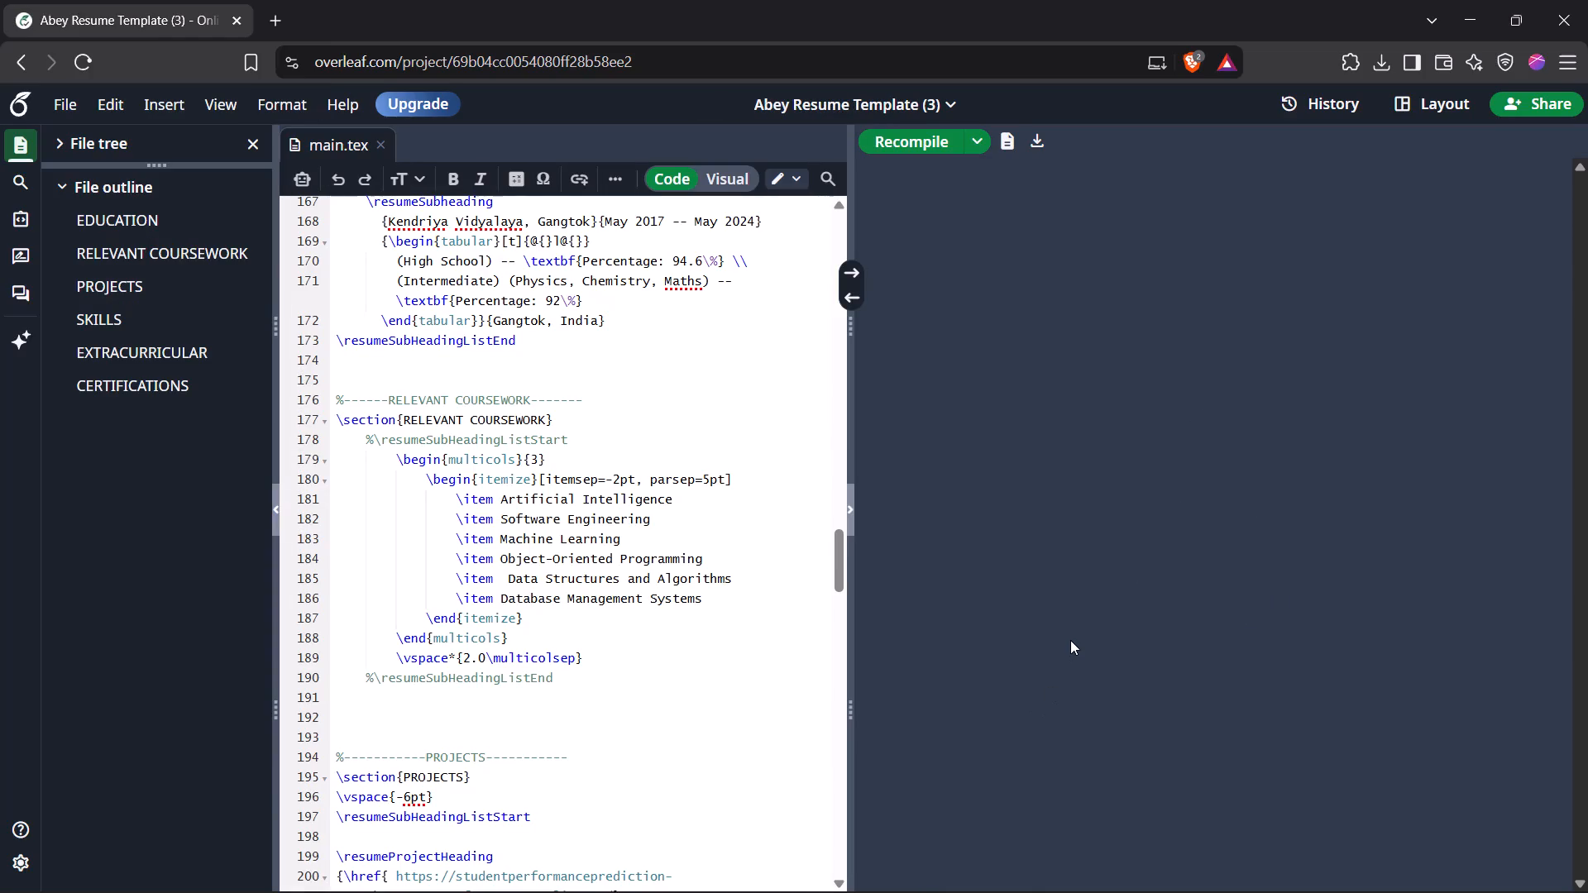
scroll(541, 687, "down", 4)
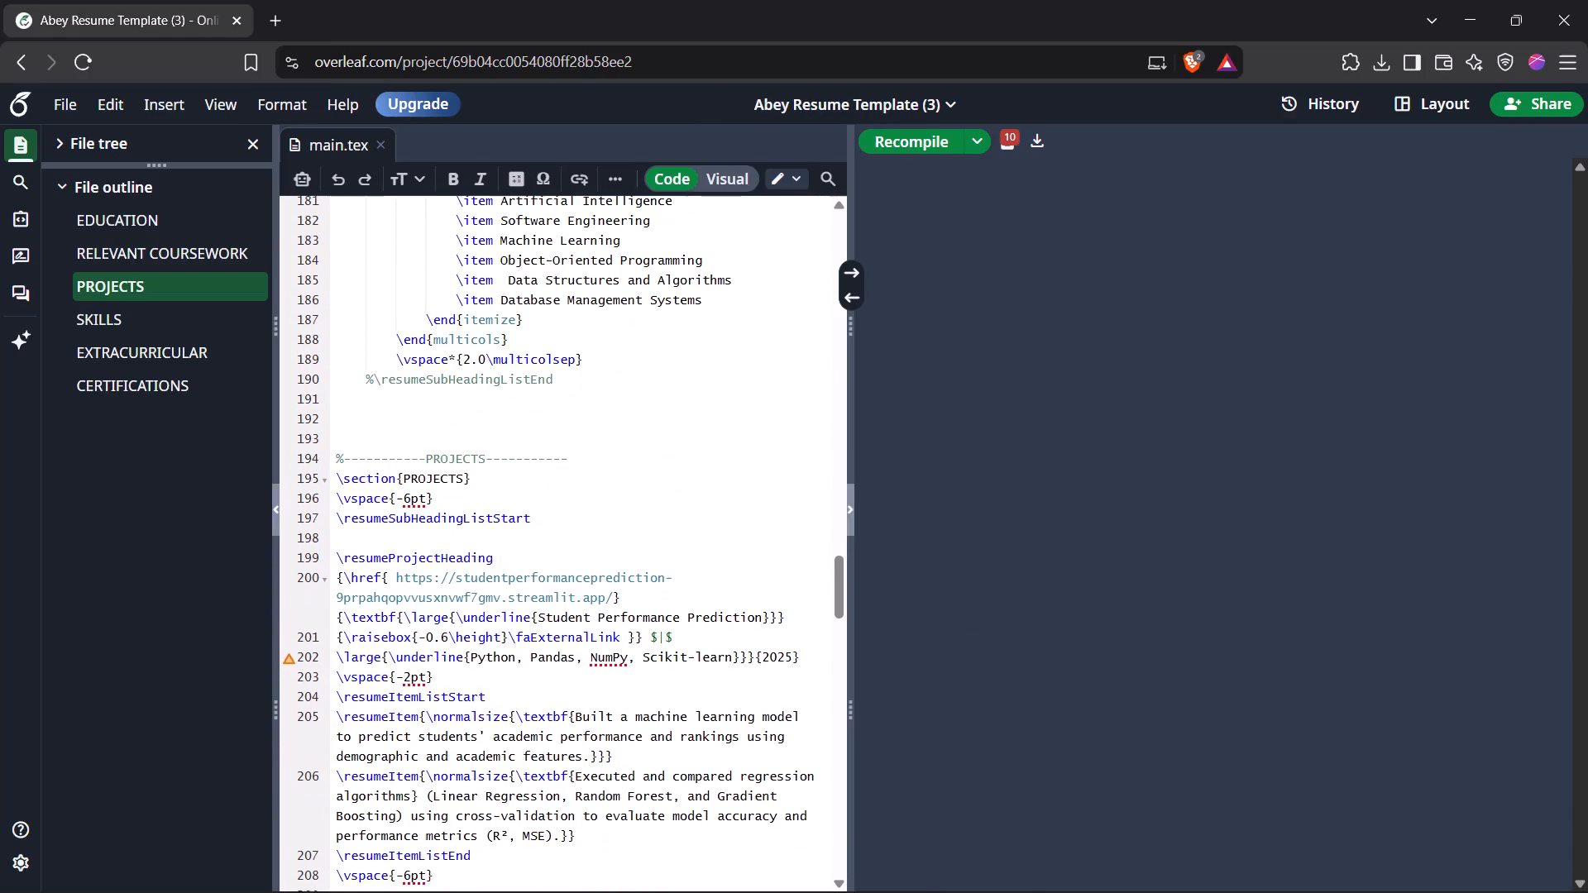
scroll(541, 687, "down", 1)
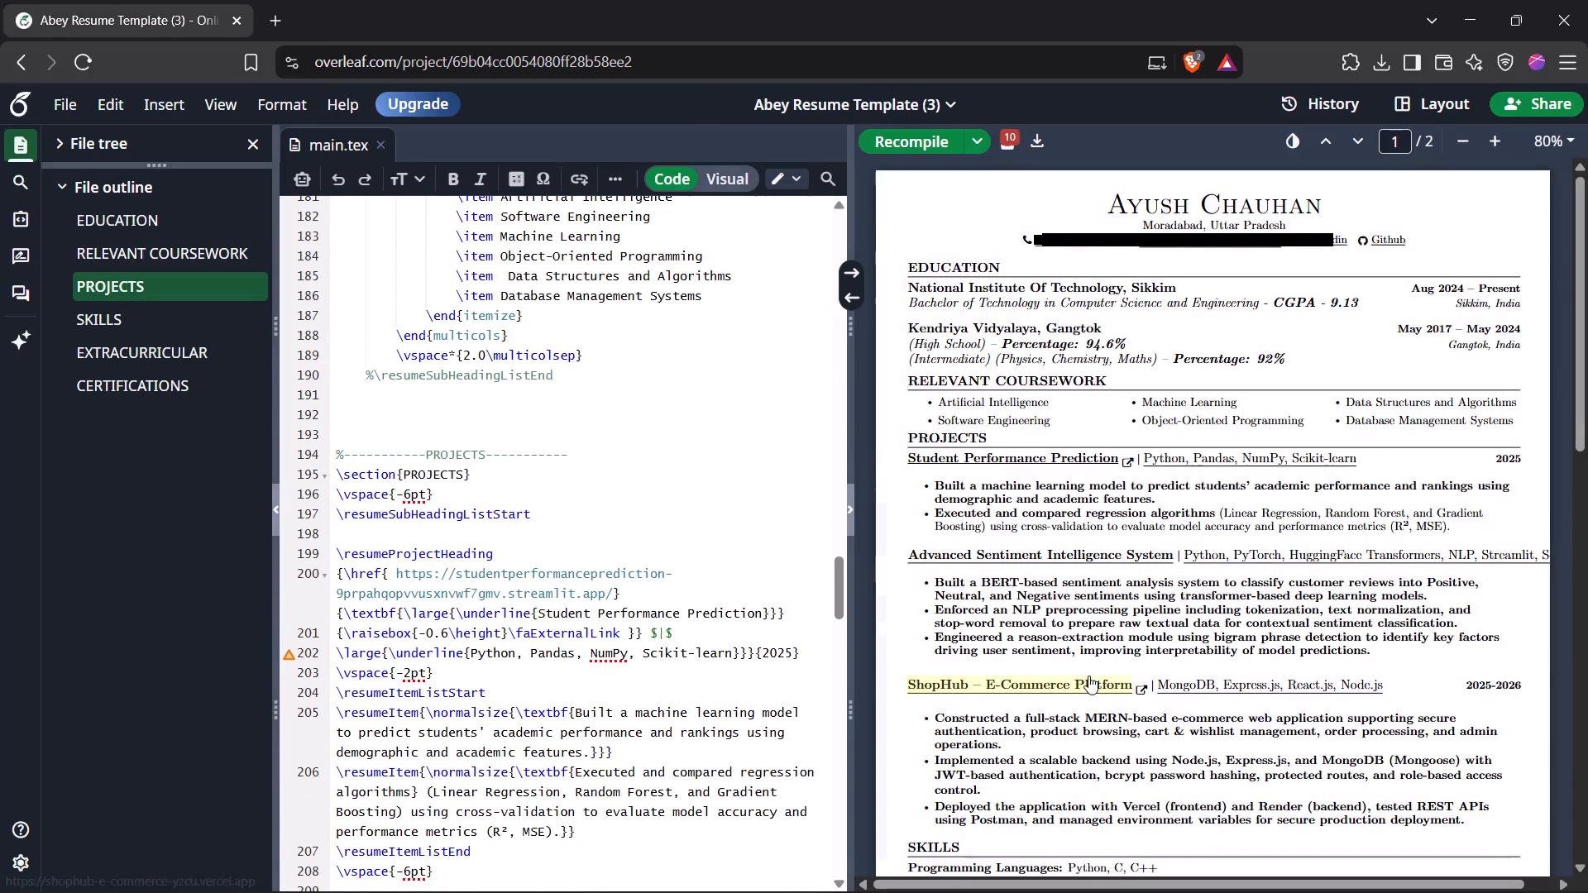
Look over template (3)'s compiled resume, and compare it with both pages of the ML resume PDF in Microsoft Edge.
scroll(1088, 676, "down", 5)
scroll(1088, 676, "up", 2)
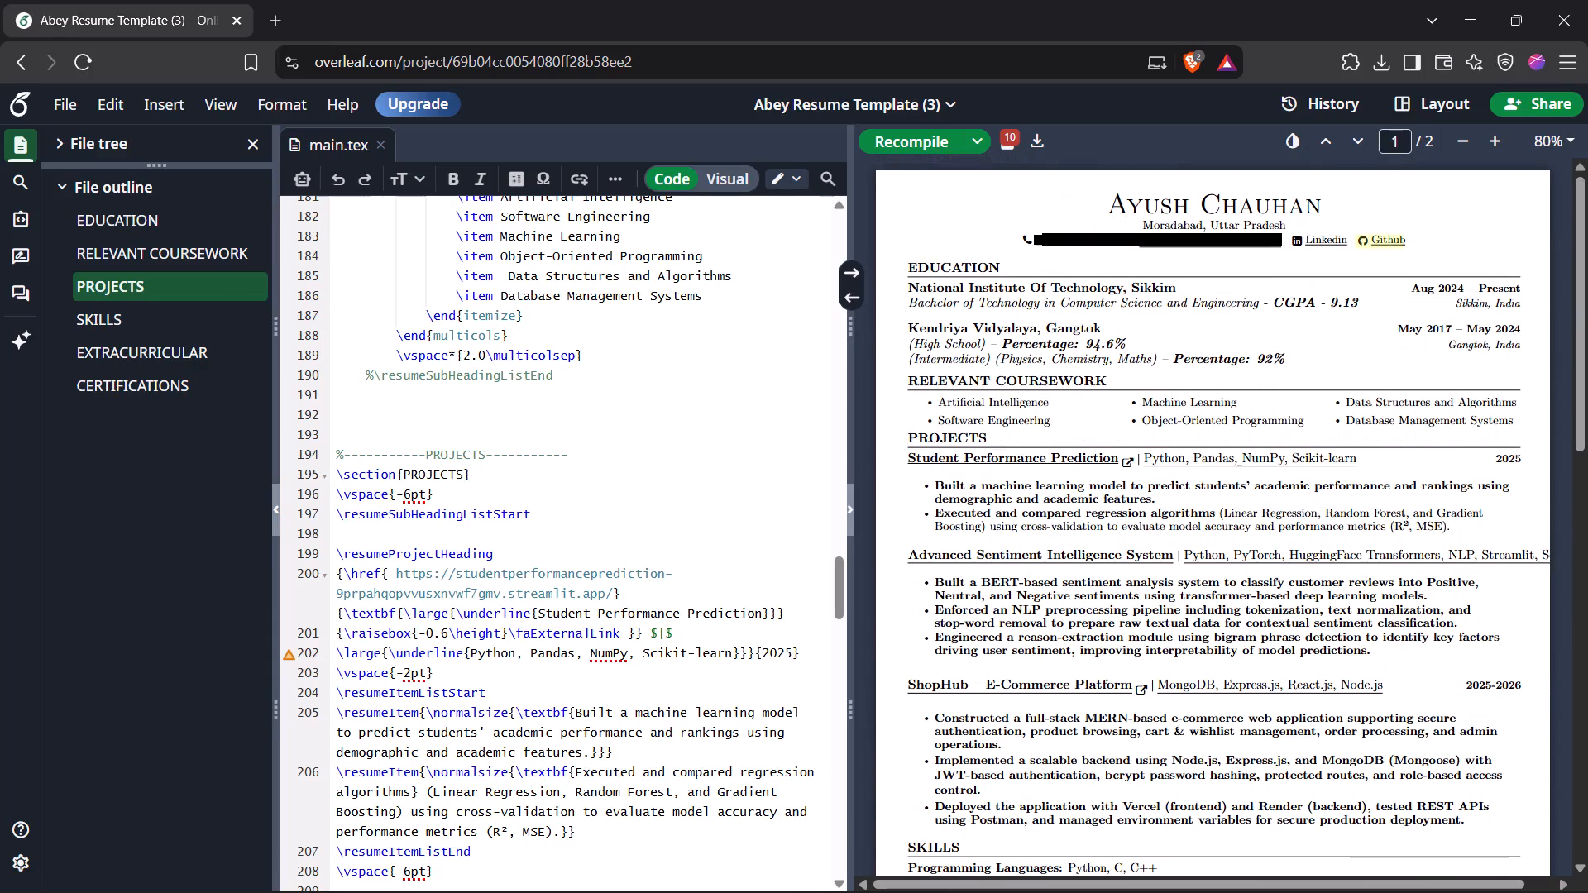
left_click(1448, 8)
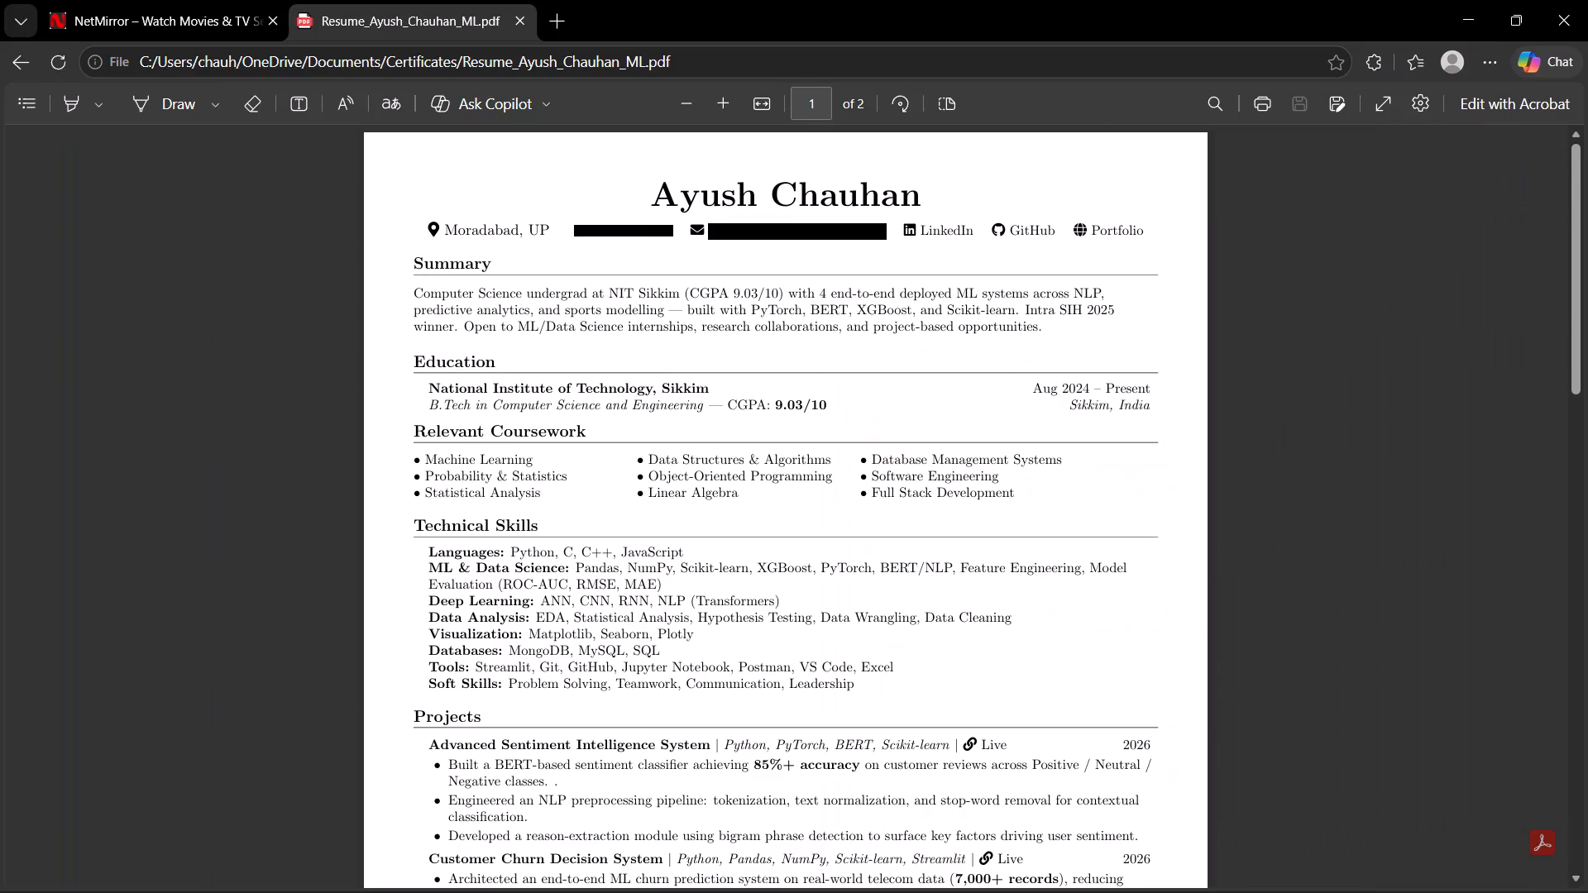
scroll(680, 587, "up", 1)
scroll(604, 695, "down", 6)
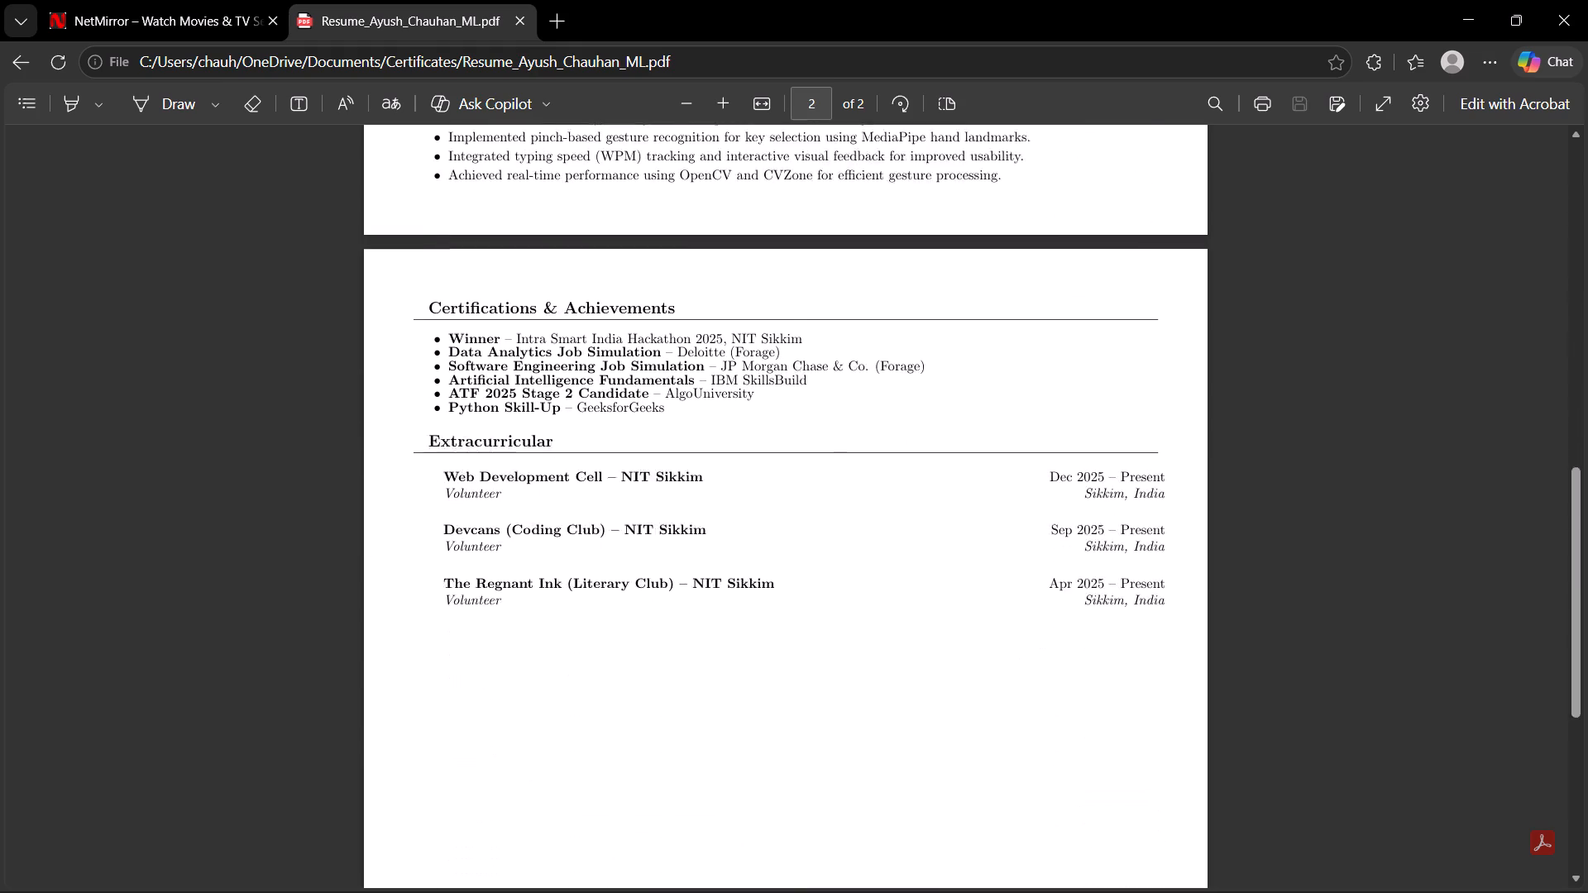
scroll(604, 695, "down", 1)
scroll(604, 695, "up", 1)
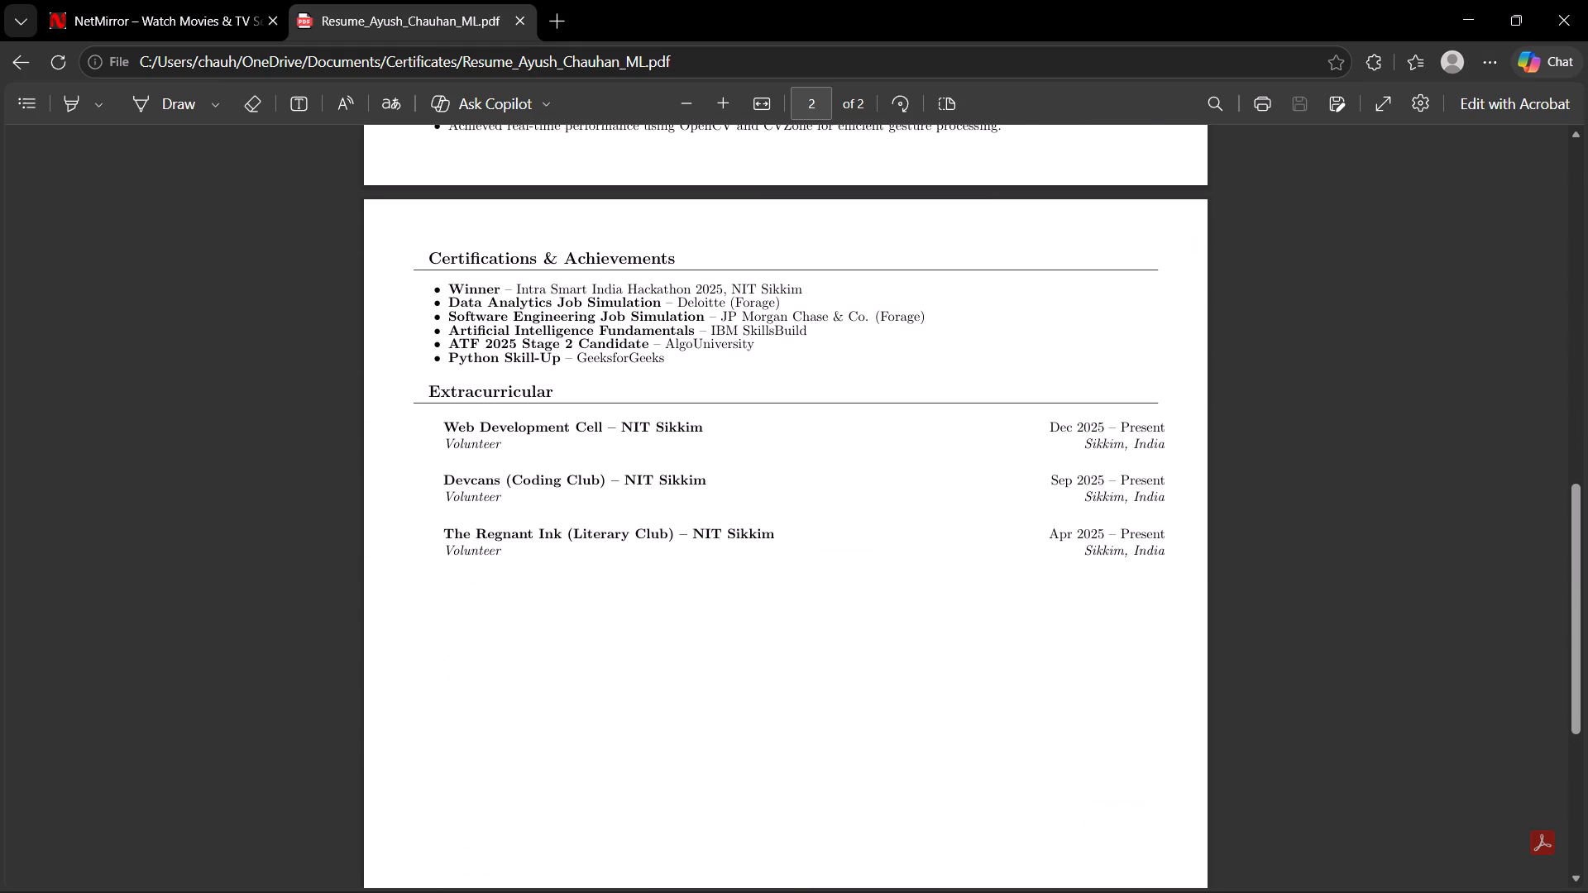
scroll(604, 695, "up", 13)
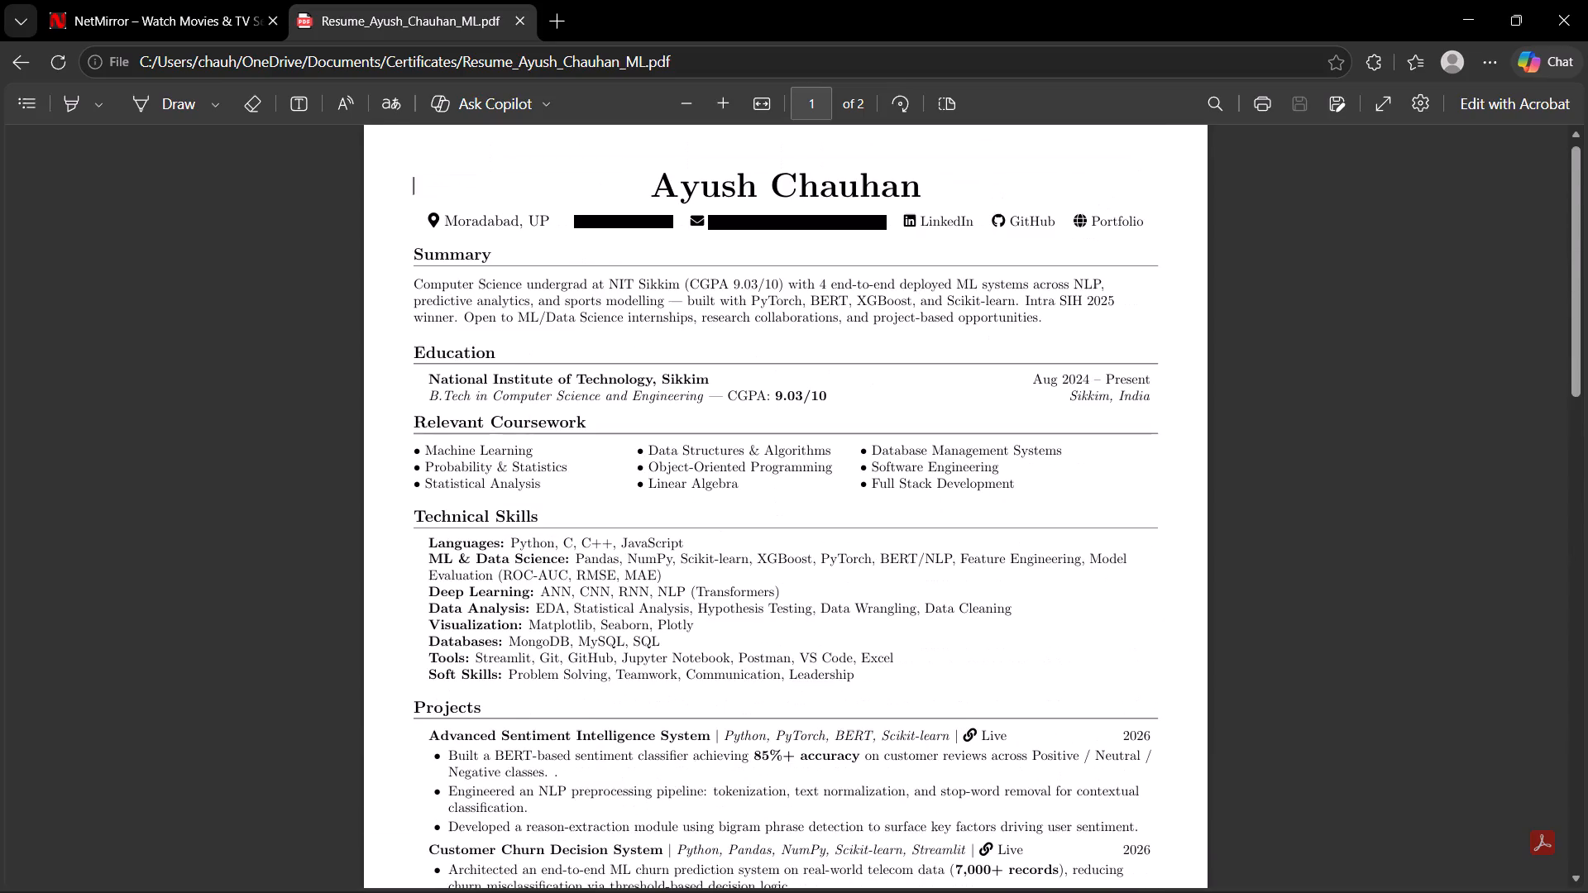
left_click(653, 494)
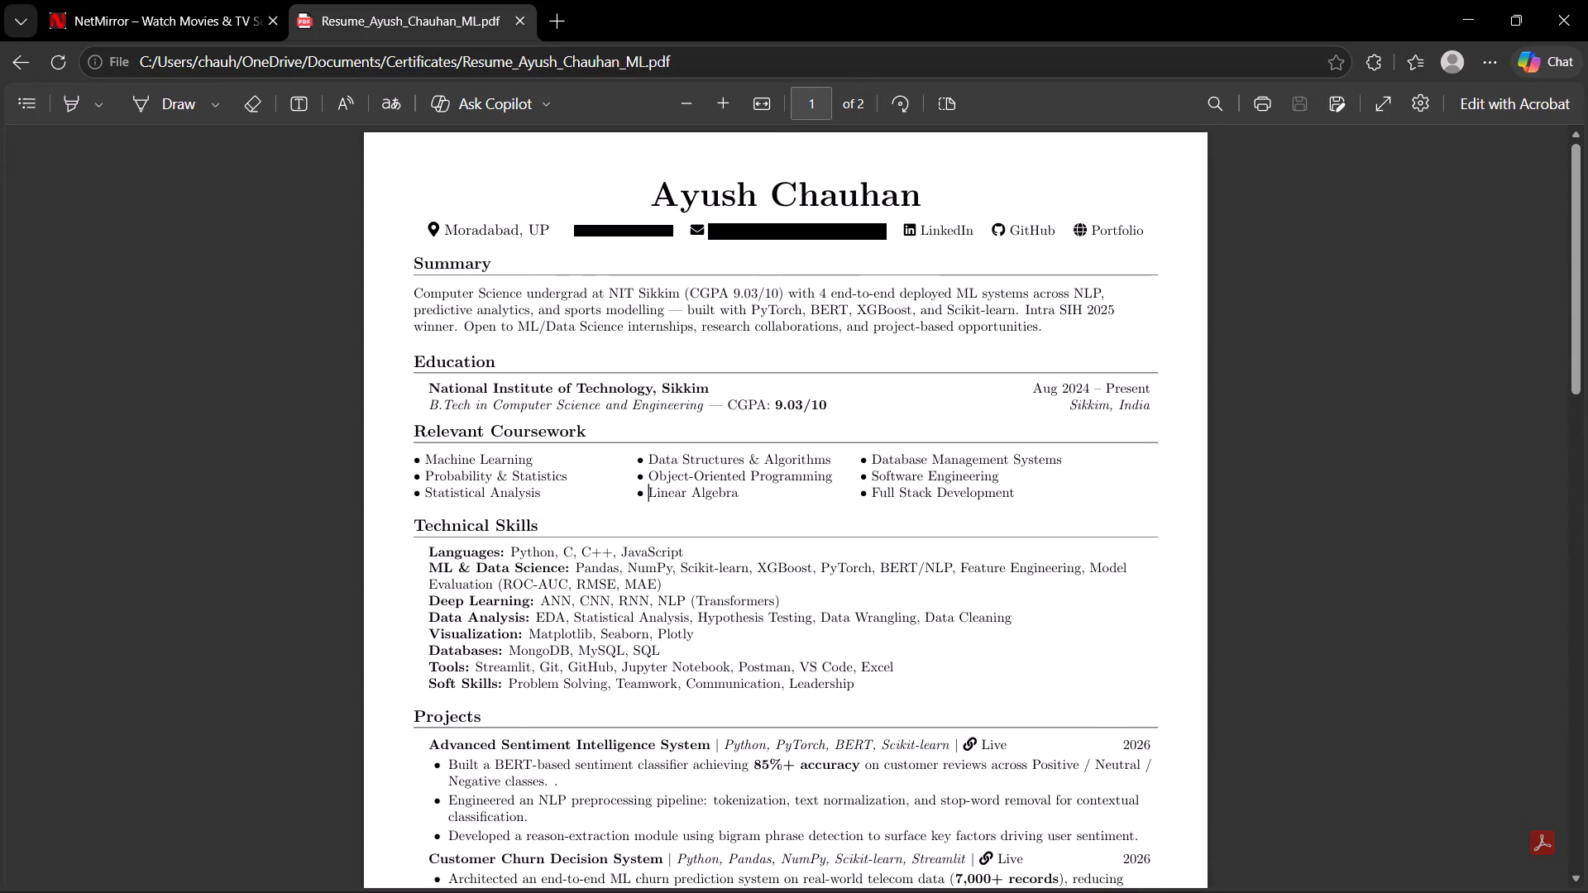
left_click(1461, 14)
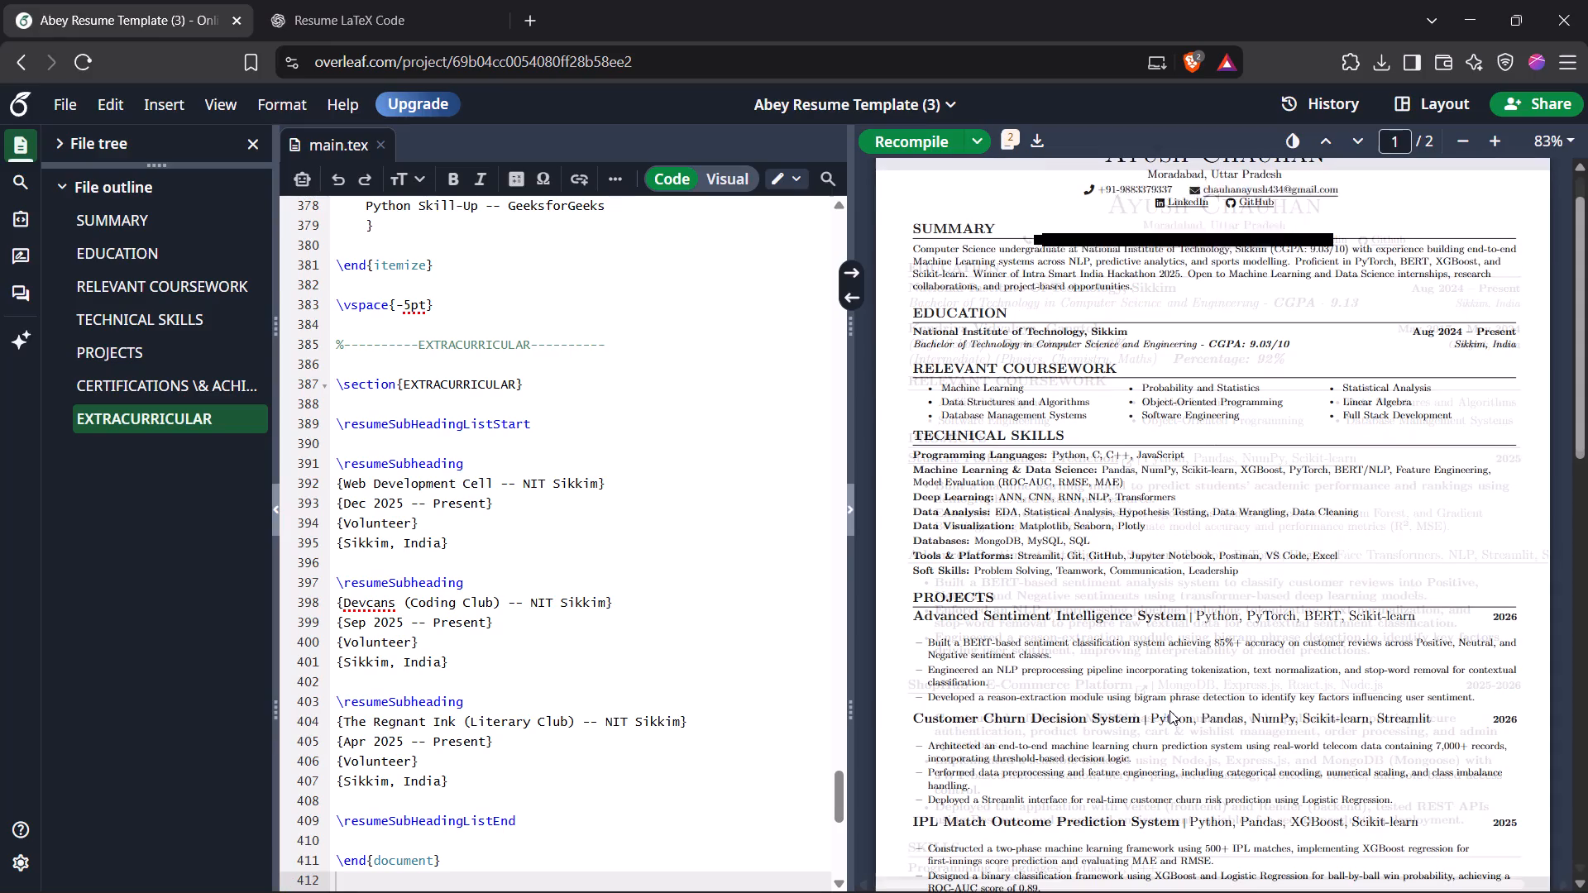
Examine the layout and content of every section in the compiled resume across its pages.
scroll(1169, 703, "down", 6)
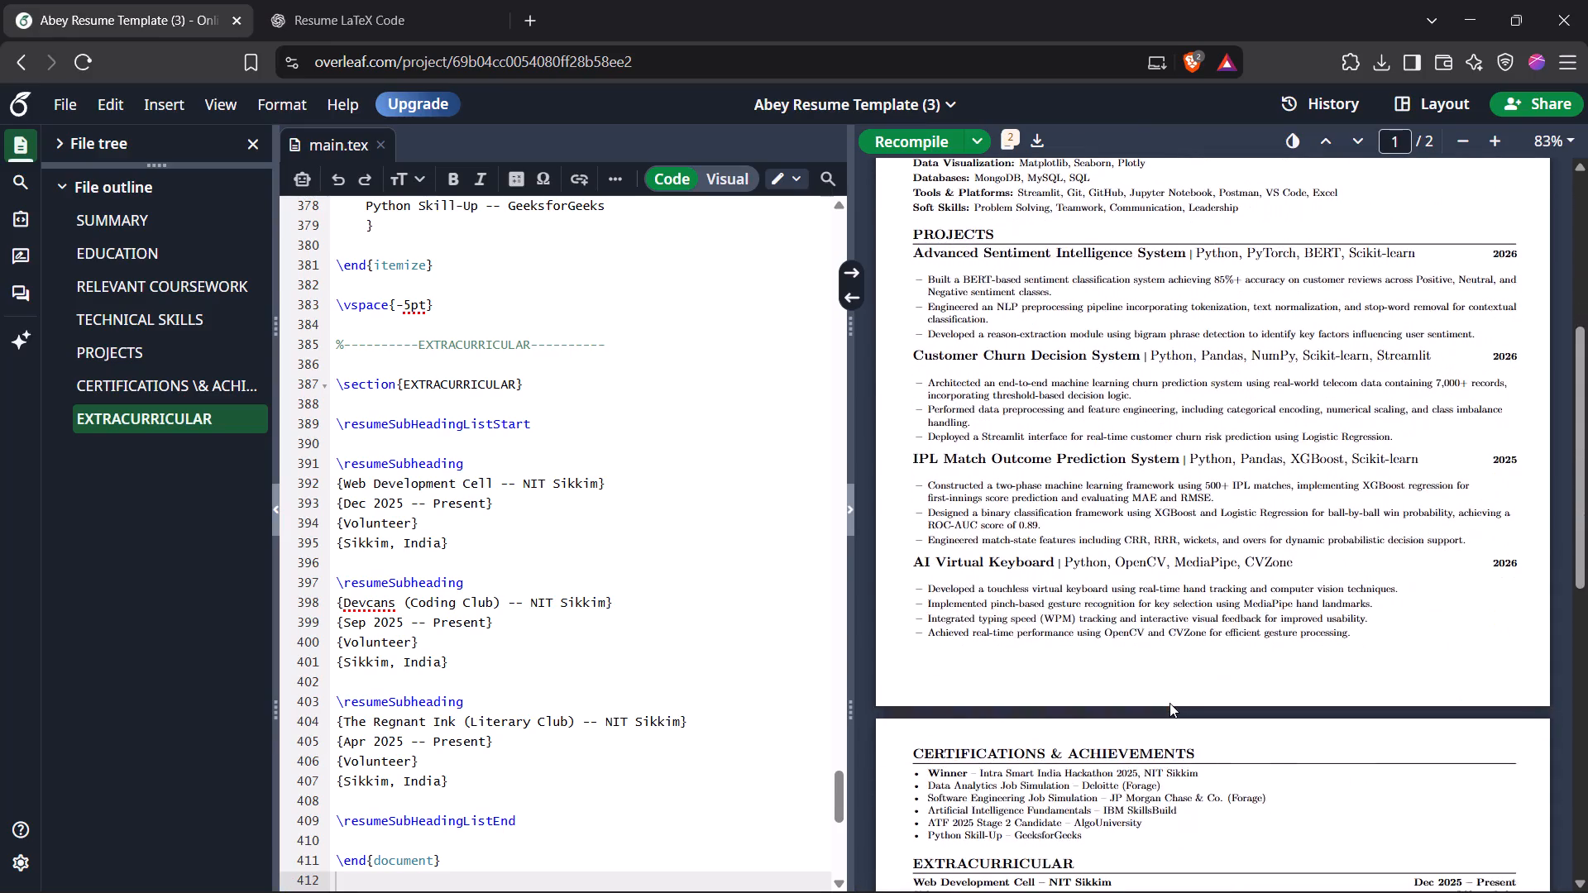
scroll(1169, 703, "up", 2)
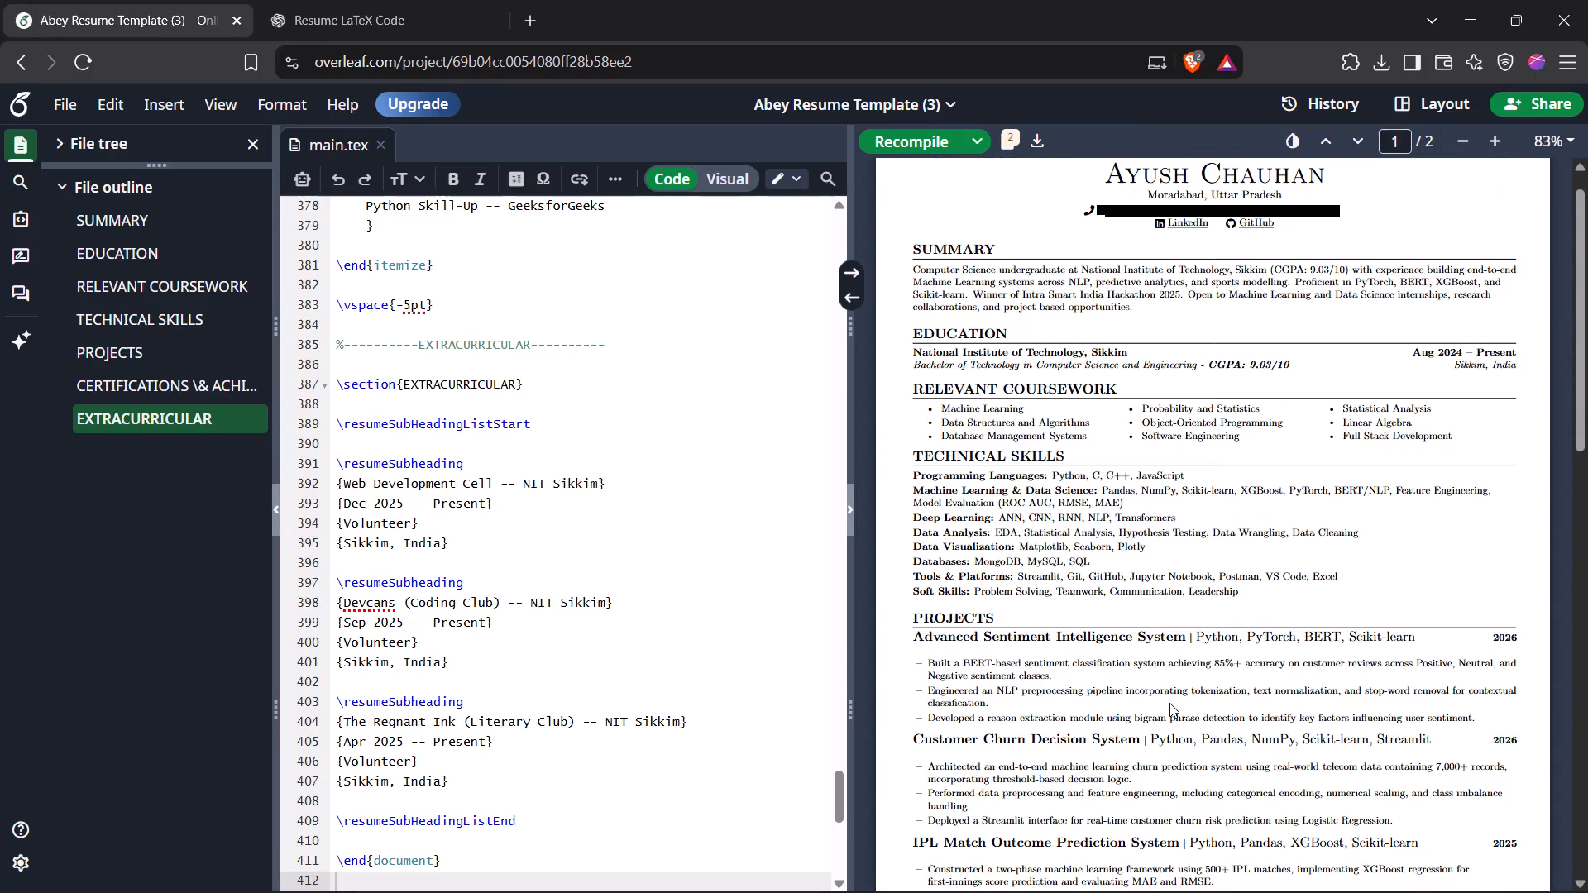
scroll(1169, 703, "down", 1)
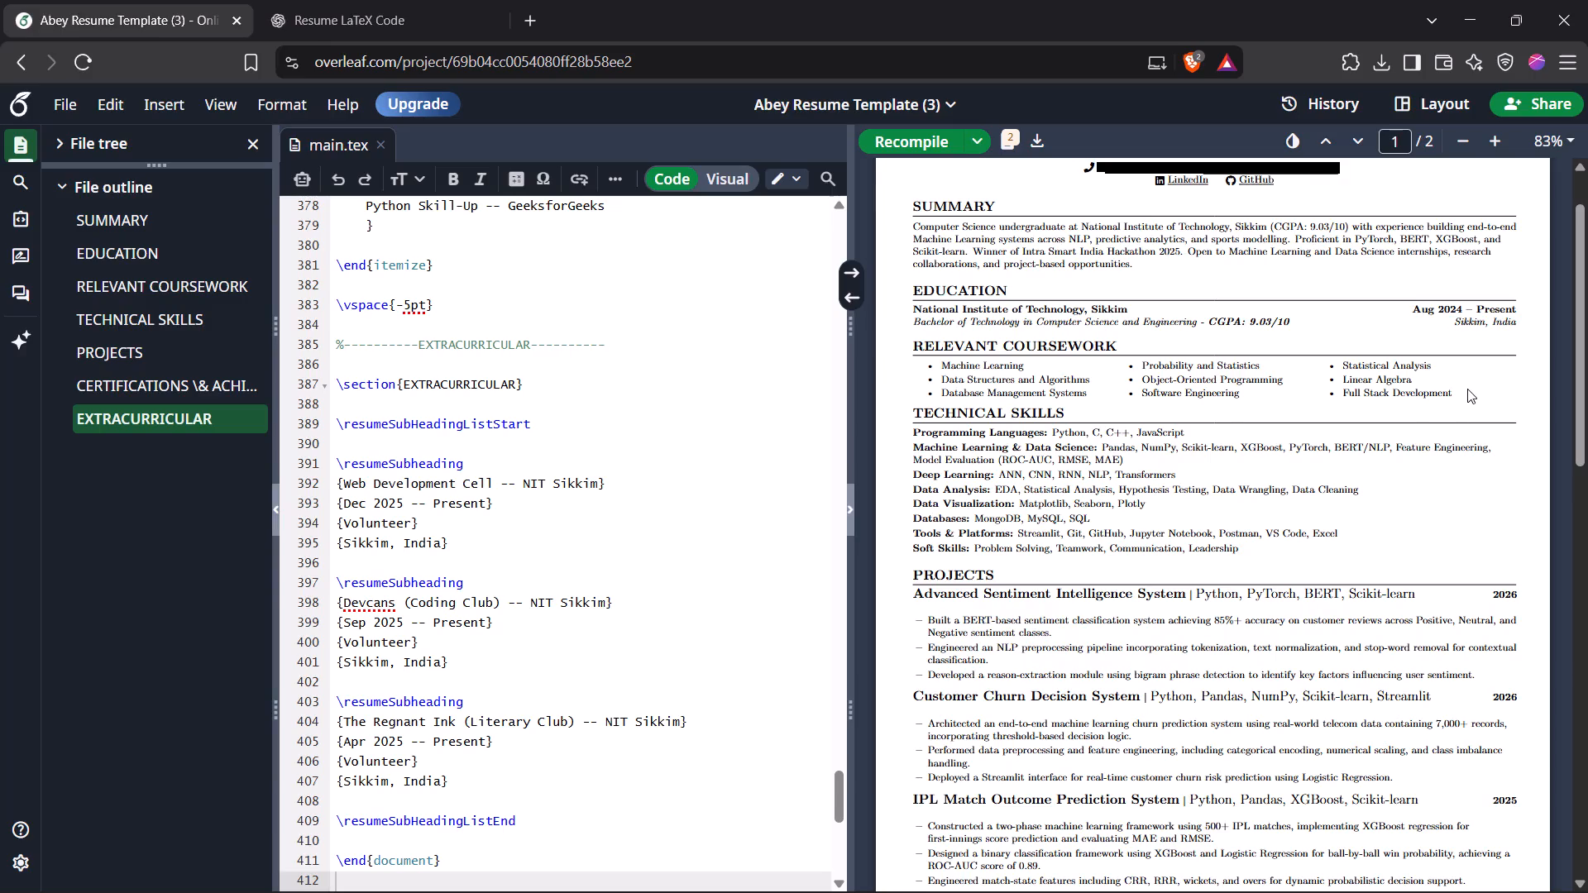
left_click_drag(1465, 391, 1113, 536)
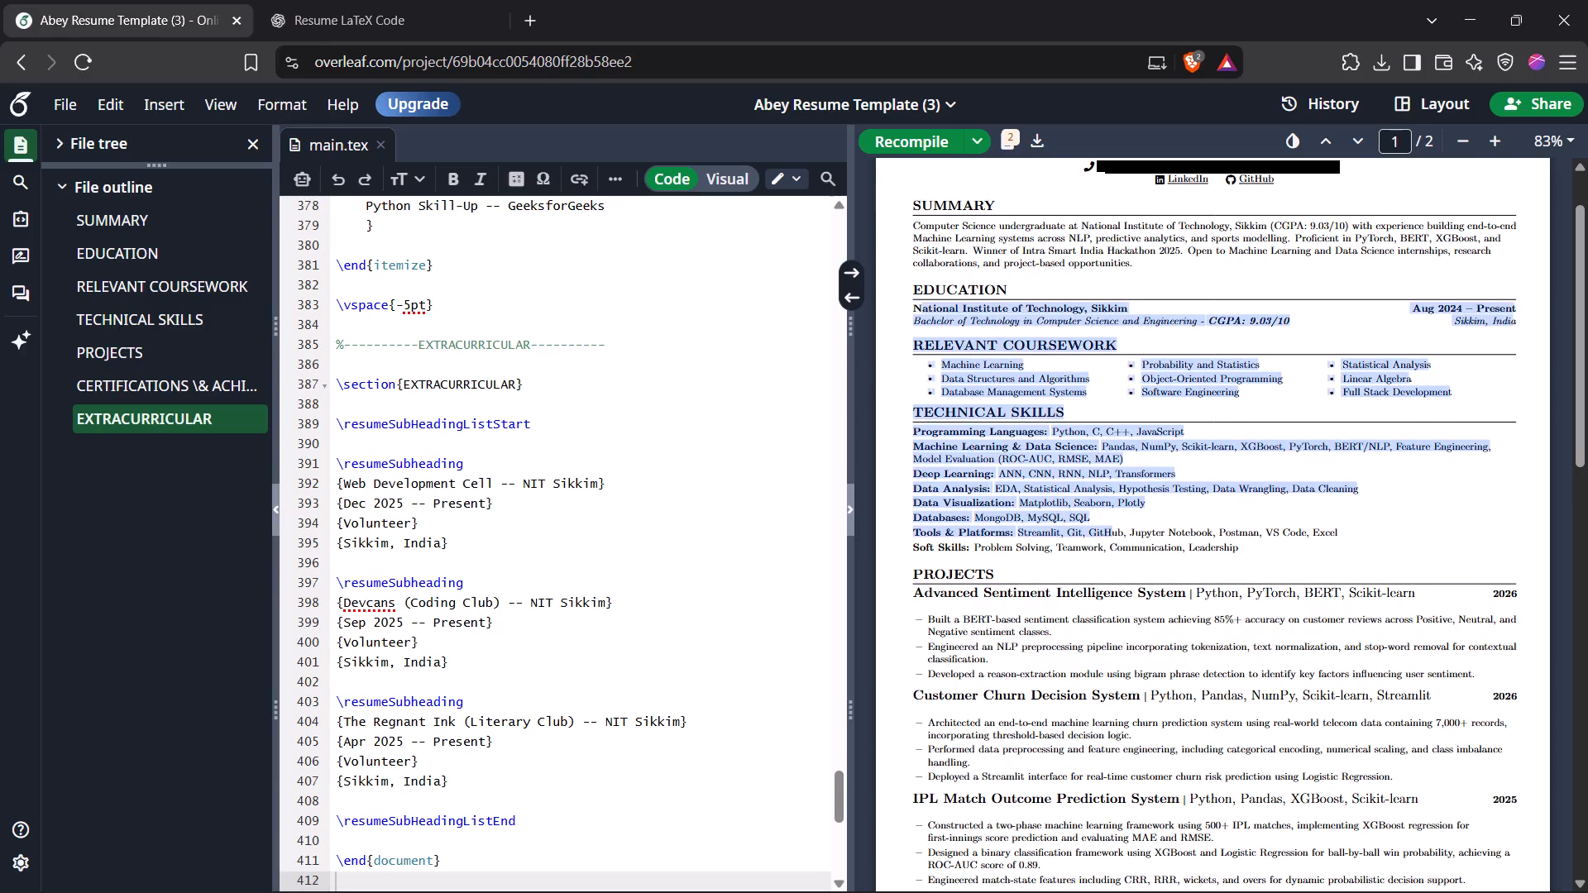
left_click(1113, 536)
scroll(975, 610, "down", 1)
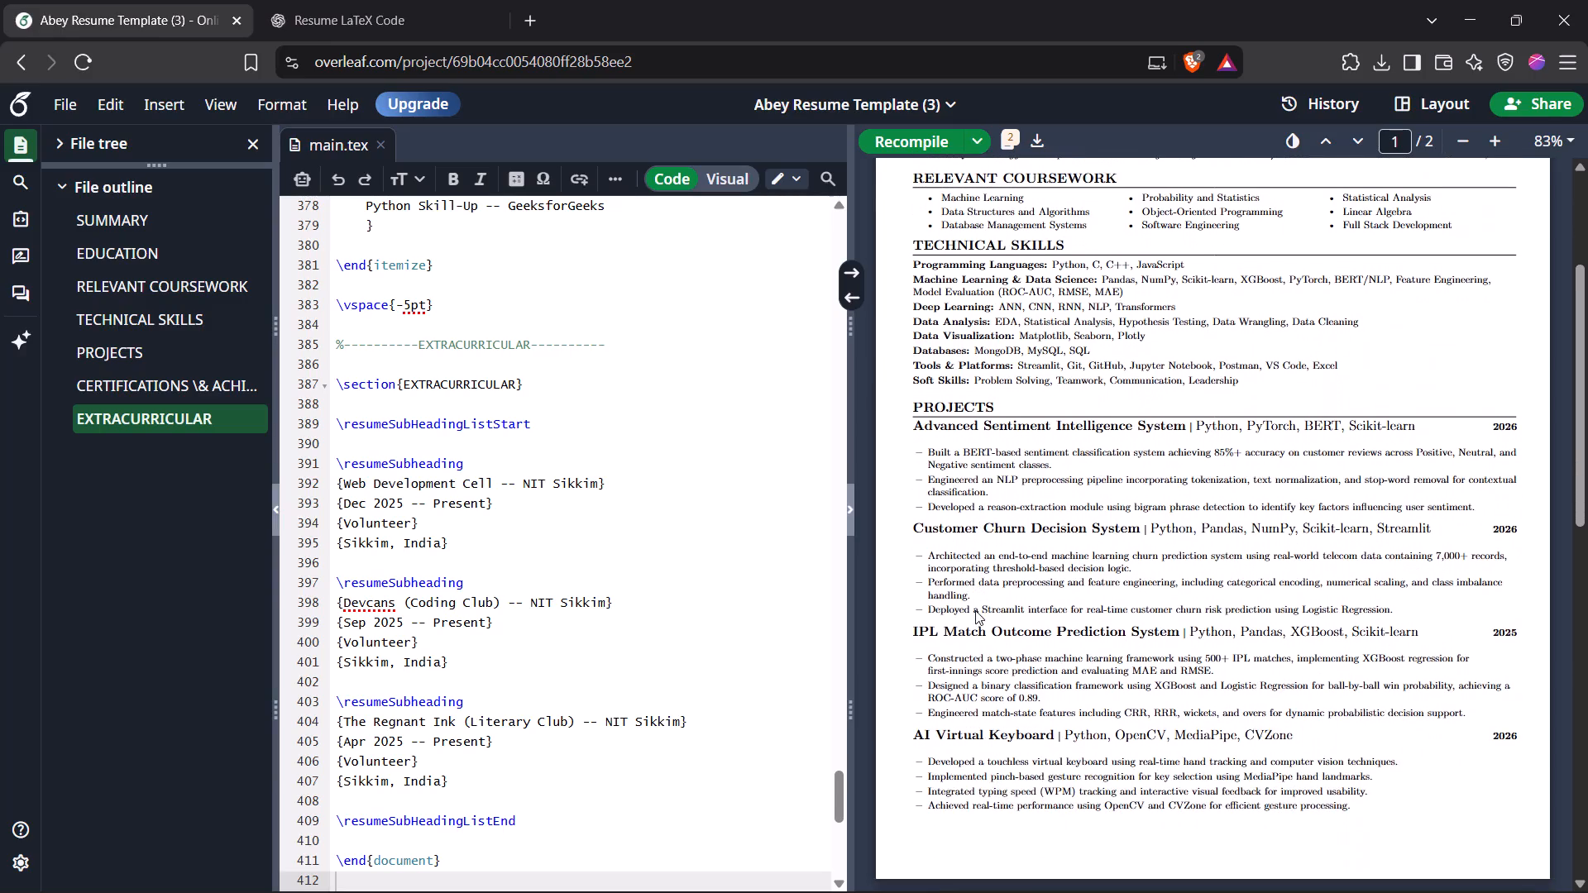
scroll(975, 610, "down", 1)
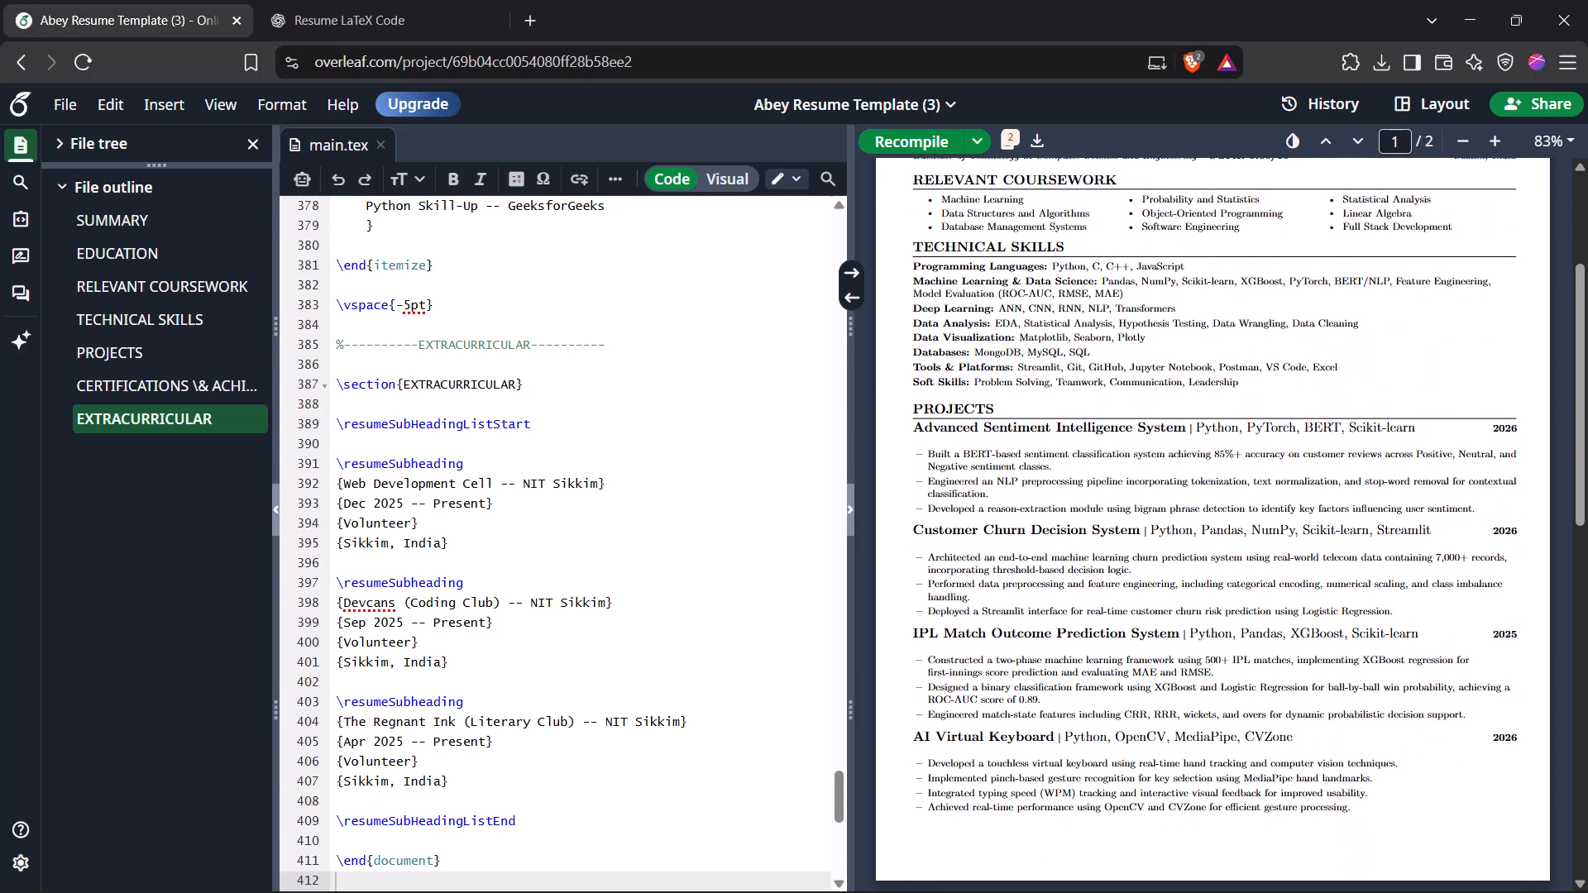
scroll(975, 610, "down", 3)
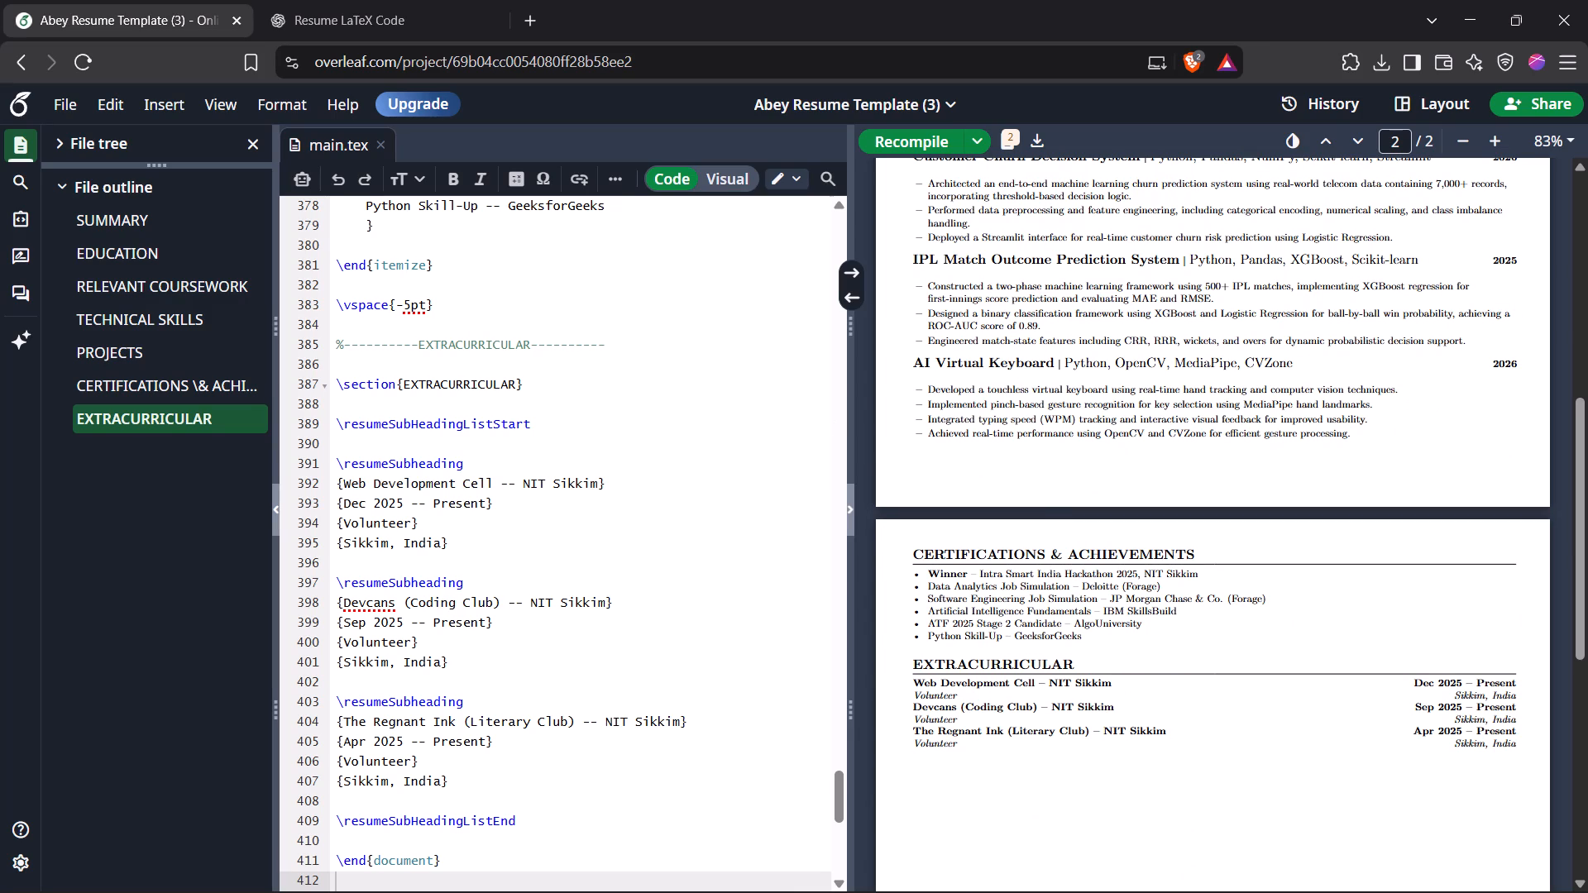
scroll(600, 528, "up", 9)
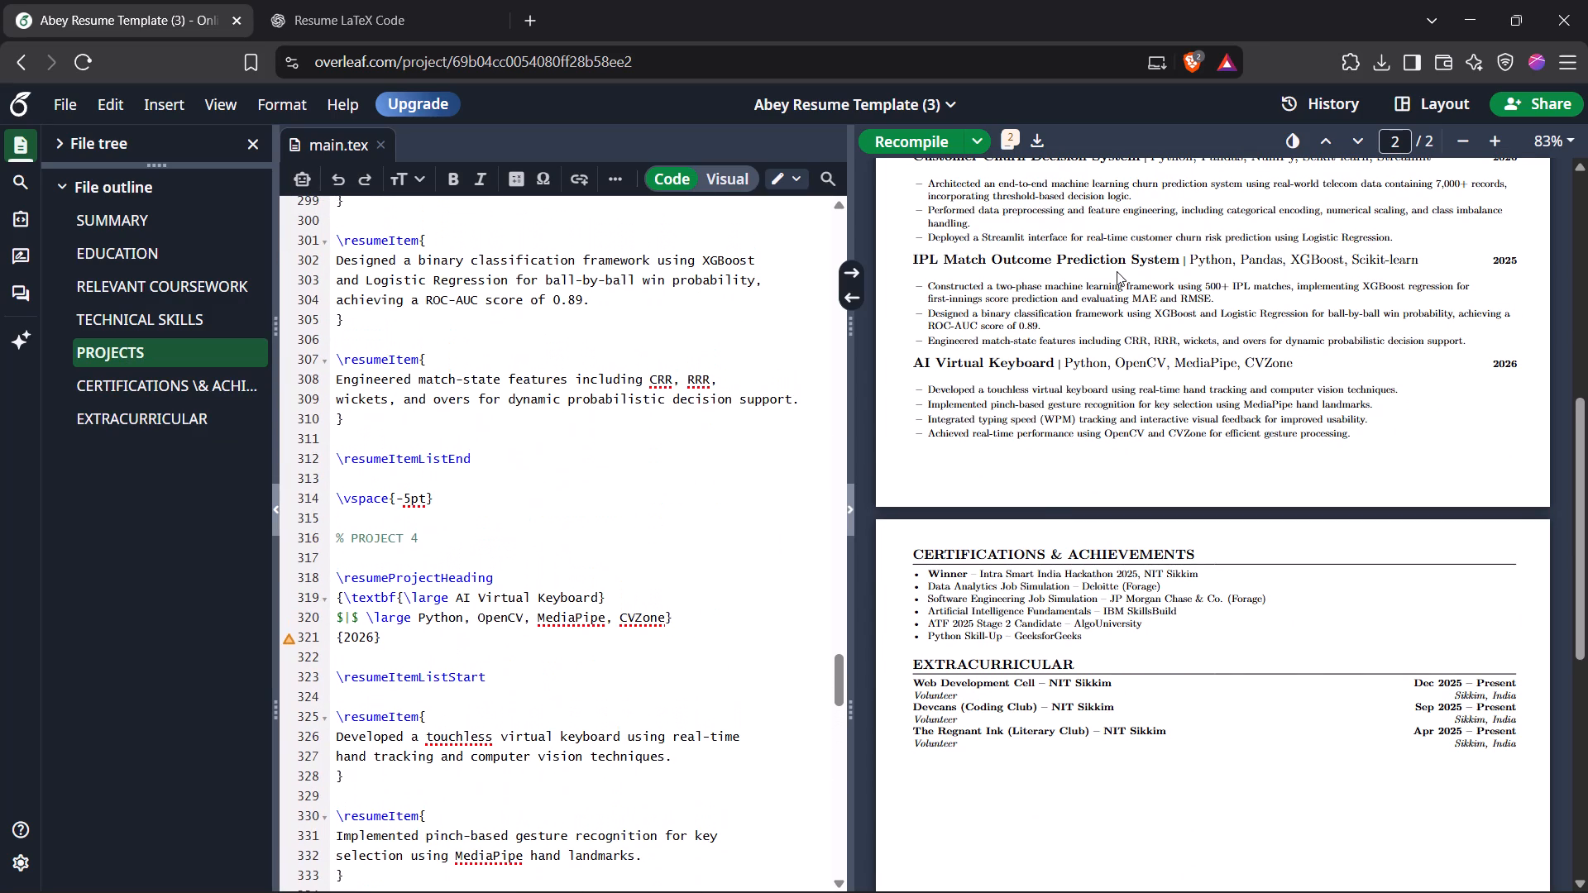
scroll(1117, 271, "up", 5)
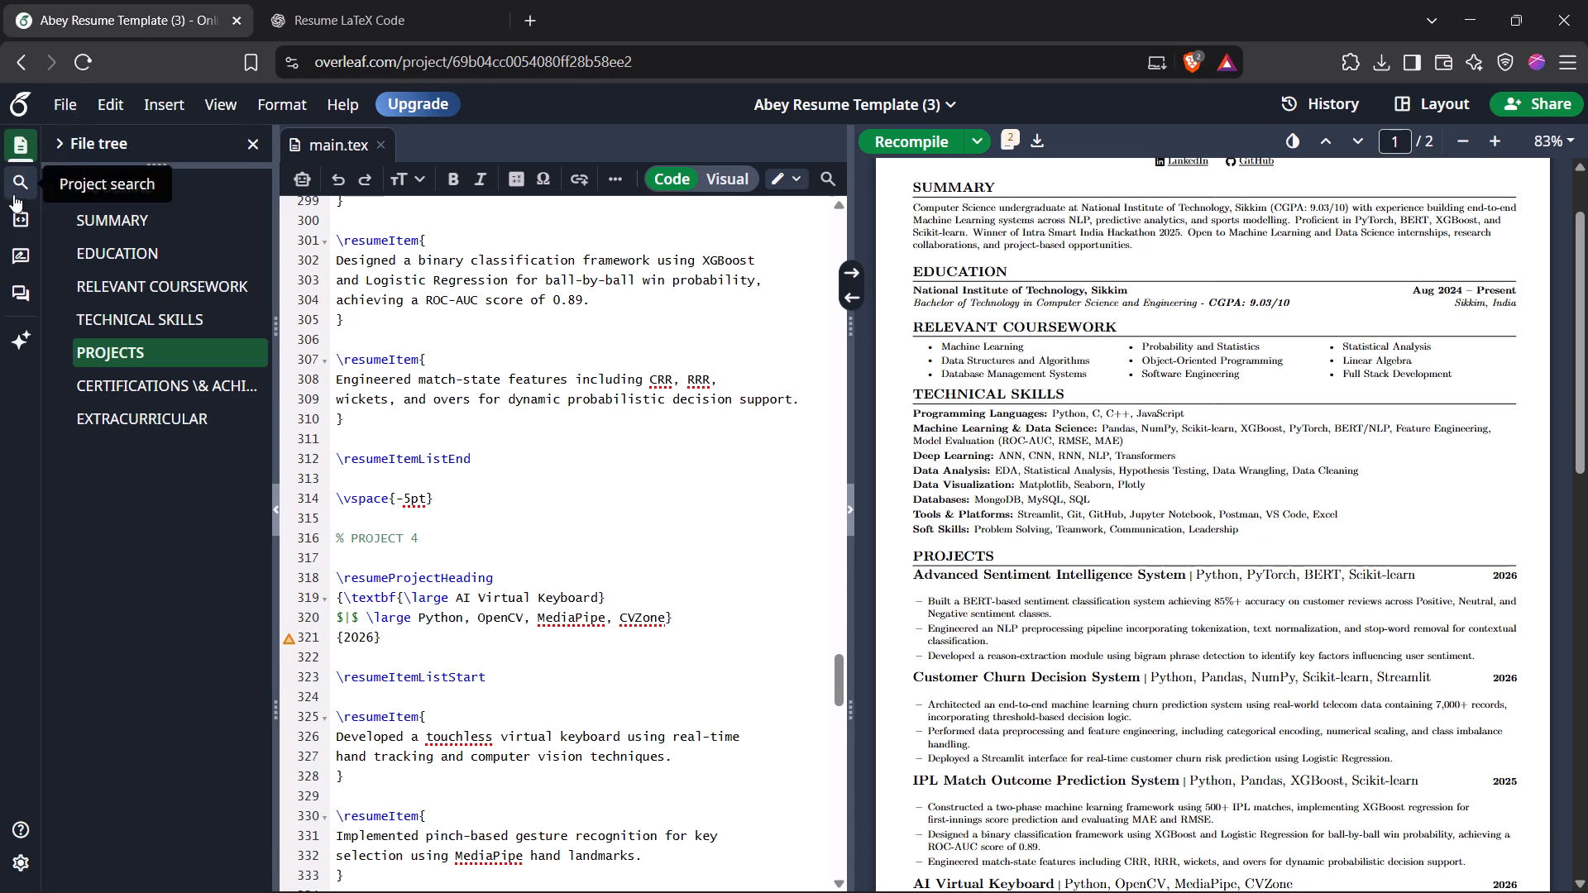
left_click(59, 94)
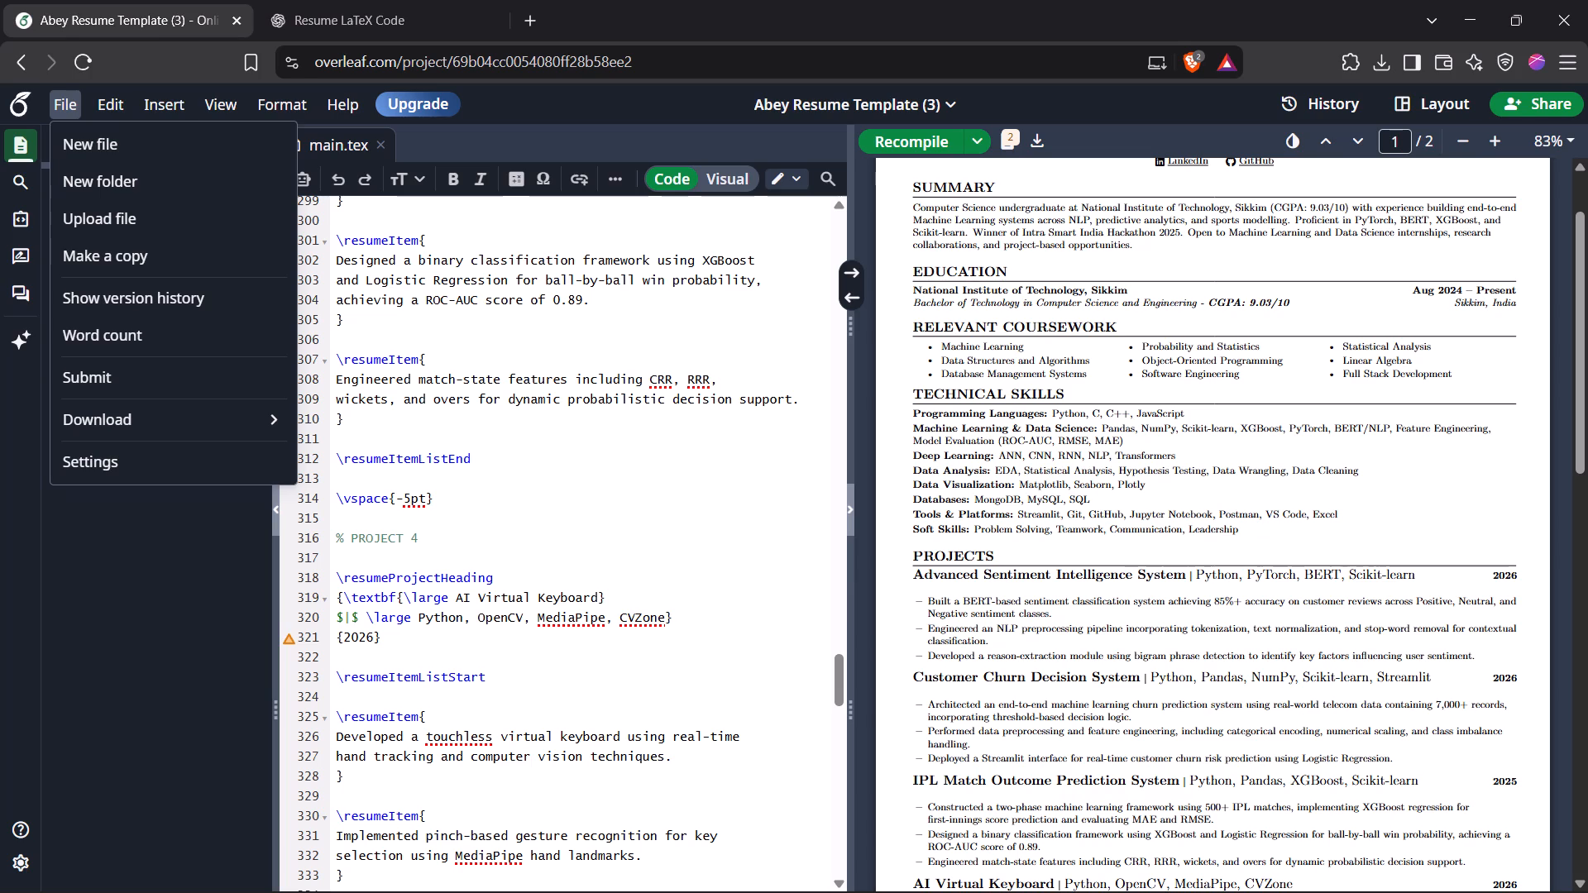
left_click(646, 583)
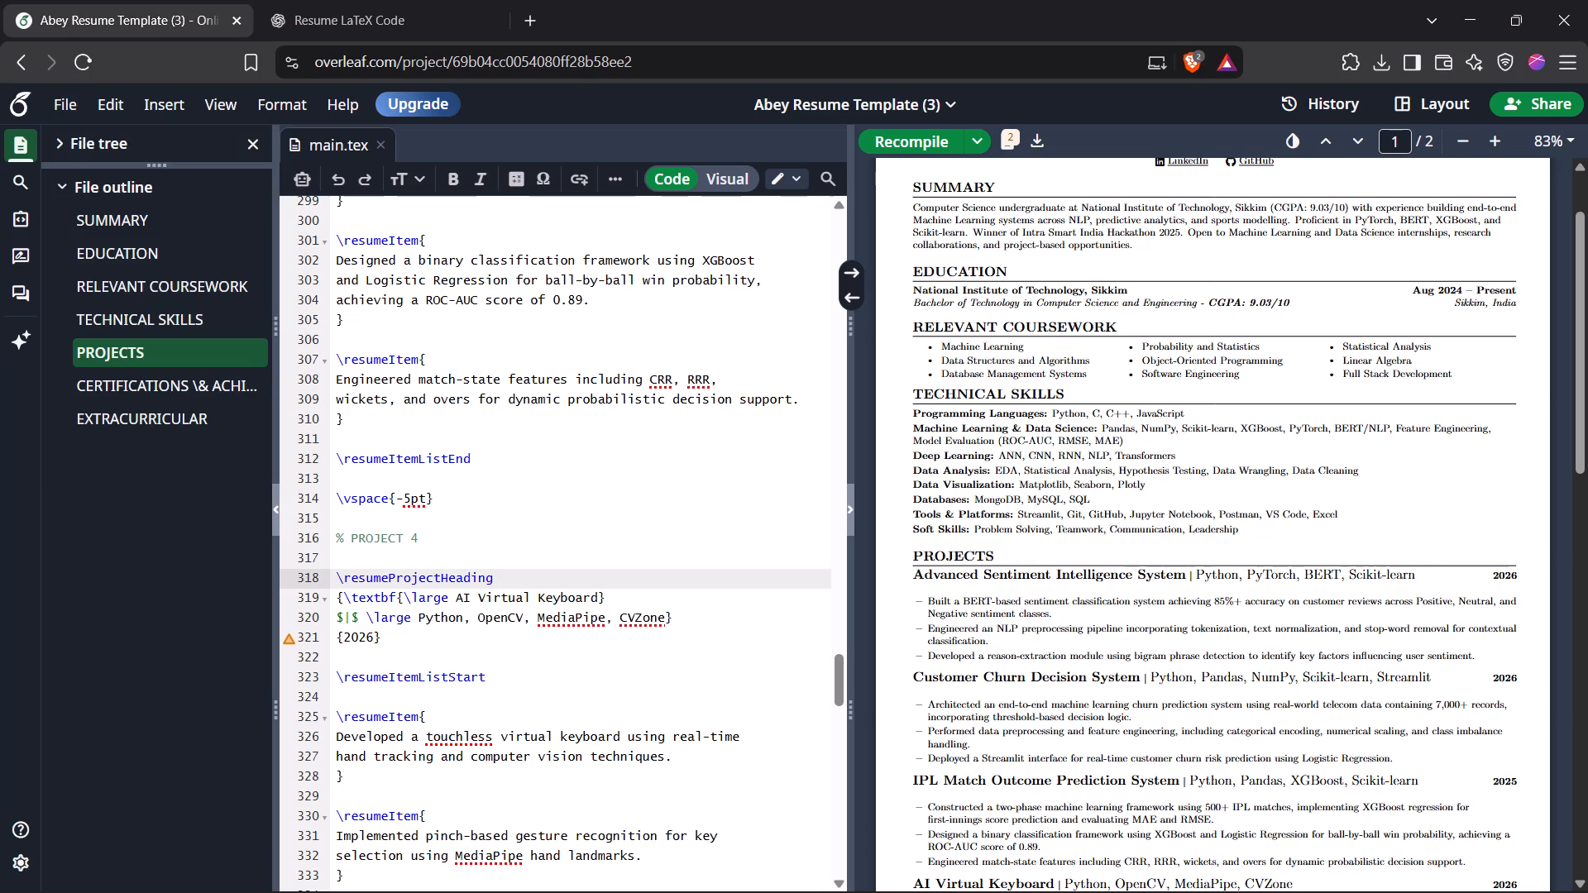
left_click(560, 435)
key("ctrl+a")
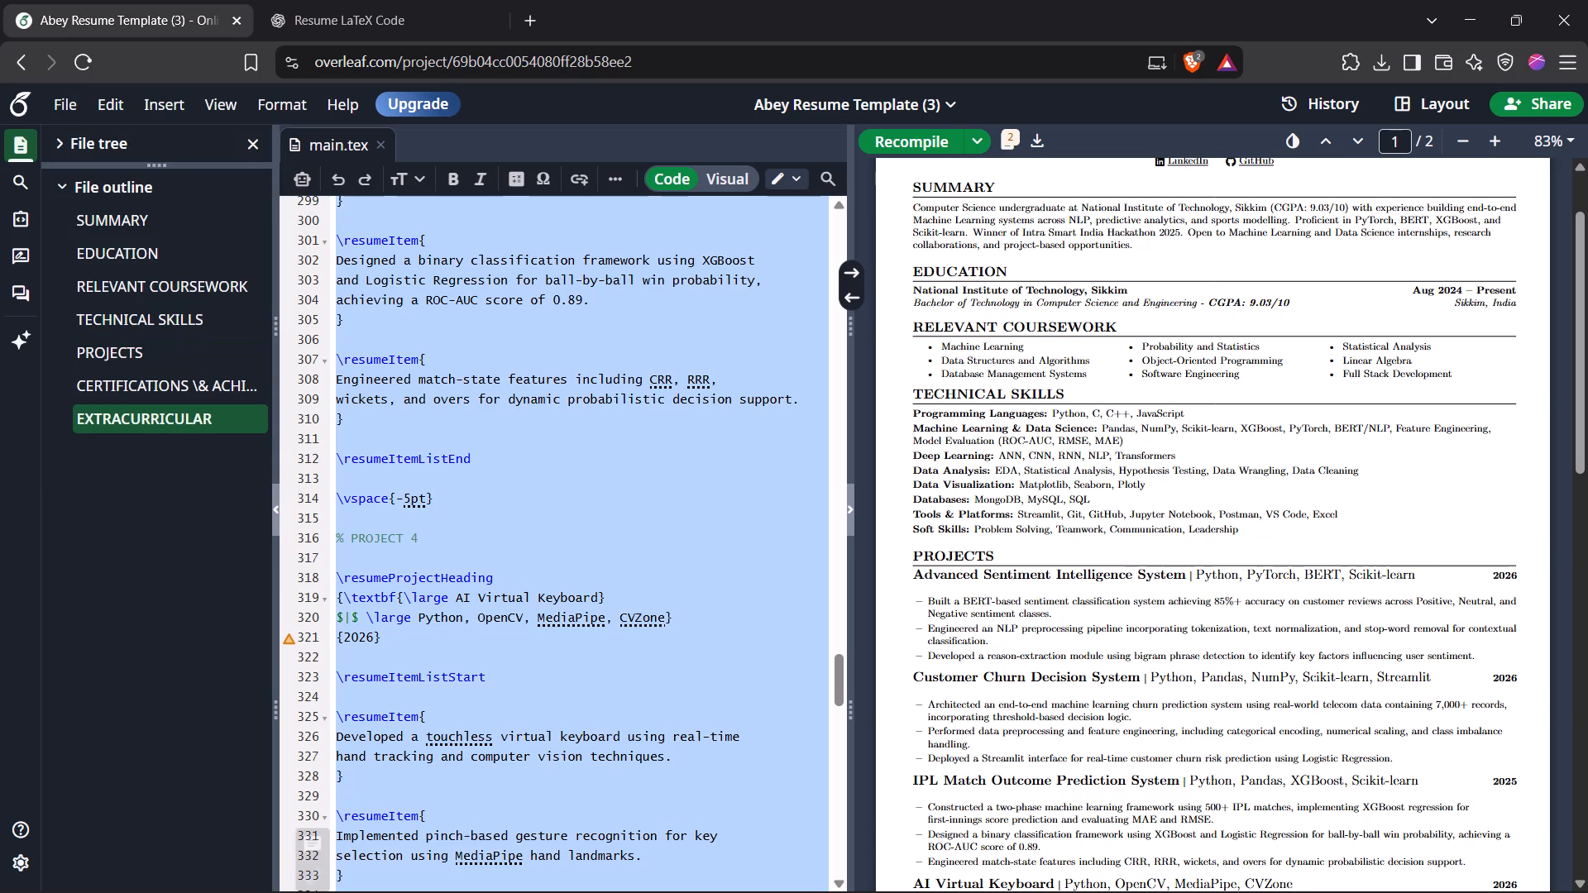
key("ctrl+c")
scroll(980, 646, "down", 2)
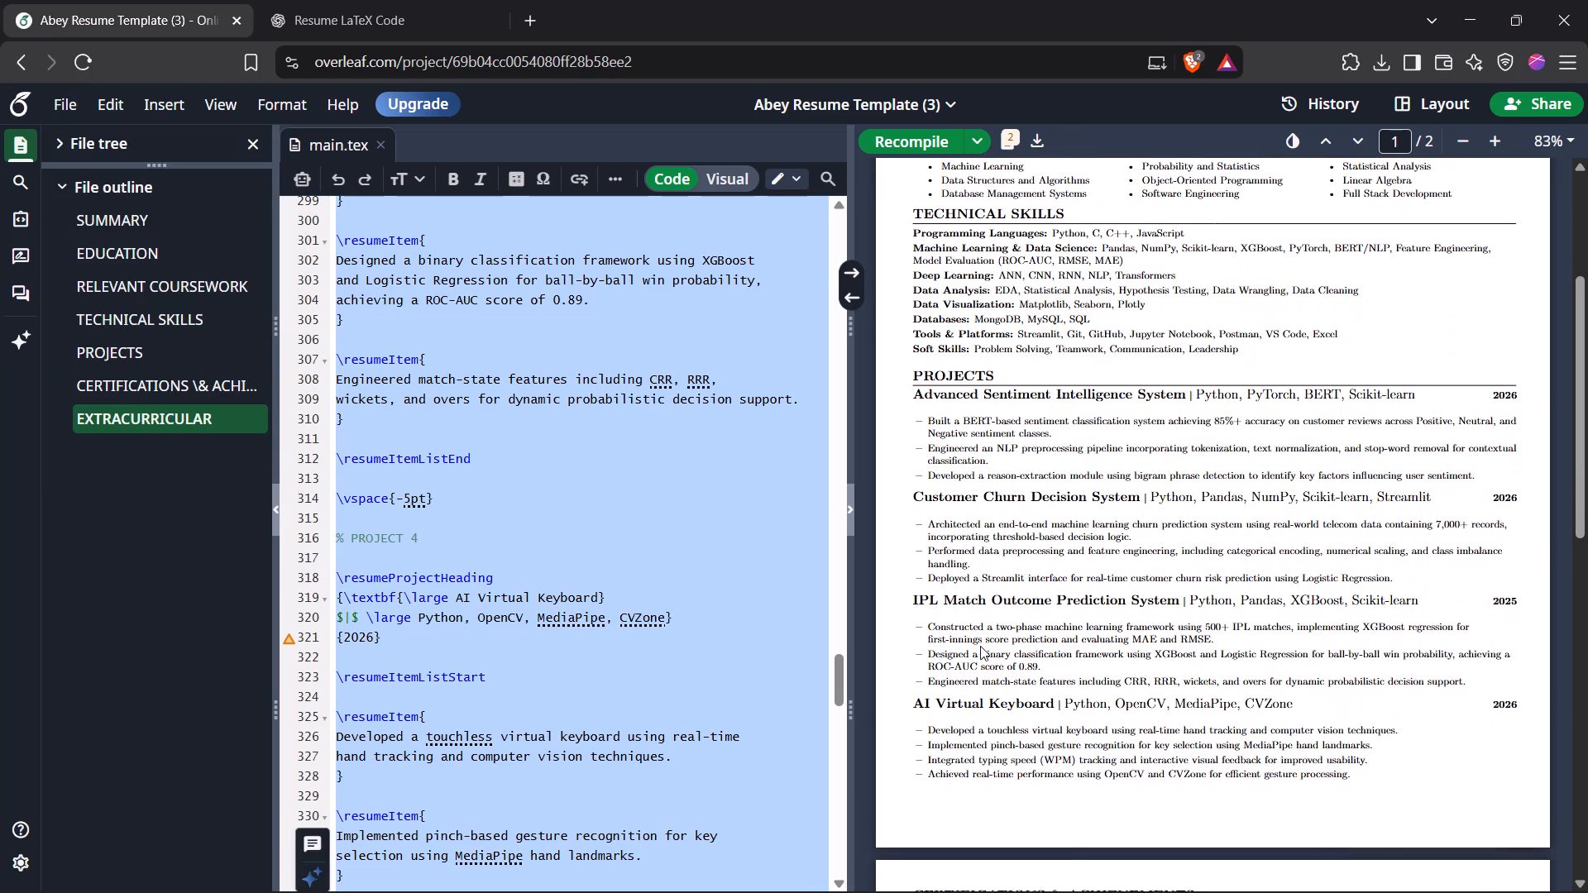
scroll(980, 646, "down", 2)
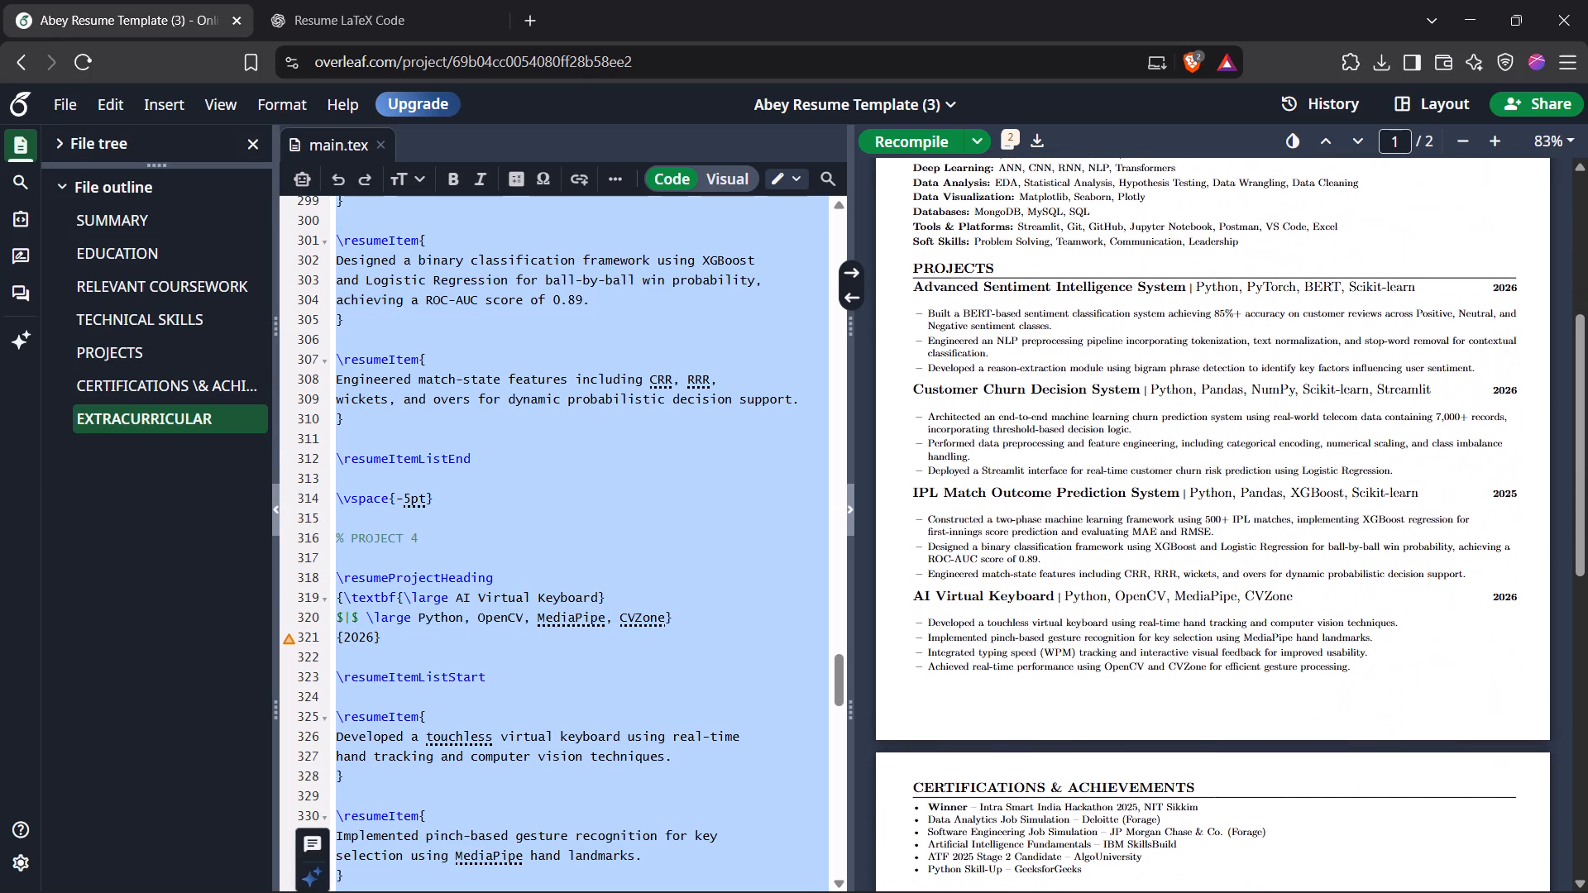
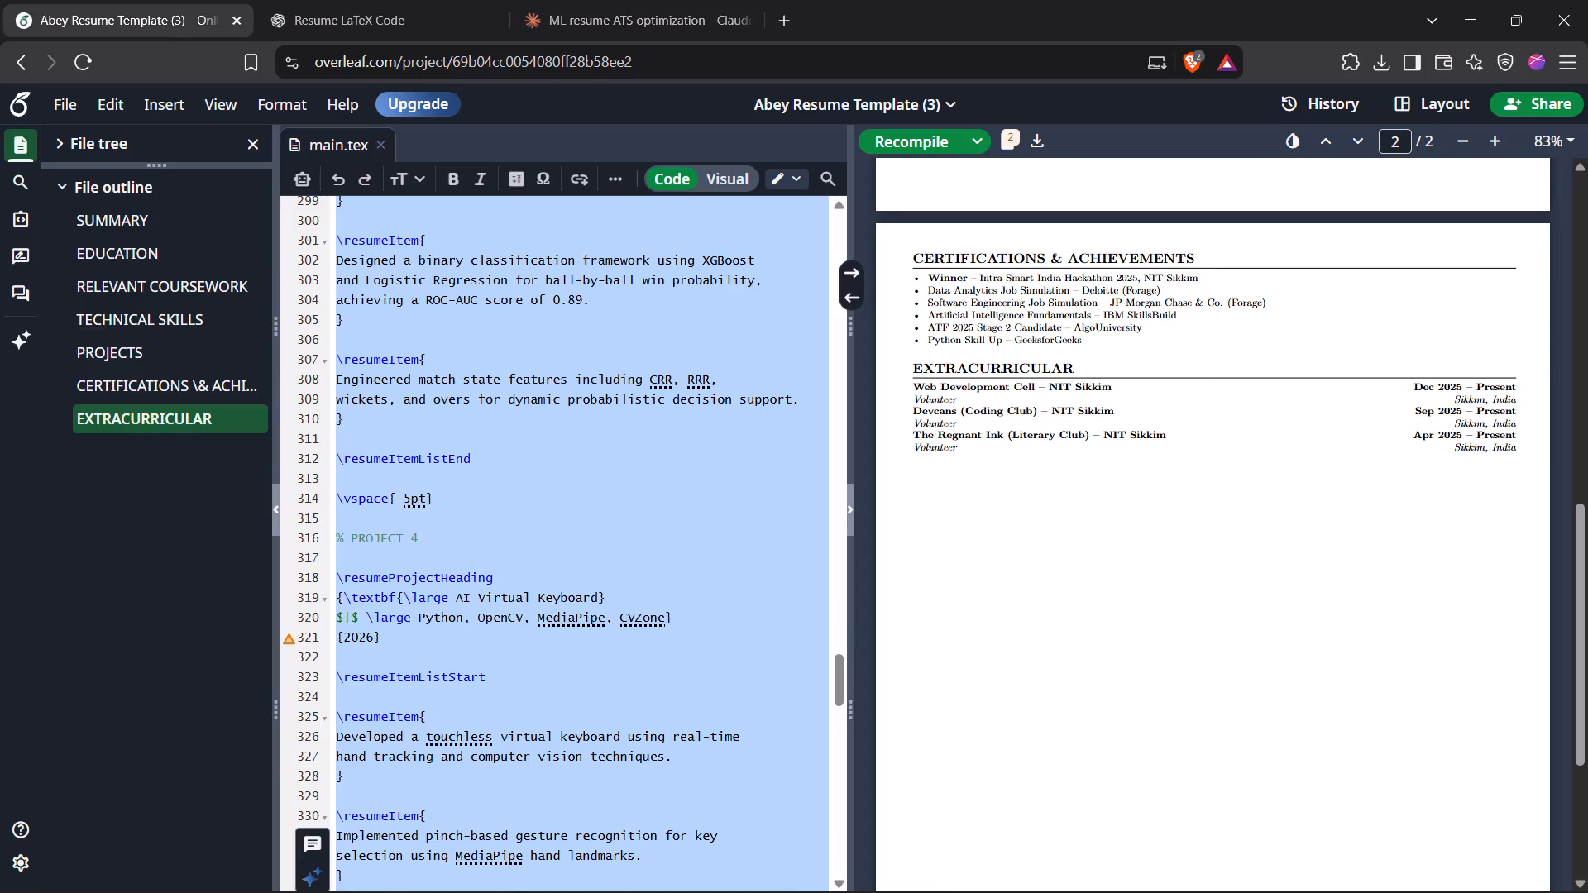
left_click(592, 512)
scroll(592, 512, "up", 18)
scroll(592, 512, "up", 8)
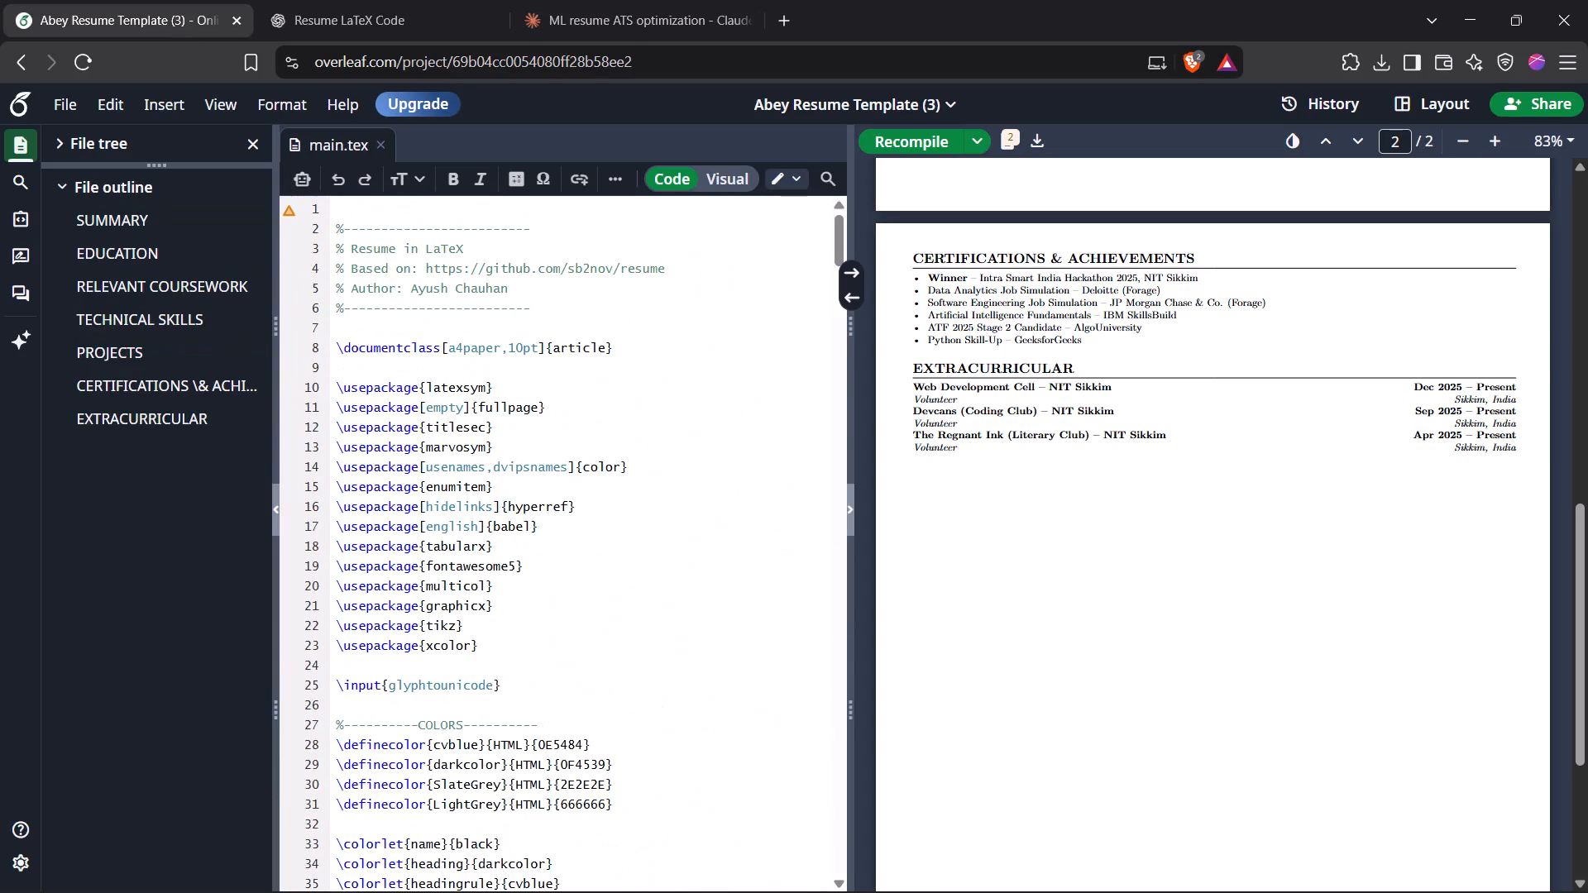
scroll(503, 623, "down", 18)
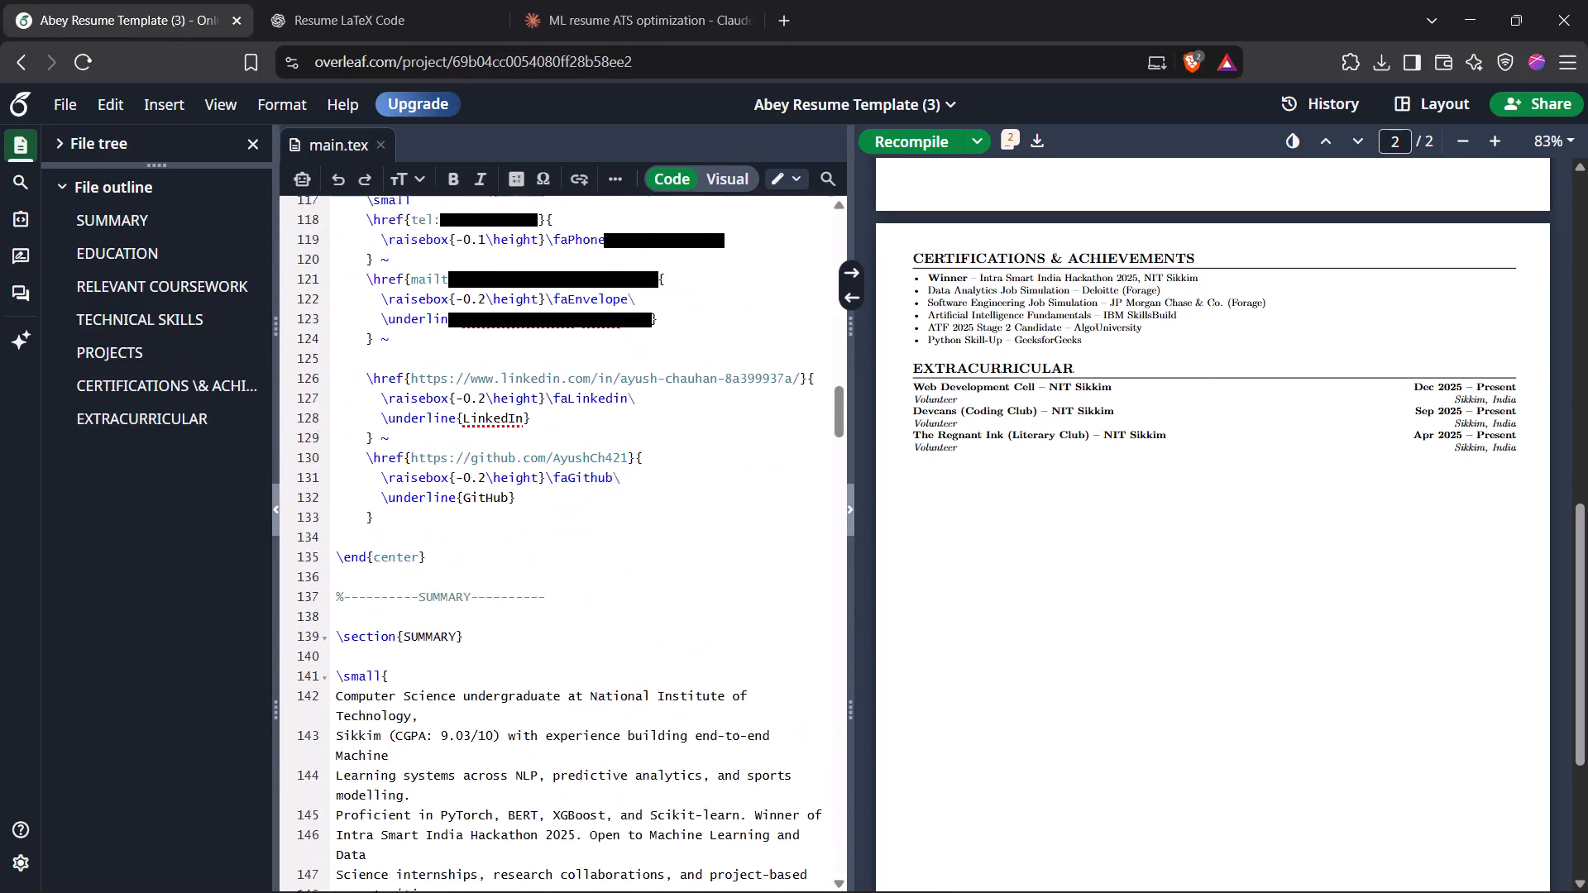
scroll(503, 623, "down", 4)
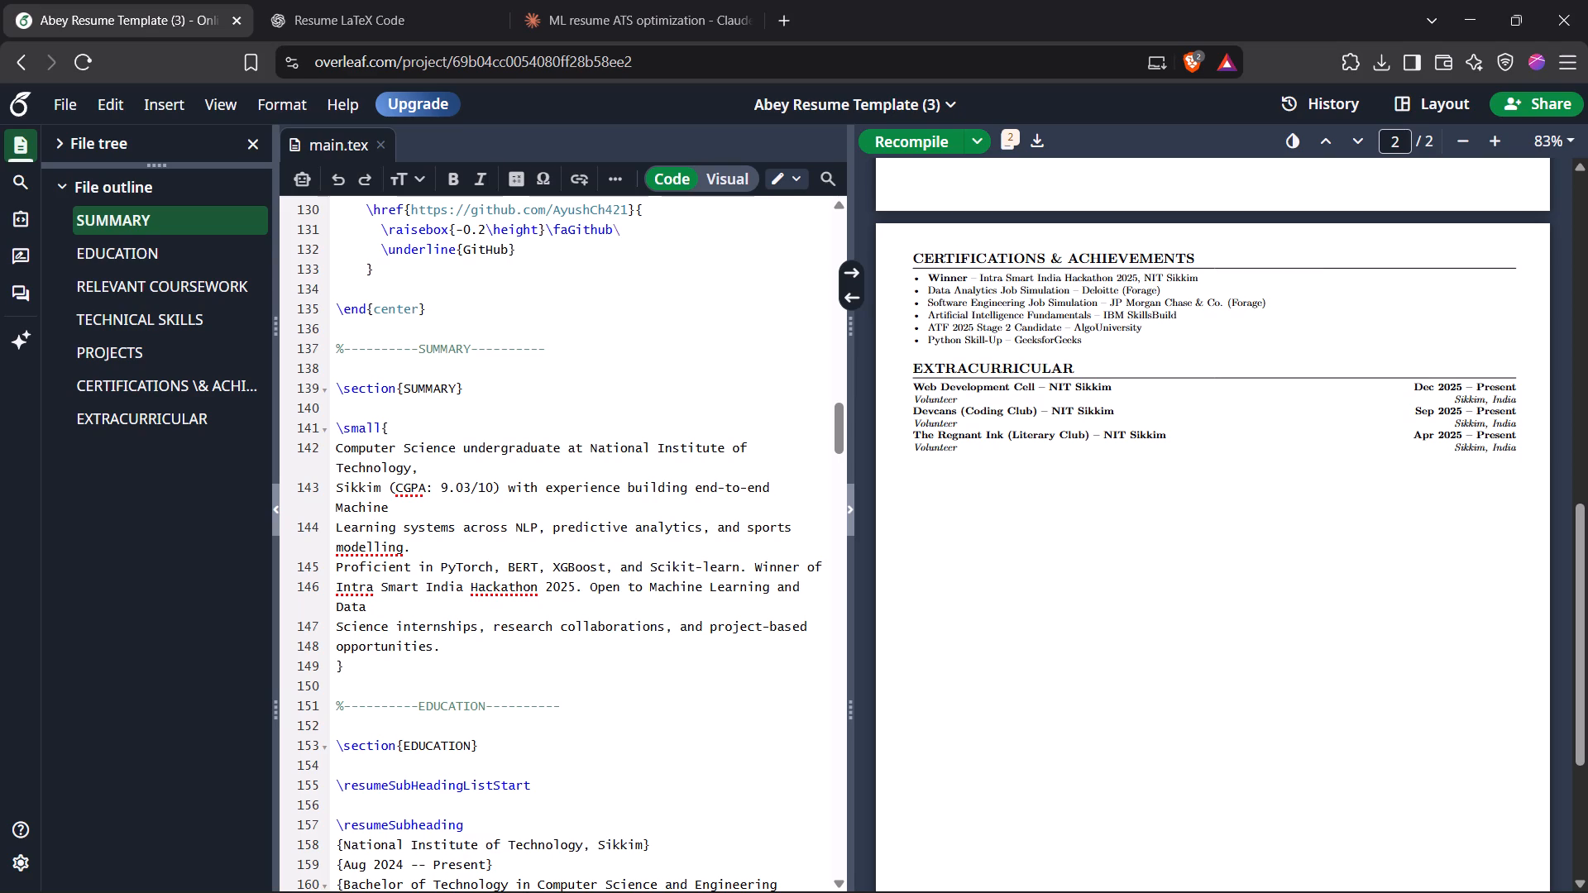
left_click_drag(352, 672, 296, 456)
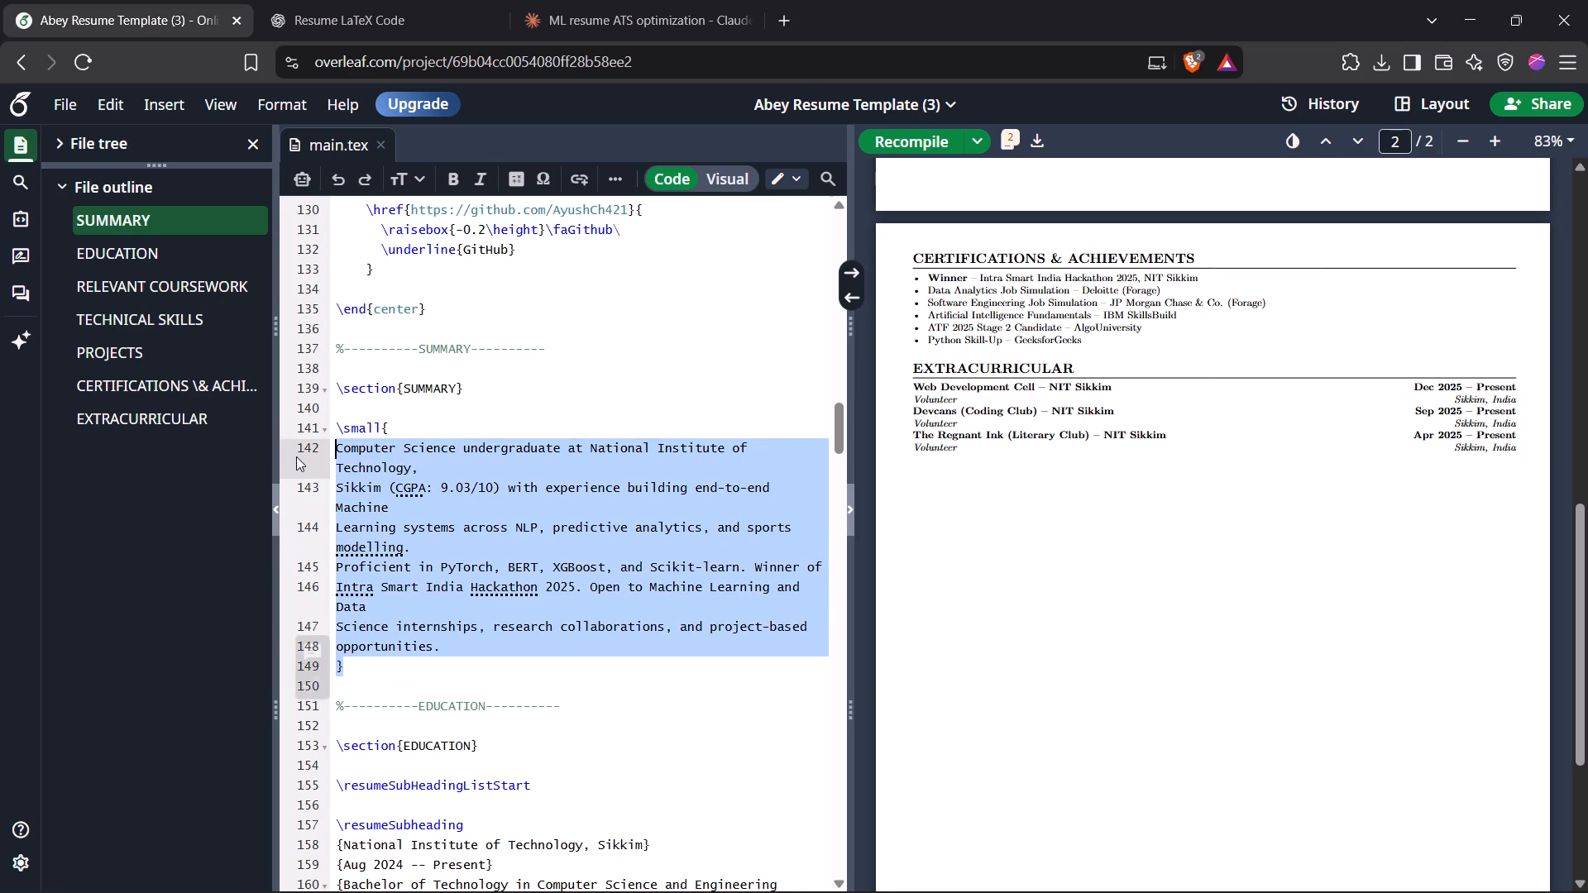
key("ctrl+v")
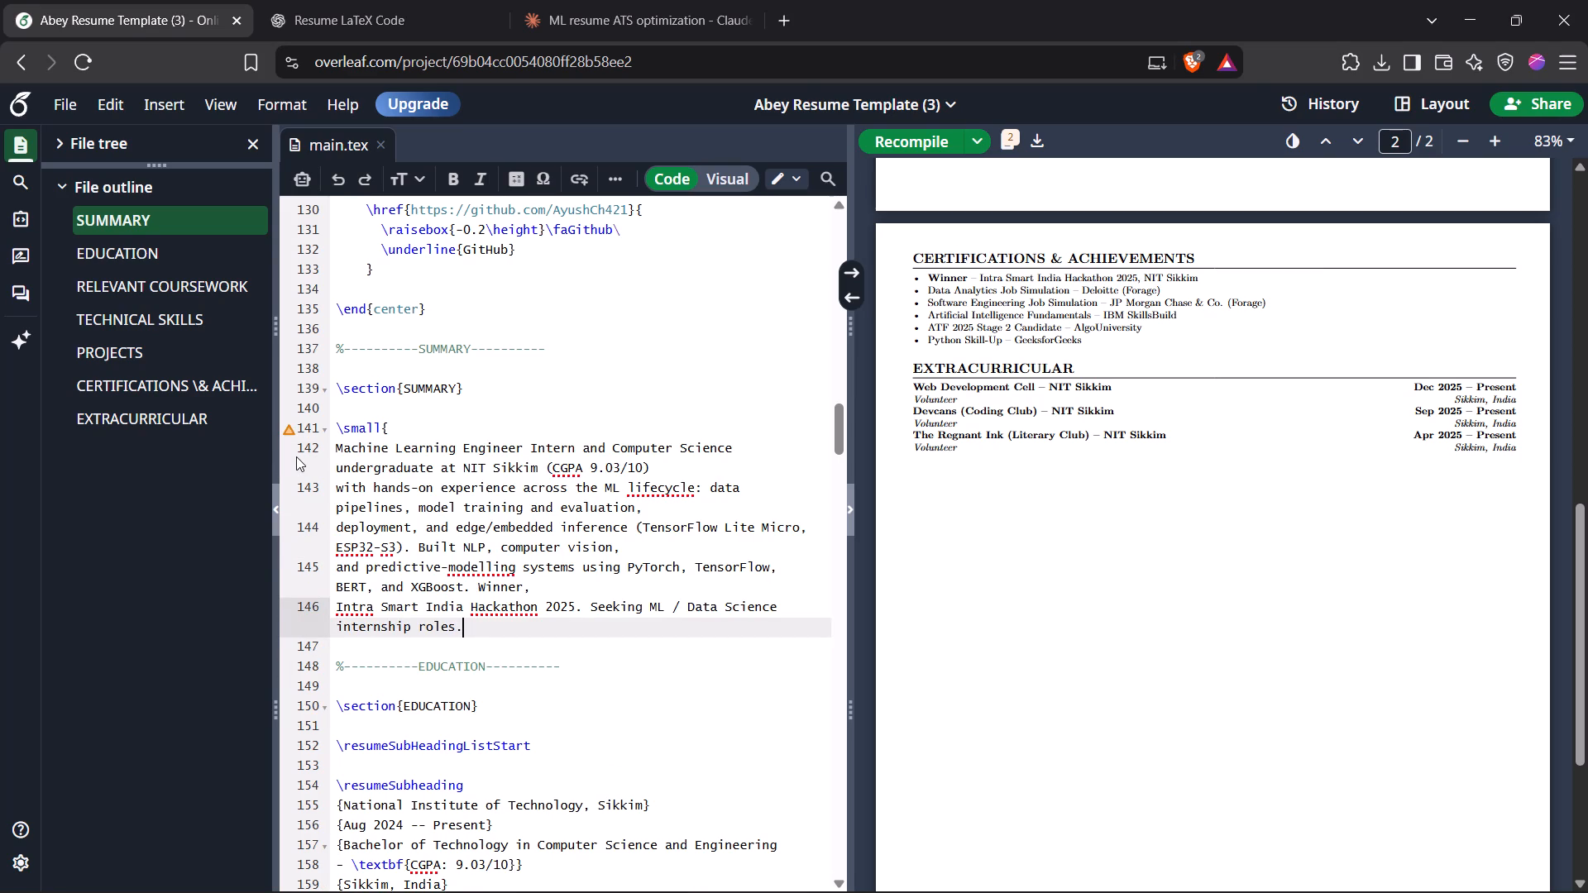
key("Return")
key("shift+braceright")
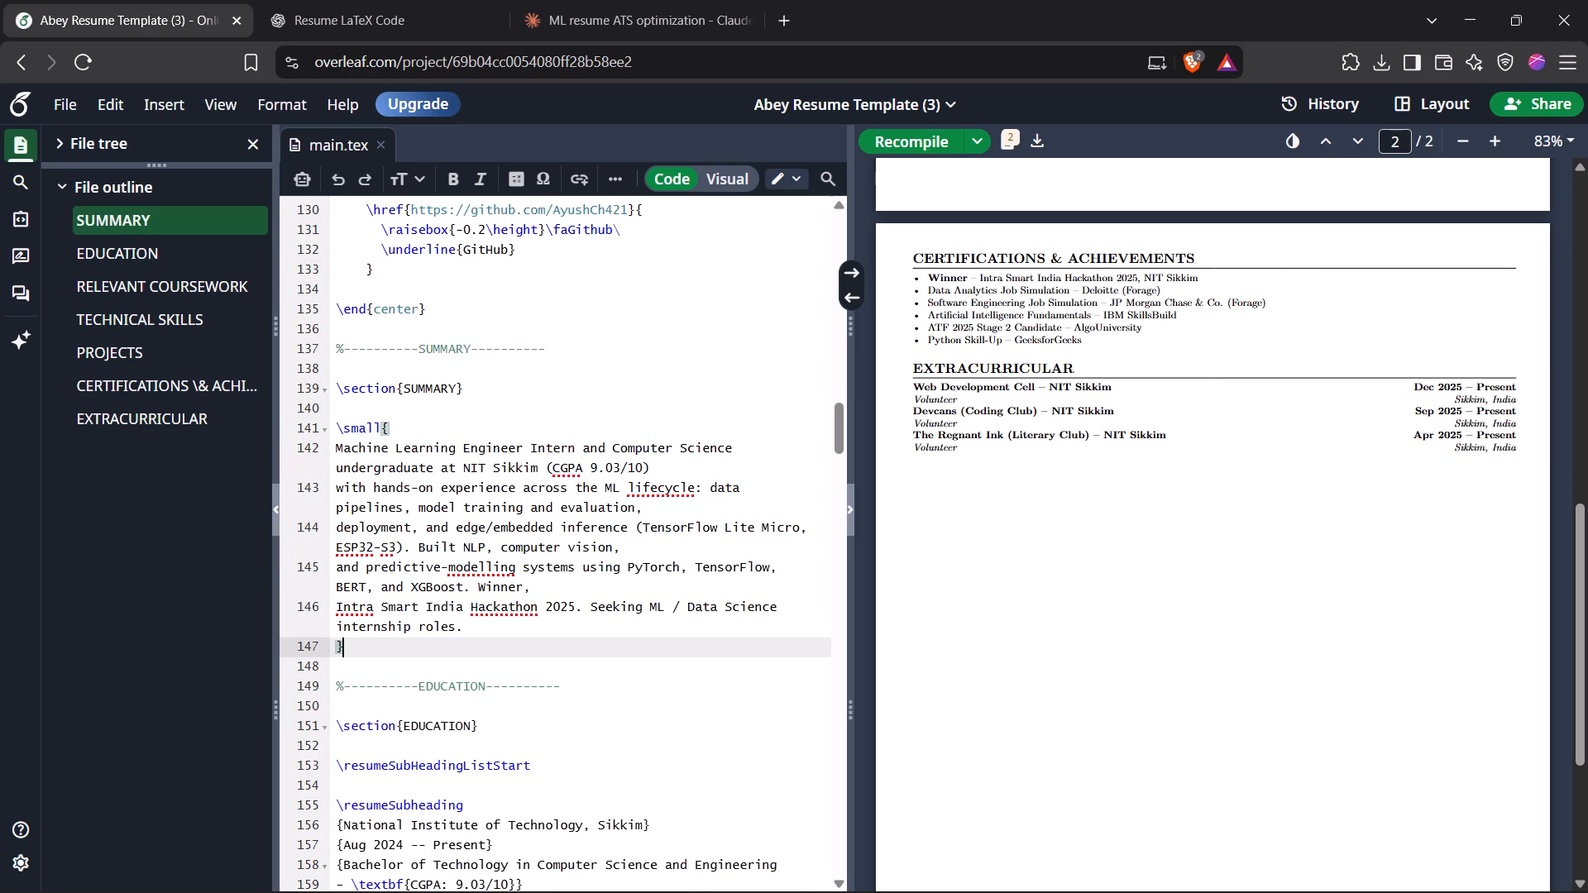
Recompile the resume and check the SUMMARY section in the PDF preview against the source, recompiling once more.
left_click(906, 133)
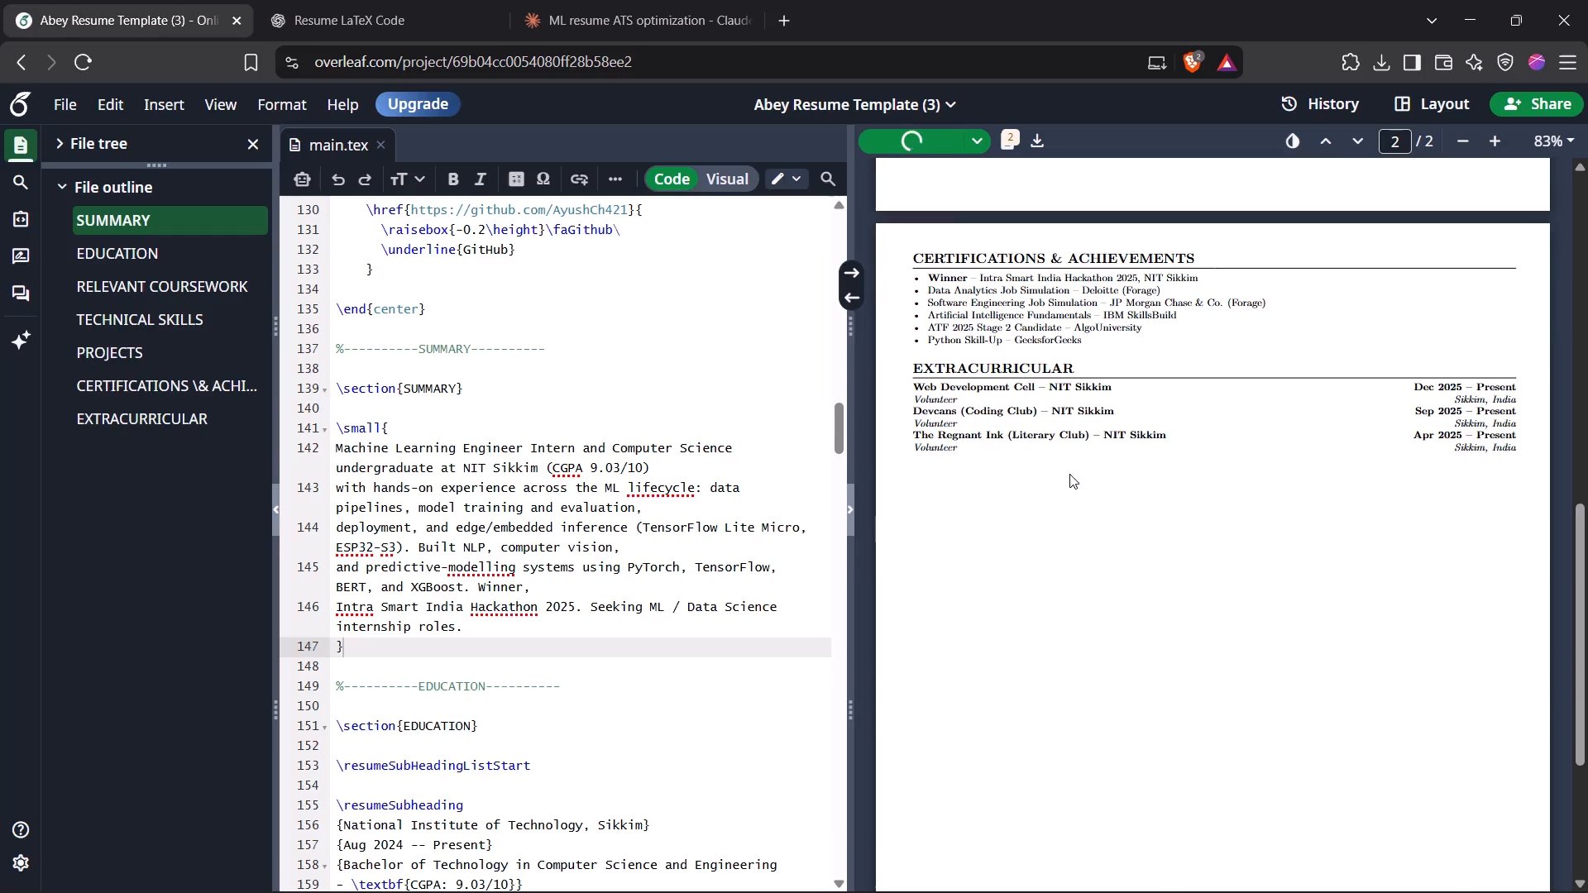
scroll(1069, 474, "up", 6)
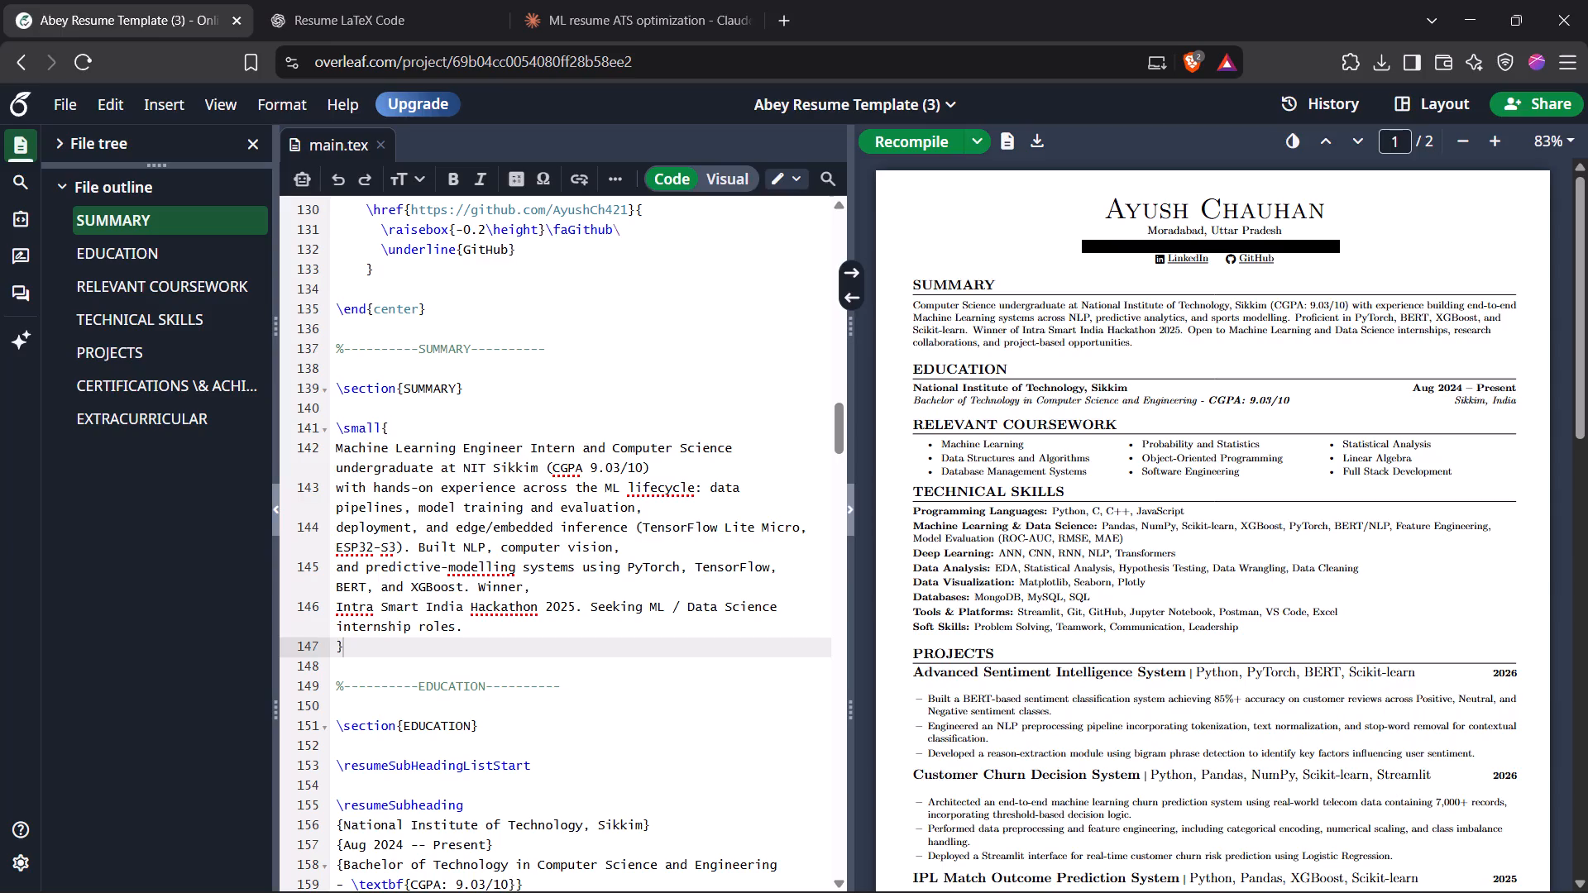
left_click(547, 451)
scroll(623, 621, "up", 1)
scroll(623, 621, "down", 6)
left_click(916, 135)
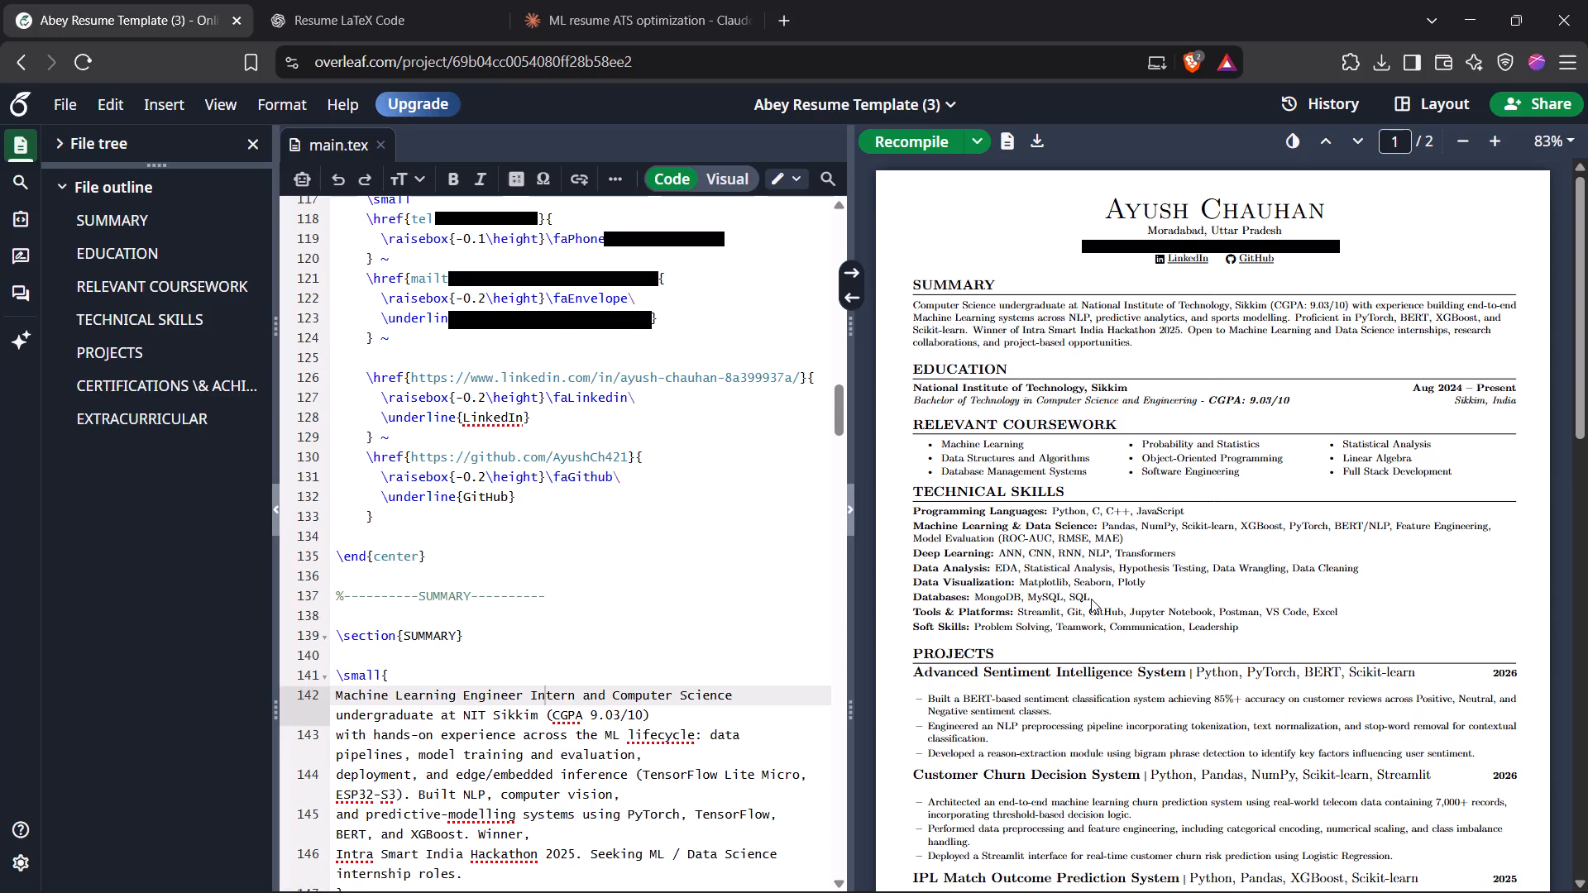
Copy the entire LaTeX source of main.tex.
left_click(609, 681)
scroll(609, 681, "down", 2)
left_click(647, 714)
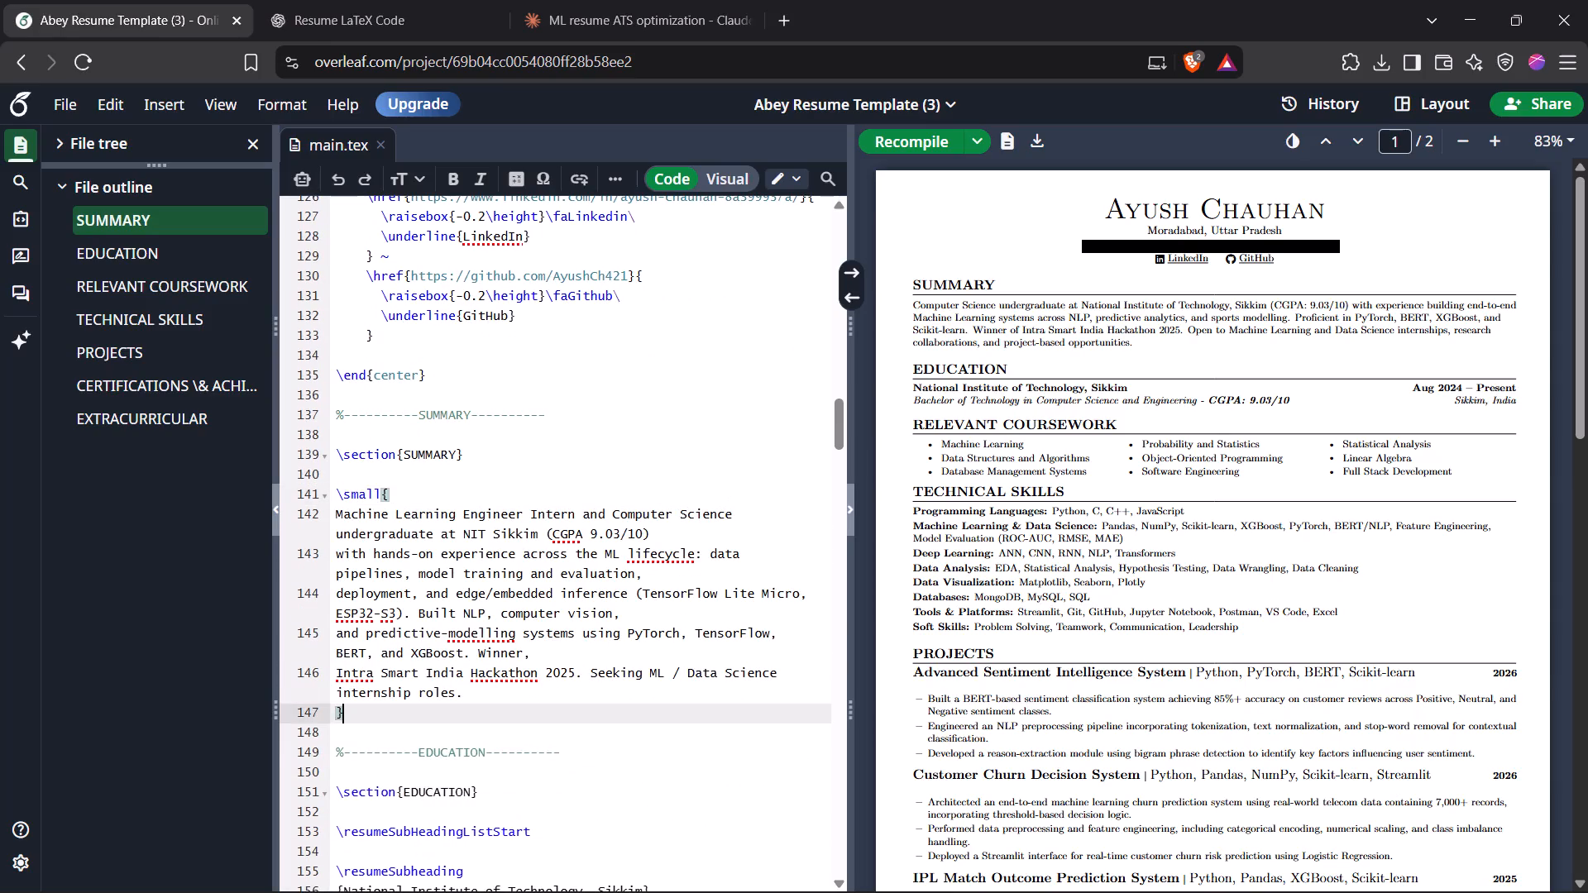
left_click(631, 597)
key("ctrl+a")
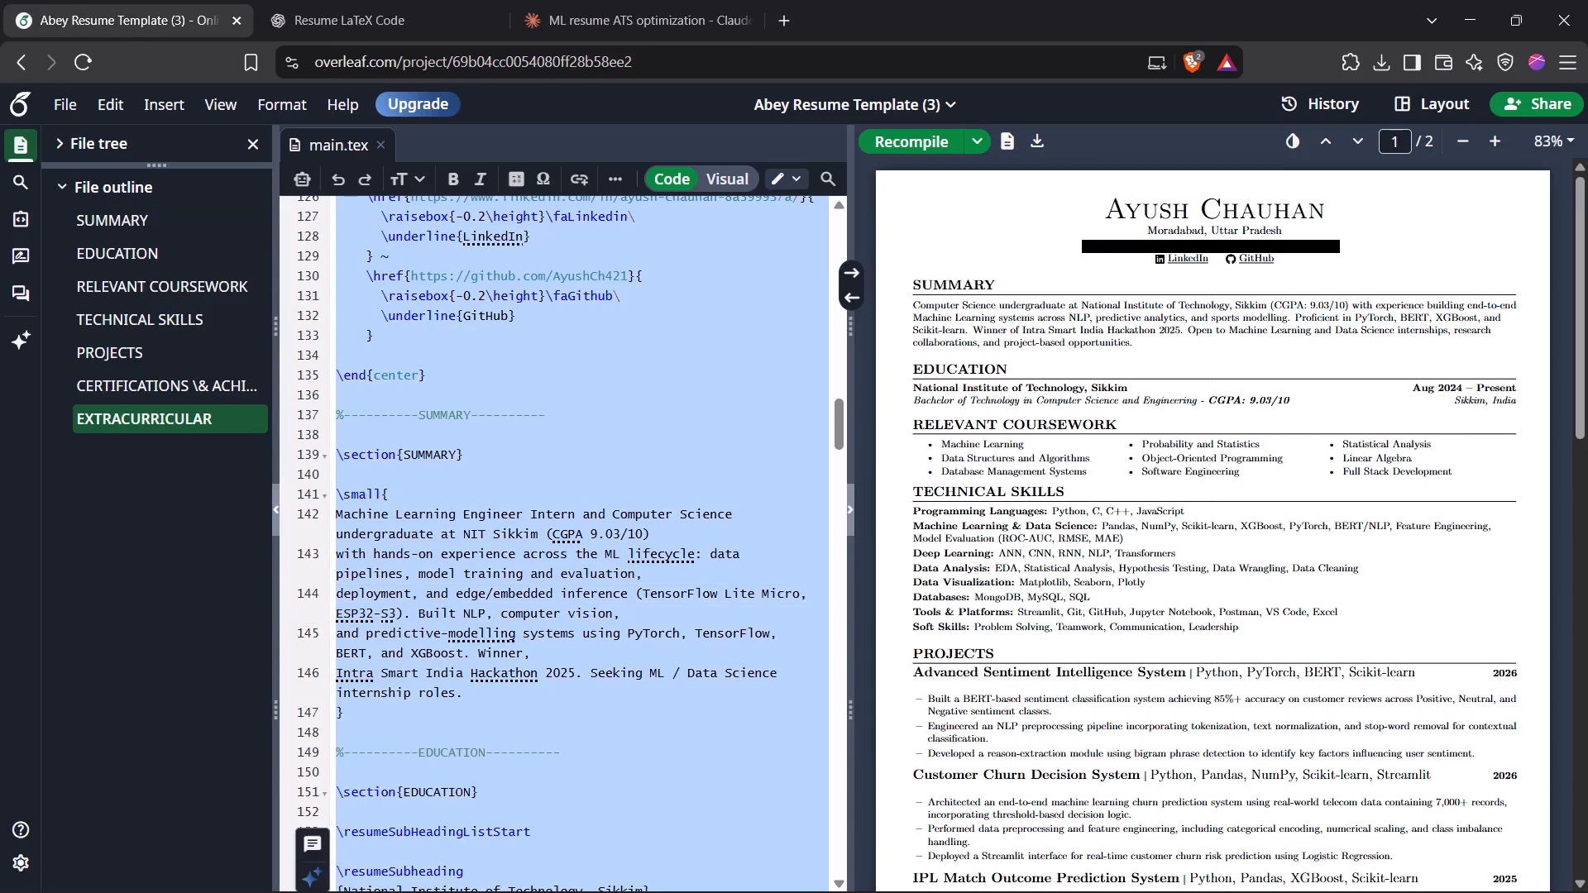
key("ctrl+c")
Return to the projects list, dismiss the discount offer, and create a blank project named ML.
left_click(16, 97)
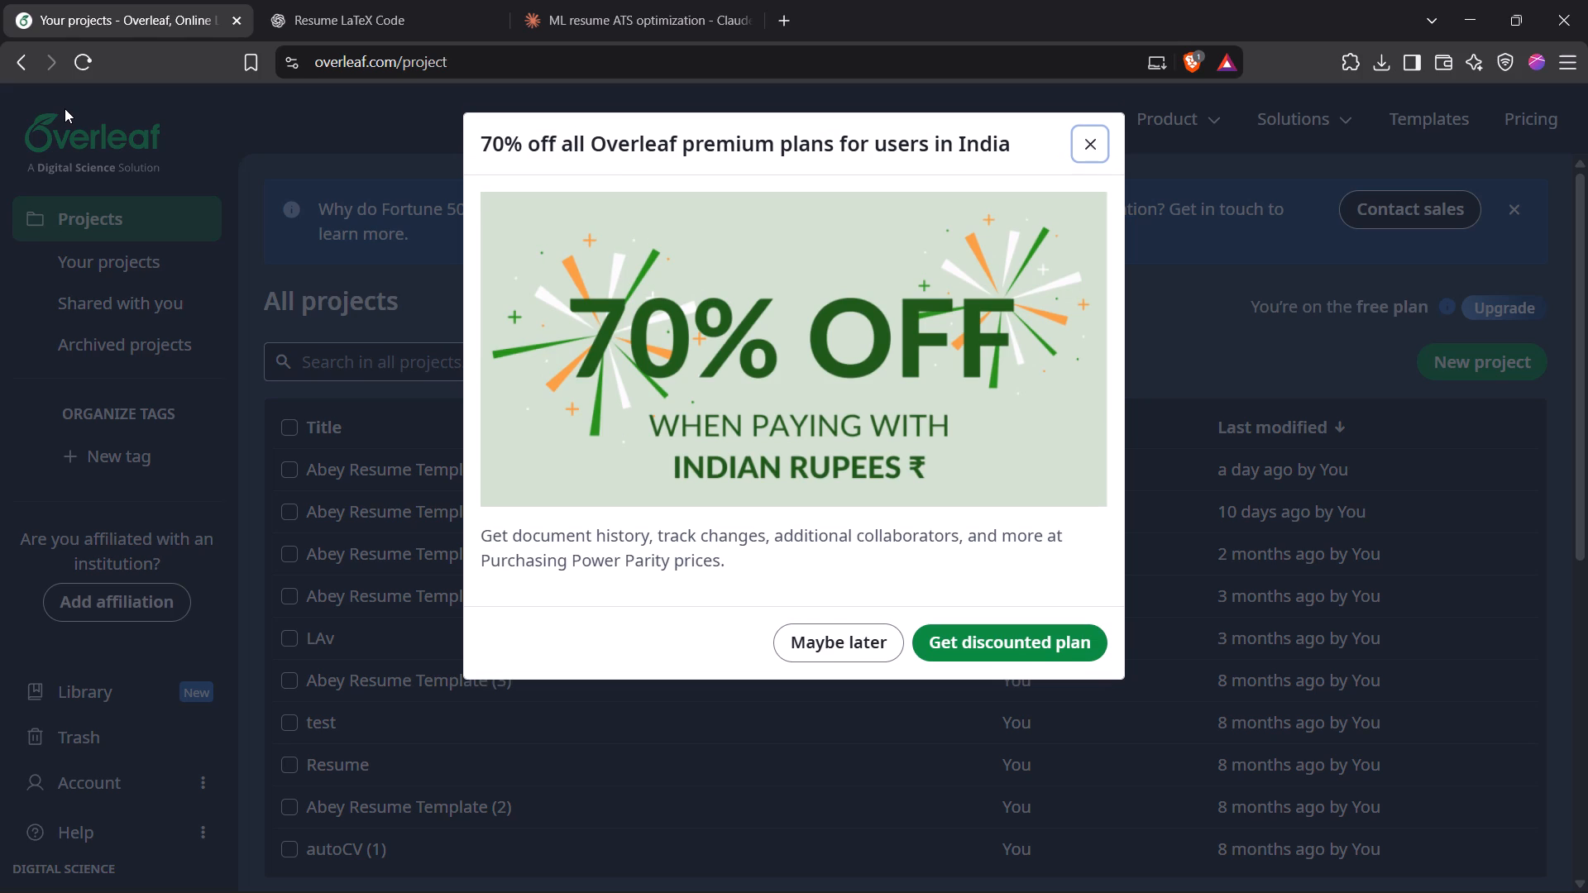
left_click(1074, 152)
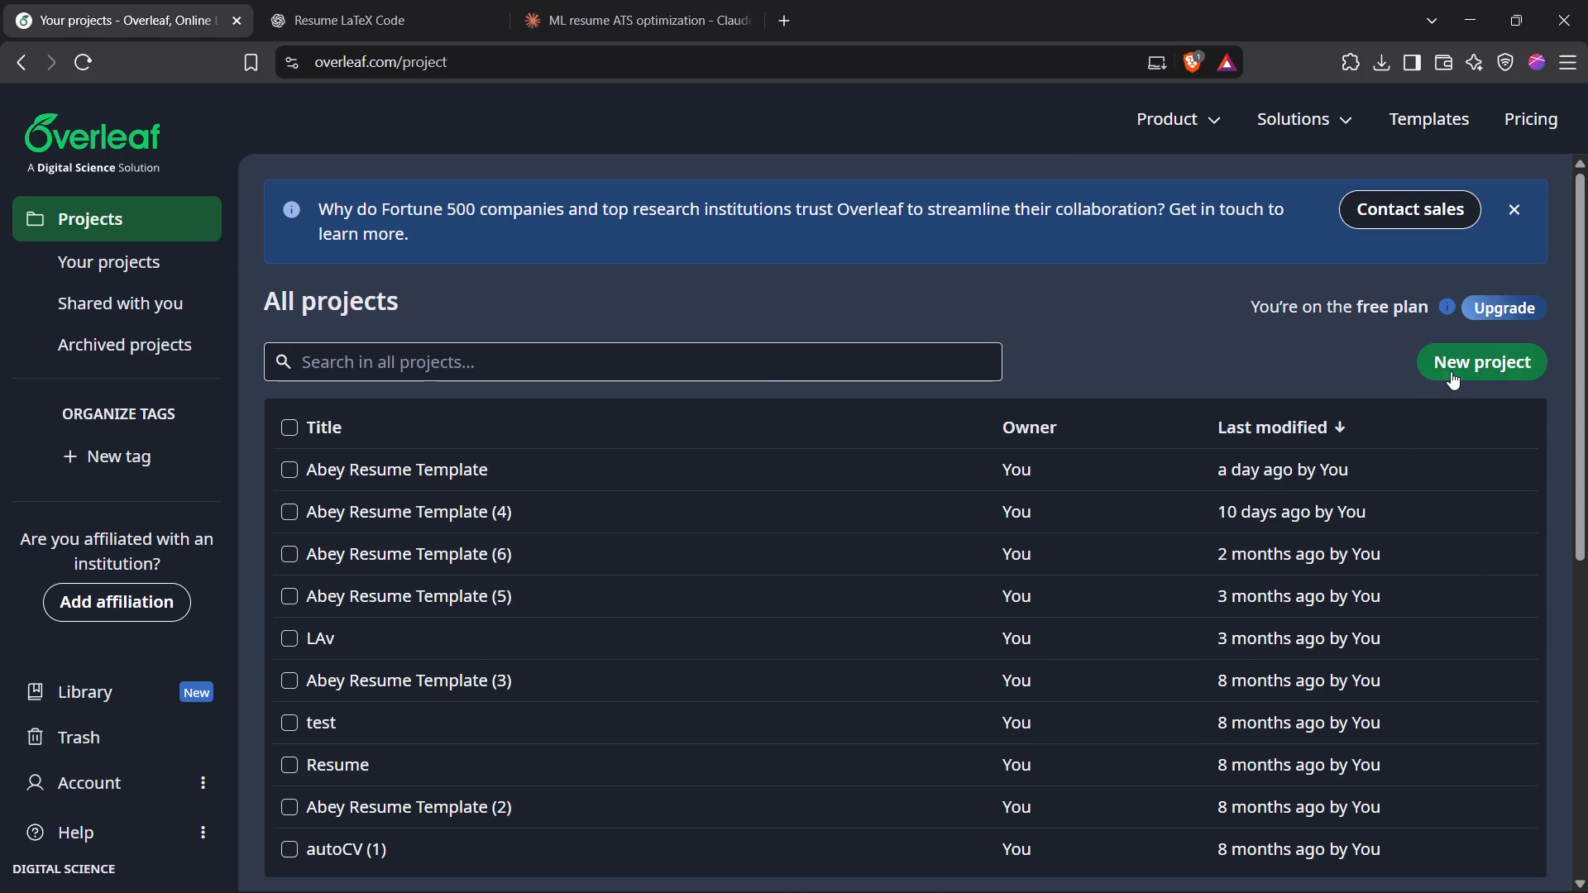
left_click(1451, 370)
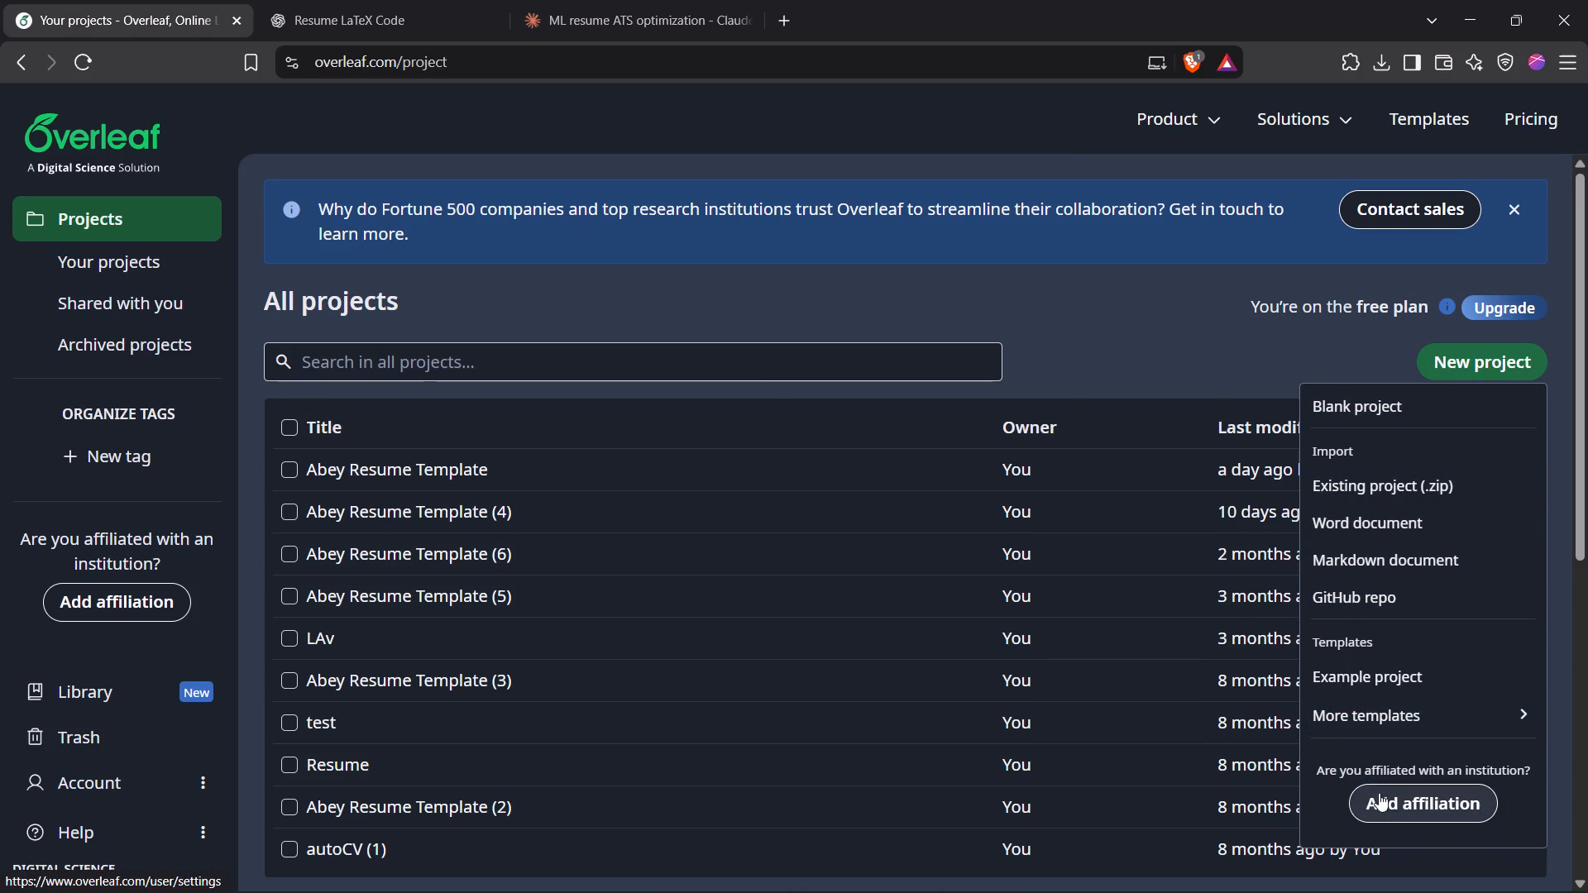
left_click(1370, 414)
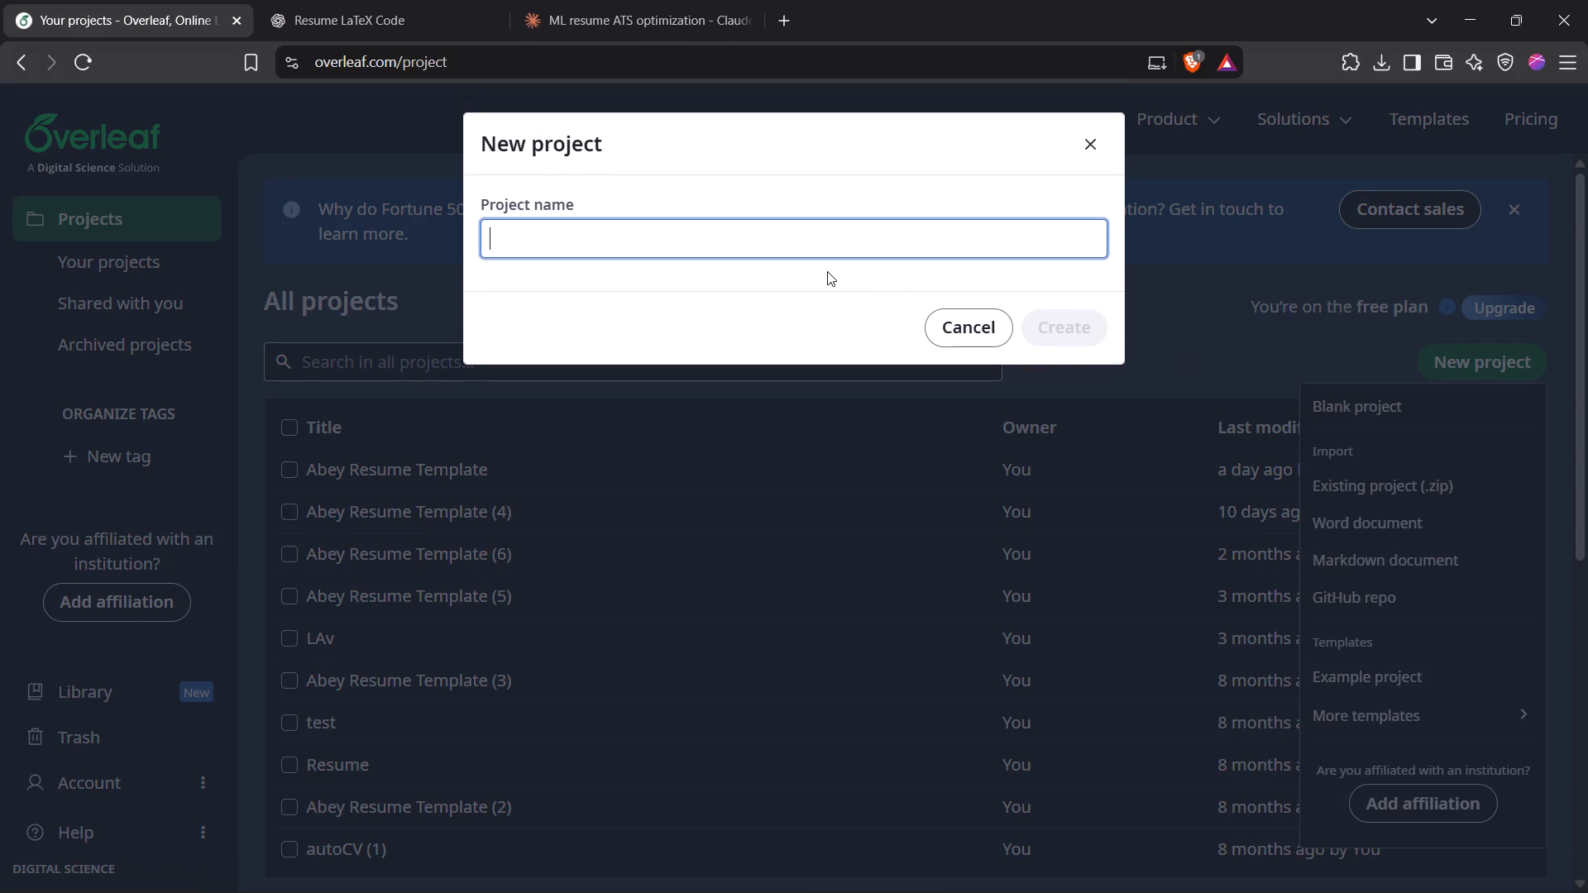
type("ML")
key("Return")
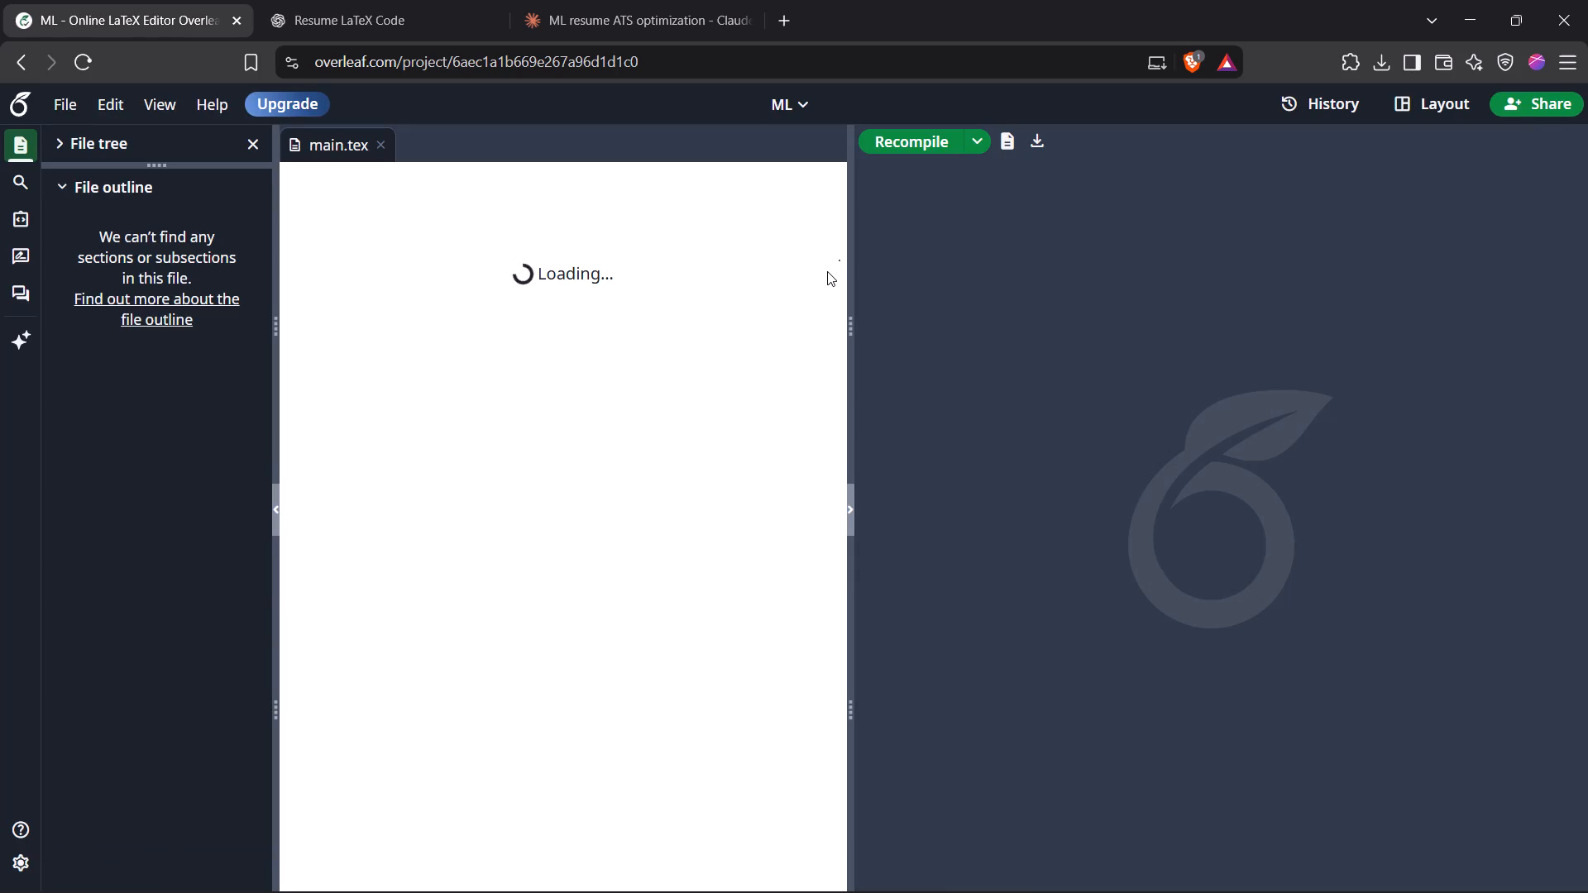
scroll(537, 355, "up", 7)
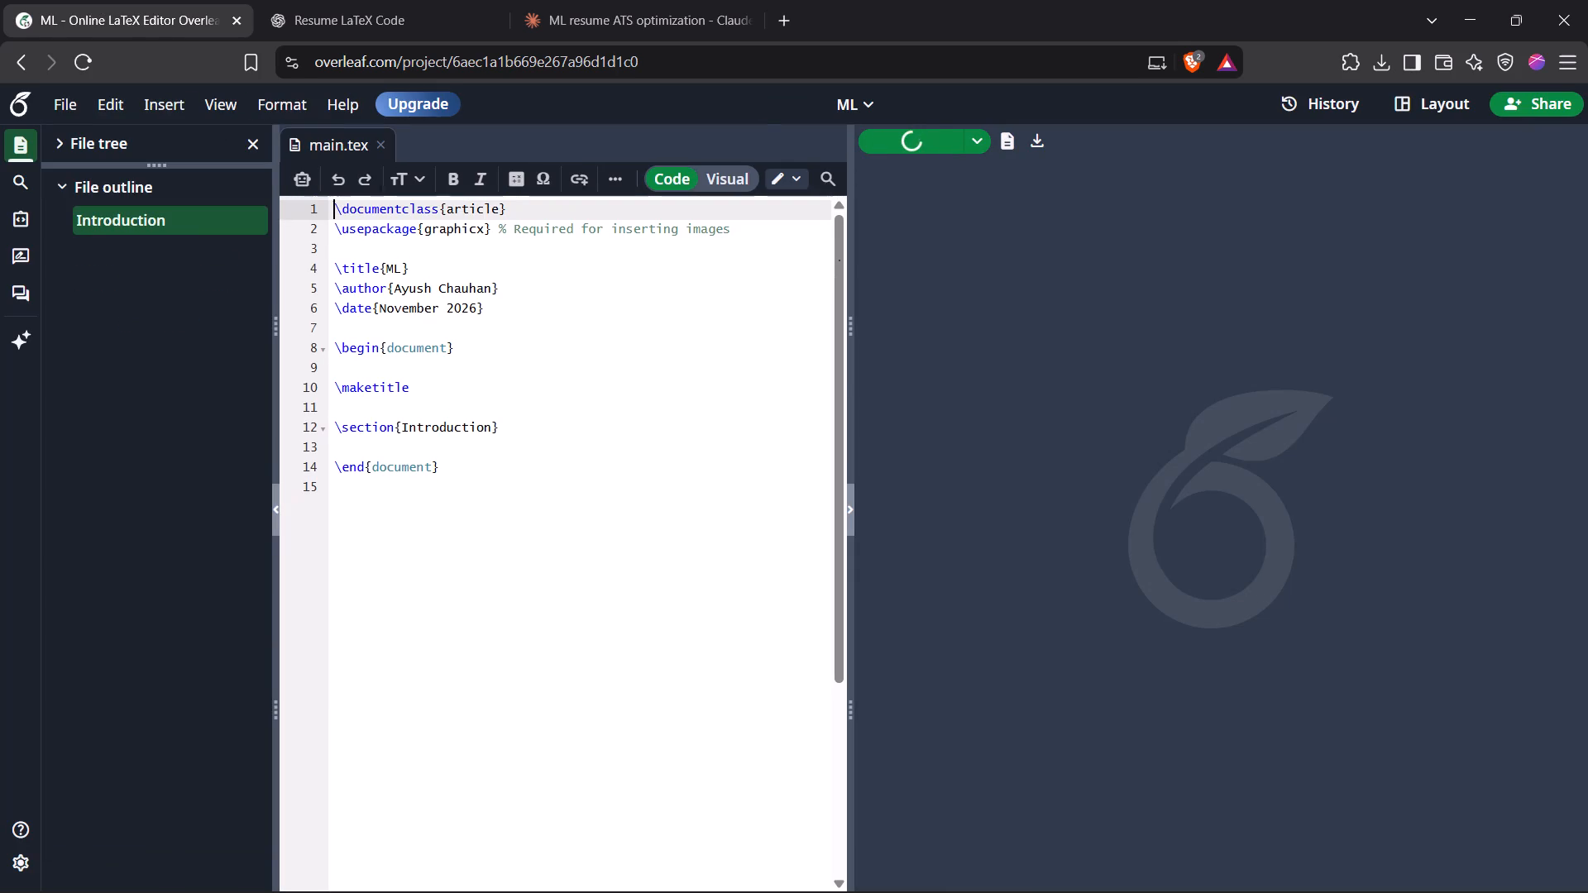
Leave the ML project, search the LaTeX template gallery for Abey, and open Abey Resume Template as a new project.
left_click(54, 118)
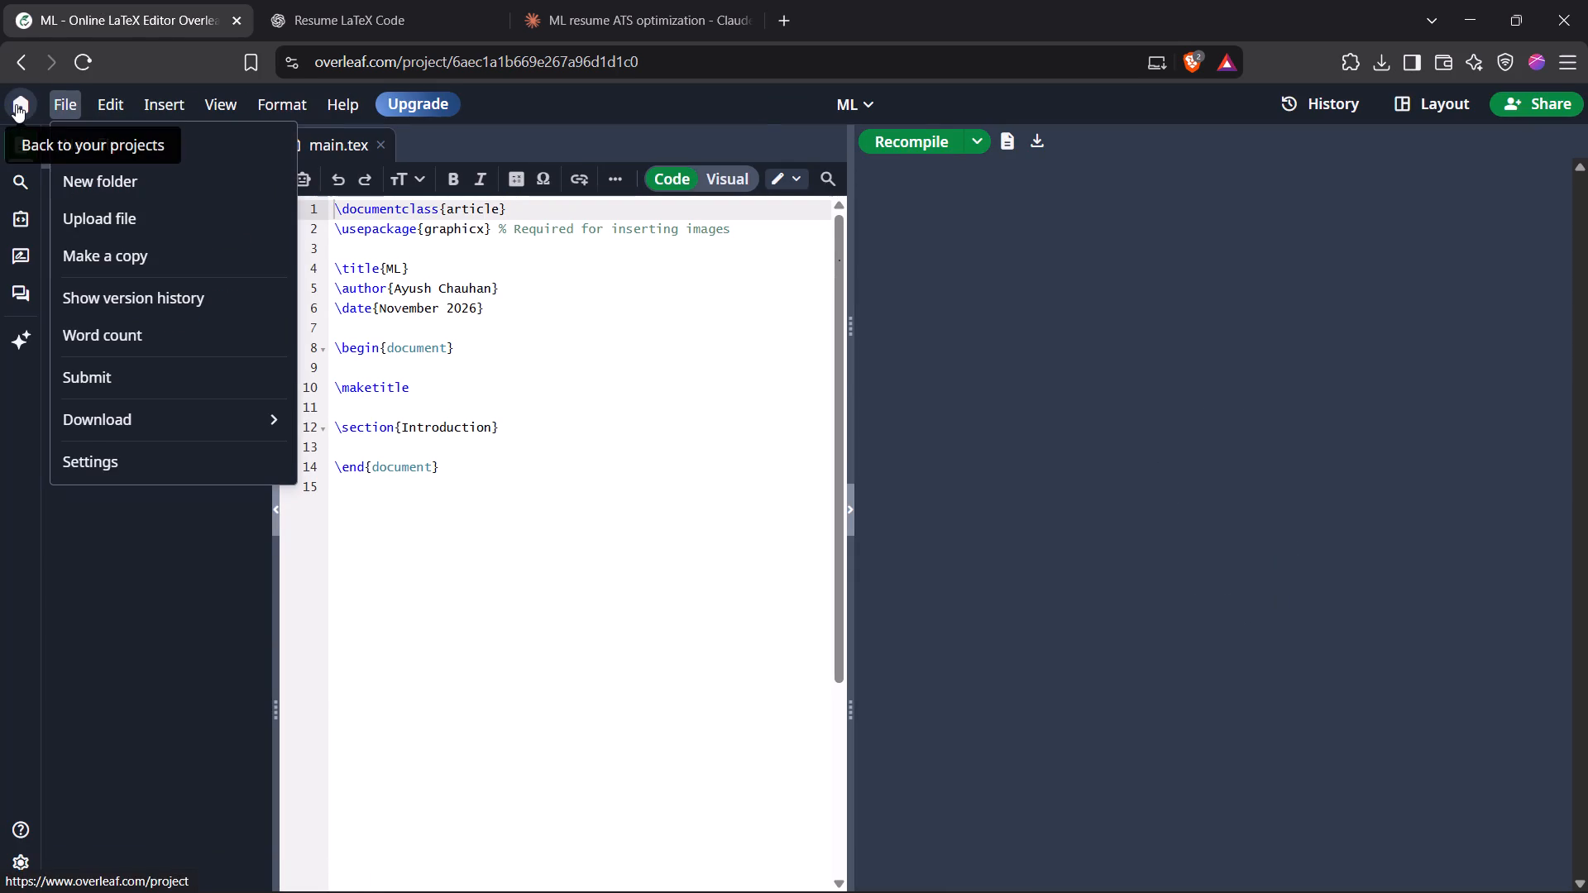
left_click(16, 104)
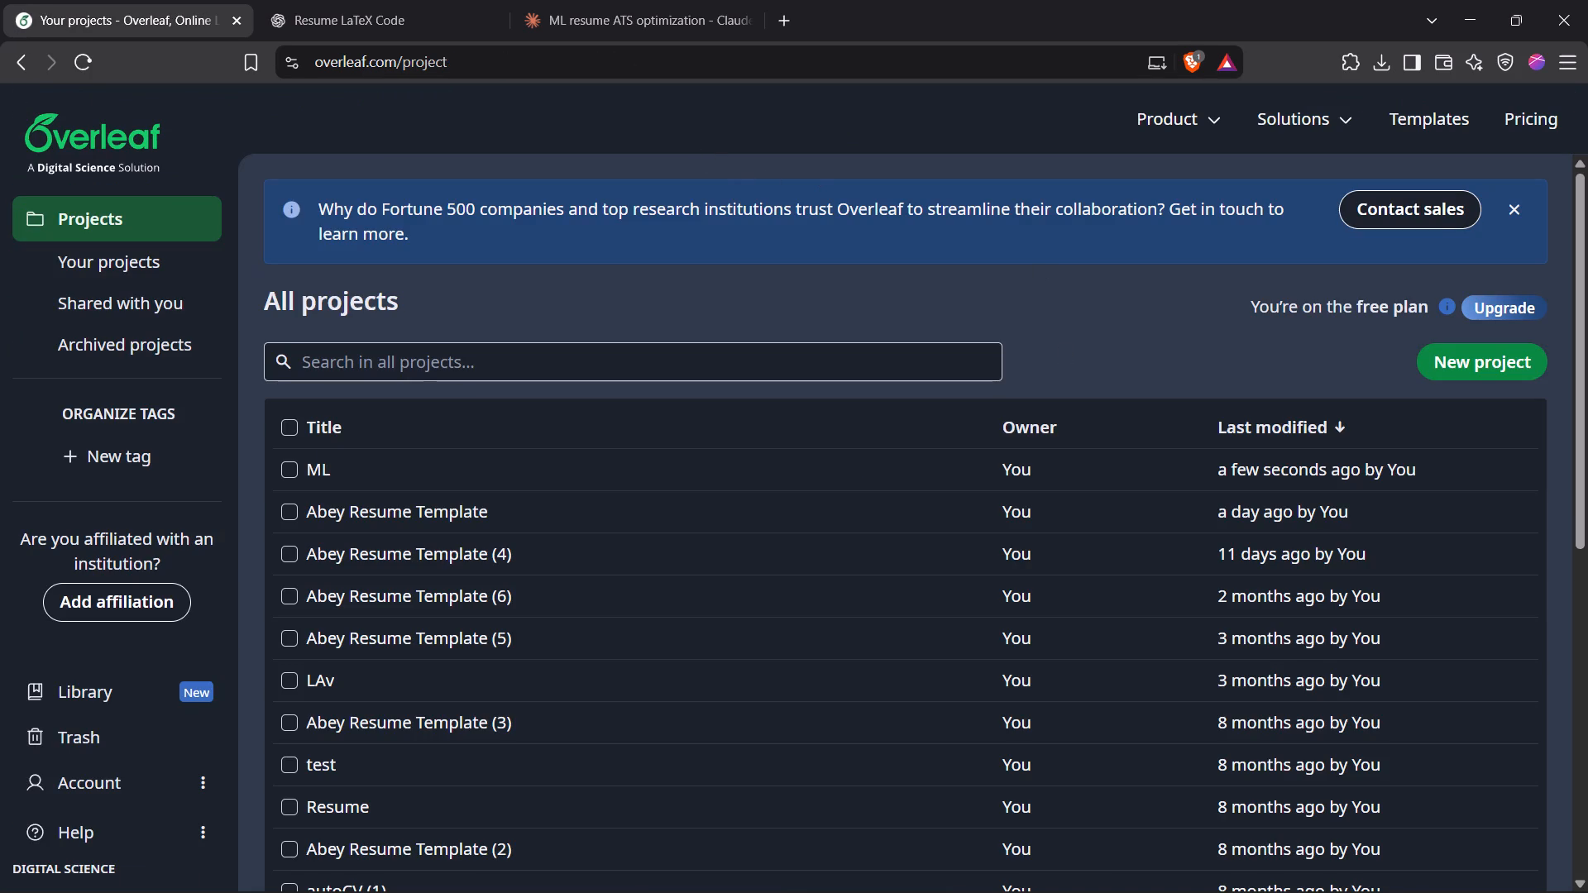
left_click(1445, 107)
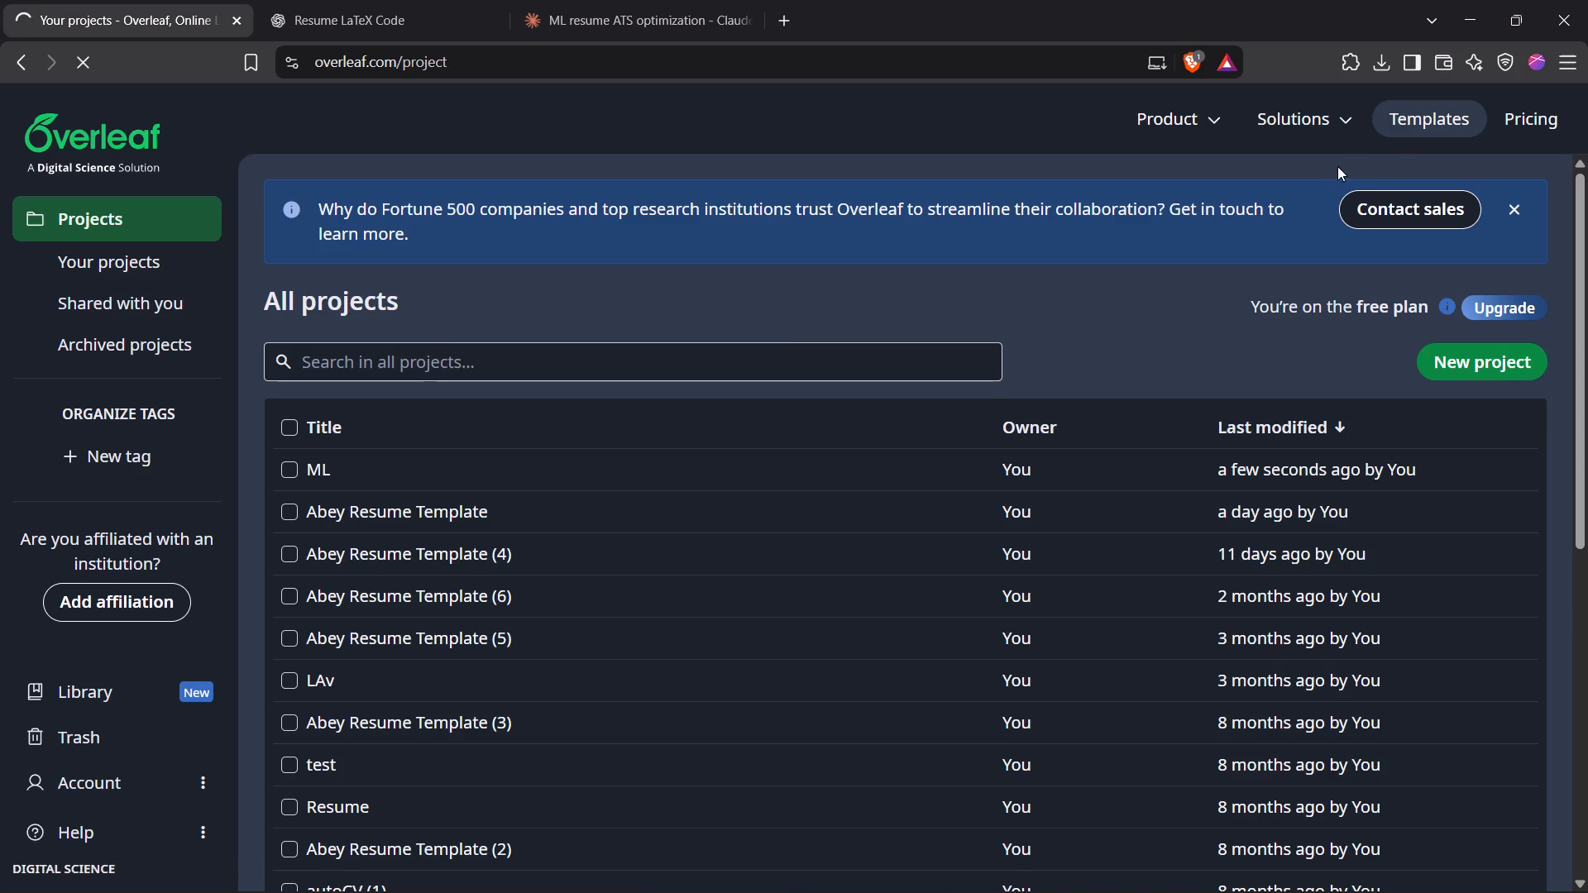
left_click(702, 455)
type("abey")
key("Return")
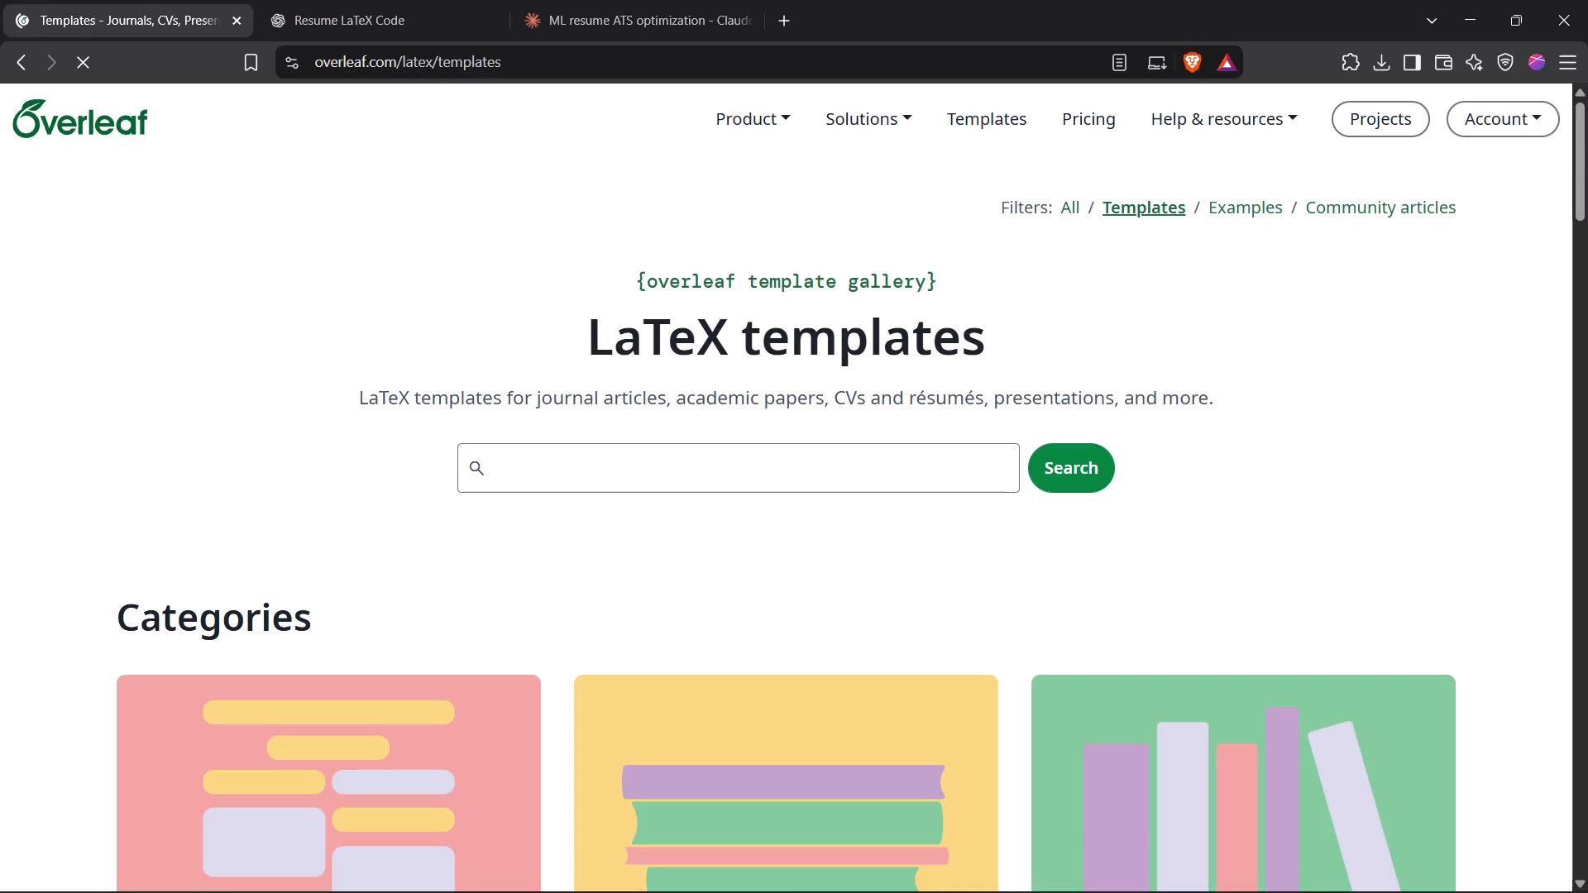
left_click(724, 447)
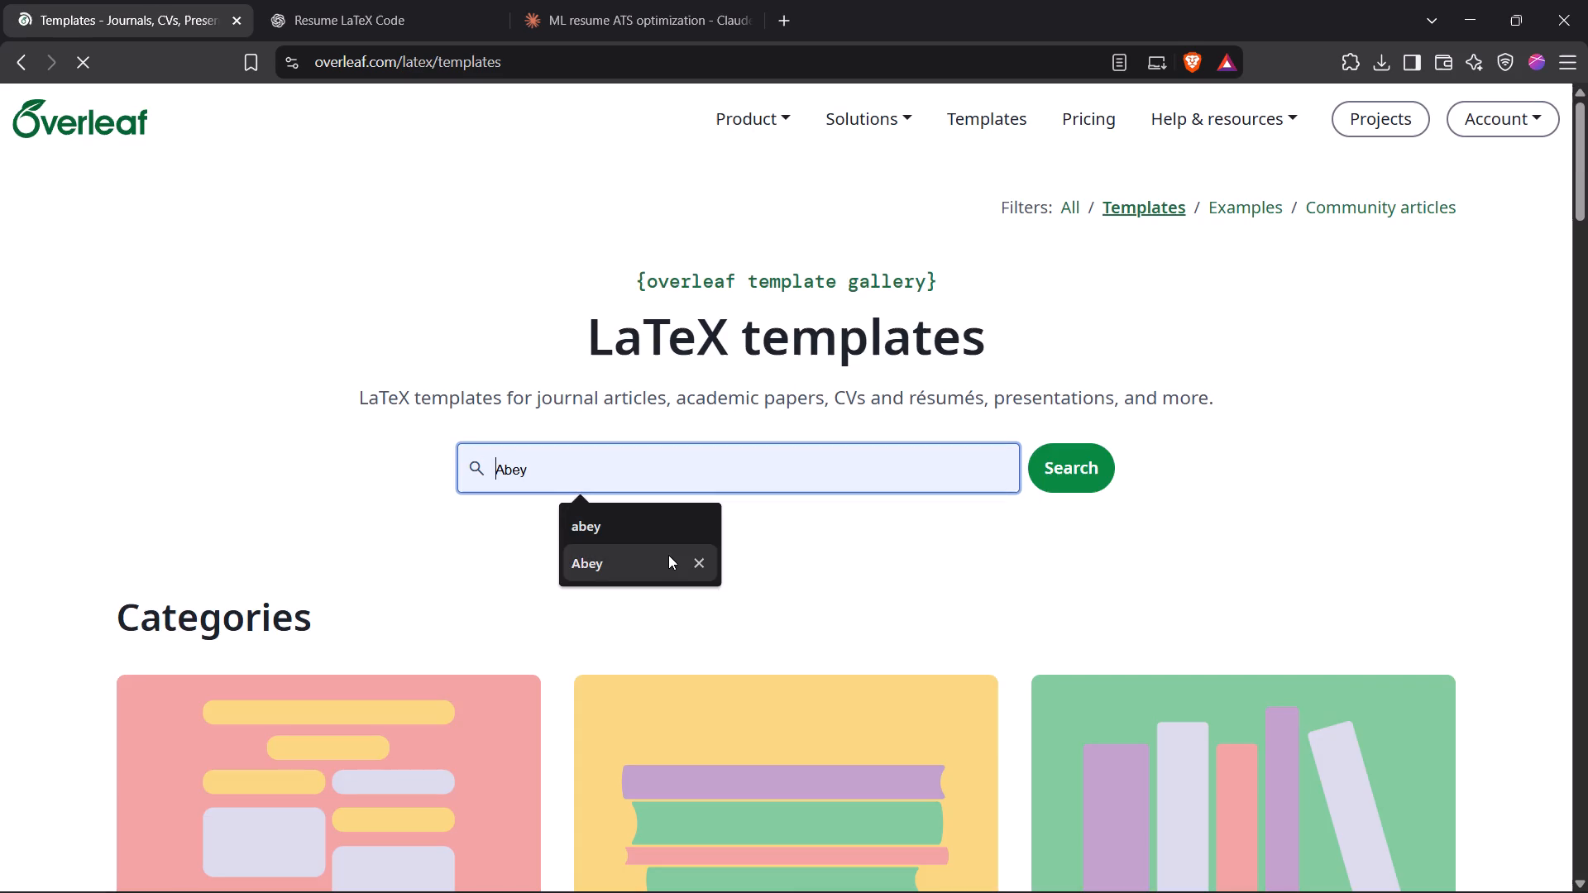
left_click(667, 555)
left_click(1100, 468)
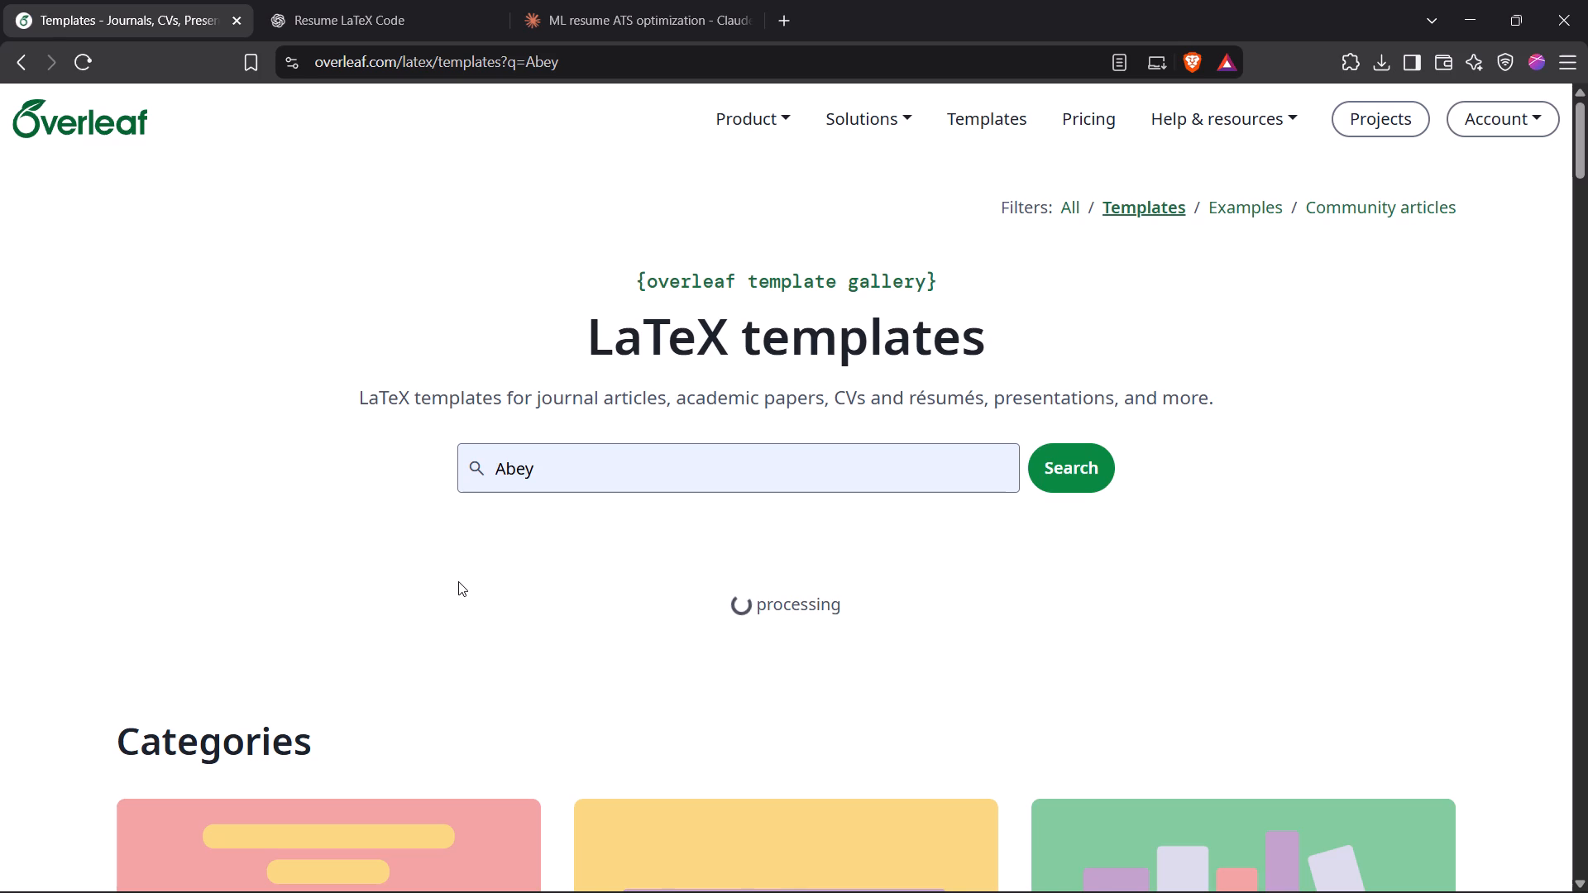
left_click(224, 714)
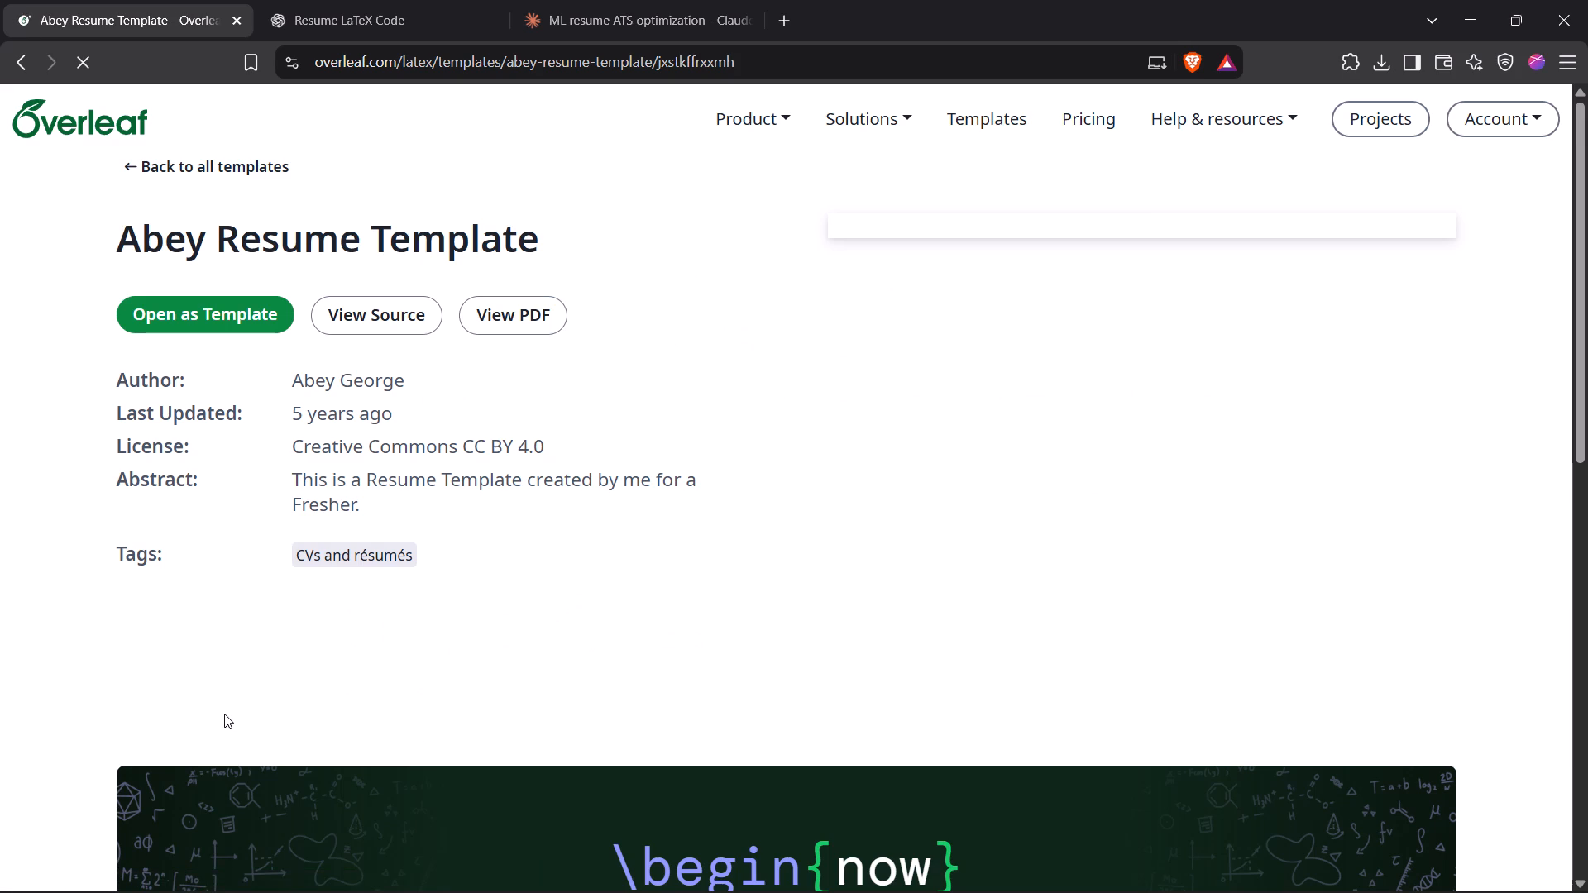
left_click(180, 309)
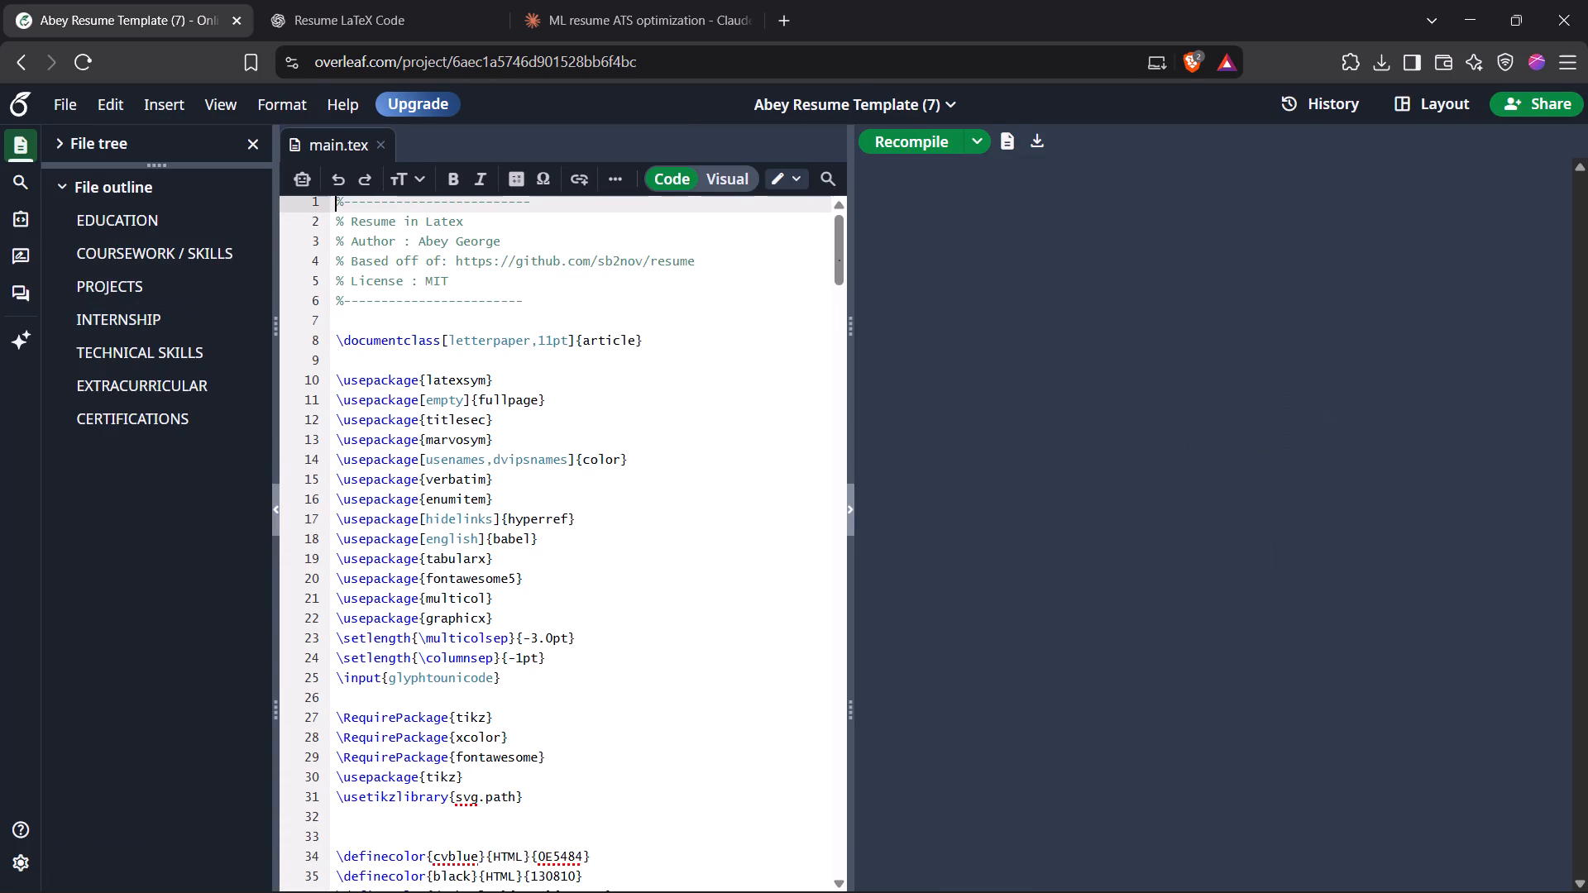
scroll(533, 627, "down", 6)
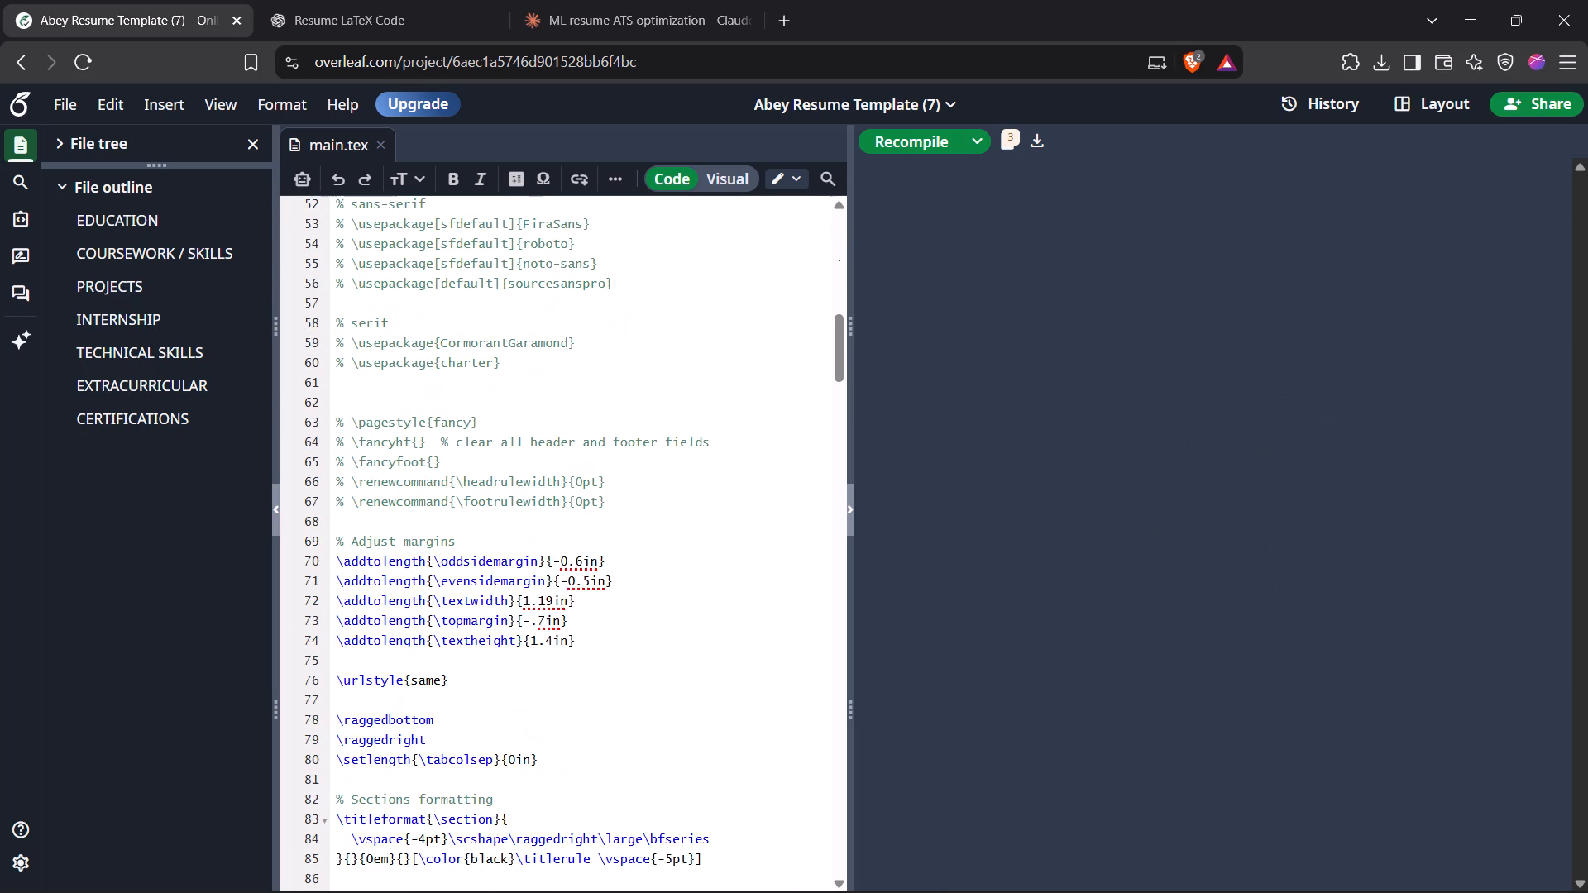
scroll(533, 627, "down", 2)
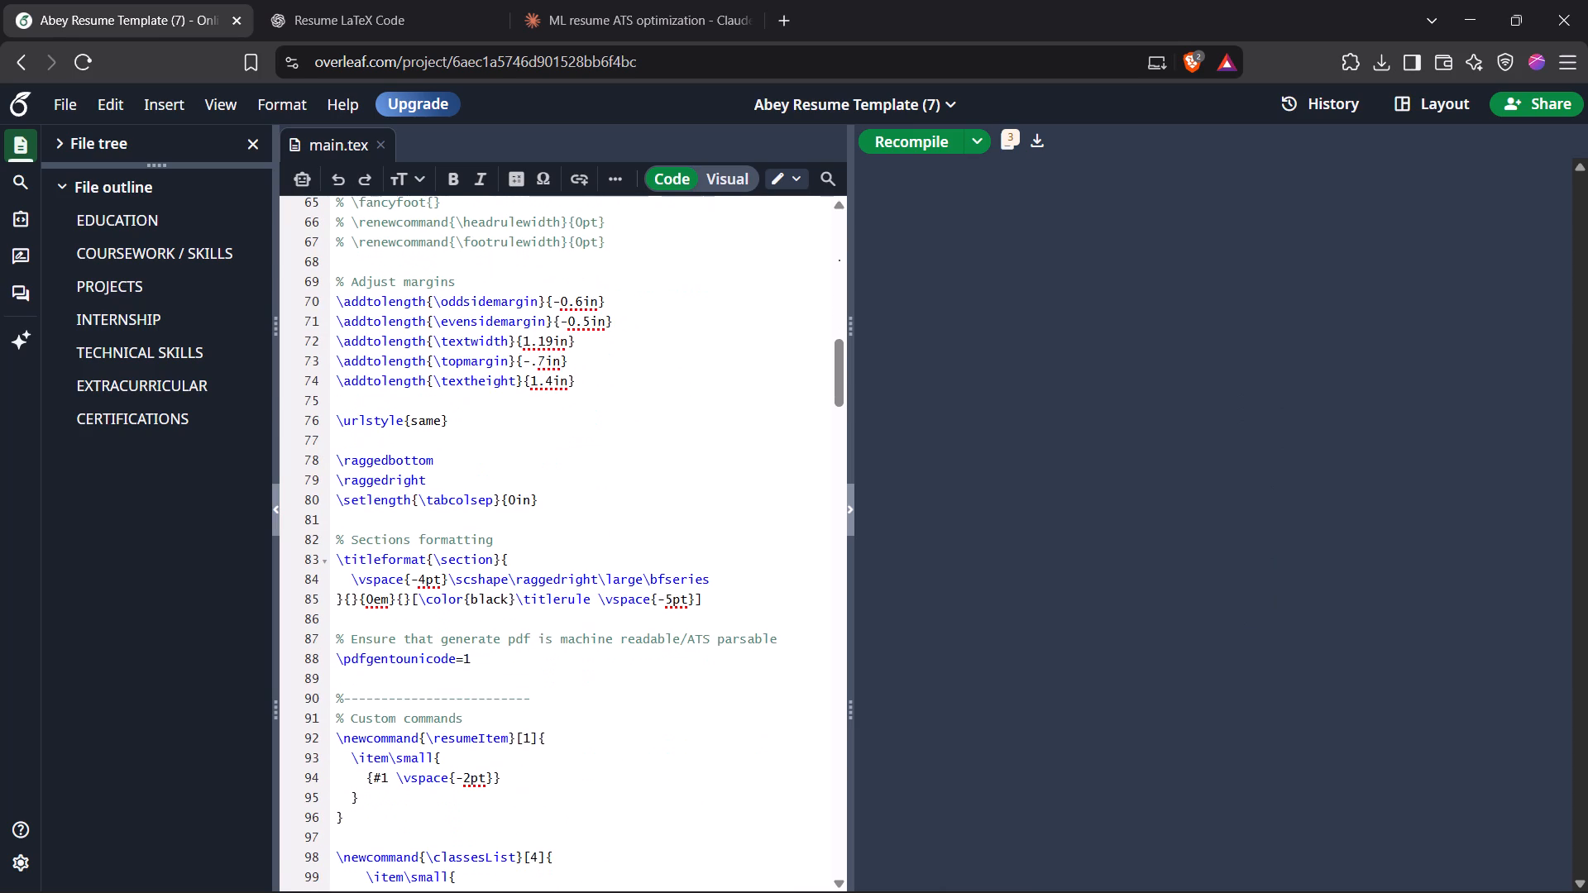
scroll(533, 627, "down", 5)
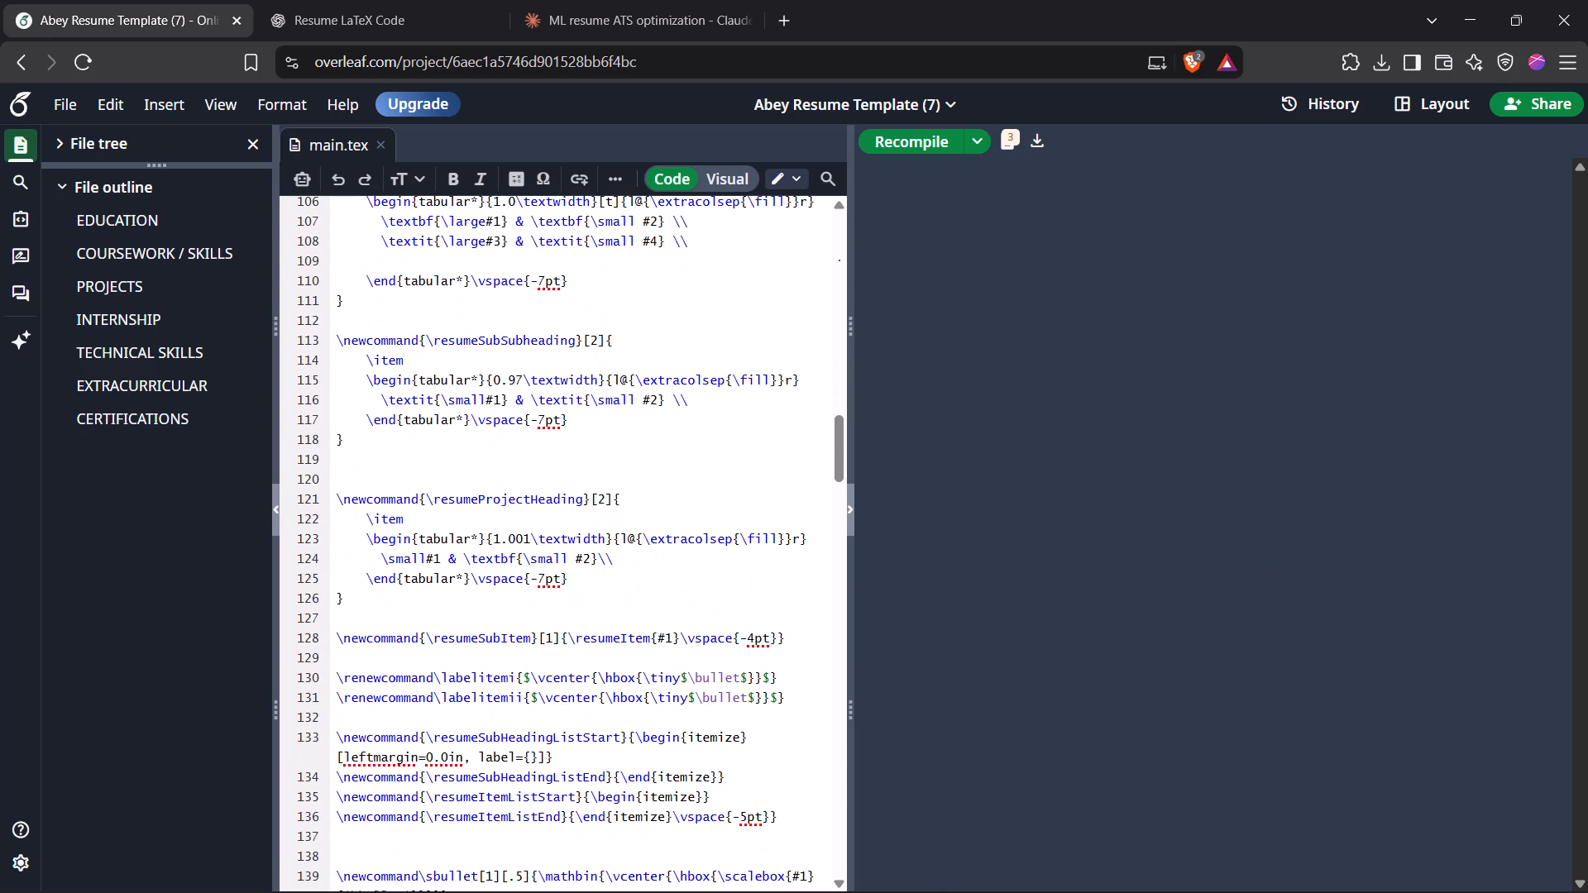
scroll(533, 627, "down", 4)
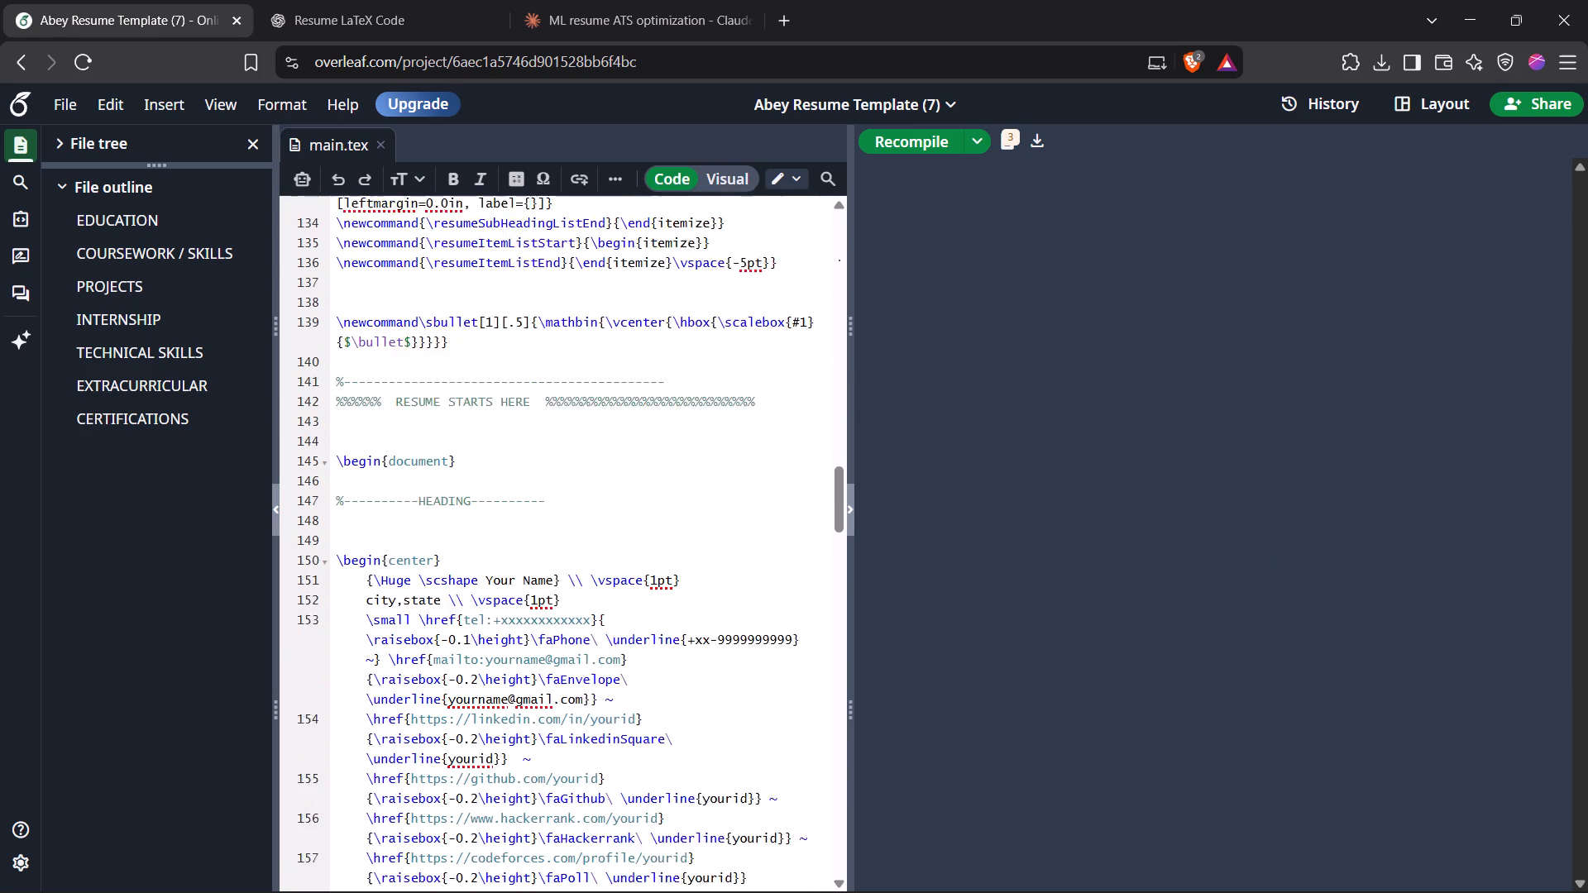
scroll(533, 627, "down", 5)
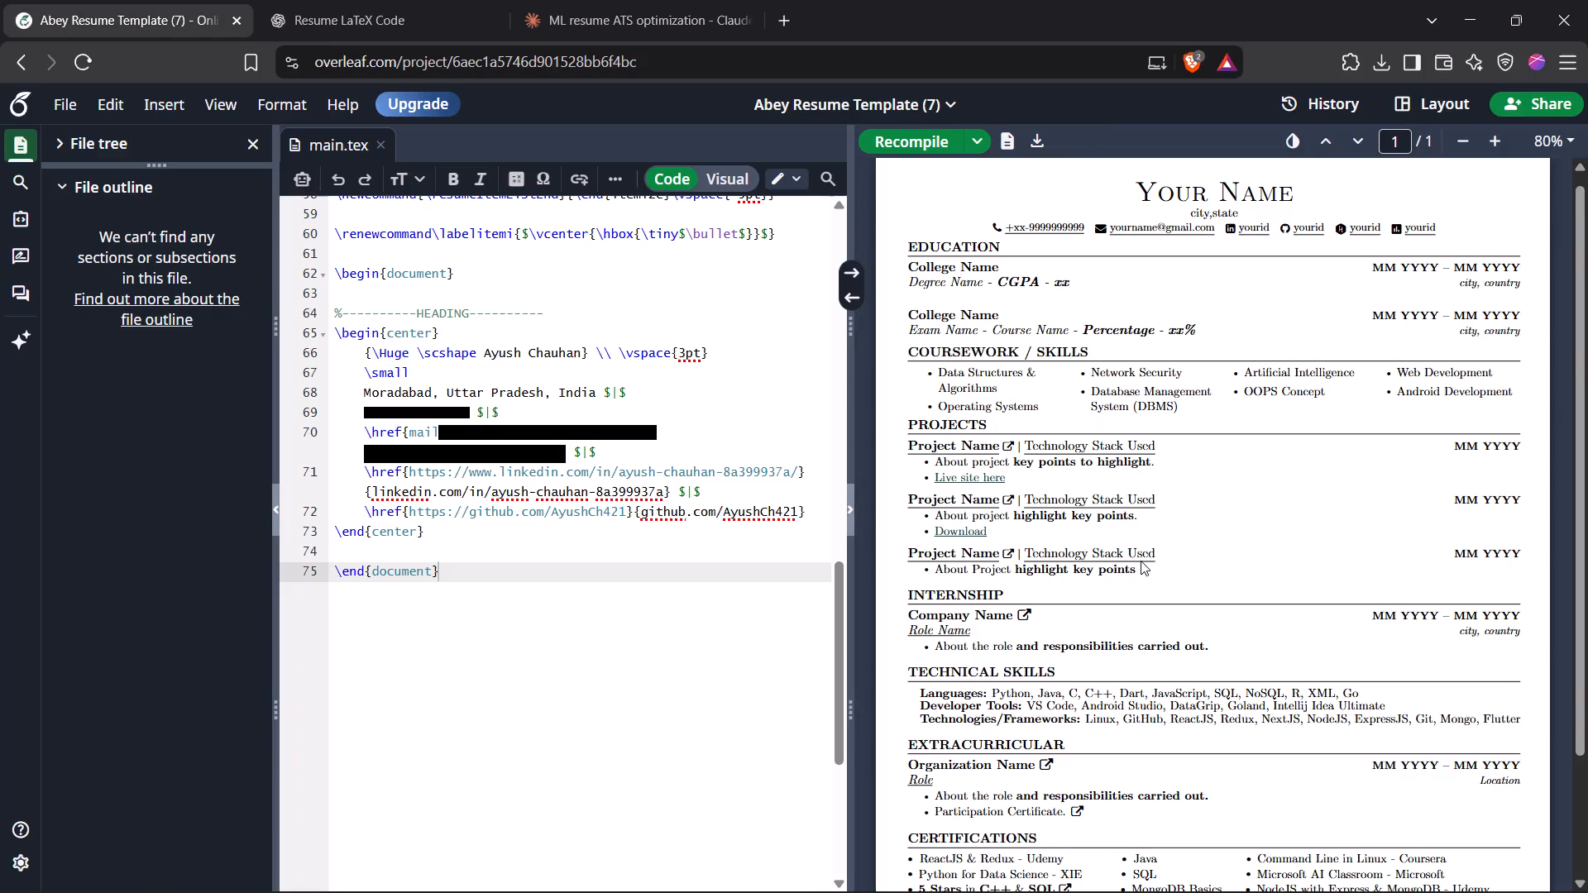
left_click(901, 143)
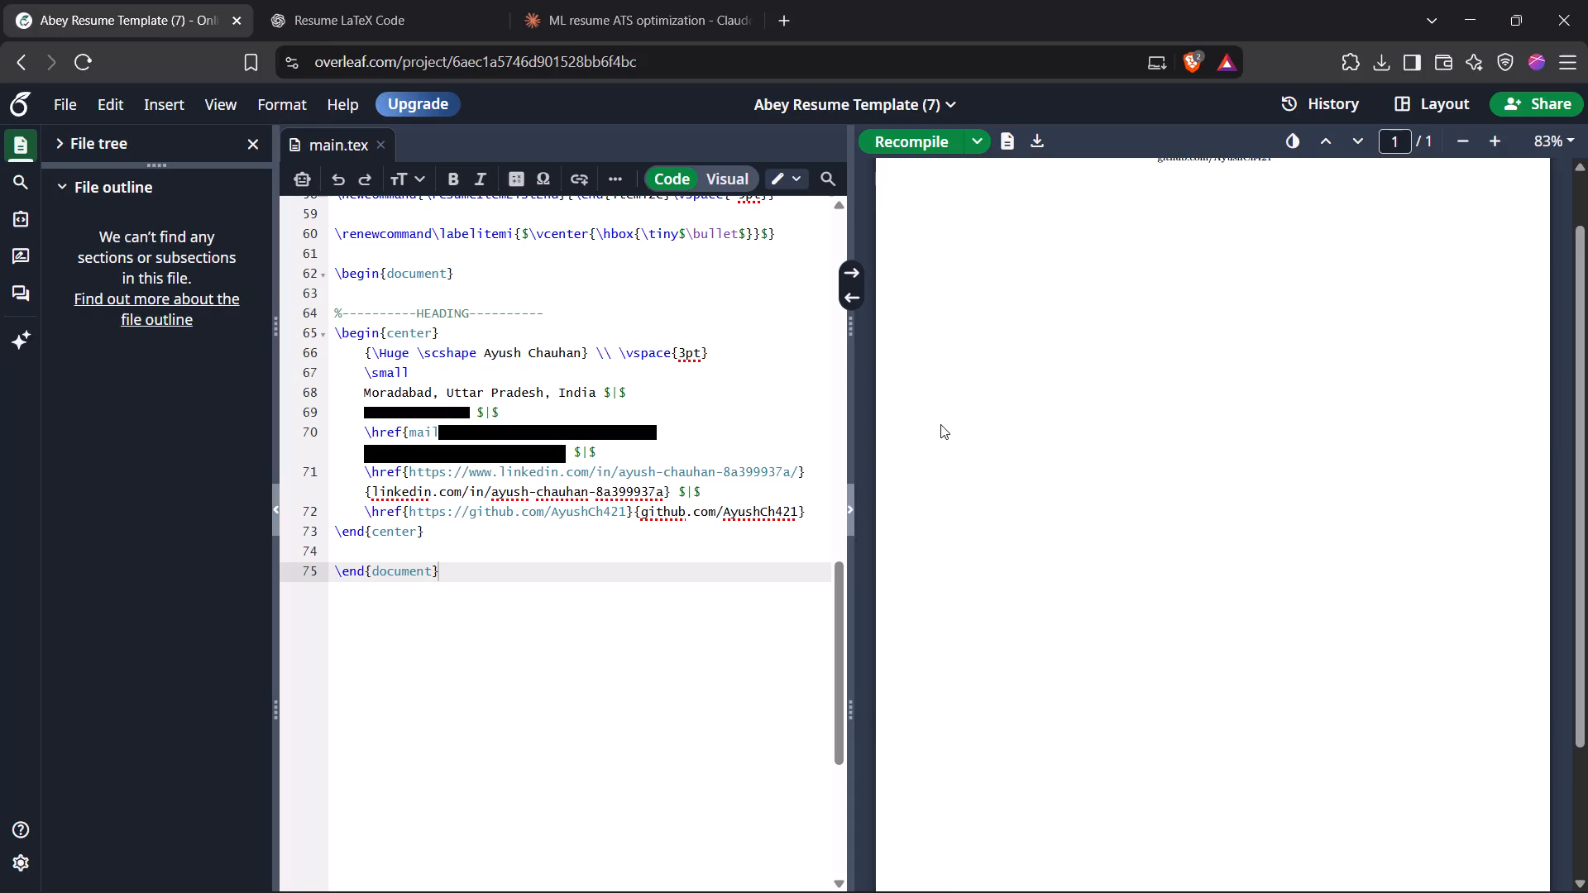
scroll(1256, 382, "up", 1)
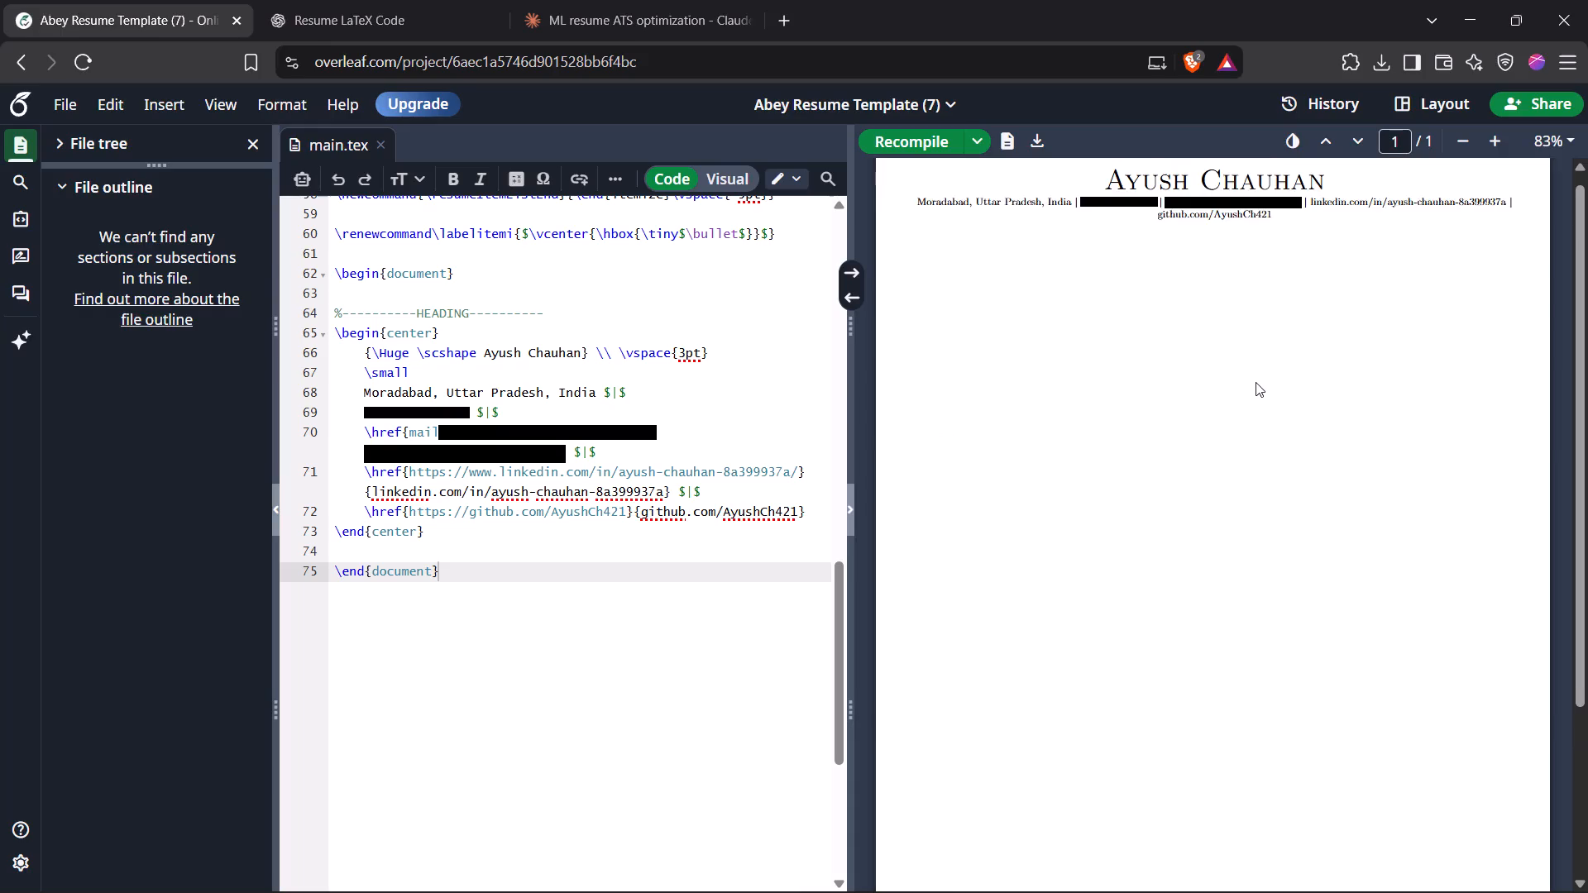
scroll(1256, 382, "up", 2)
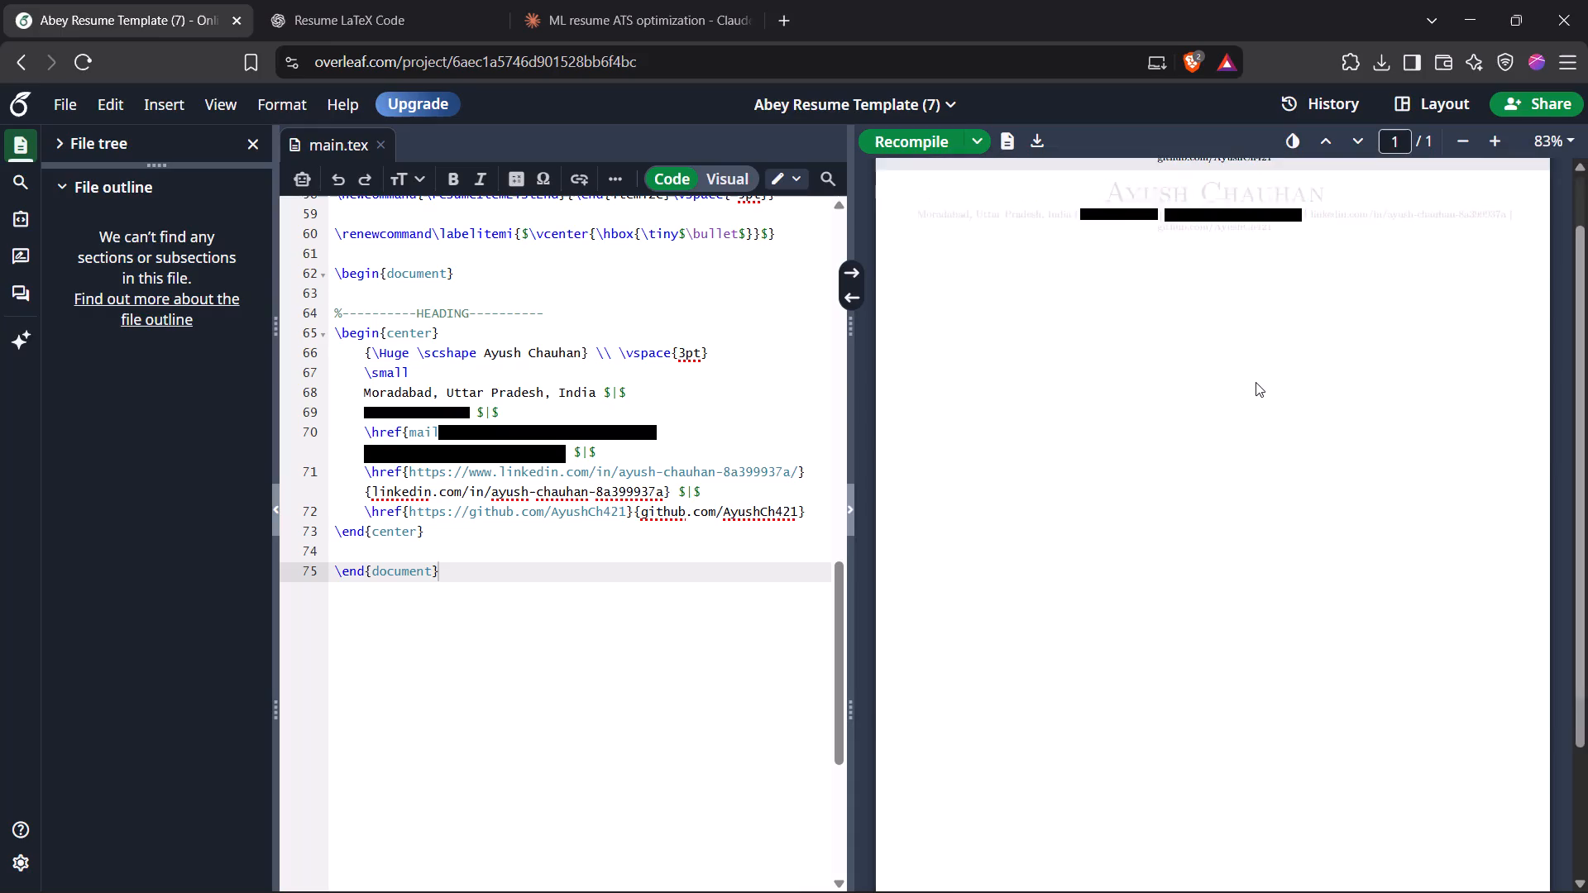
scroll(1256, 382, "up", 4)
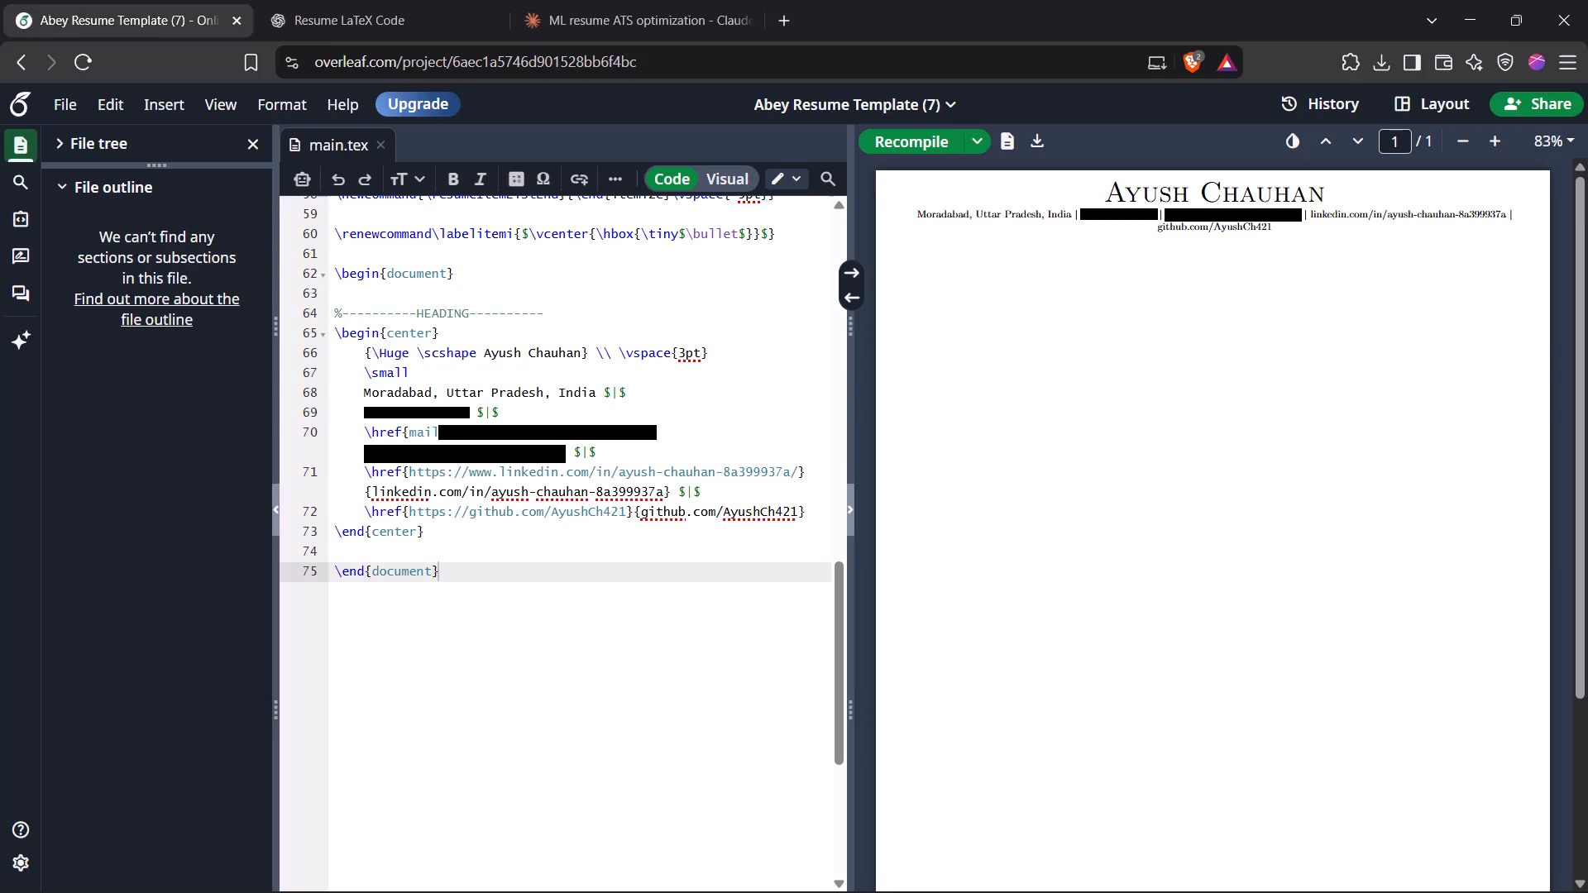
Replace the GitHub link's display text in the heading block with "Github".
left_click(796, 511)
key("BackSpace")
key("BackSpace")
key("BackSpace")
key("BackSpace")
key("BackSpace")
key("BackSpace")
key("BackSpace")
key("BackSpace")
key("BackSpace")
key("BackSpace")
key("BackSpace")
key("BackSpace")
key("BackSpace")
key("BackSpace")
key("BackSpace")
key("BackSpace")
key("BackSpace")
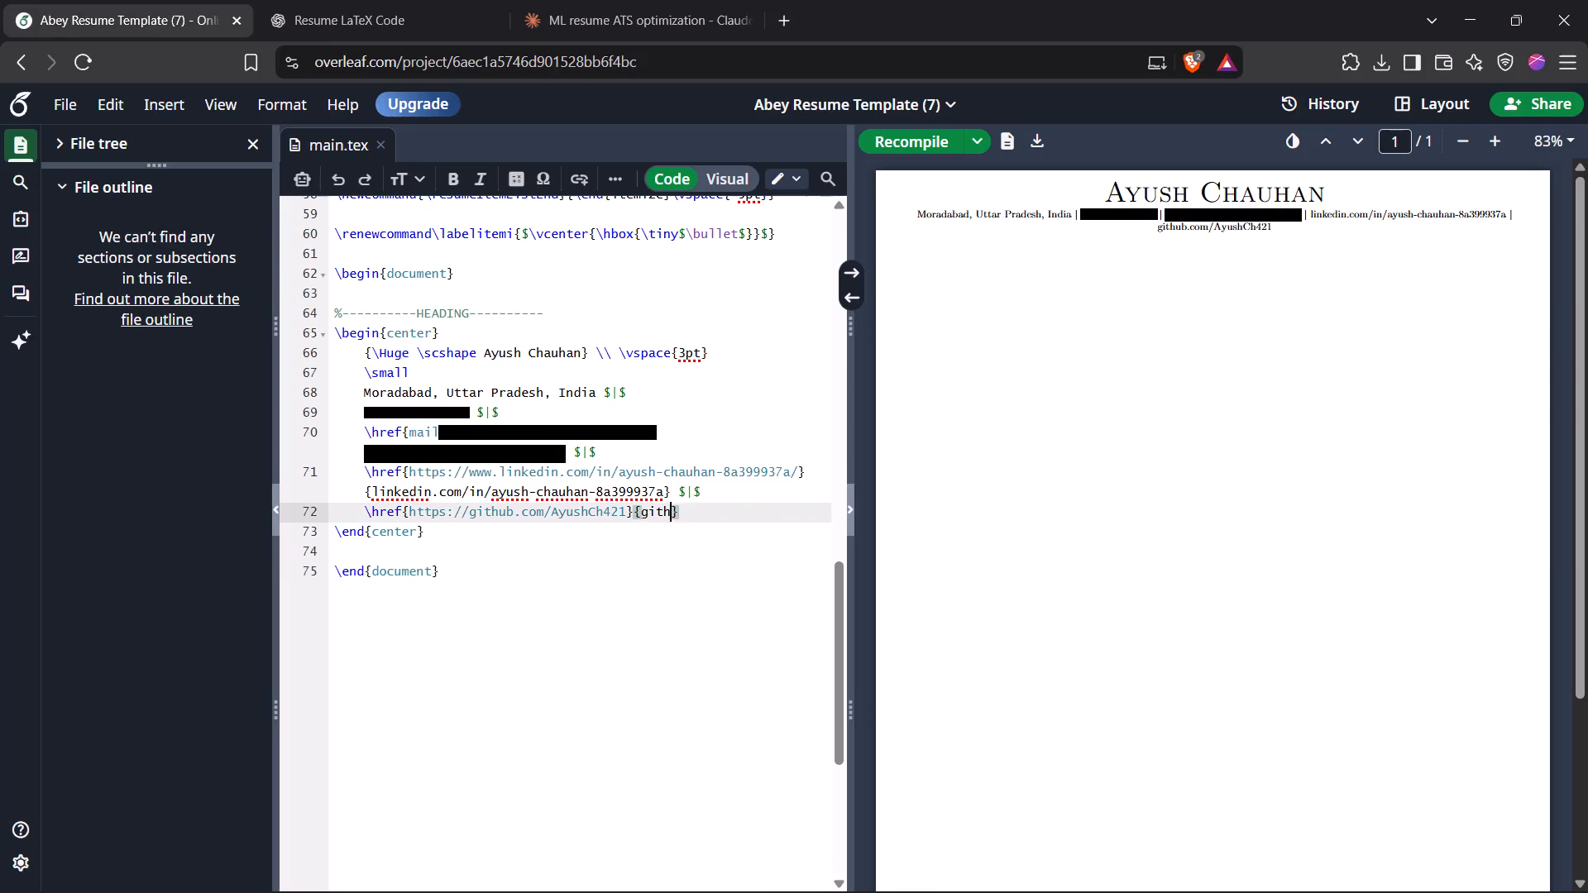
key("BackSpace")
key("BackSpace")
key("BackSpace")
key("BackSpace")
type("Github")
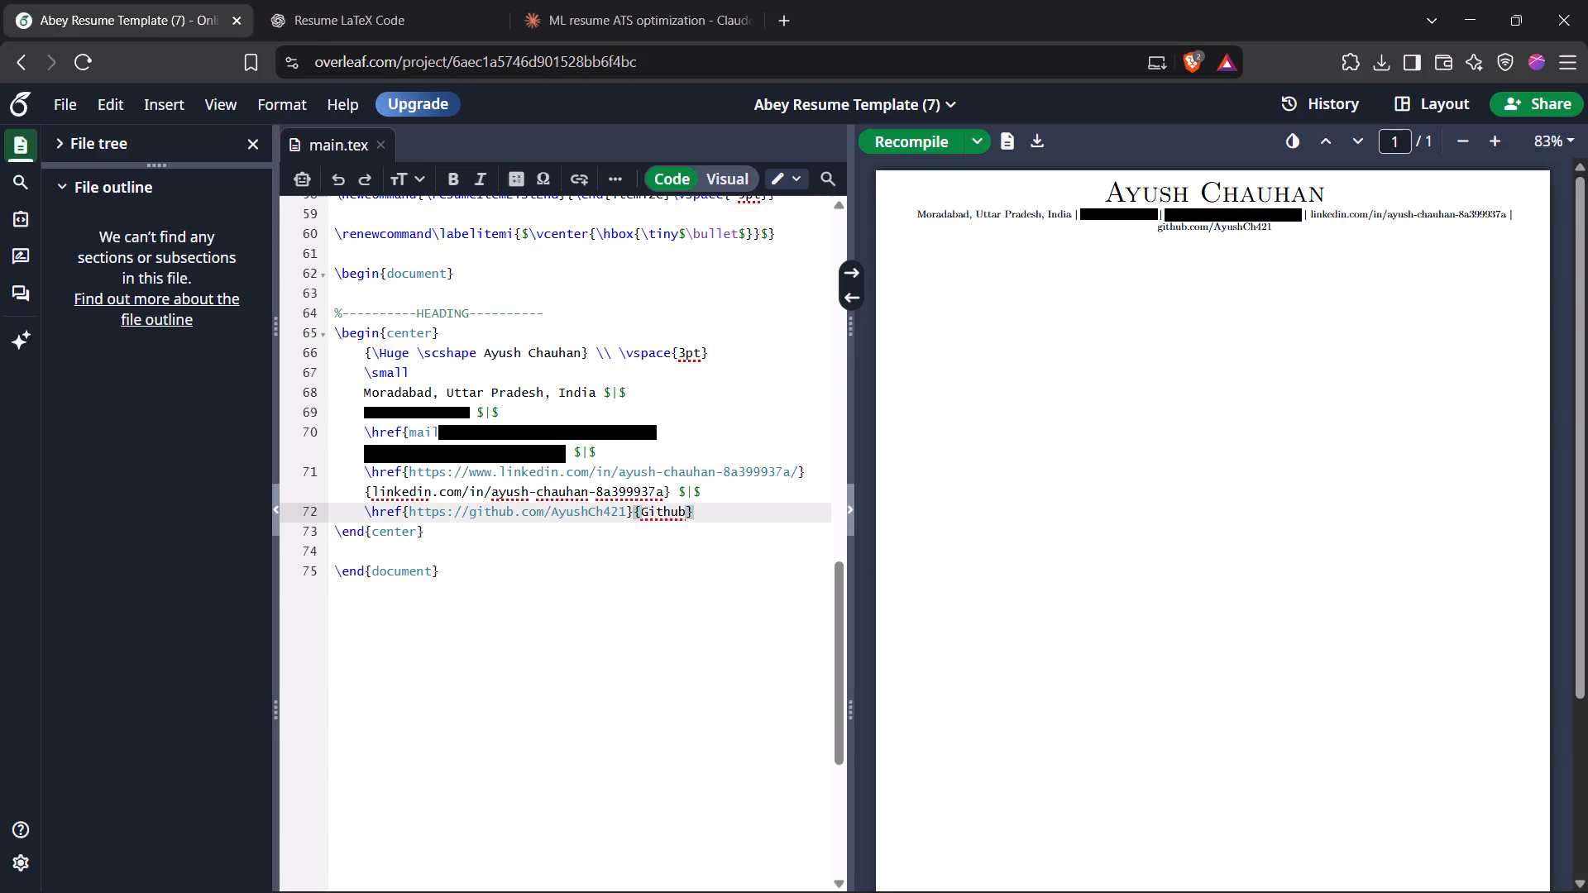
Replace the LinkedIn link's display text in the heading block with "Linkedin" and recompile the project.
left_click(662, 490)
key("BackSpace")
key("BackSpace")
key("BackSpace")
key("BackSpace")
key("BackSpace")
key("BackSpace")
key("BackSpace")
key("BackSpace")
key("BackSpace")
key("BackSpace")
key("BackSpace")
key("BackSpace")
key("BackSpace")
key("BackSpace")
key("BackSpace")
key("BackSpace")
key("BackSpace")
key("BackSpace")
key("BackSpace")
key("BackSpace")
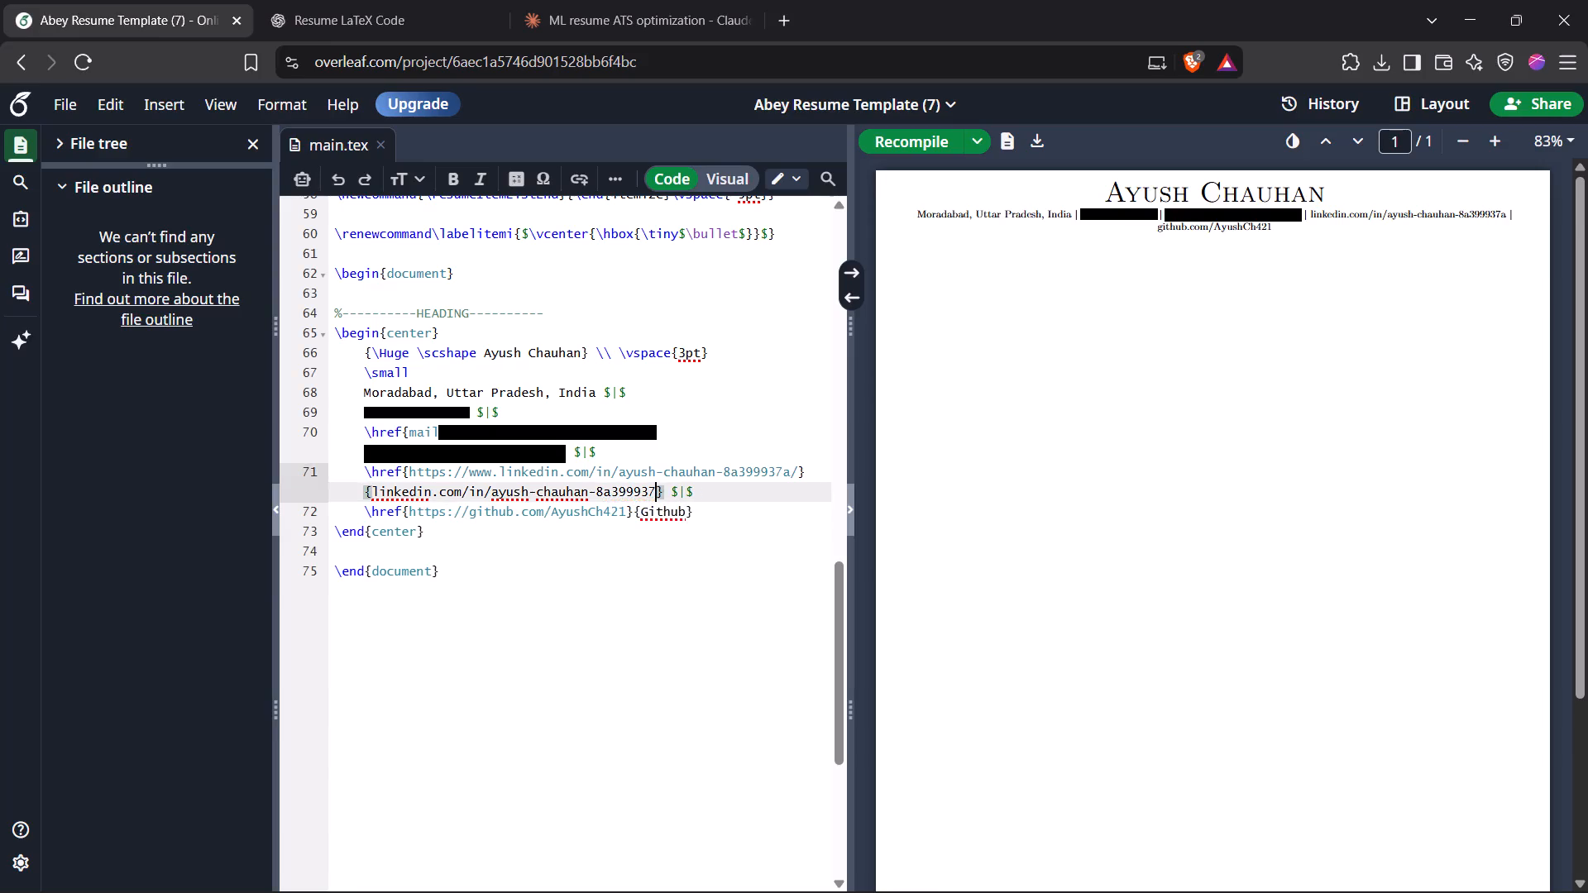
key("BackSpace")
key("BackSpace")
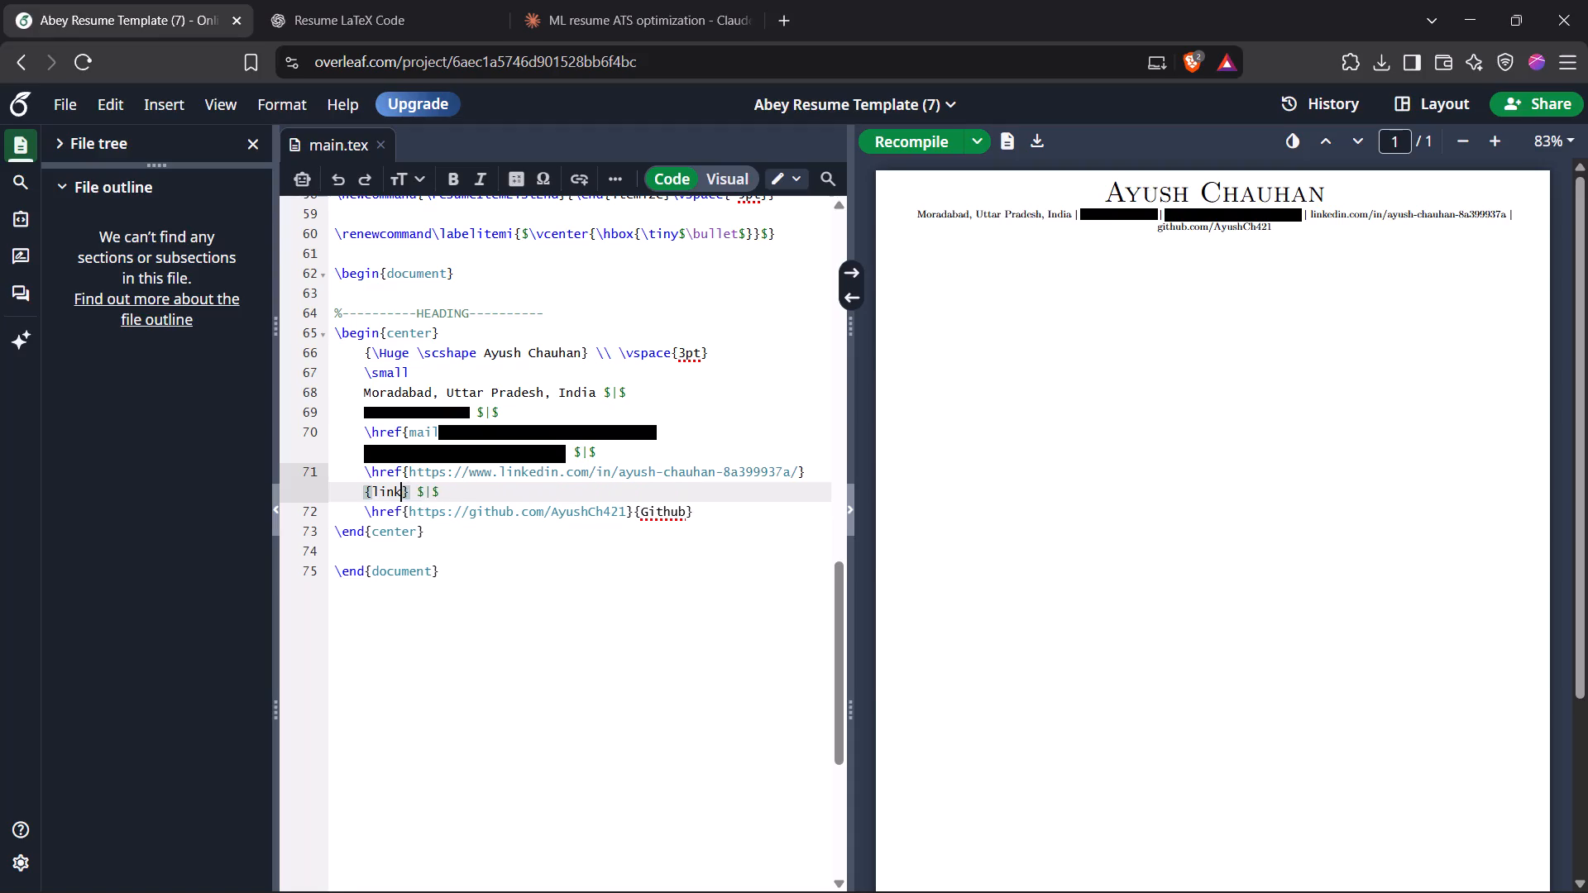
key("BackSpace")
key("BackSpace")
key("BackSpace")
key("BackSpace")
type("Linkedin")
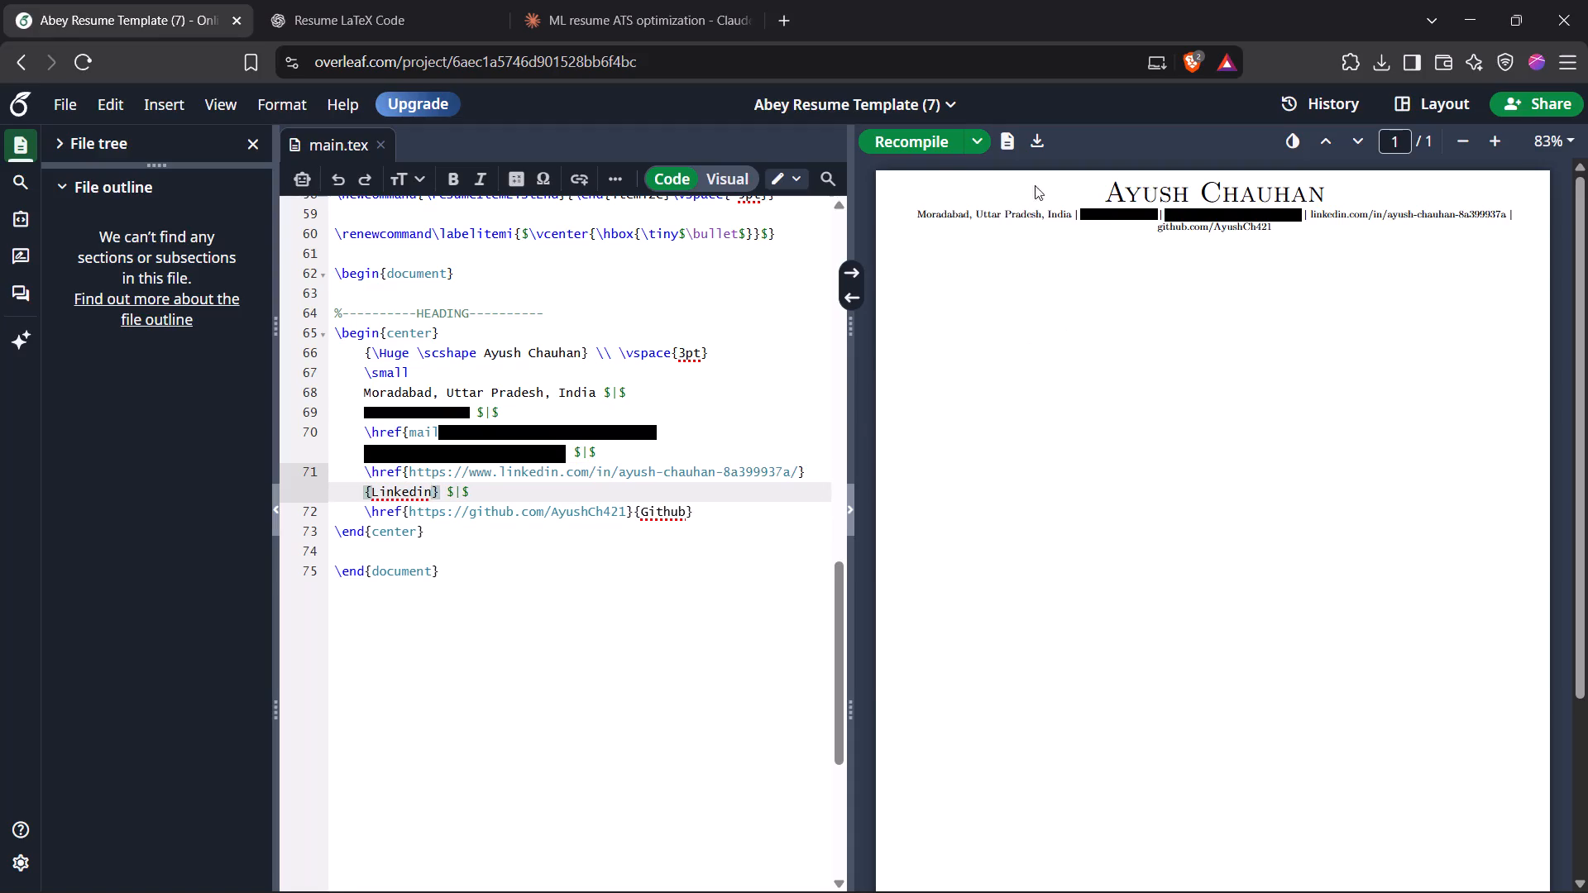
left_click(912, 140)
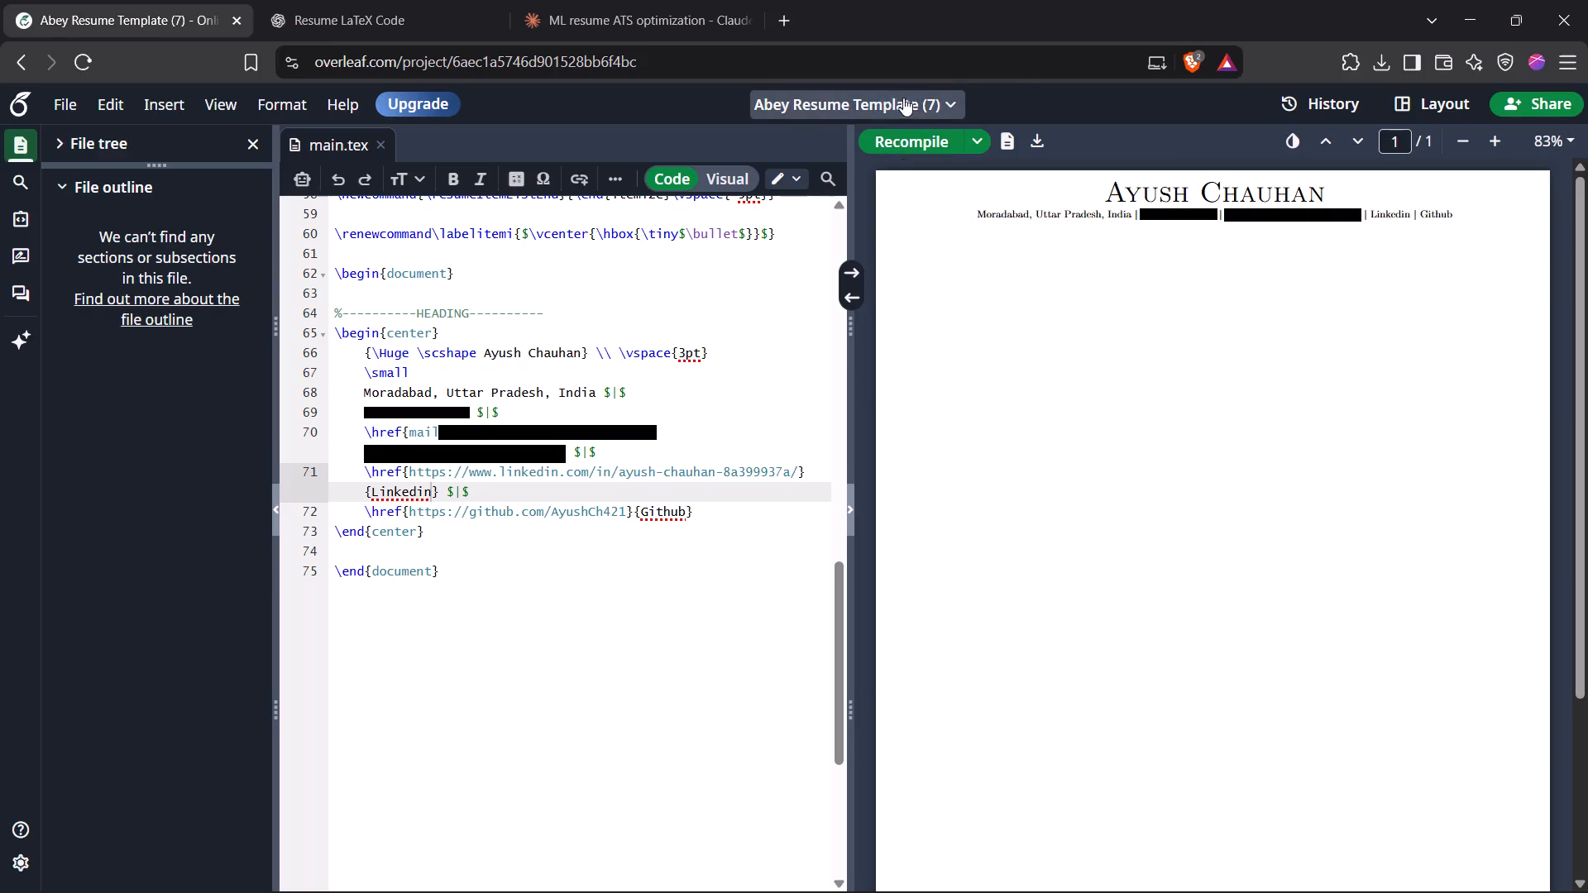
Open the existing Abey Resume Template project from the projects list and copy the entire source of ai.tex.
left_click(65, 112)
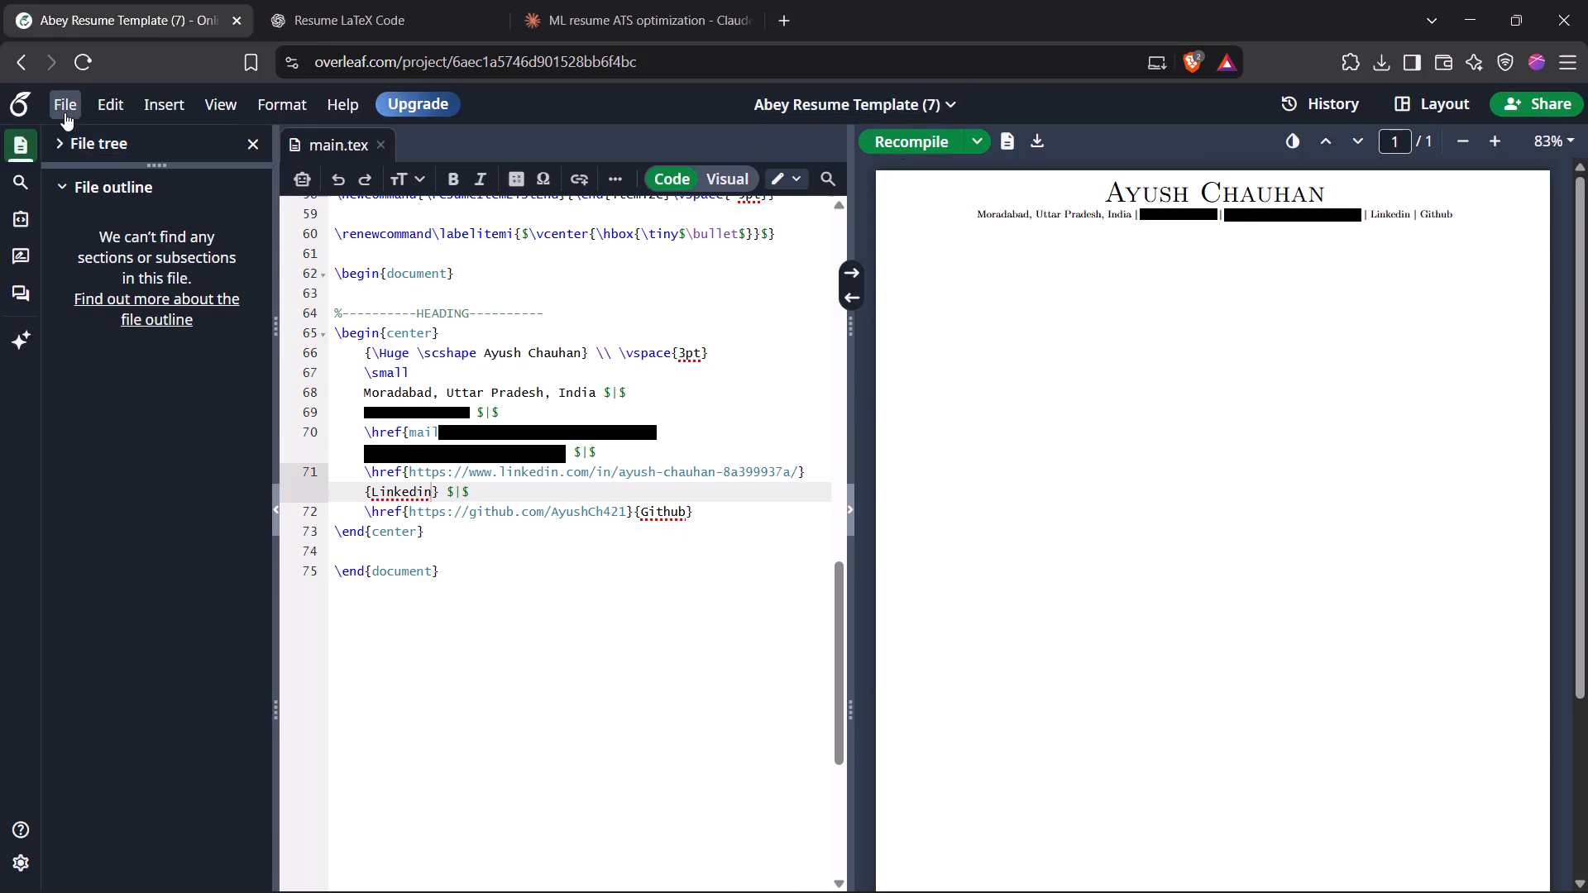
left_click(4, 91)
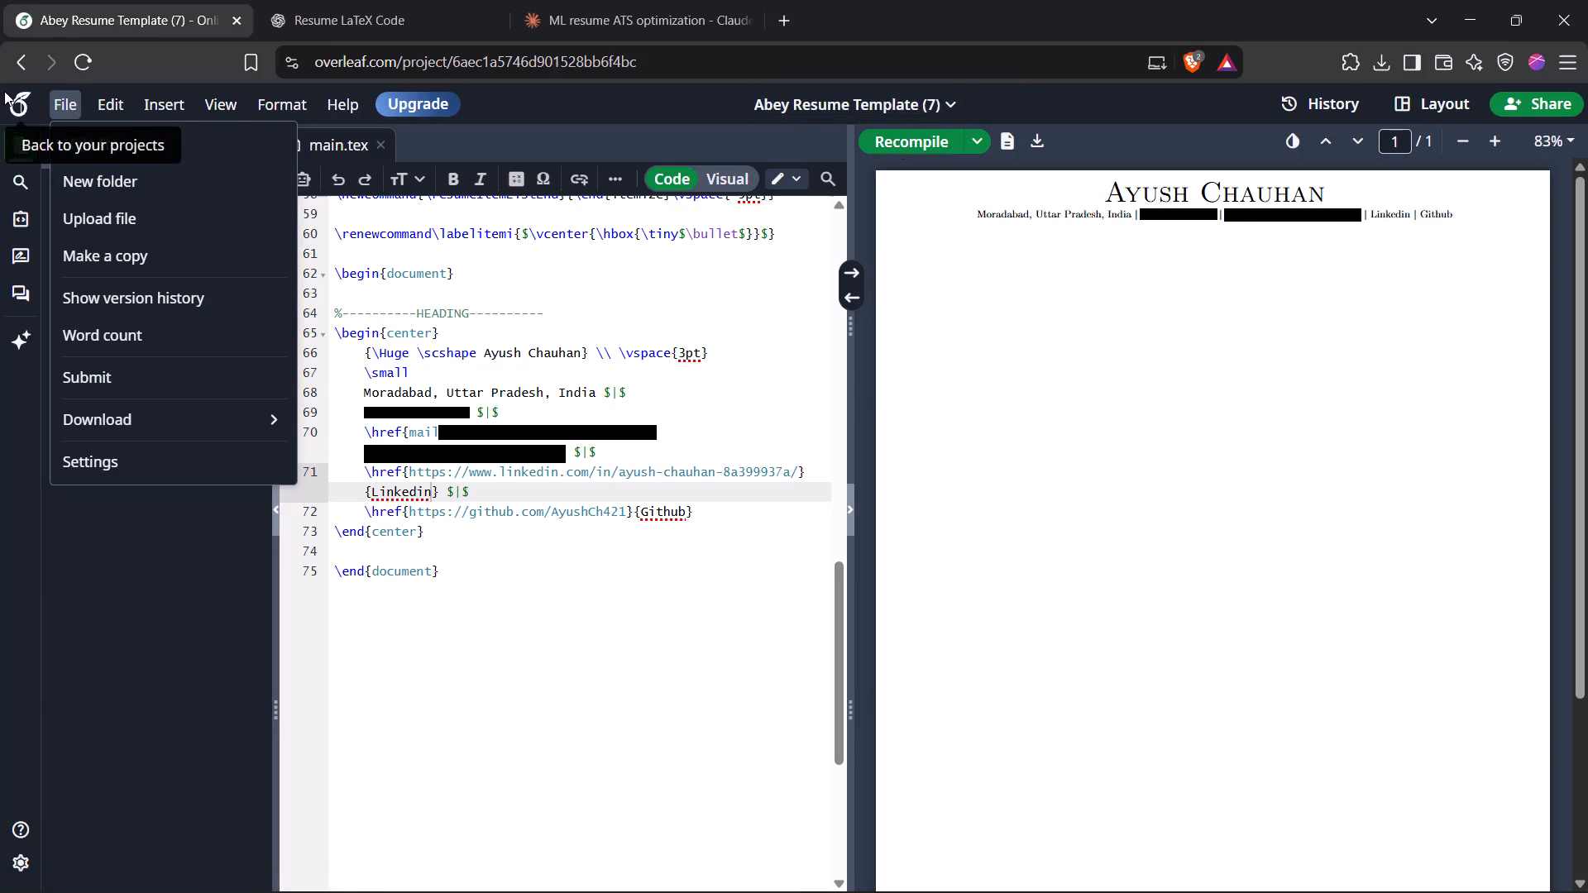
left_click(20, 111)
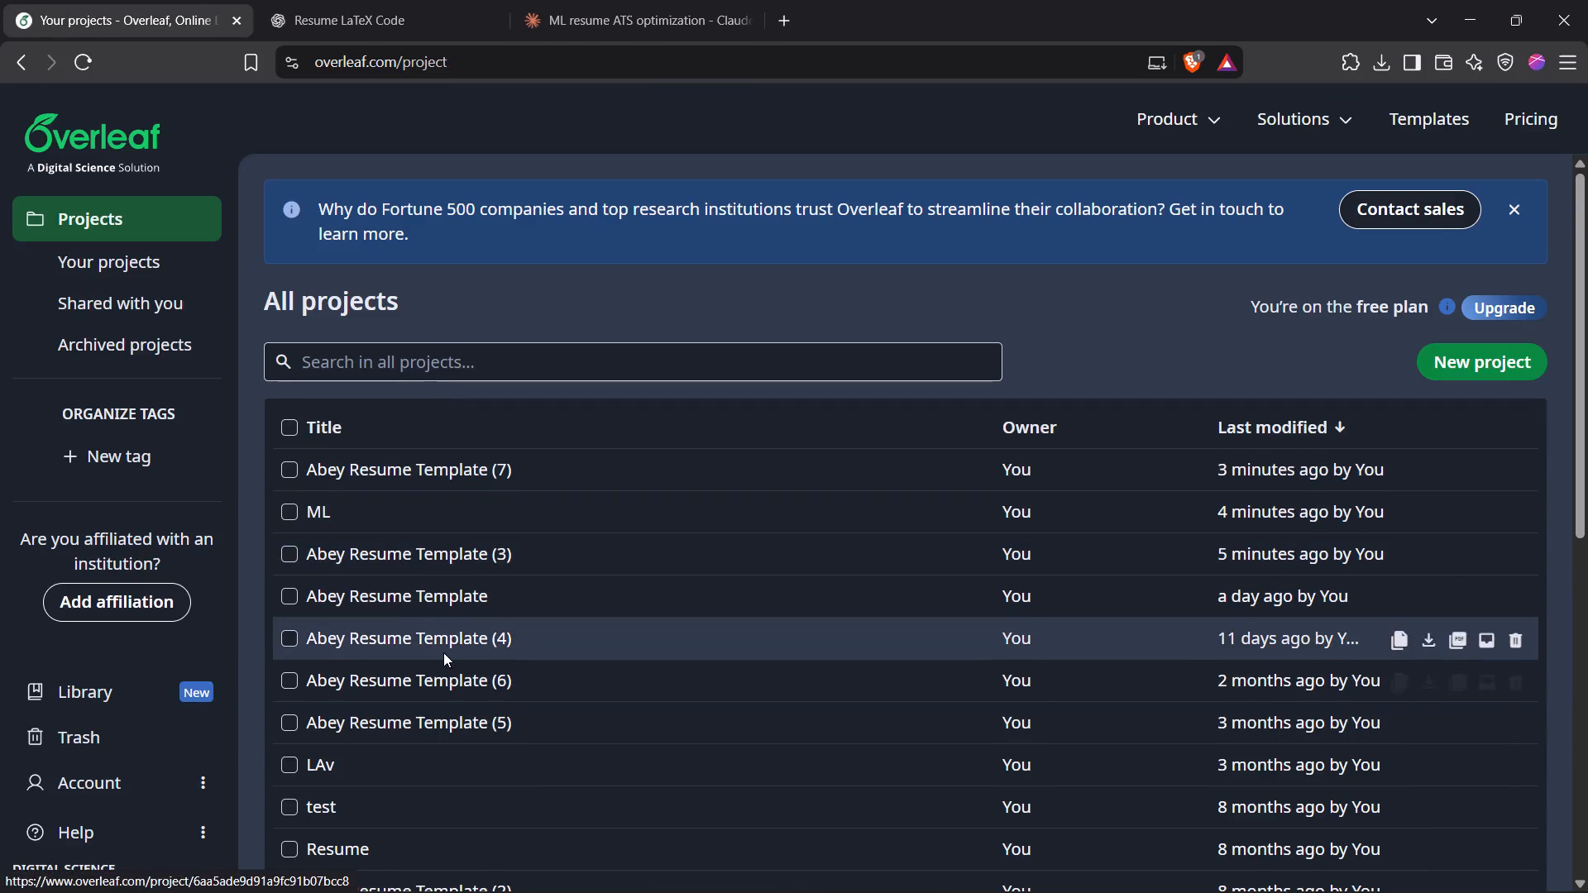
left_click(446, 606)
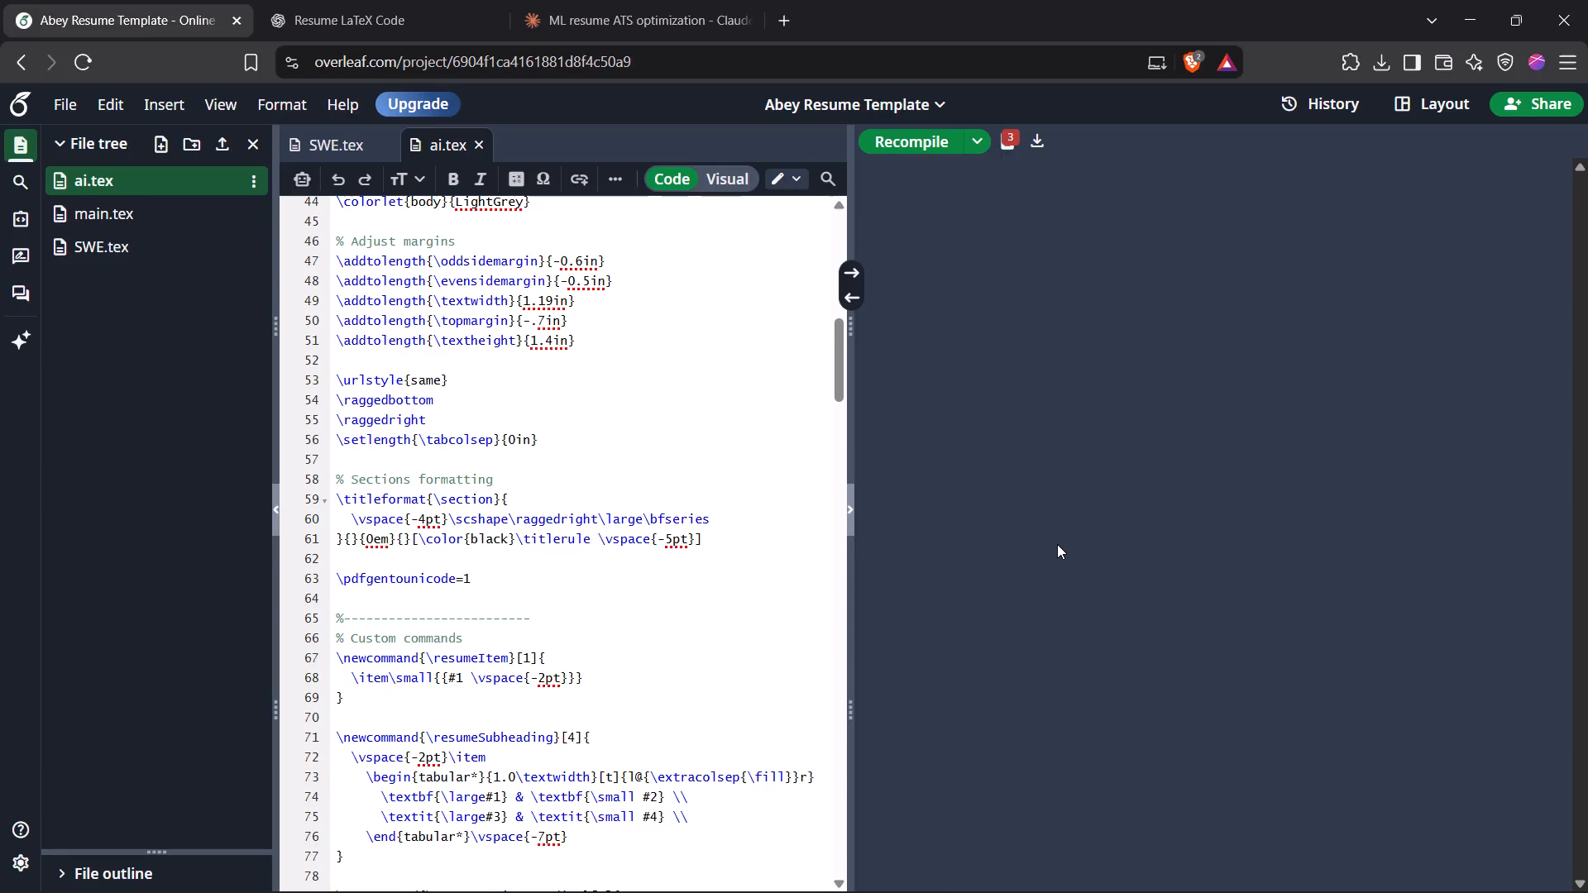
scroll(1057, 544, "up", 4)
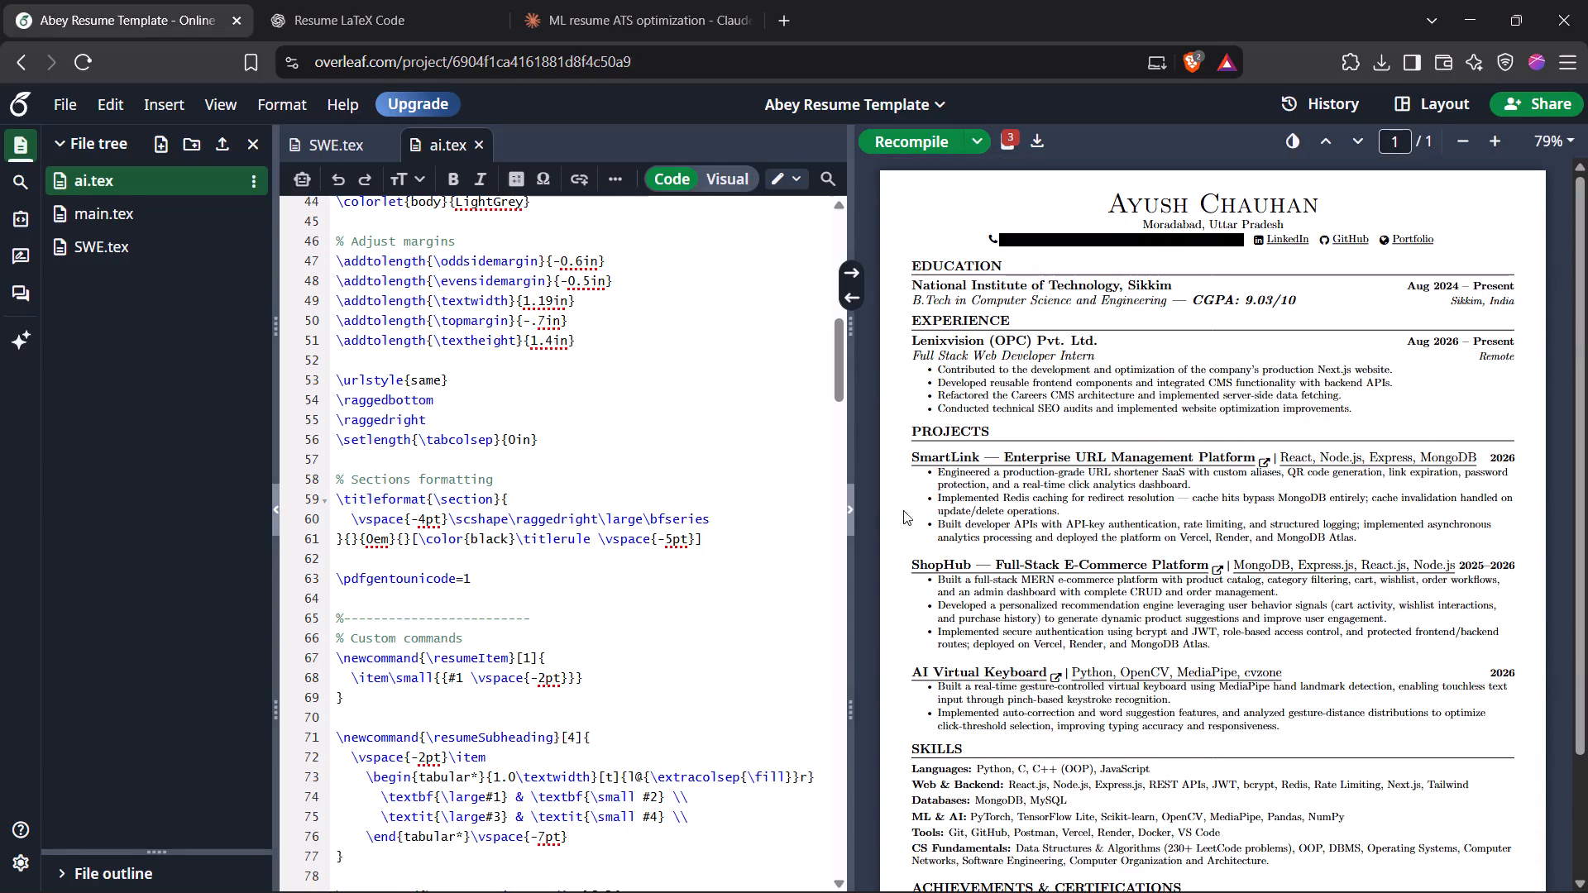
scroll(660, 433, "up", 12)
left_click(619, 456)
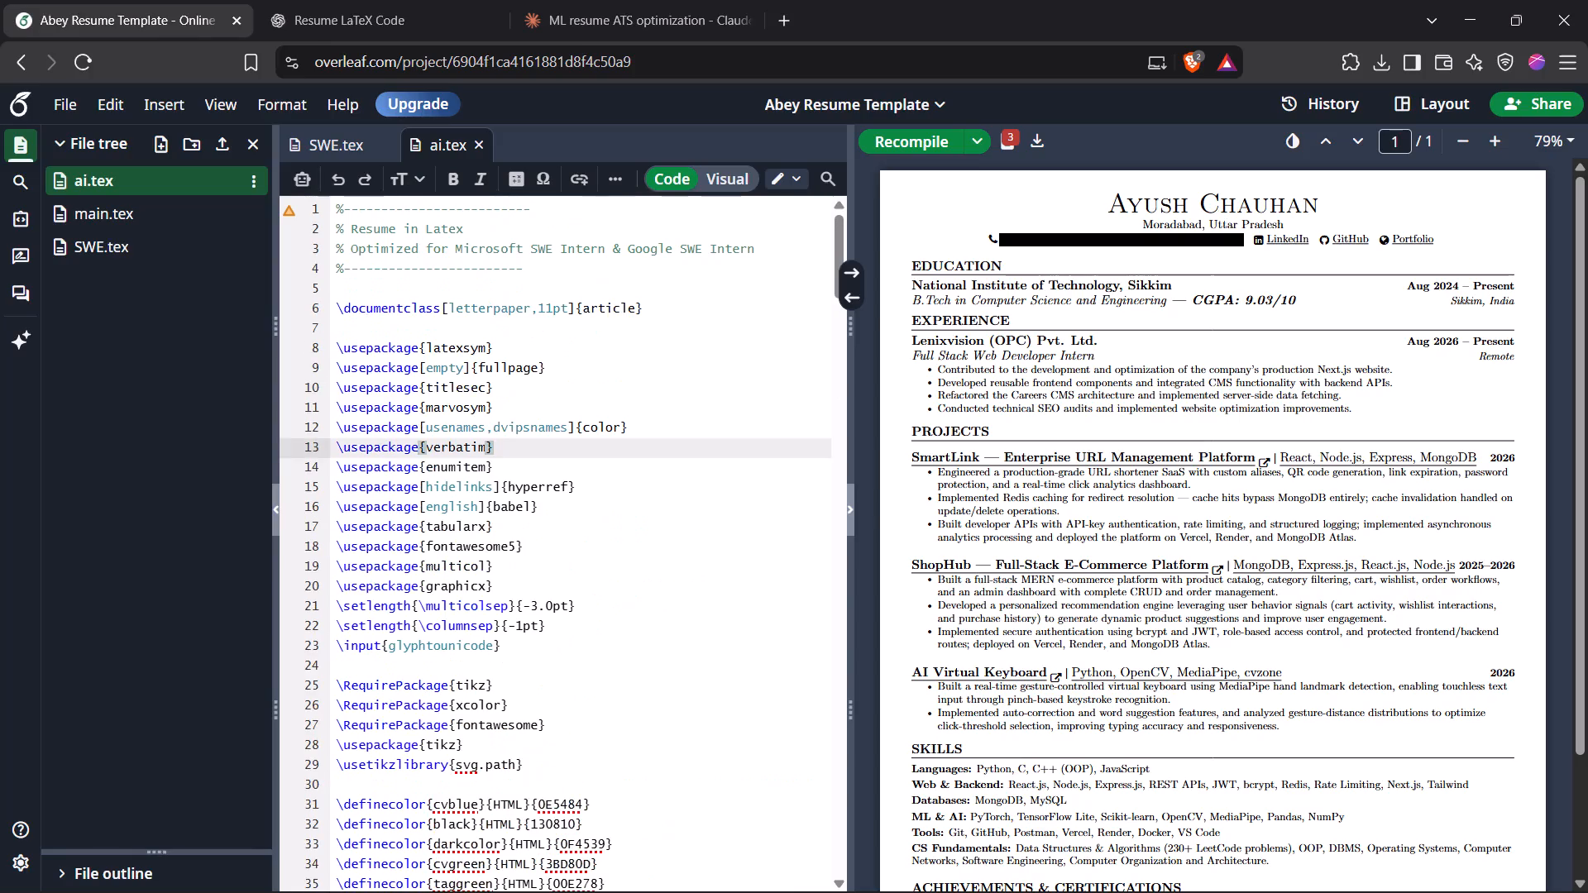
key("ctrl+a")
key("ctrl+c")
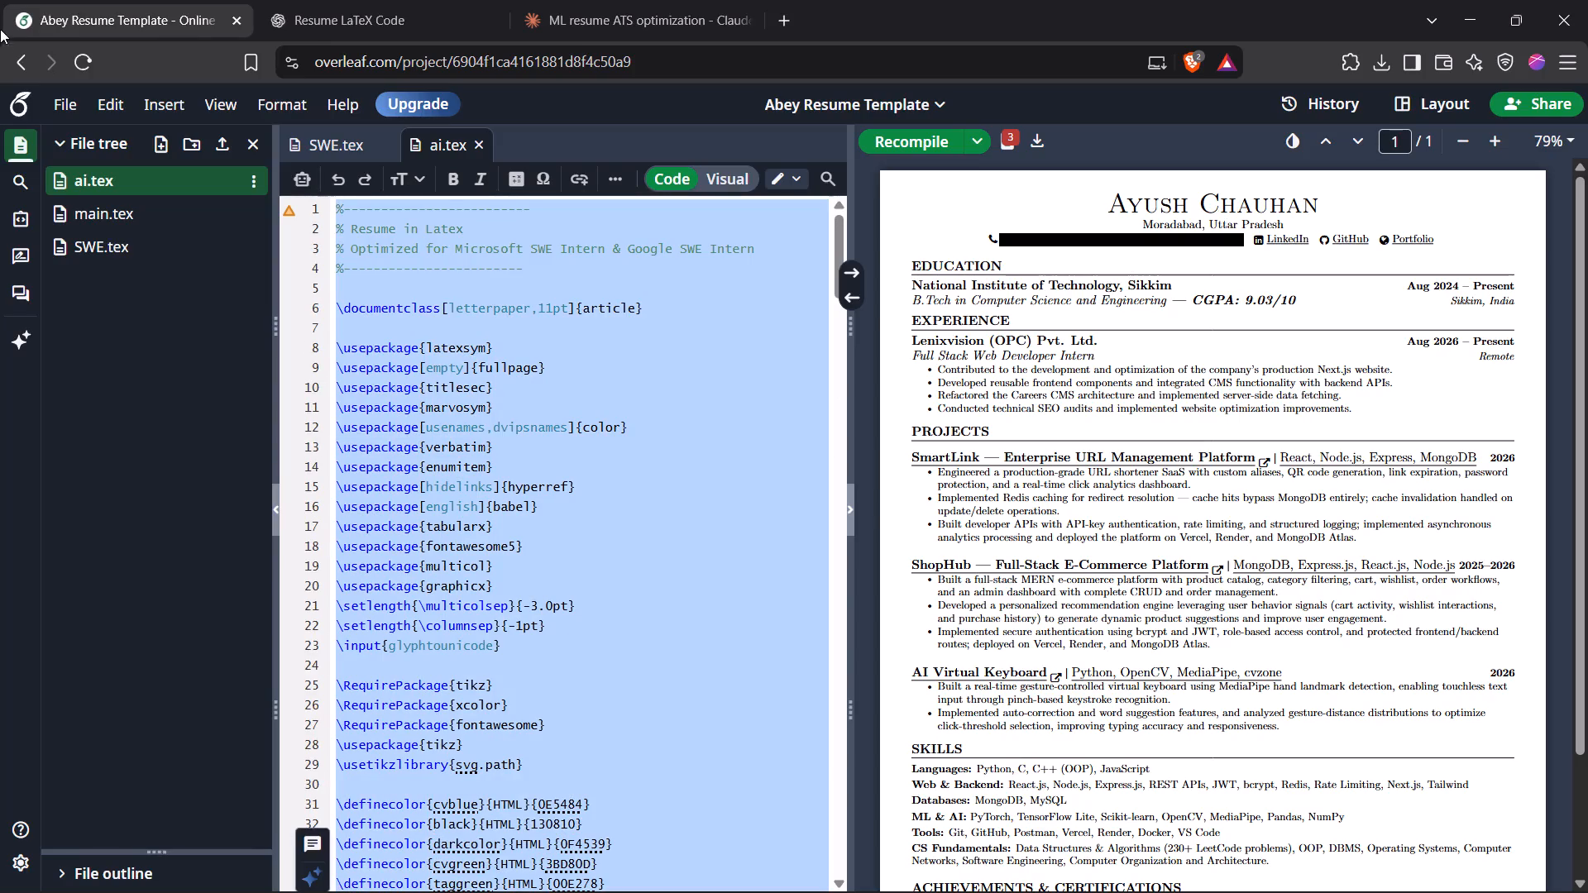
In the Abey Resume Template (7) project, replace the whole main.tex content with the copied ai.tex source and recompile.
left_click(12, 104)
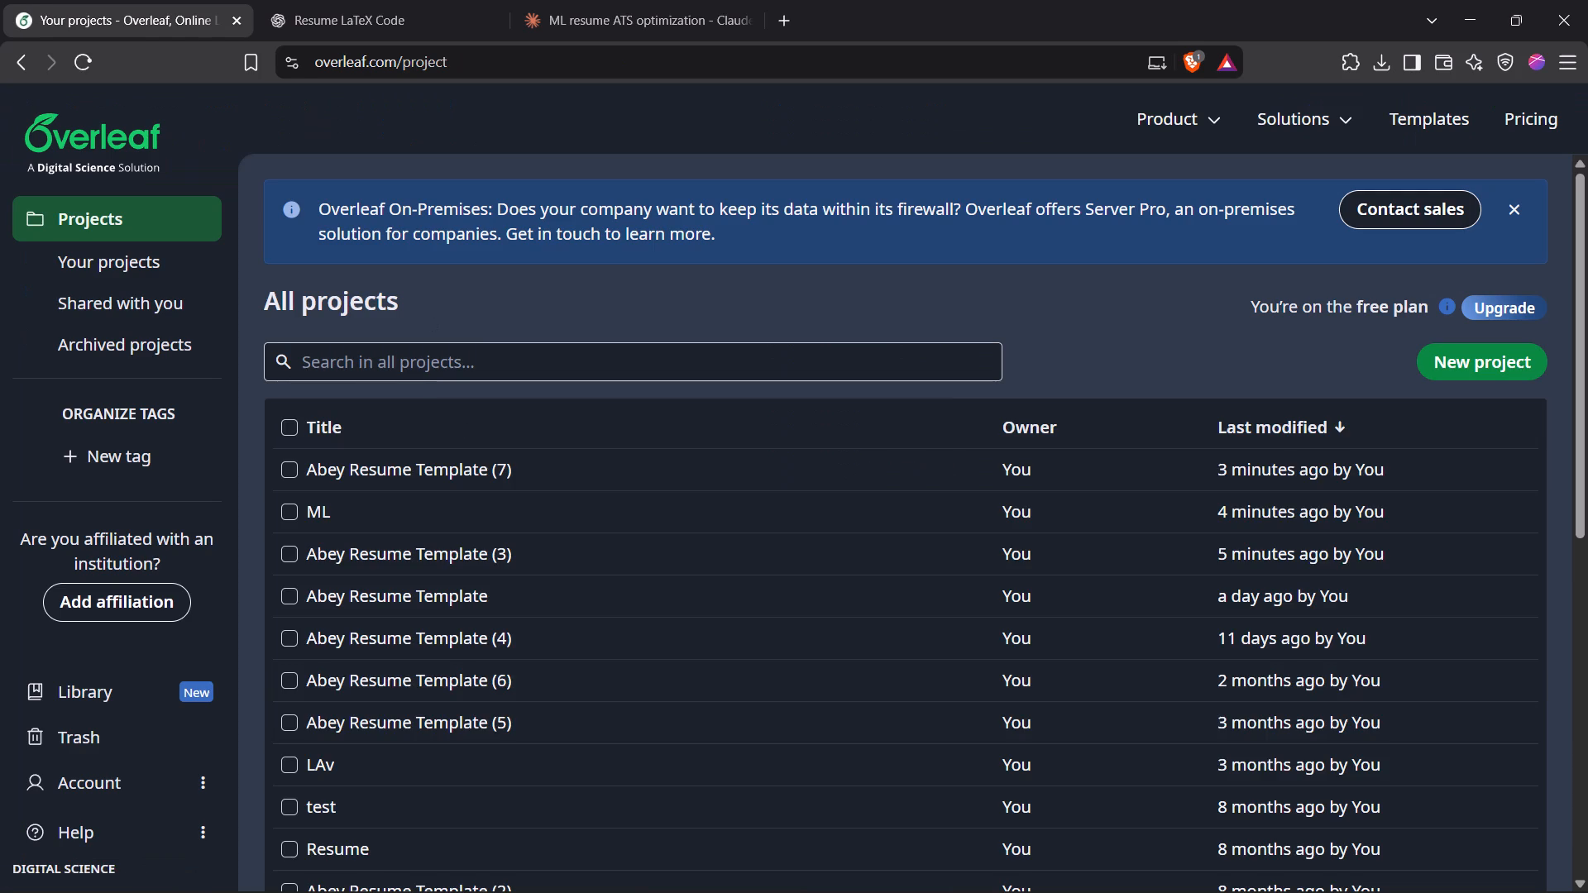
left_click(390, 468)
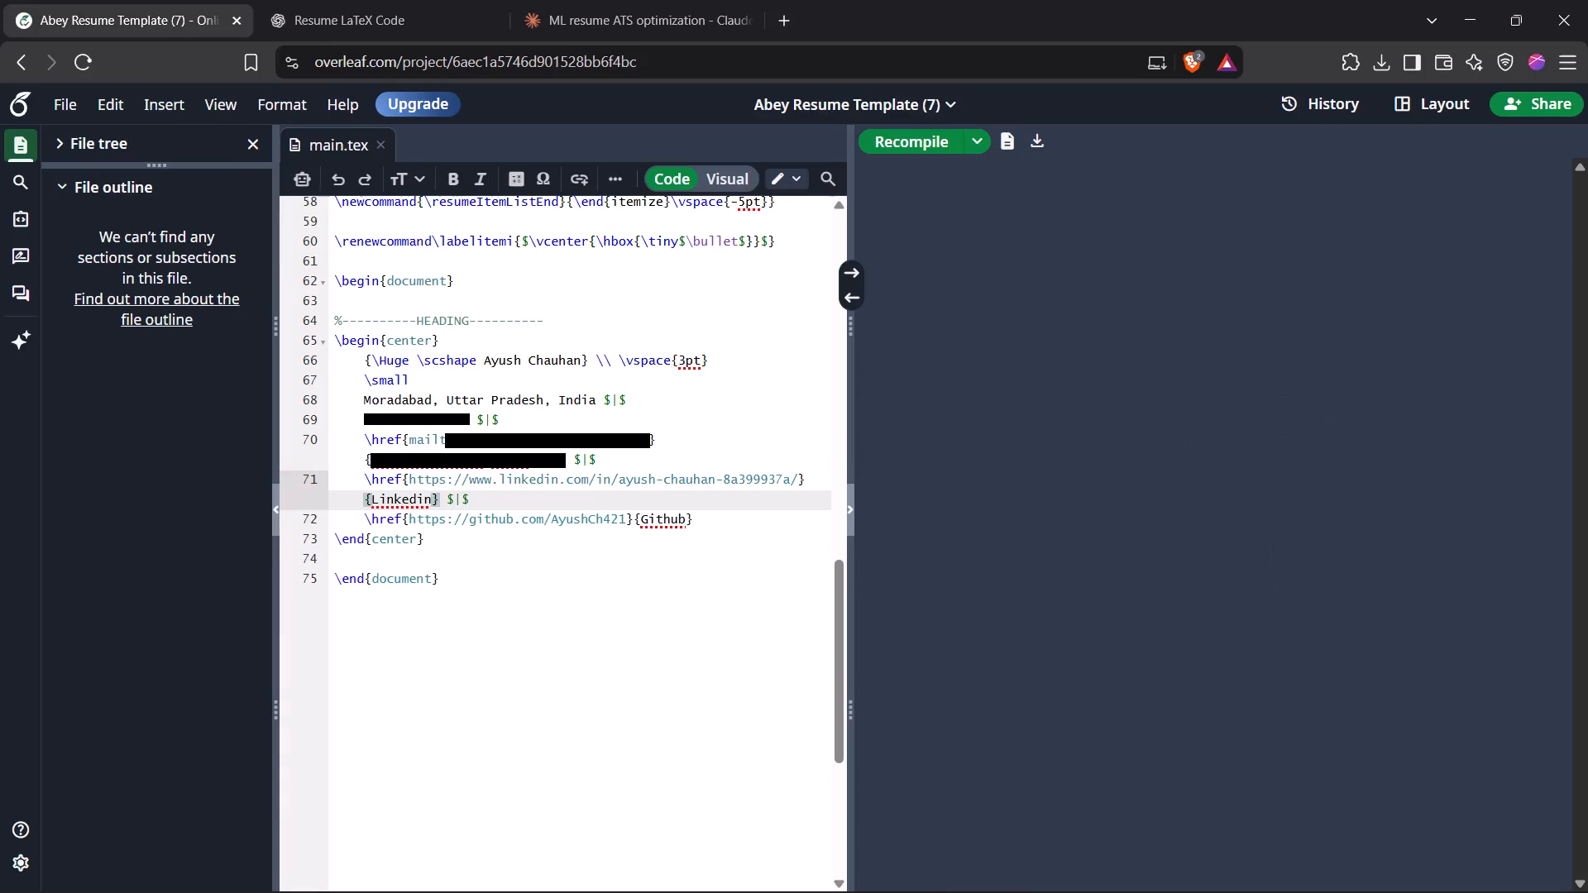
left_click(571, 631)
key("ctrl+a")
key("ctrl+v")
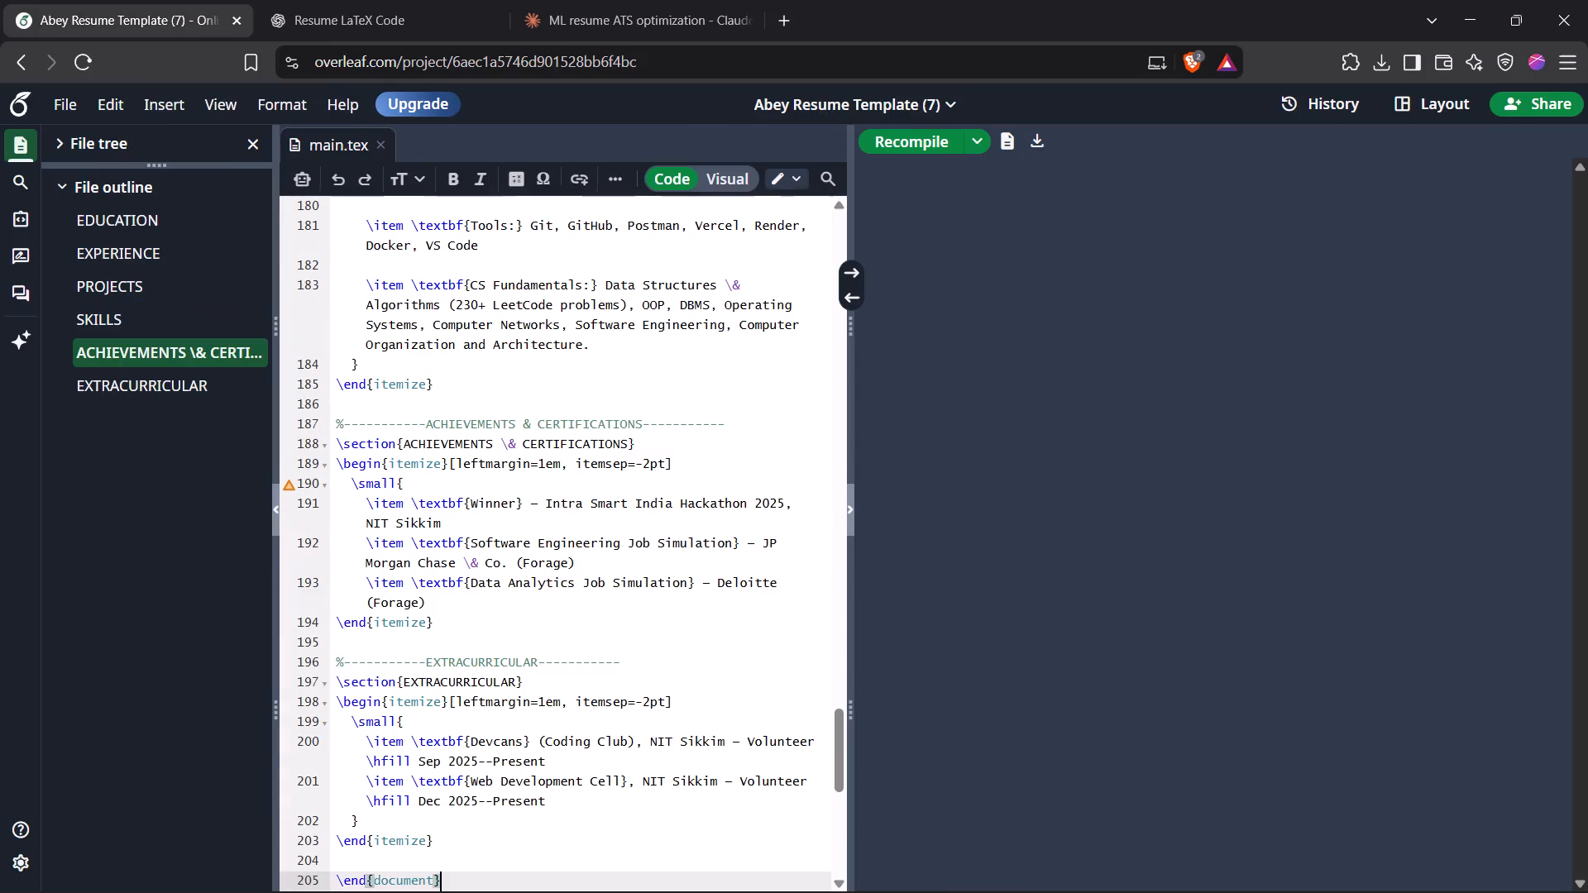
left_click(900, 141)
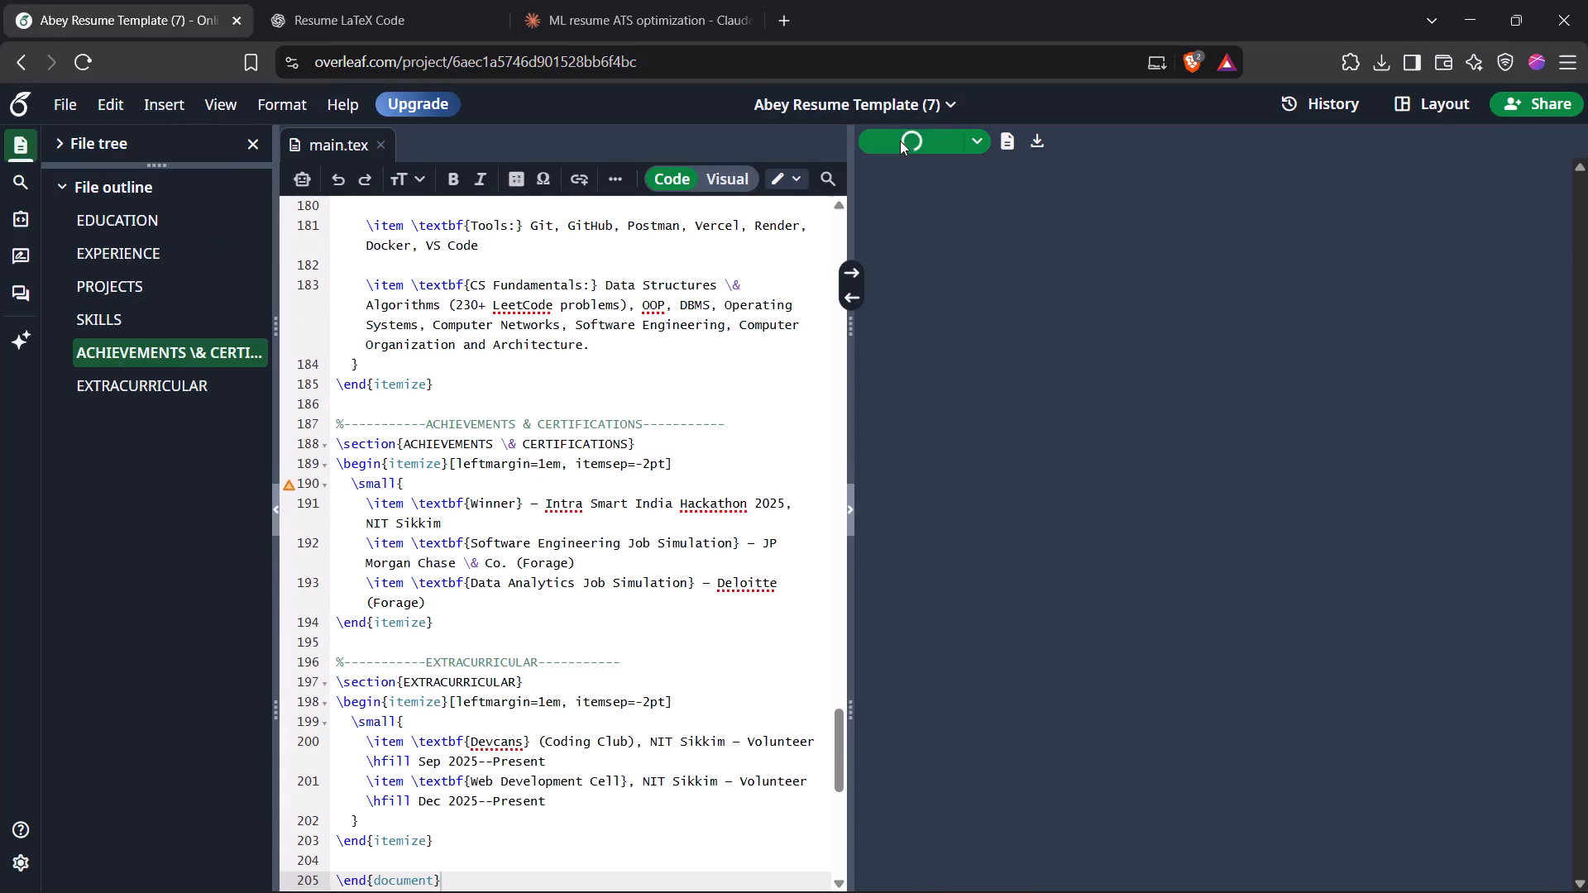
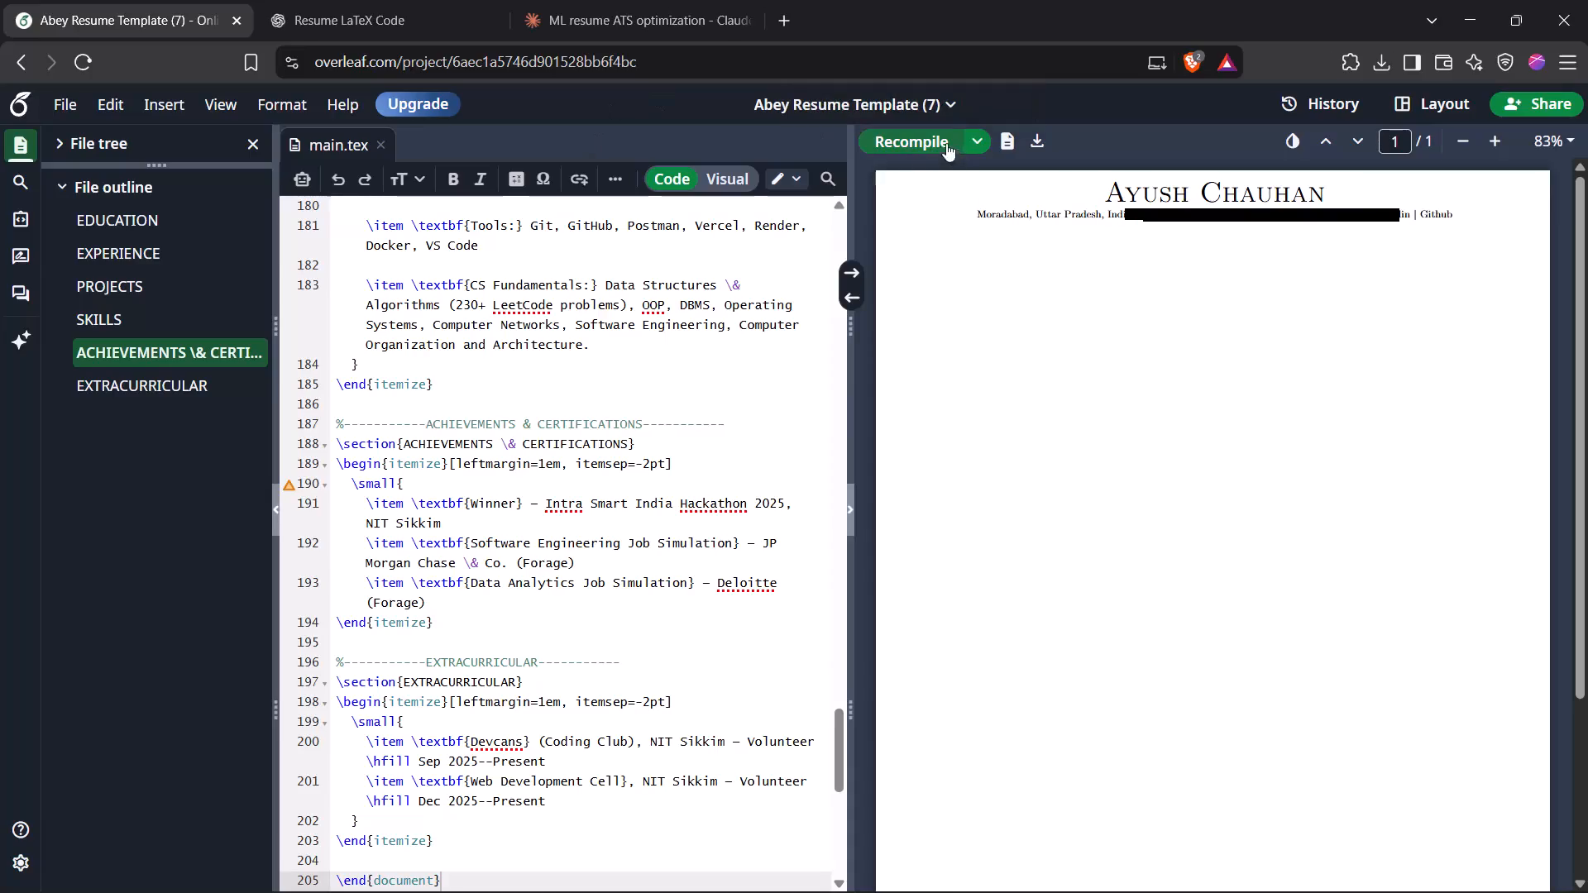
Recompile the project to render the pasted ai.tex source in the PDF preview.
left_click(928, 138)
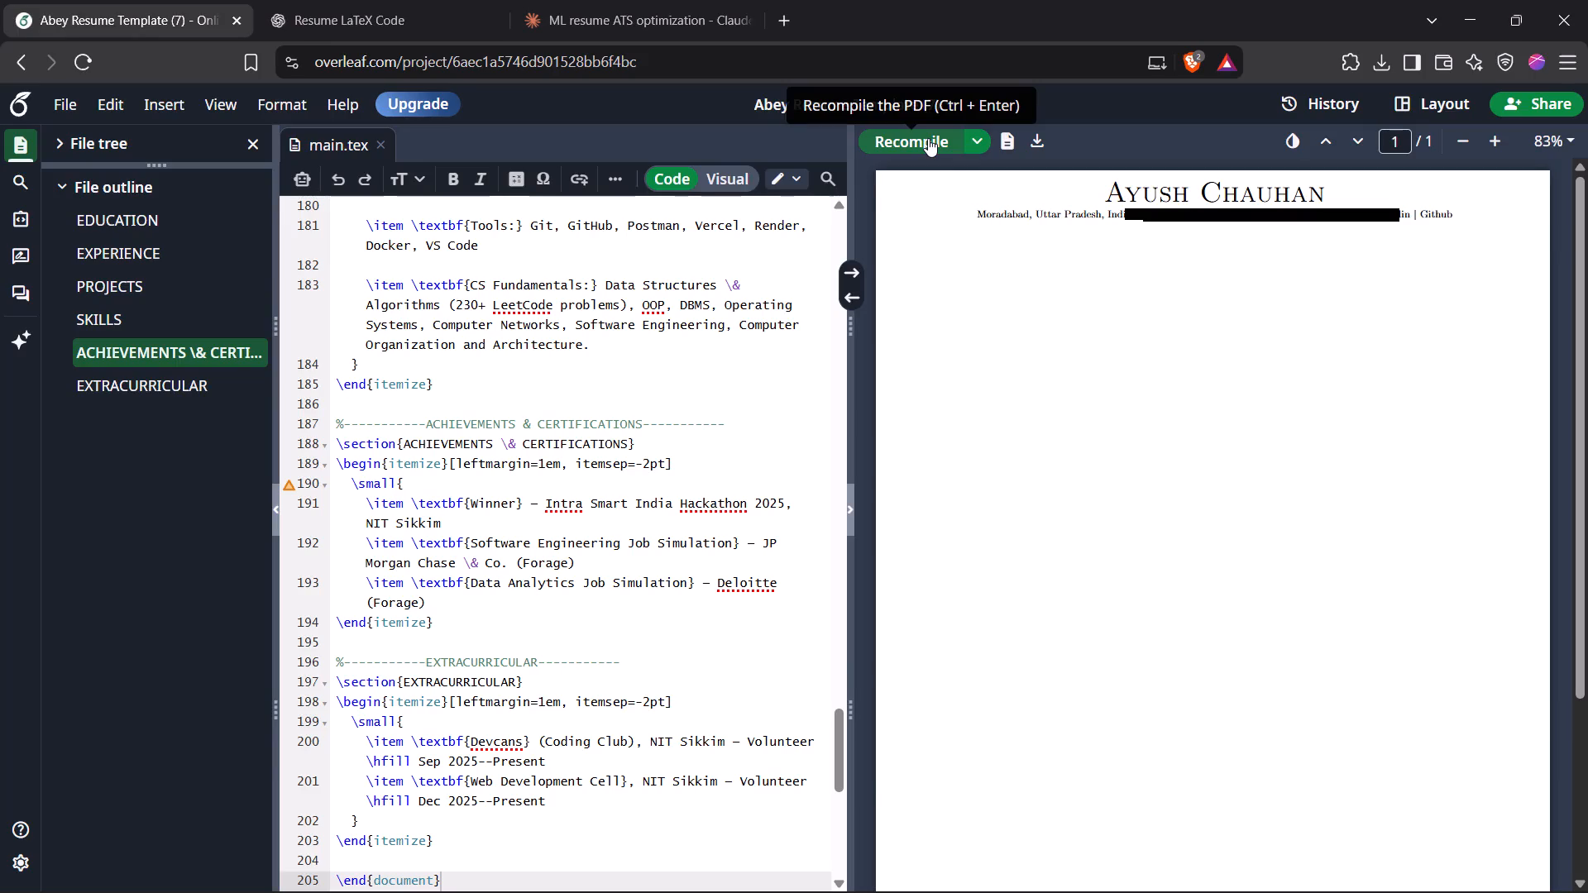
left_click(928, 138)
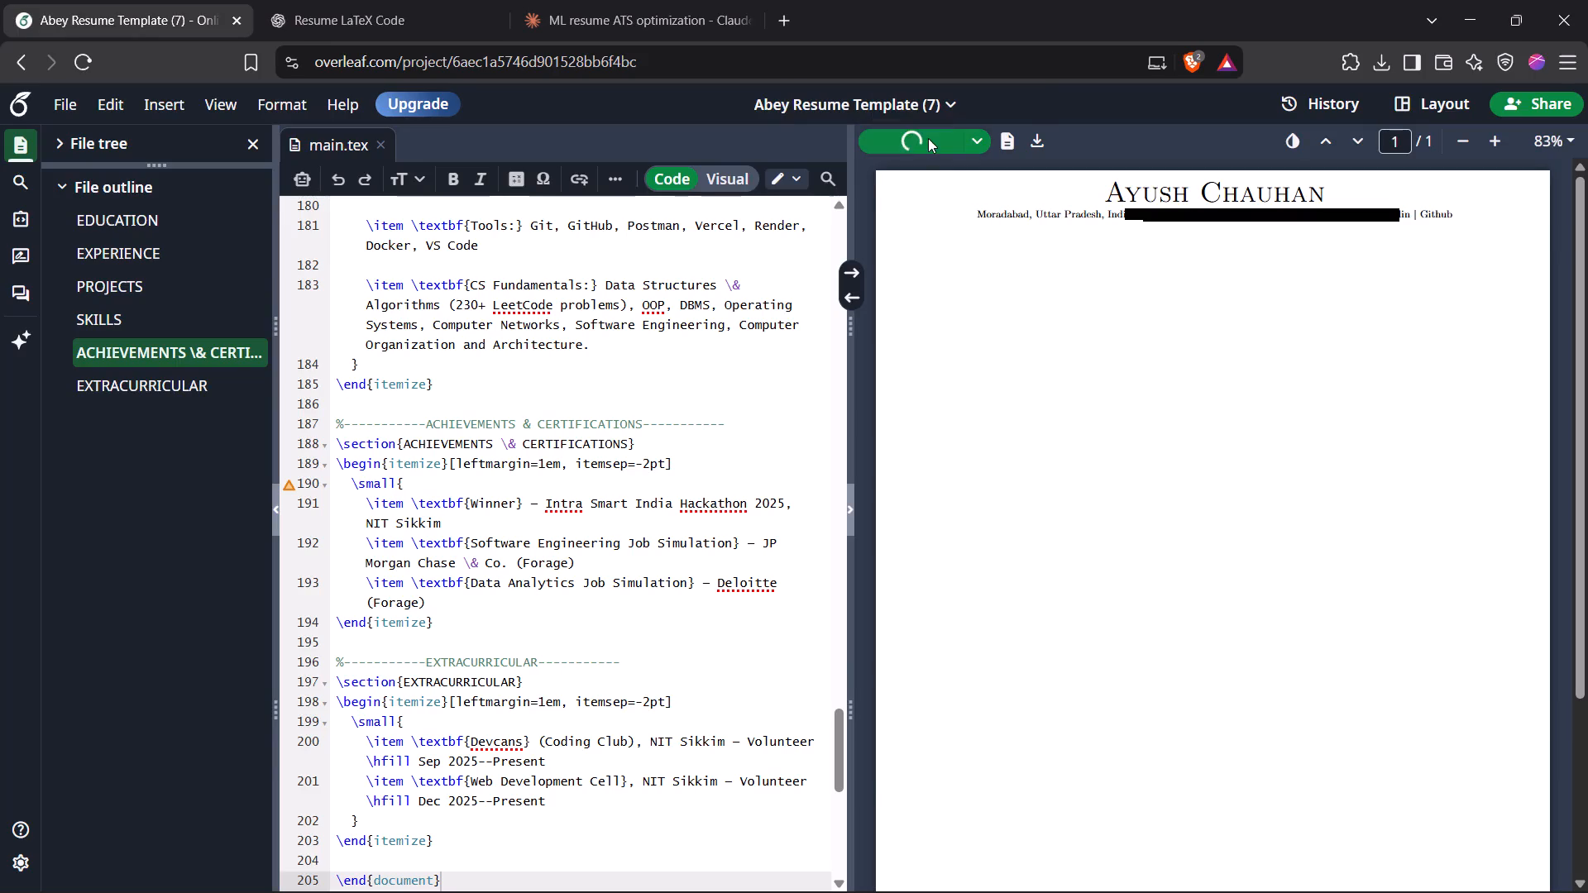
scroll(569, 512, "up", 15)
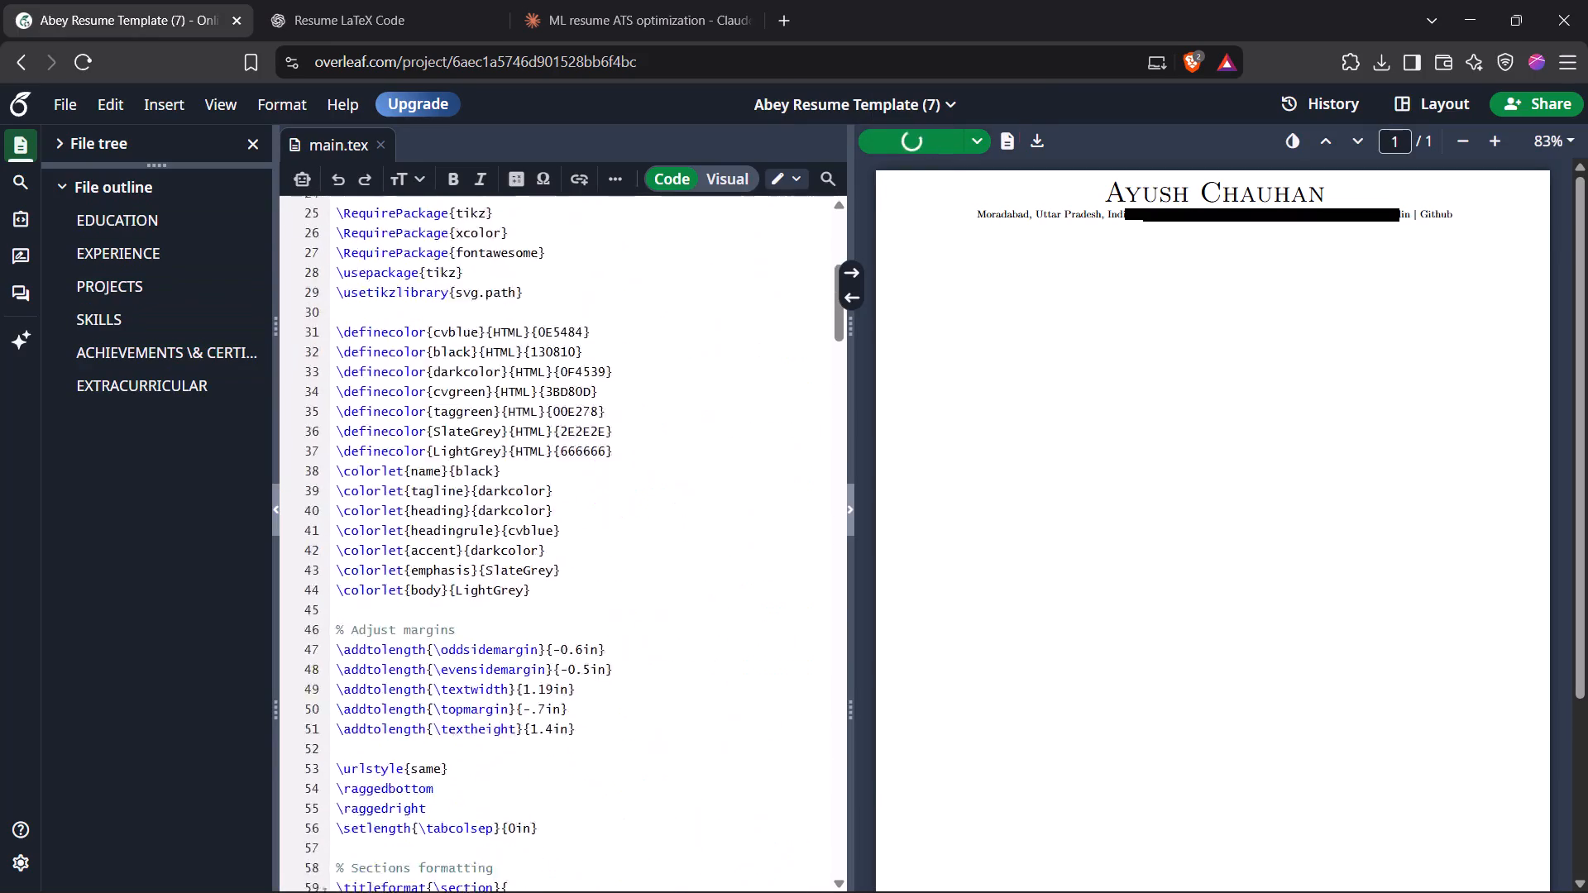
scroll(569, 512, "up", 9)
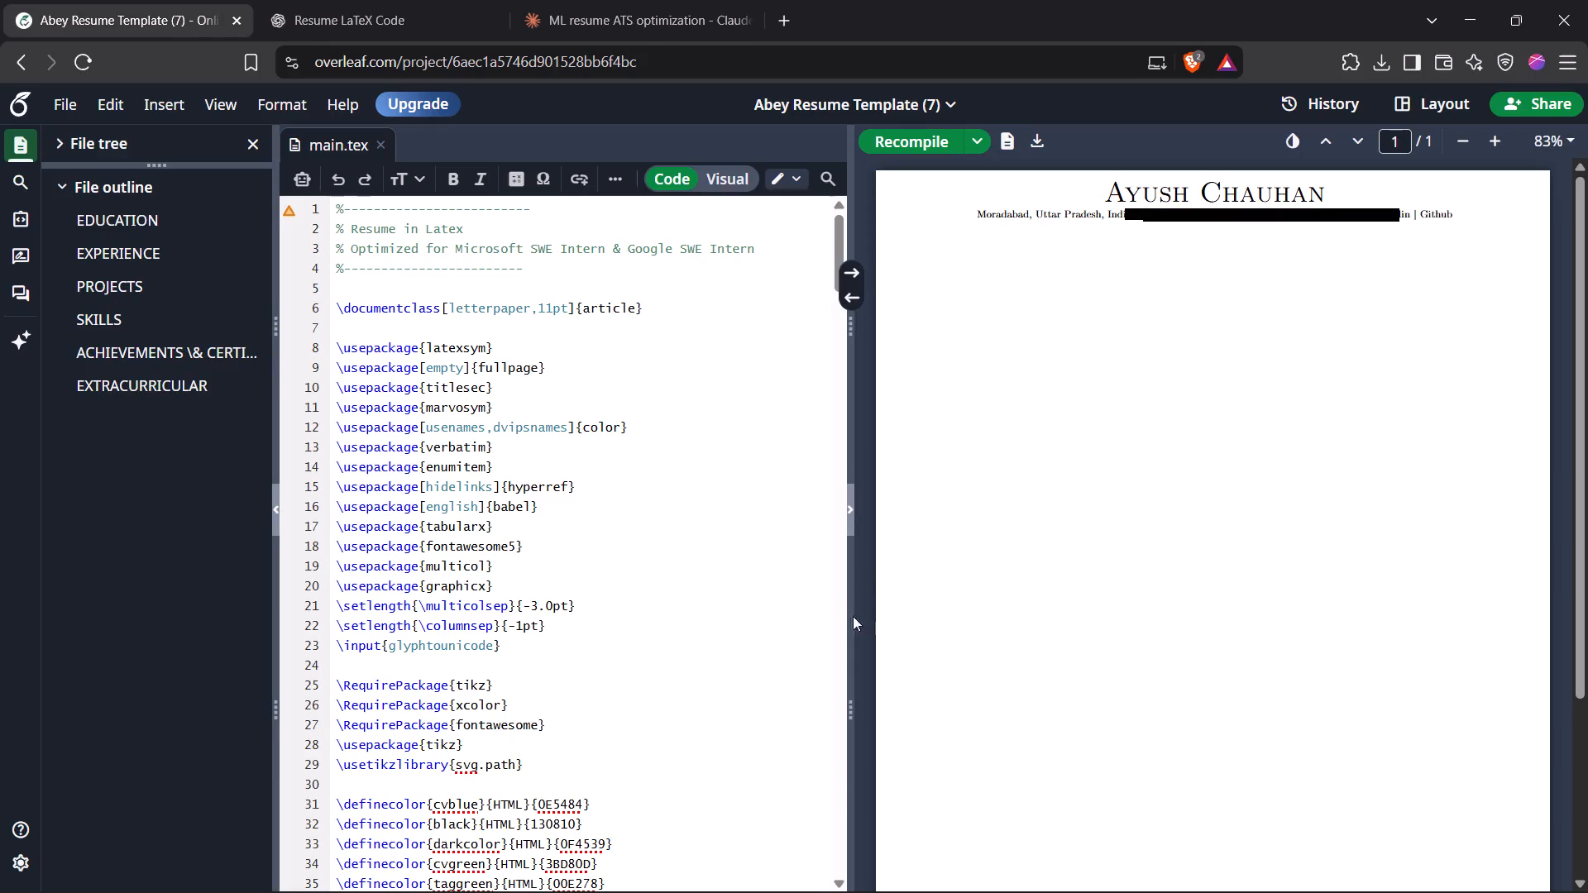
left_click(538, 528)
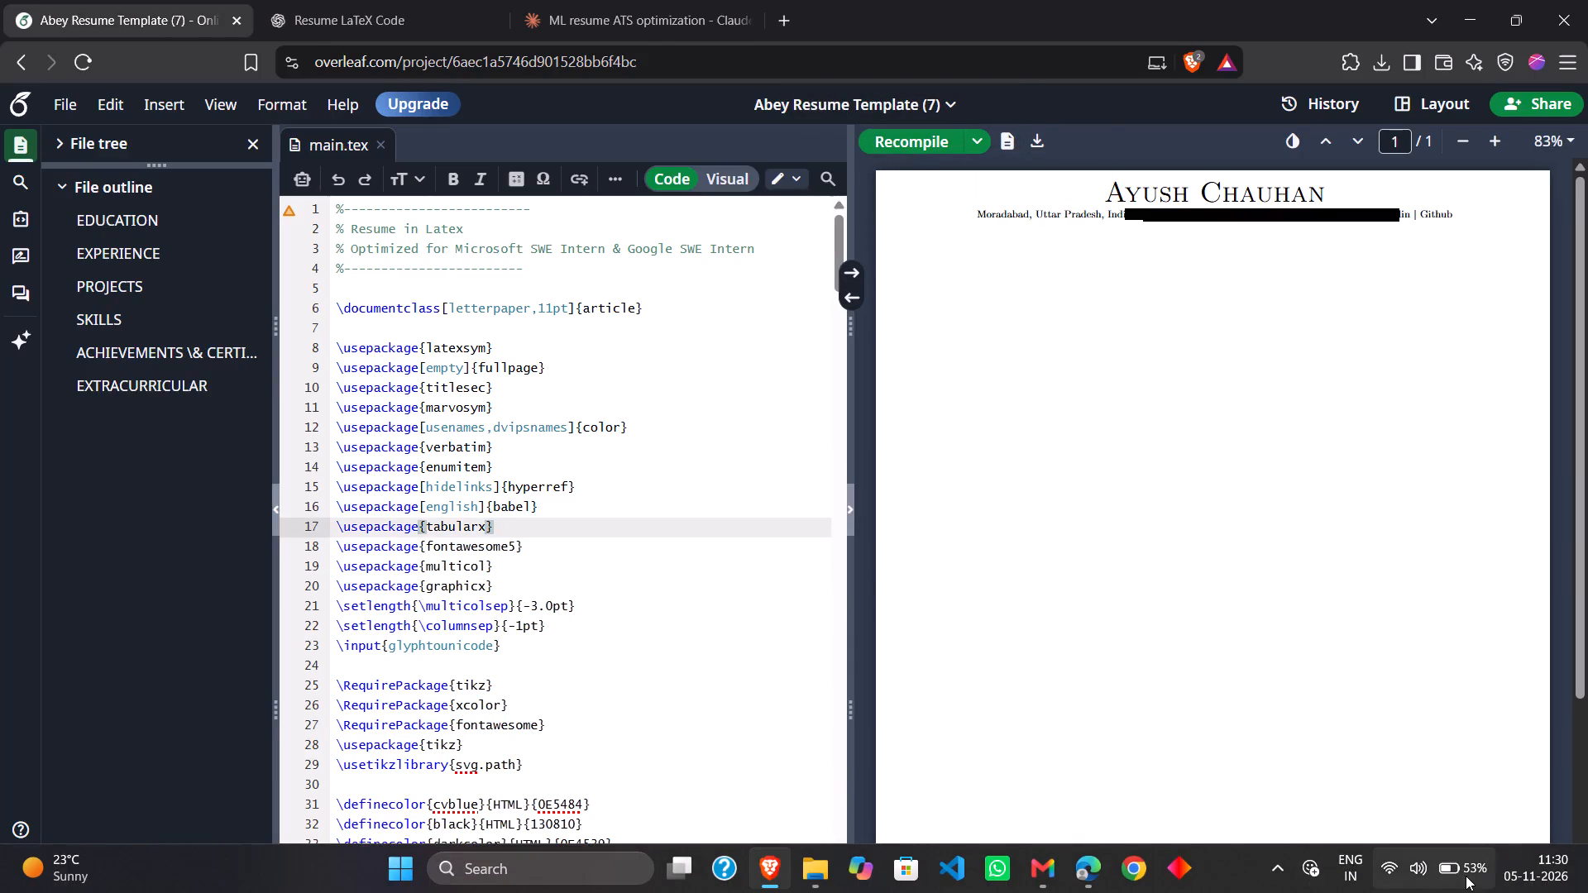
triple_click(894, 128)
triple_click(894, 128)
left_click(894, 128)
left_click_drag(894, 128, 898, 138)
left_click(898, 138)
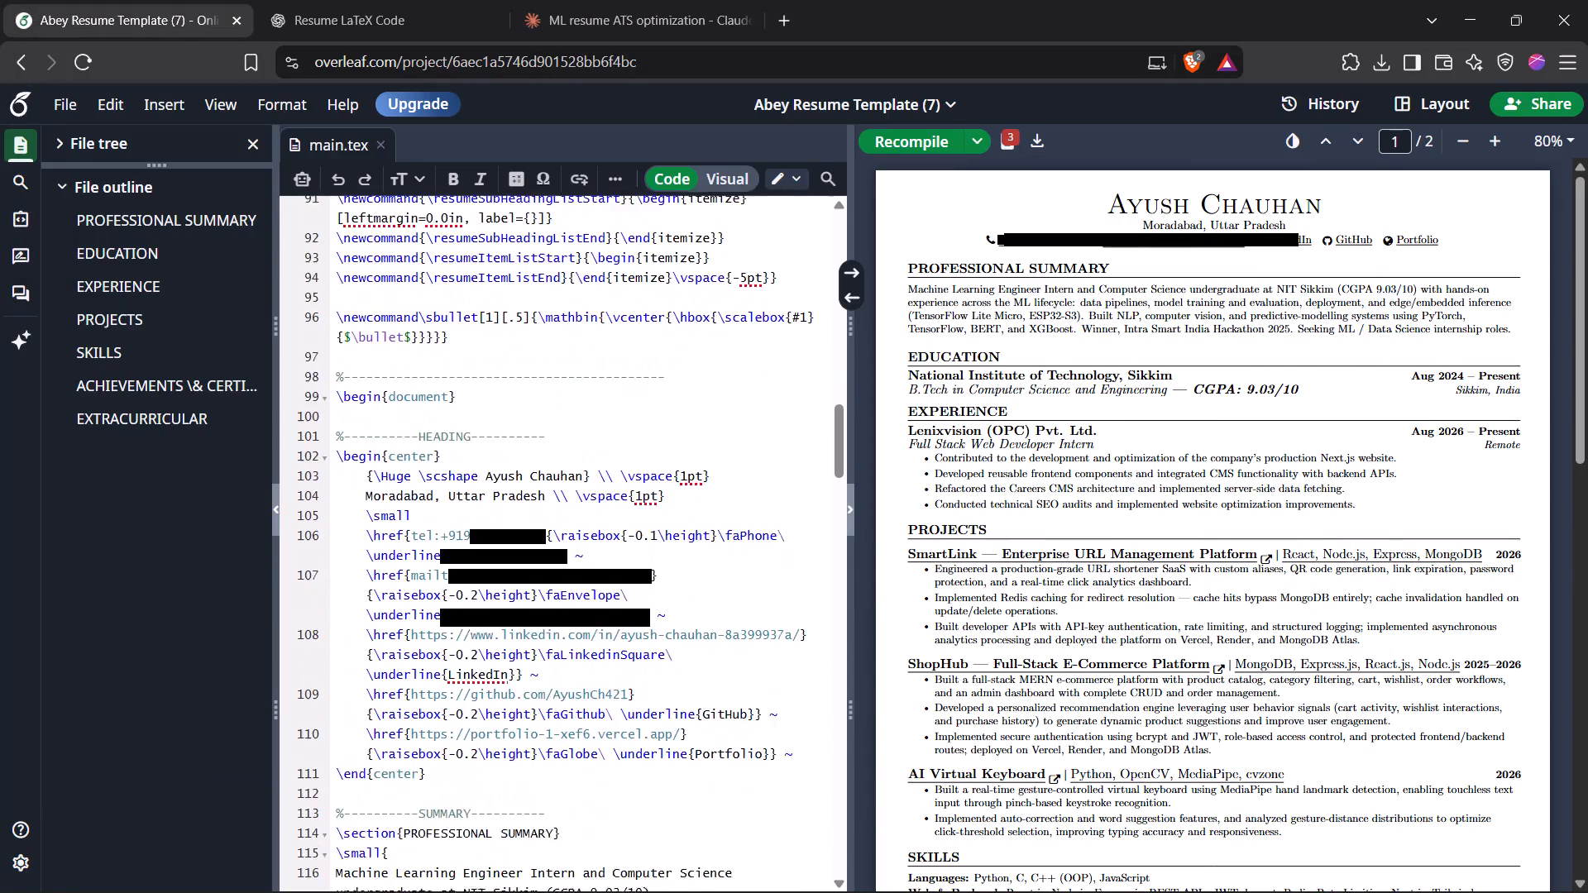
scroll(590, 833, "down", 11)
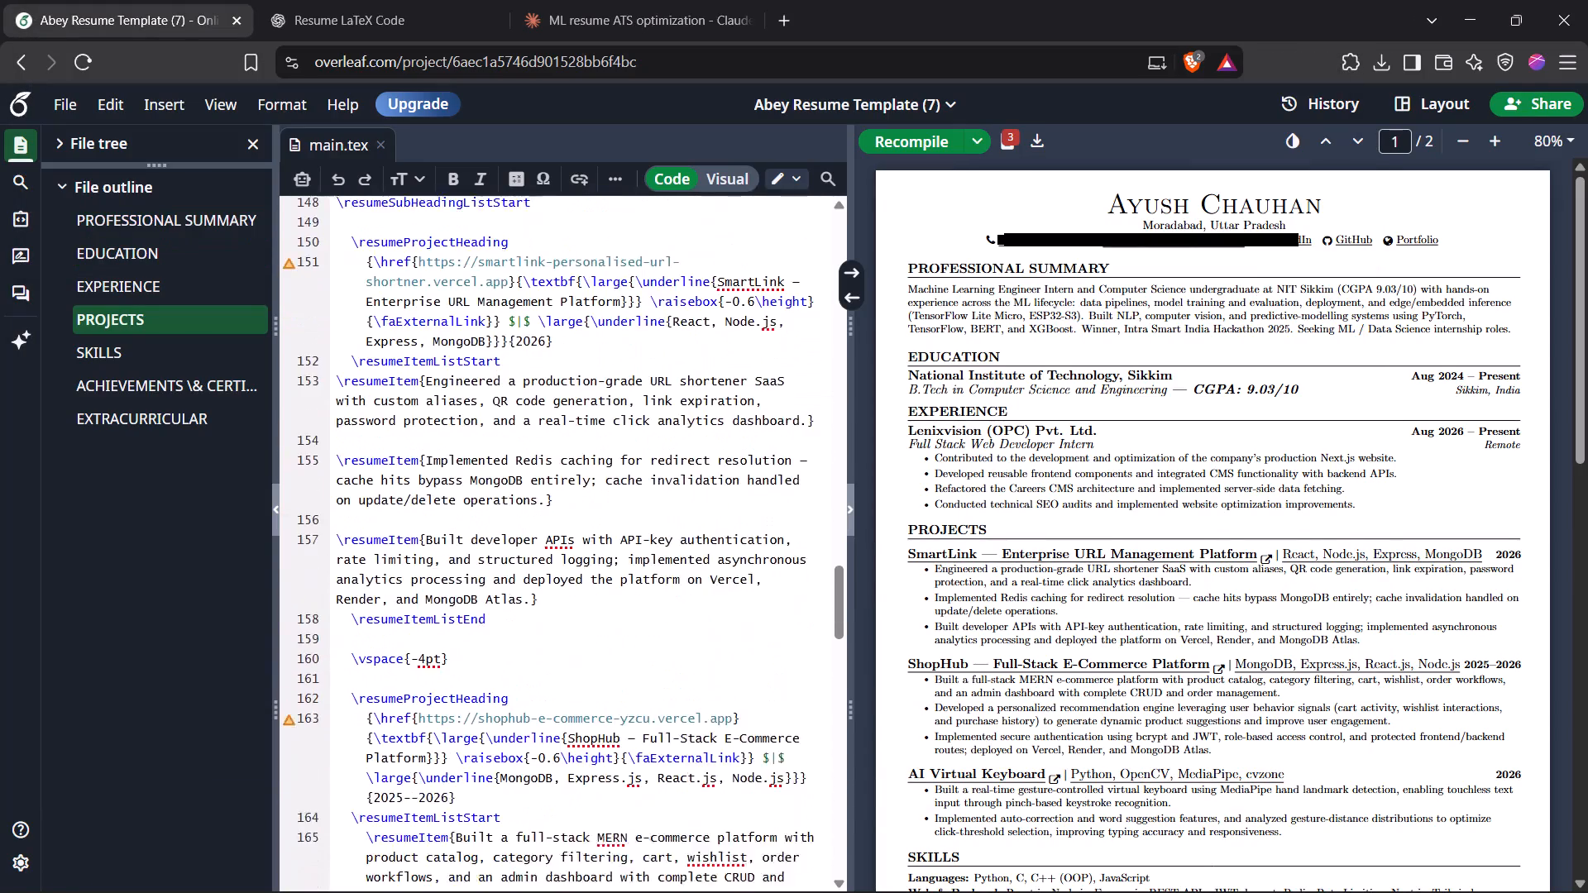
scroll(590, 833, "down", 6)
scroll(590, 792, "up", 5)
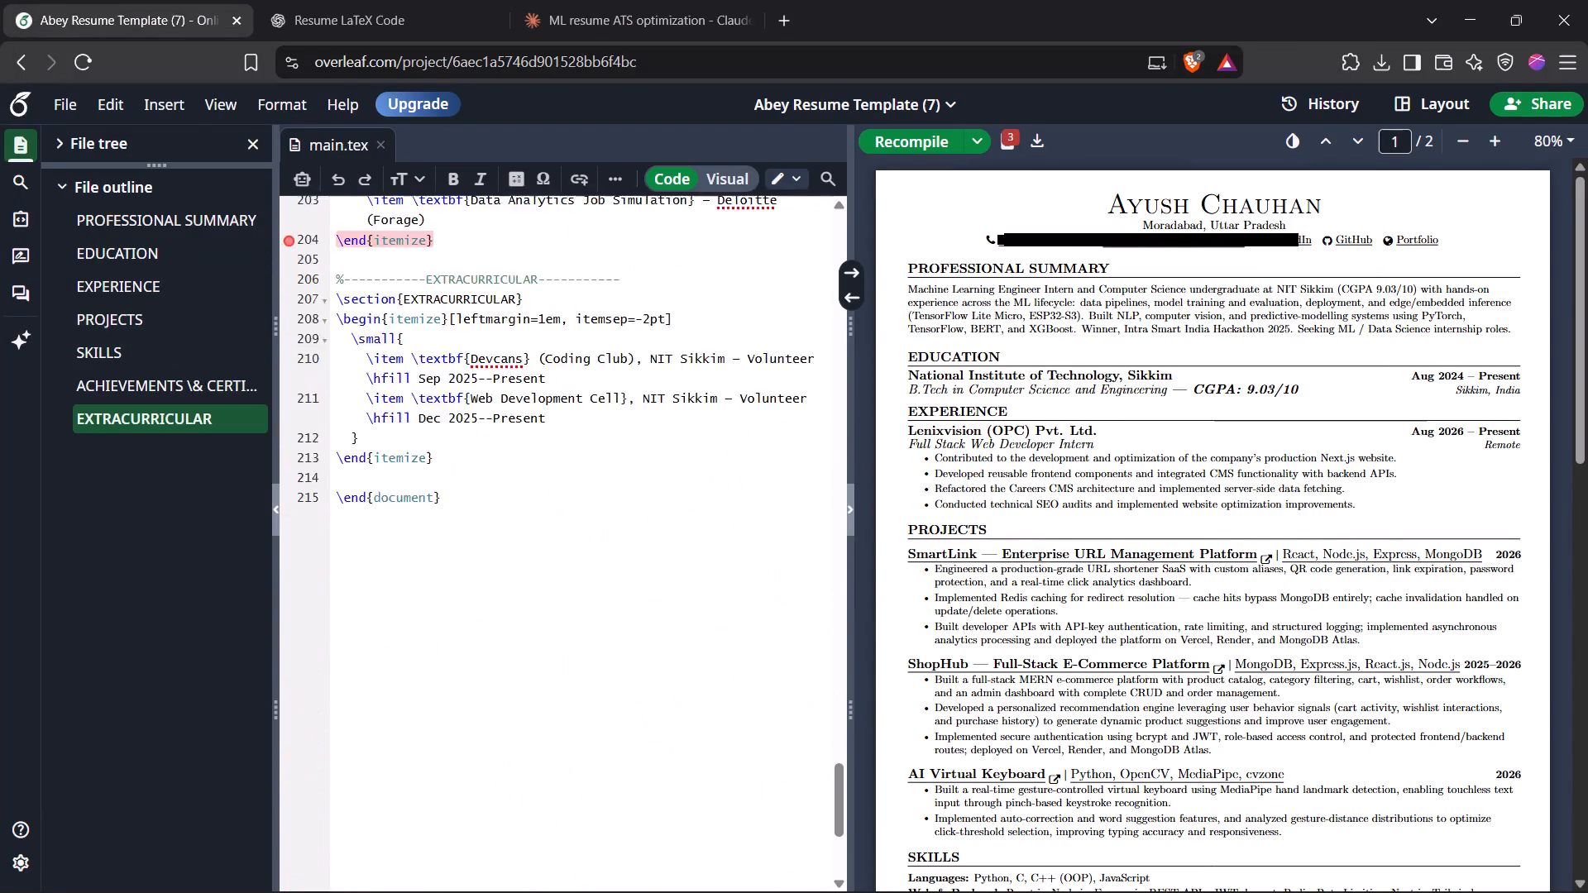
scroll(590, 792, "up", 6)
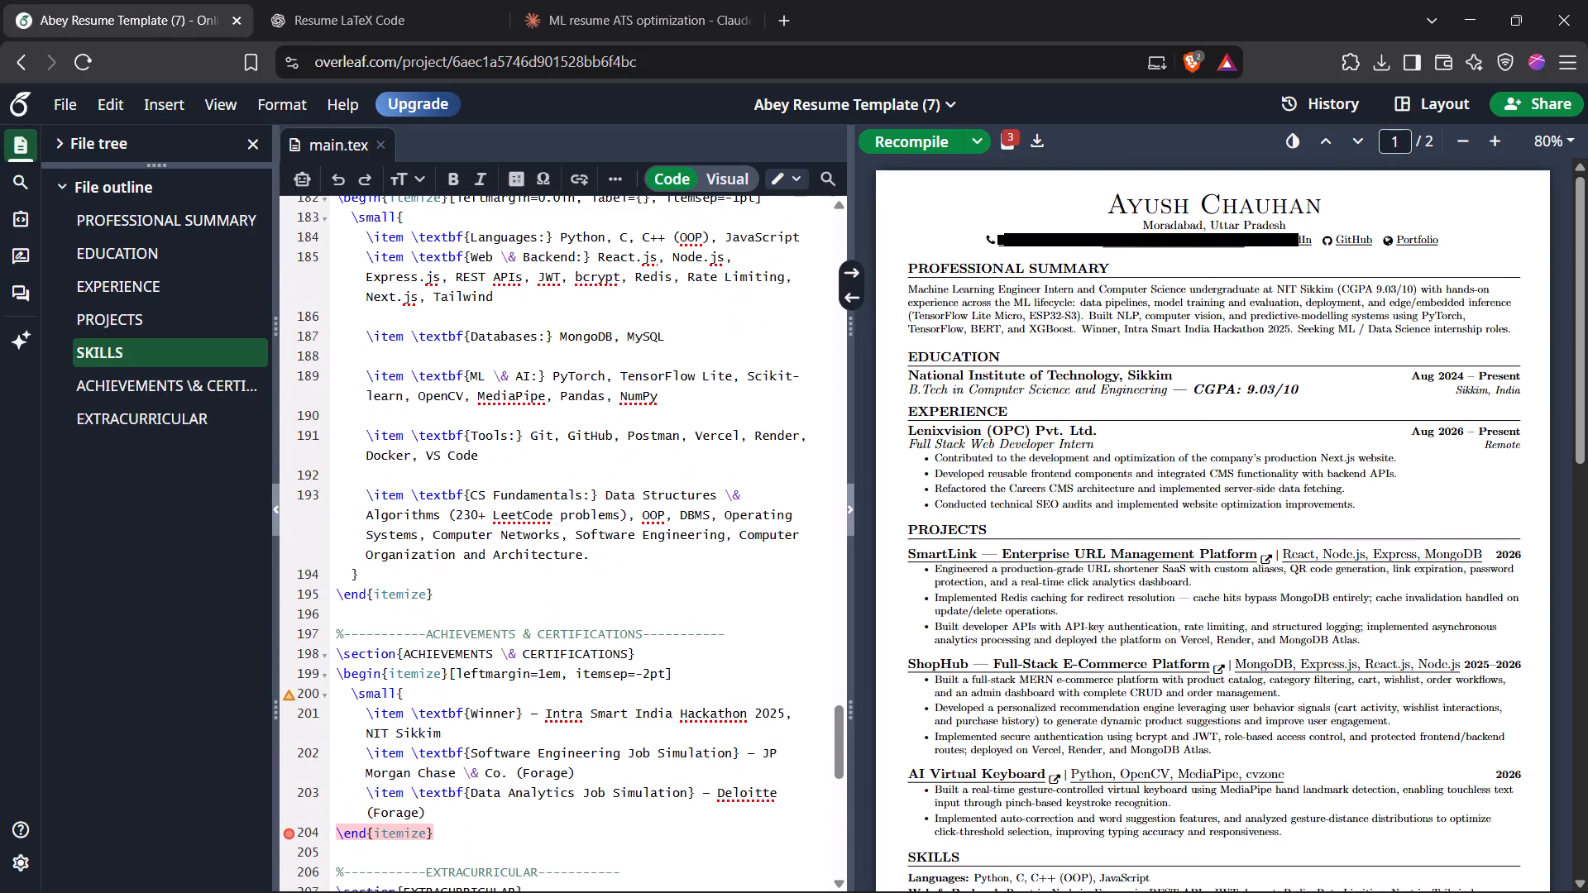
scroll(479, 537, "up", 10)
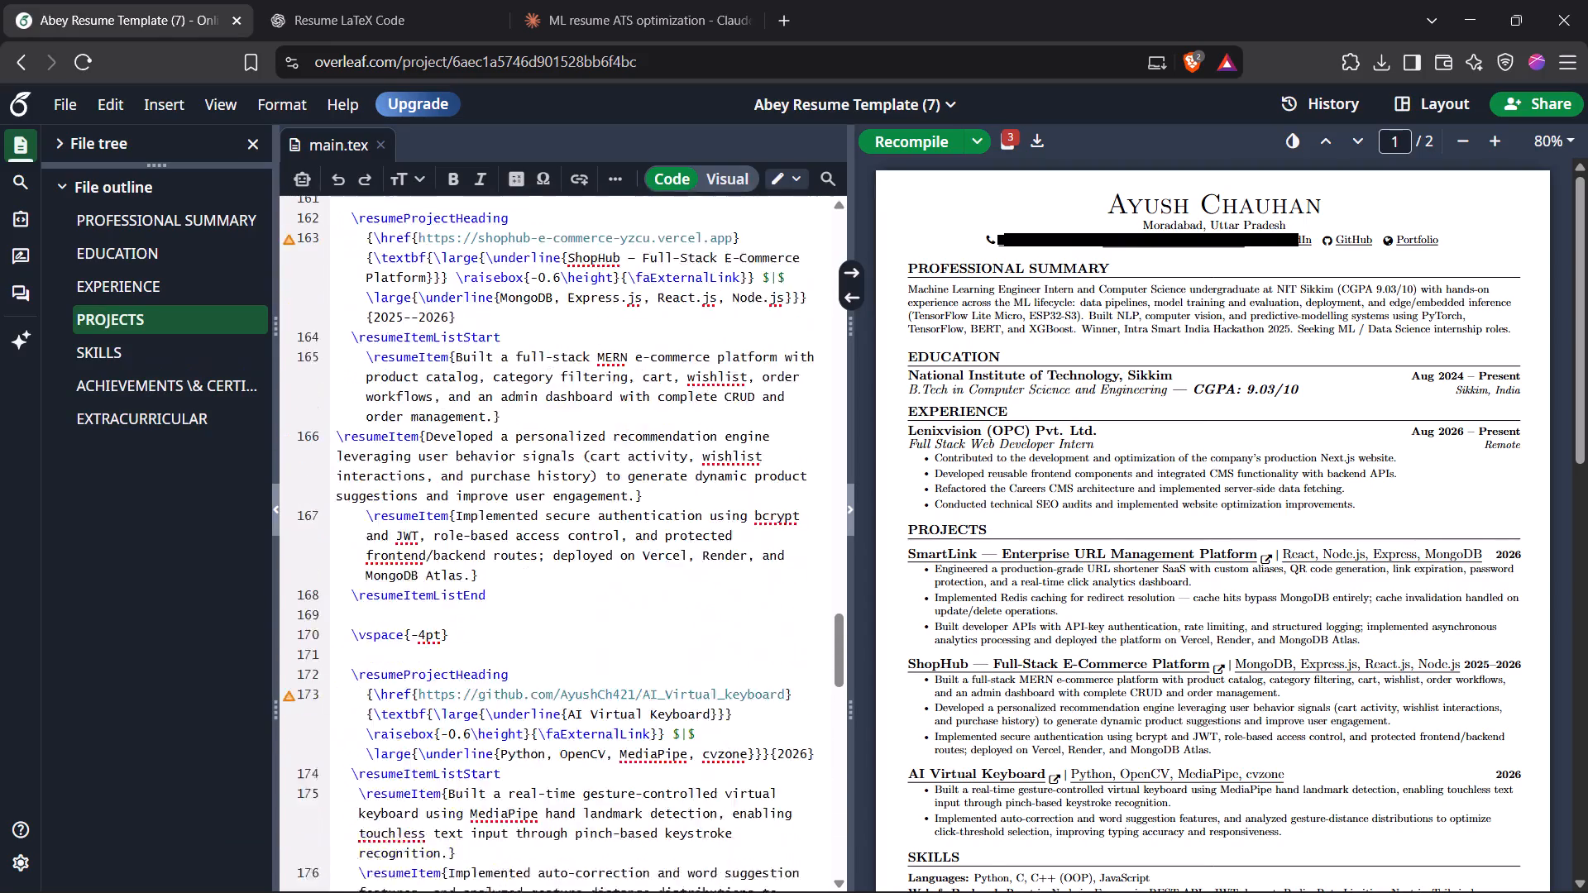
scroll(479, 537, "up", 5)
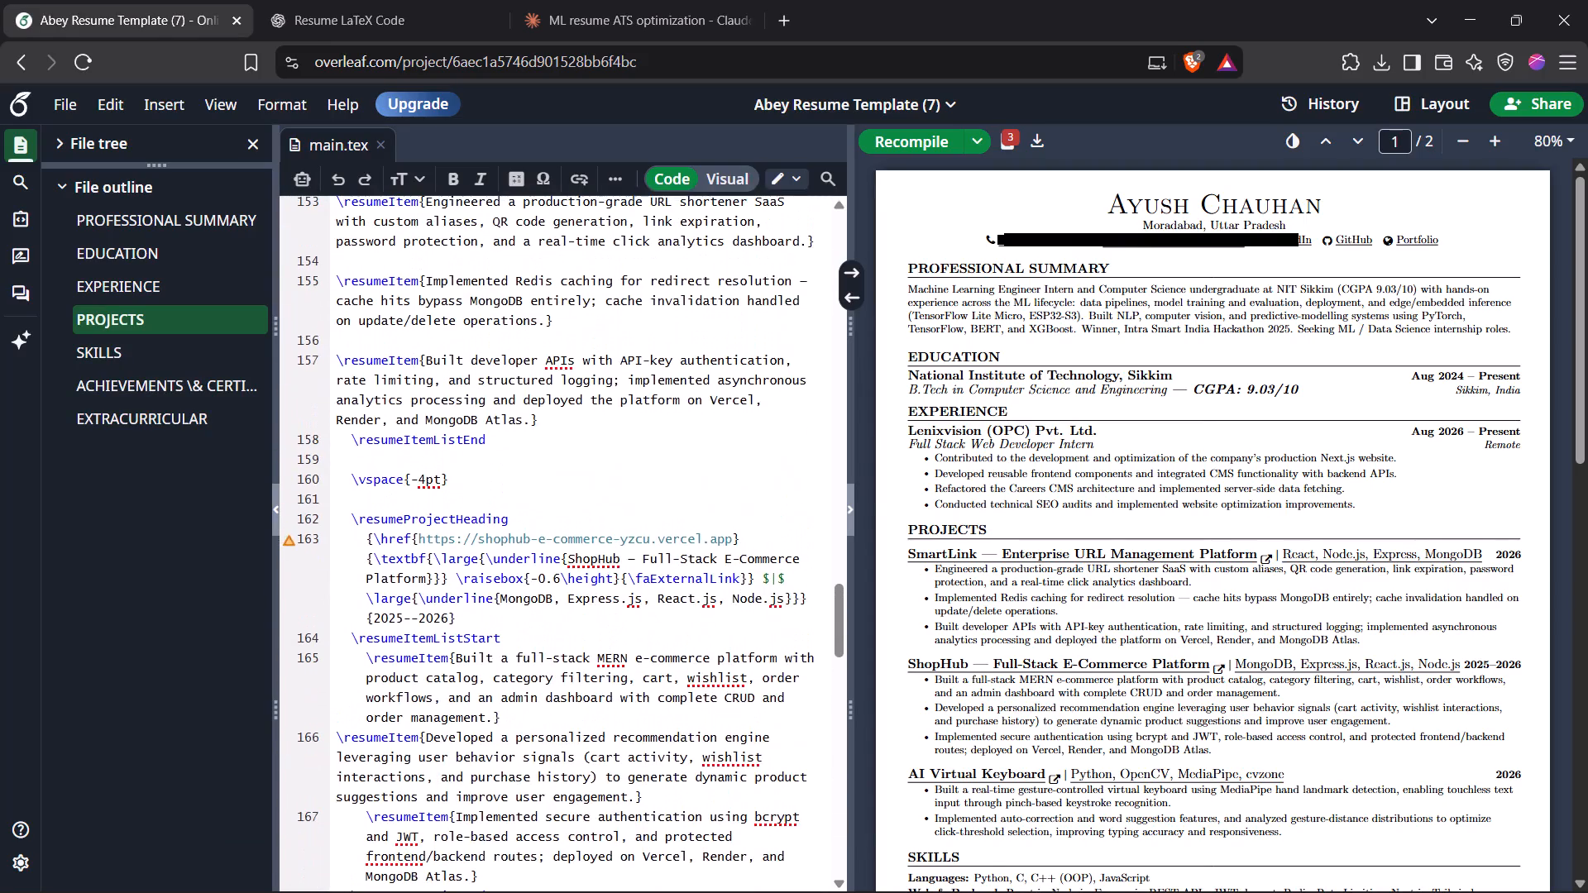
scroll(479, 537, "down", 6)
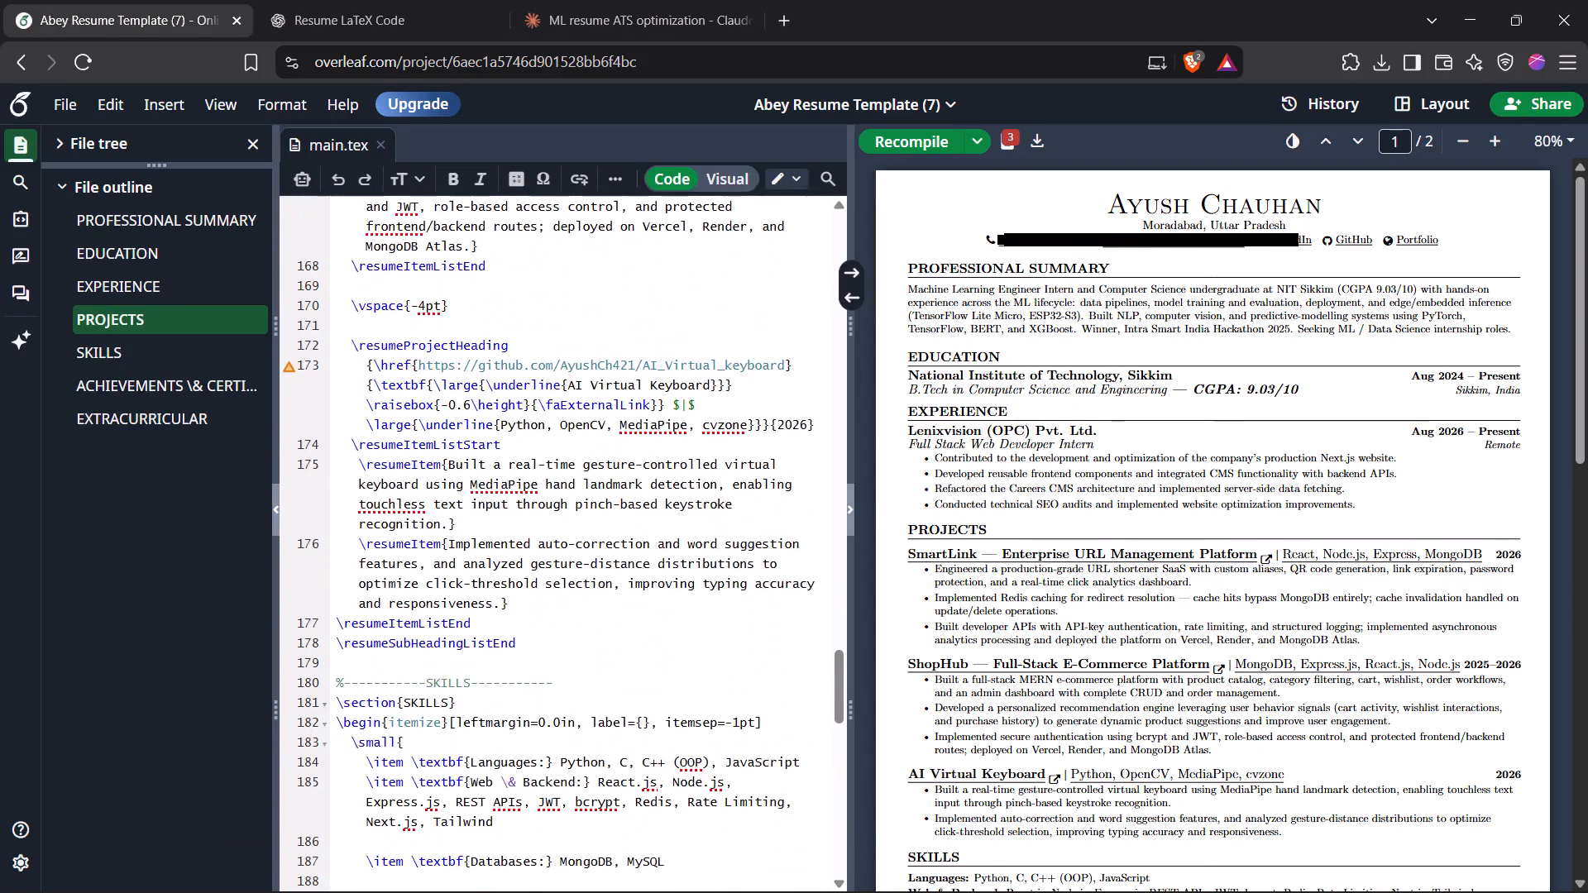
scroll(541, 739, "down", 4)
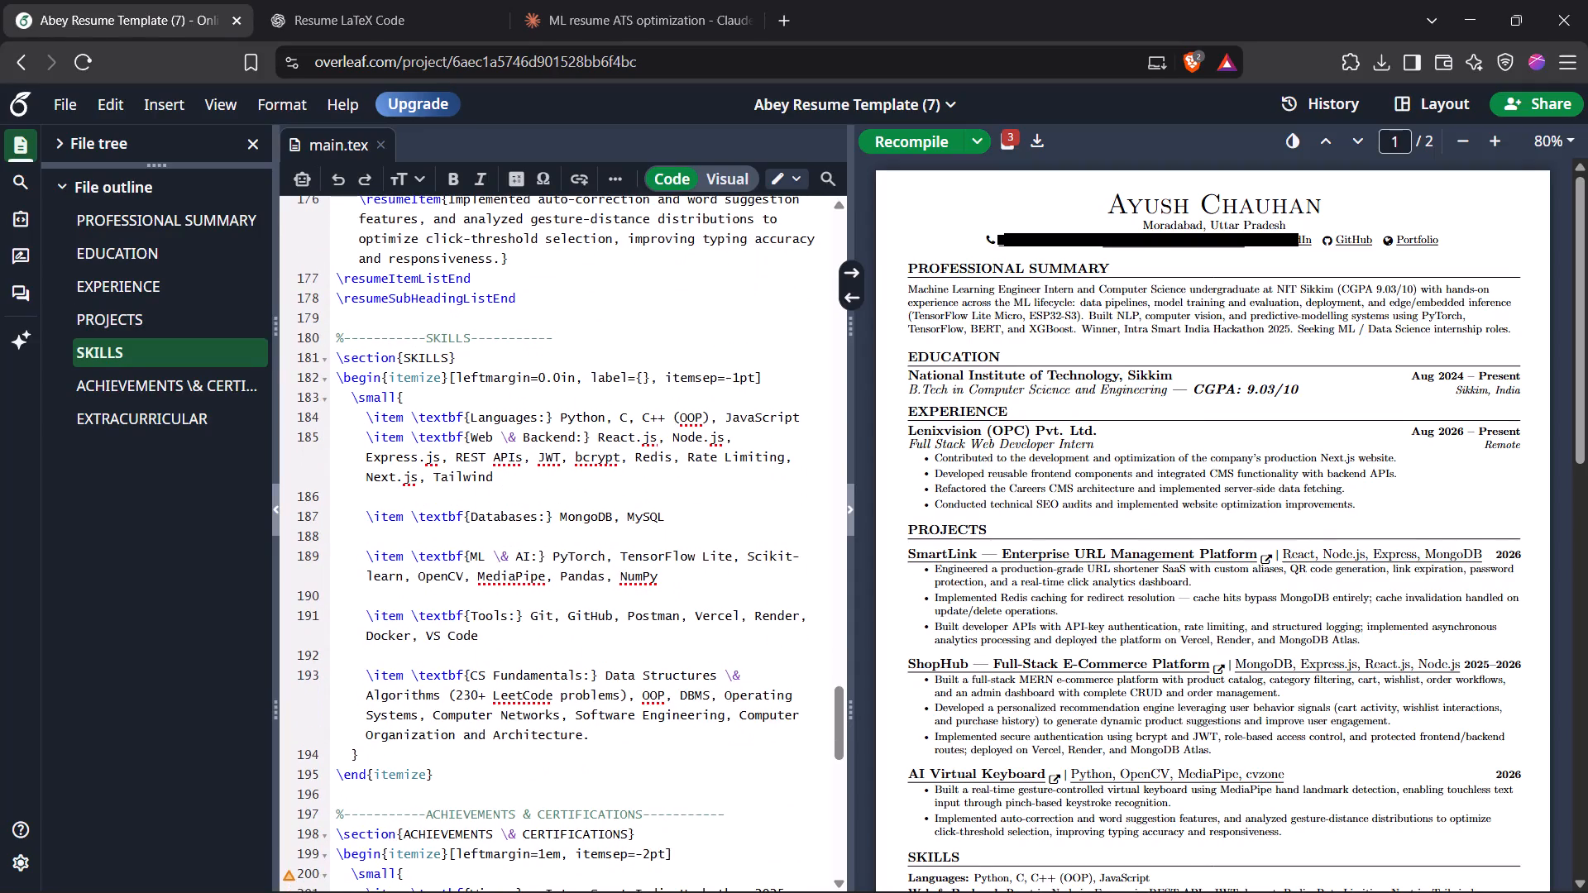
left_click_drag(452, 787, 295, 360)
scroll(386, 725, "down", 1)
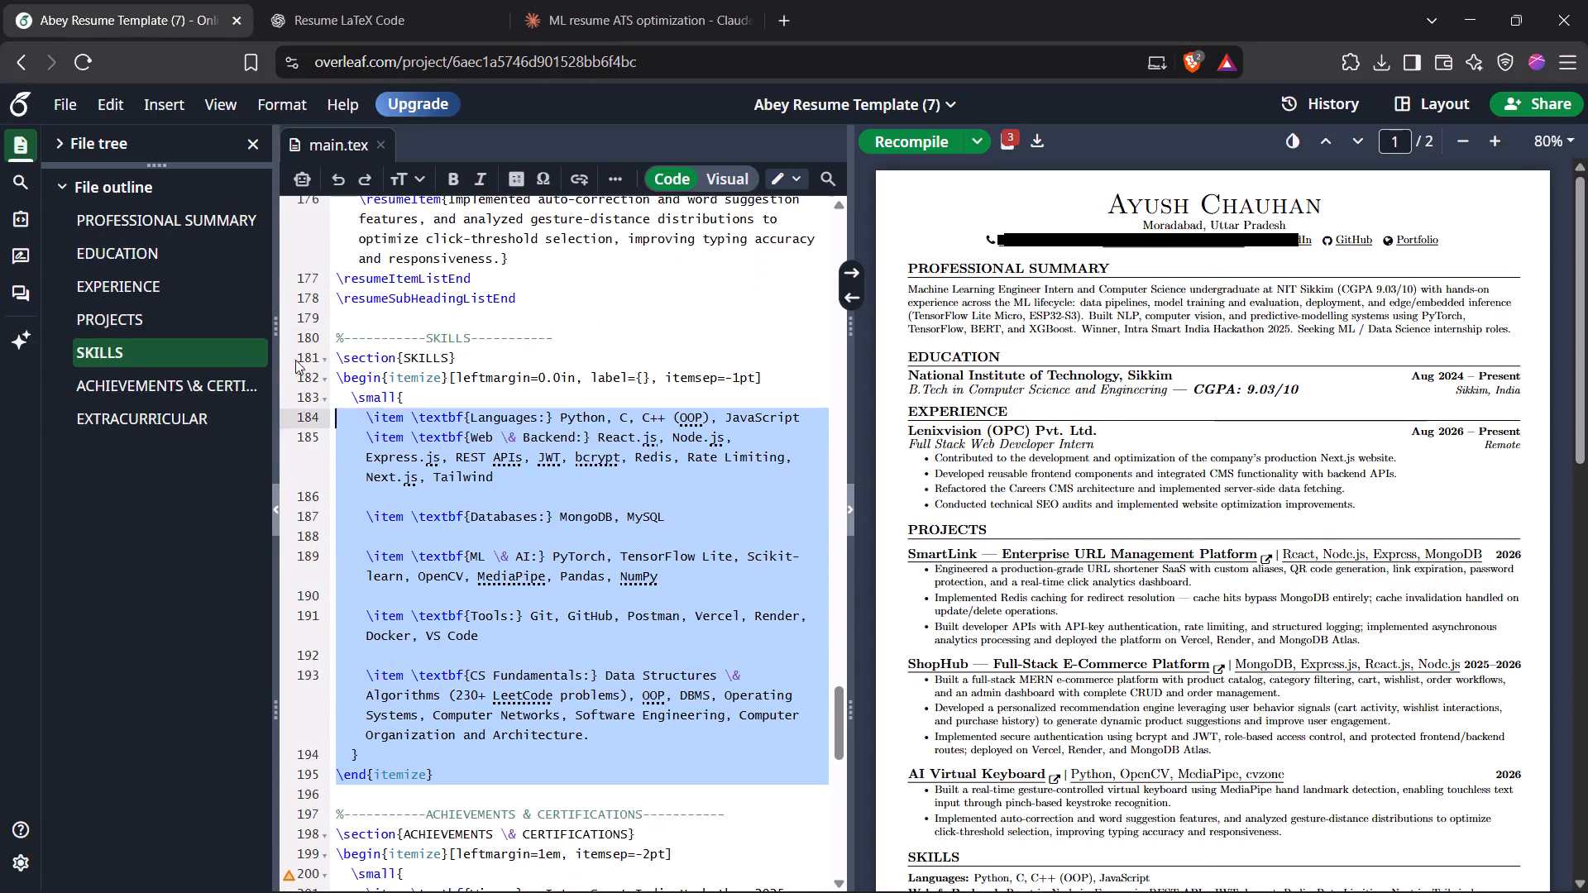
left_click_drag(295, 360, 297, 341)
scroll(295, 360, "down", 1)
key("ctrl+v")
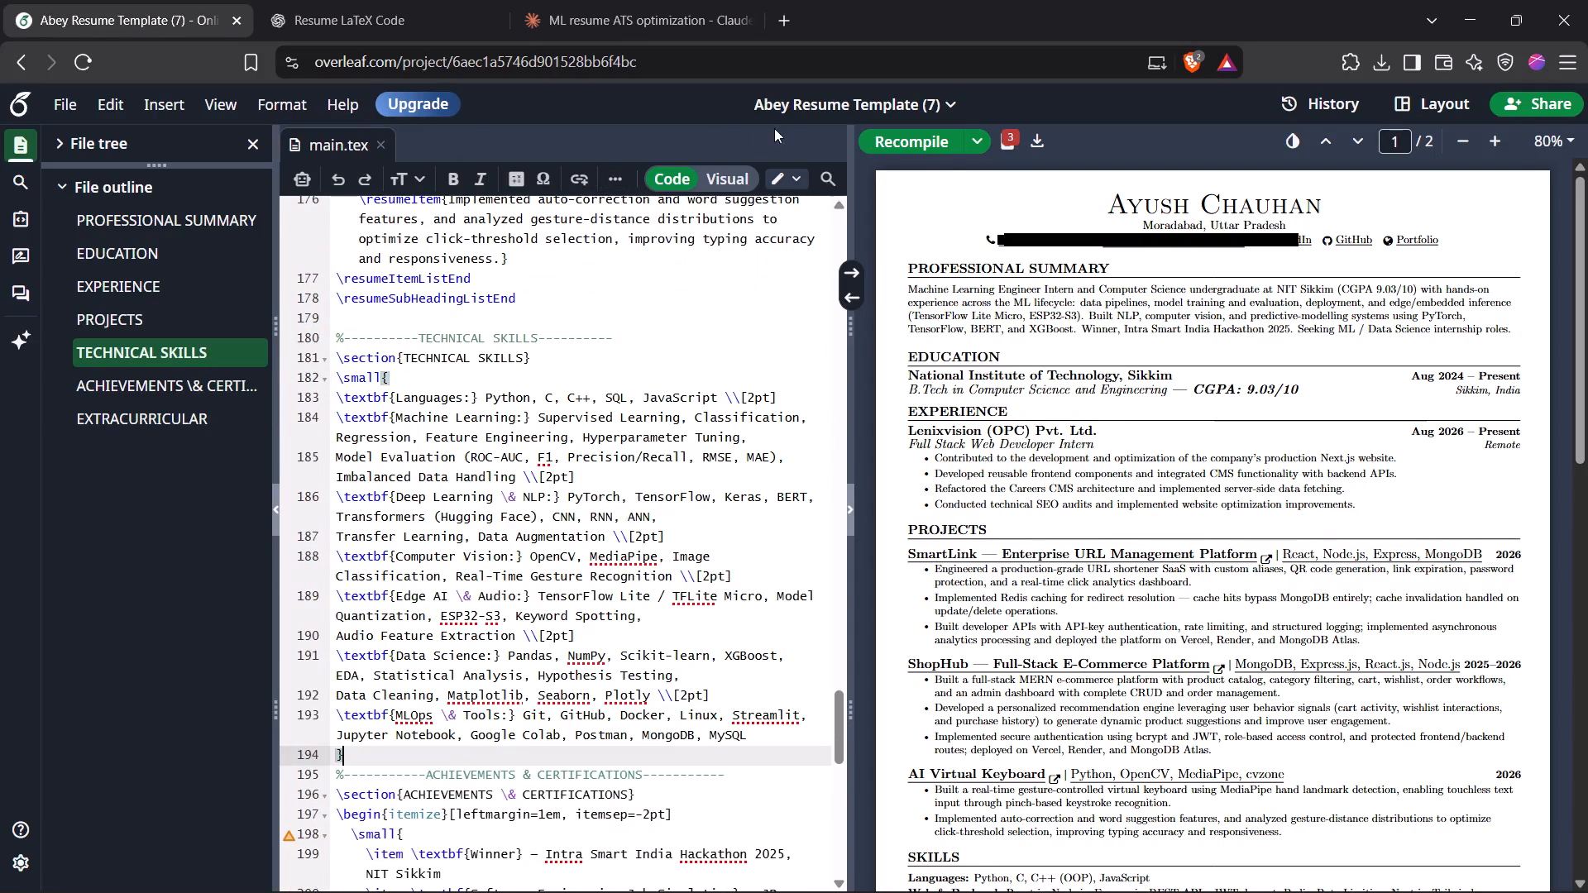
Try to recompile the project with the new TECHNICAL SKILLS section and look over the output and source.
left_click(952, 142)
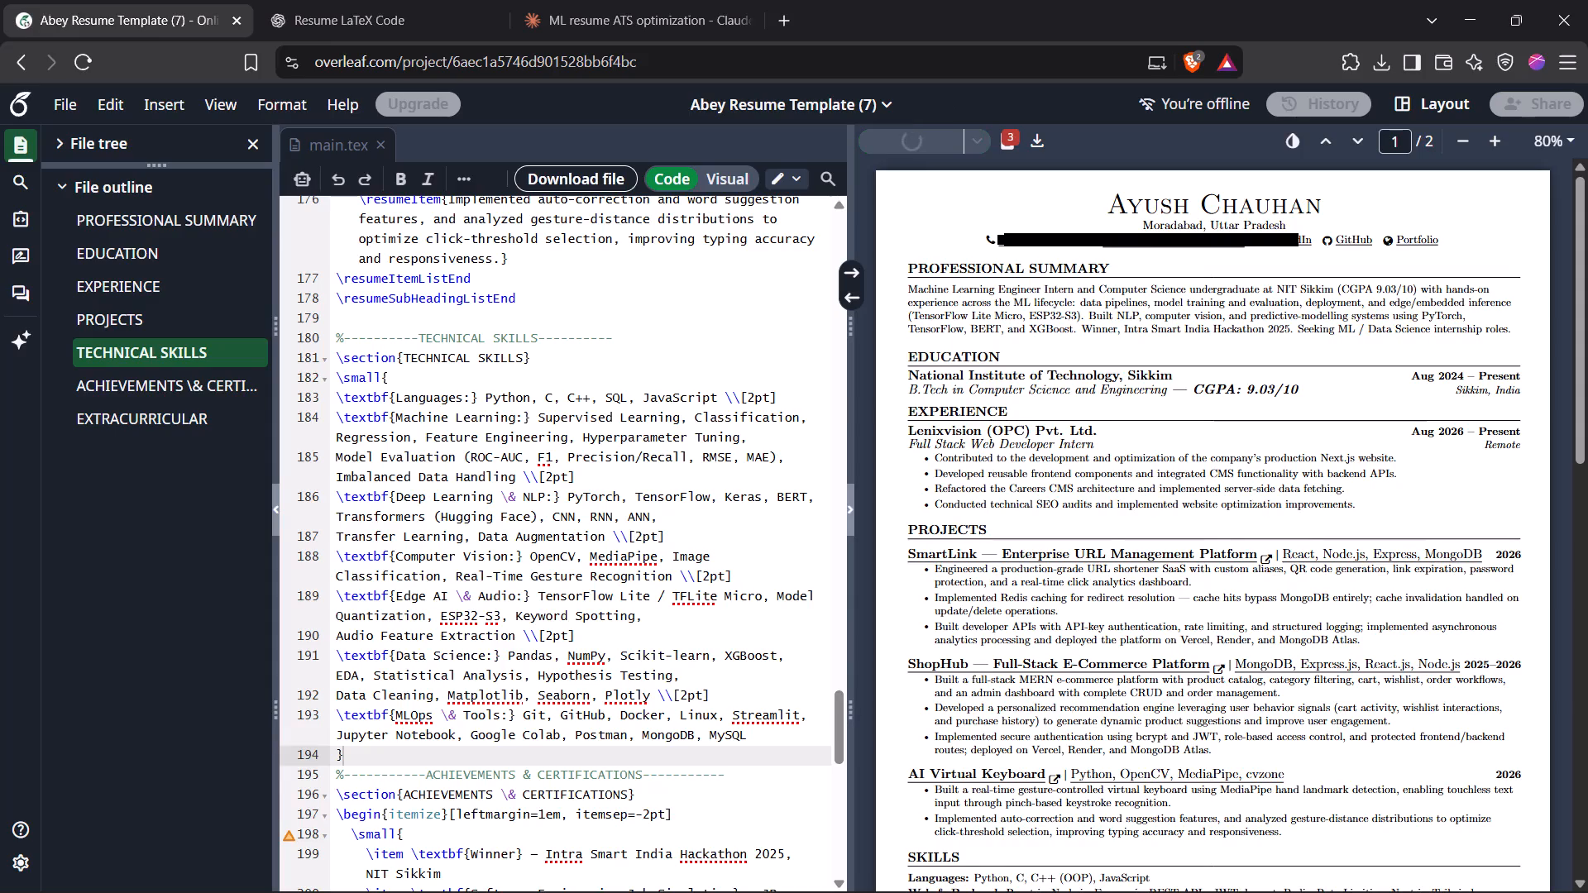
scroll(1041, 645, "down", 2)
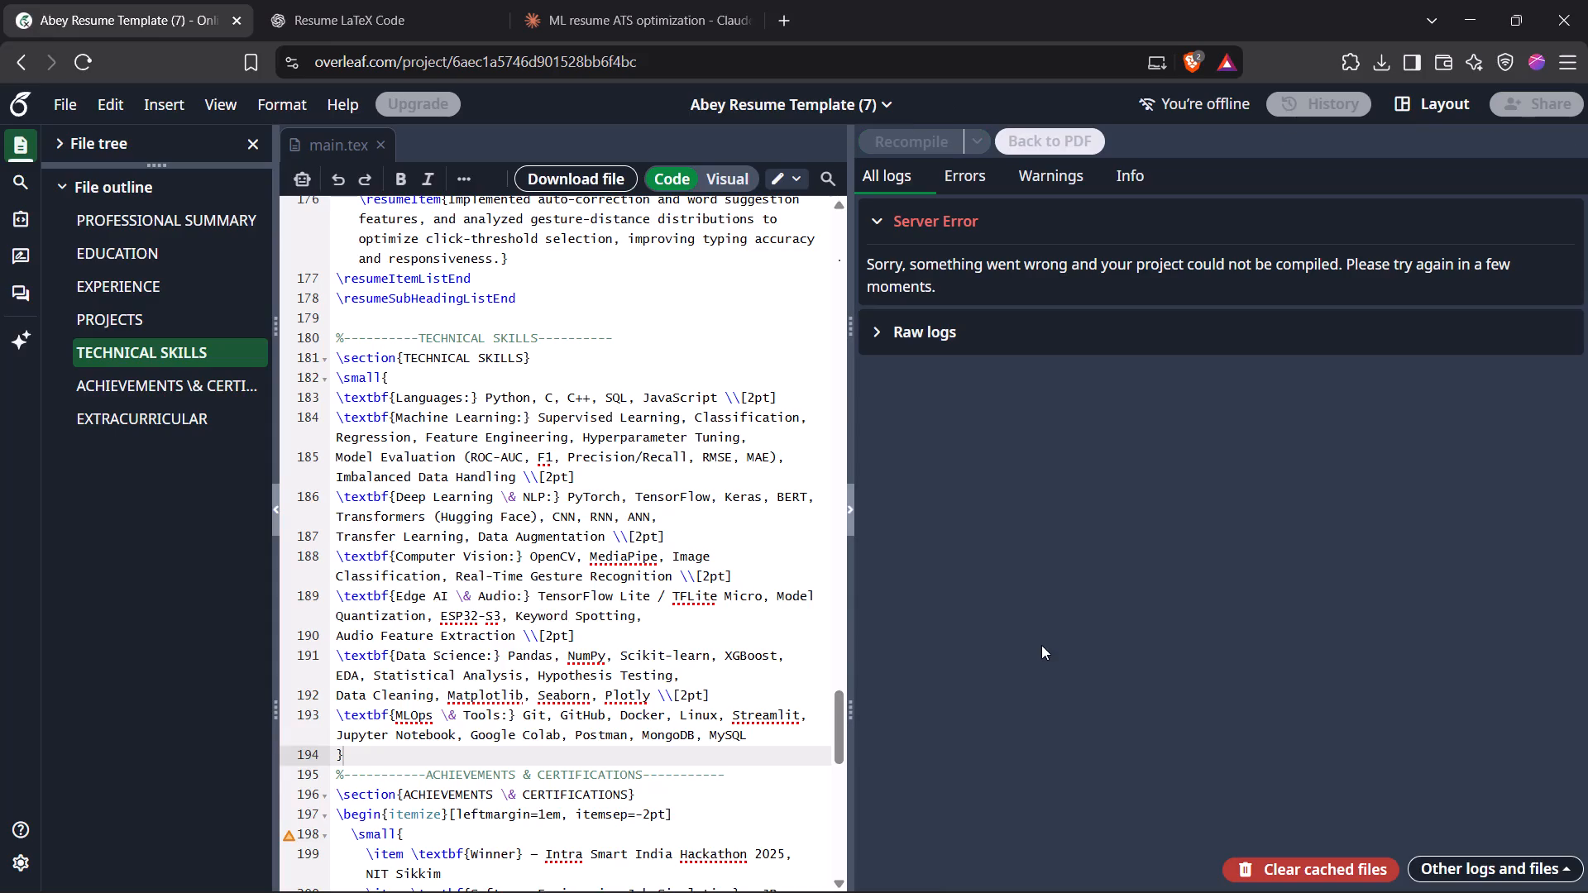
scroll(1041, 645, "down", 1)
scroll(630, 660, "down", 7)
scroll(630, 660, "up", 4)
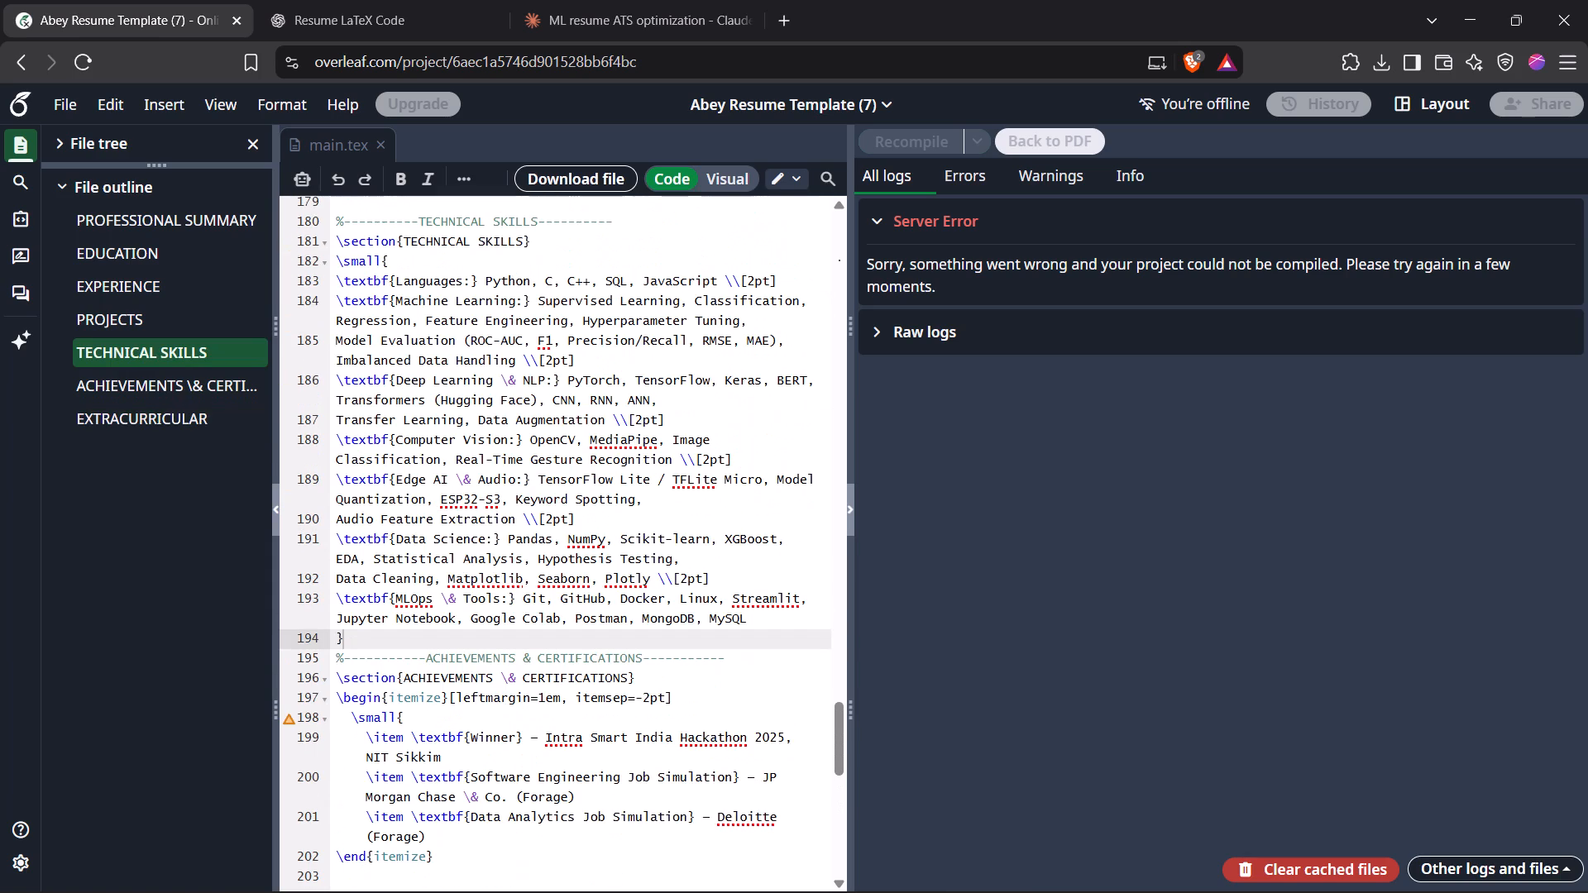
scroll(630, 660, "up", 1)
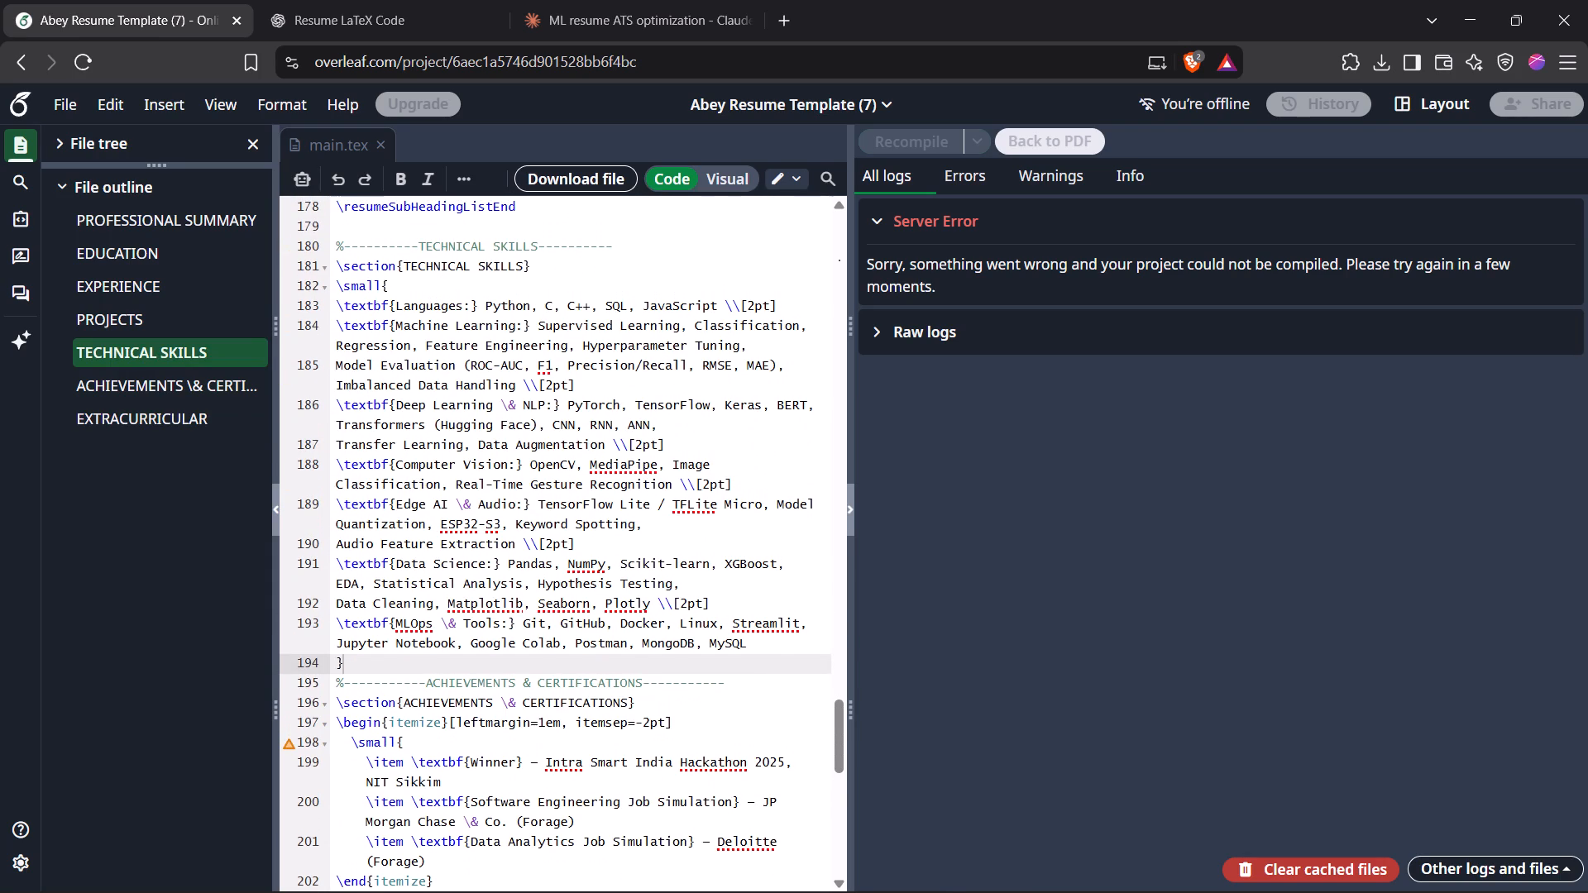
left_click(932, 146)
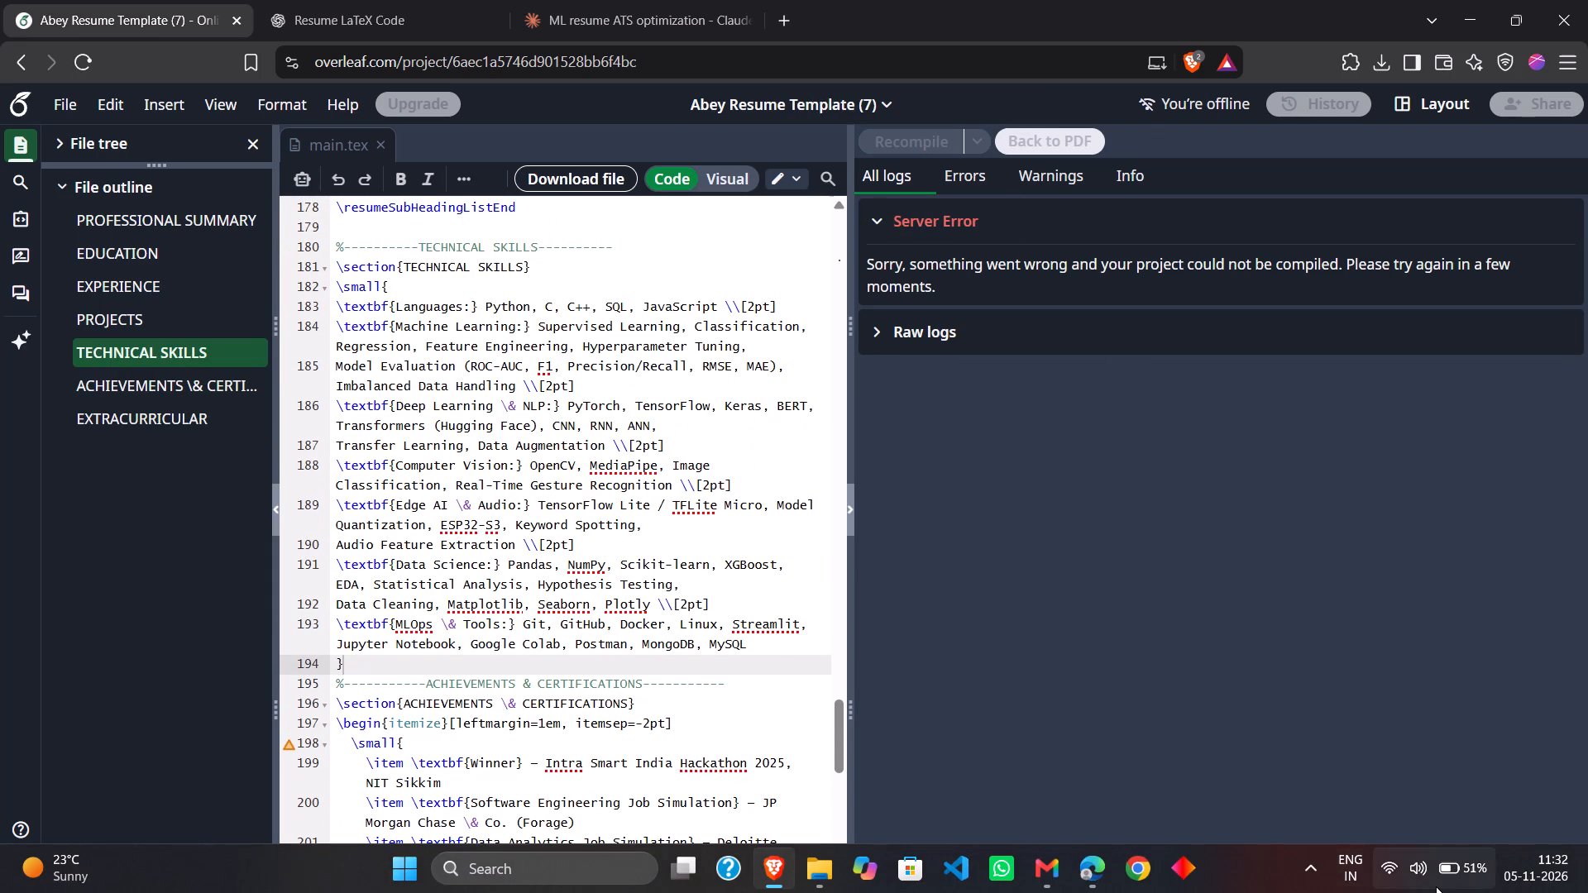
Check the system's network quick settings and the Server Error entry in the compile logs.
left_click(1436, 886)
left_click(1090, 493)
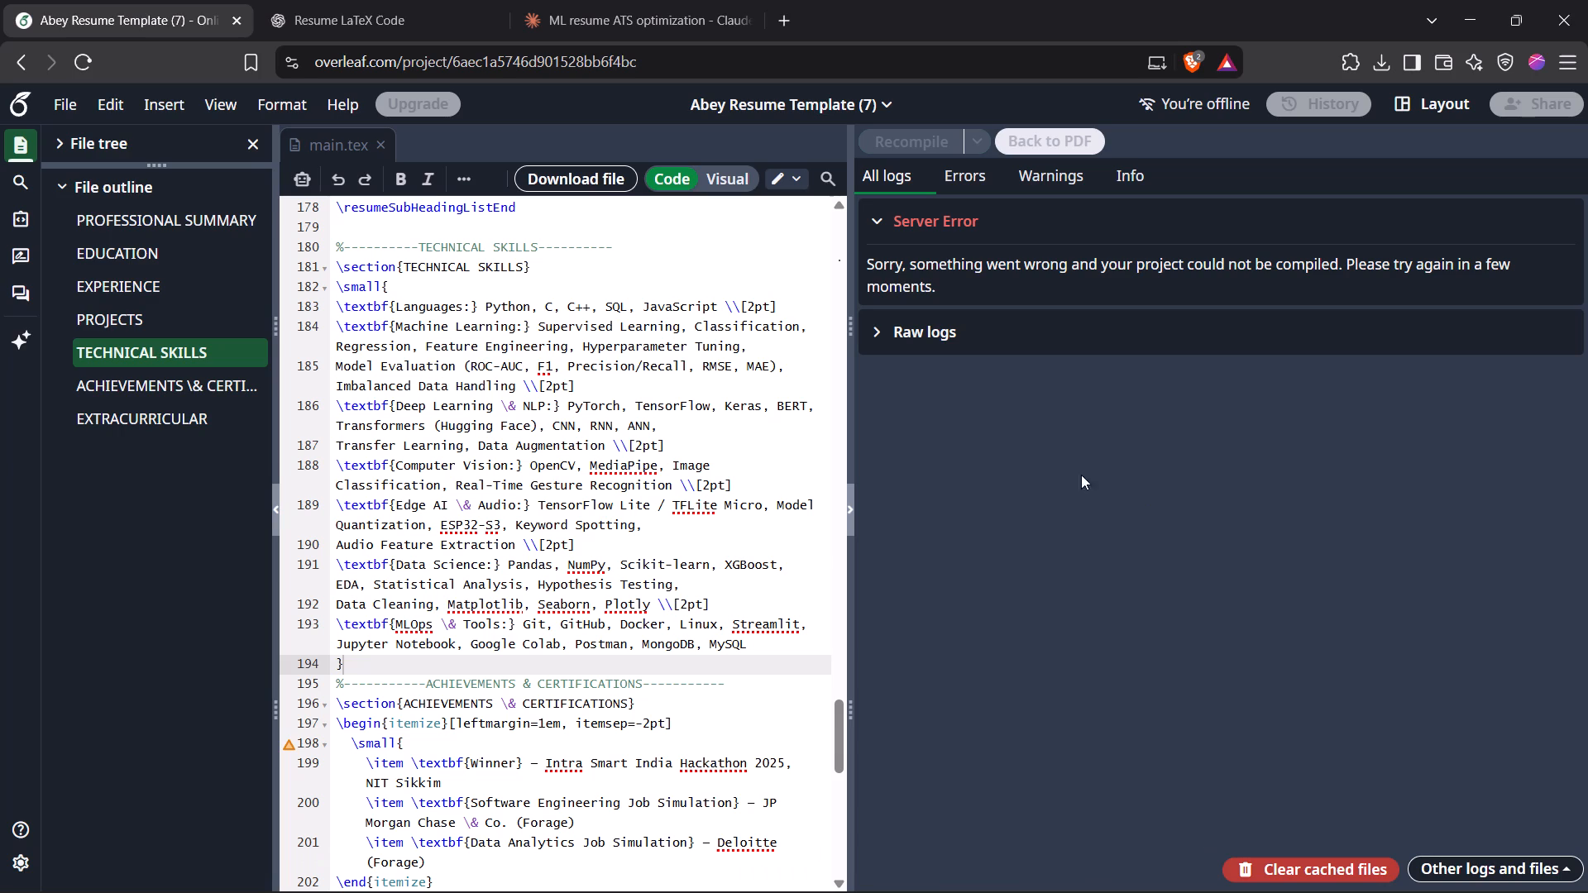
left_click(911, 217)
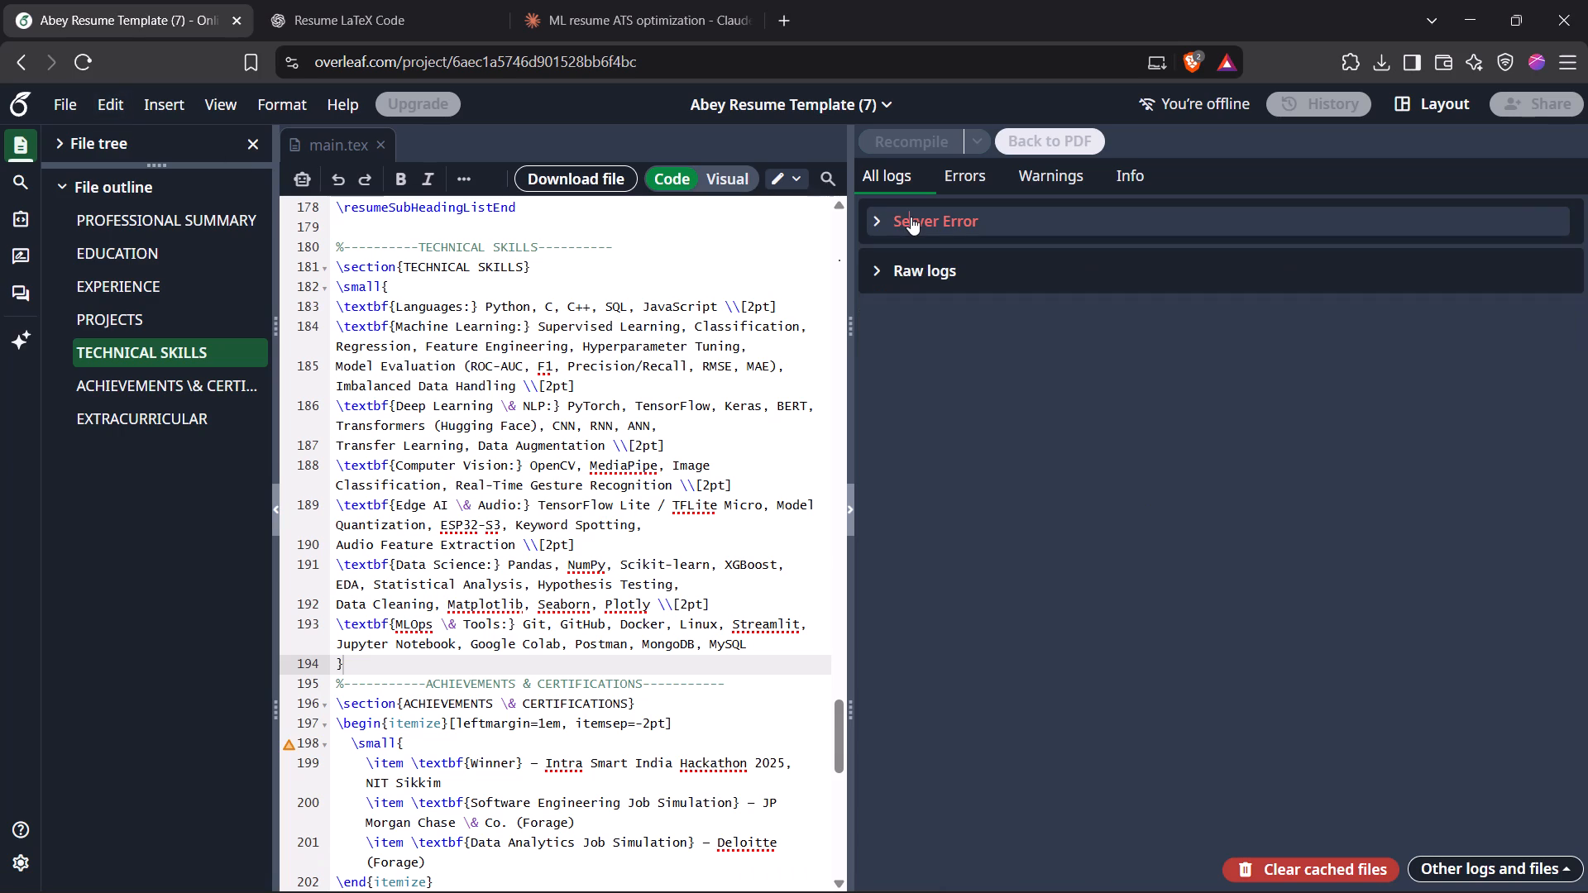
left_click(902, 217)
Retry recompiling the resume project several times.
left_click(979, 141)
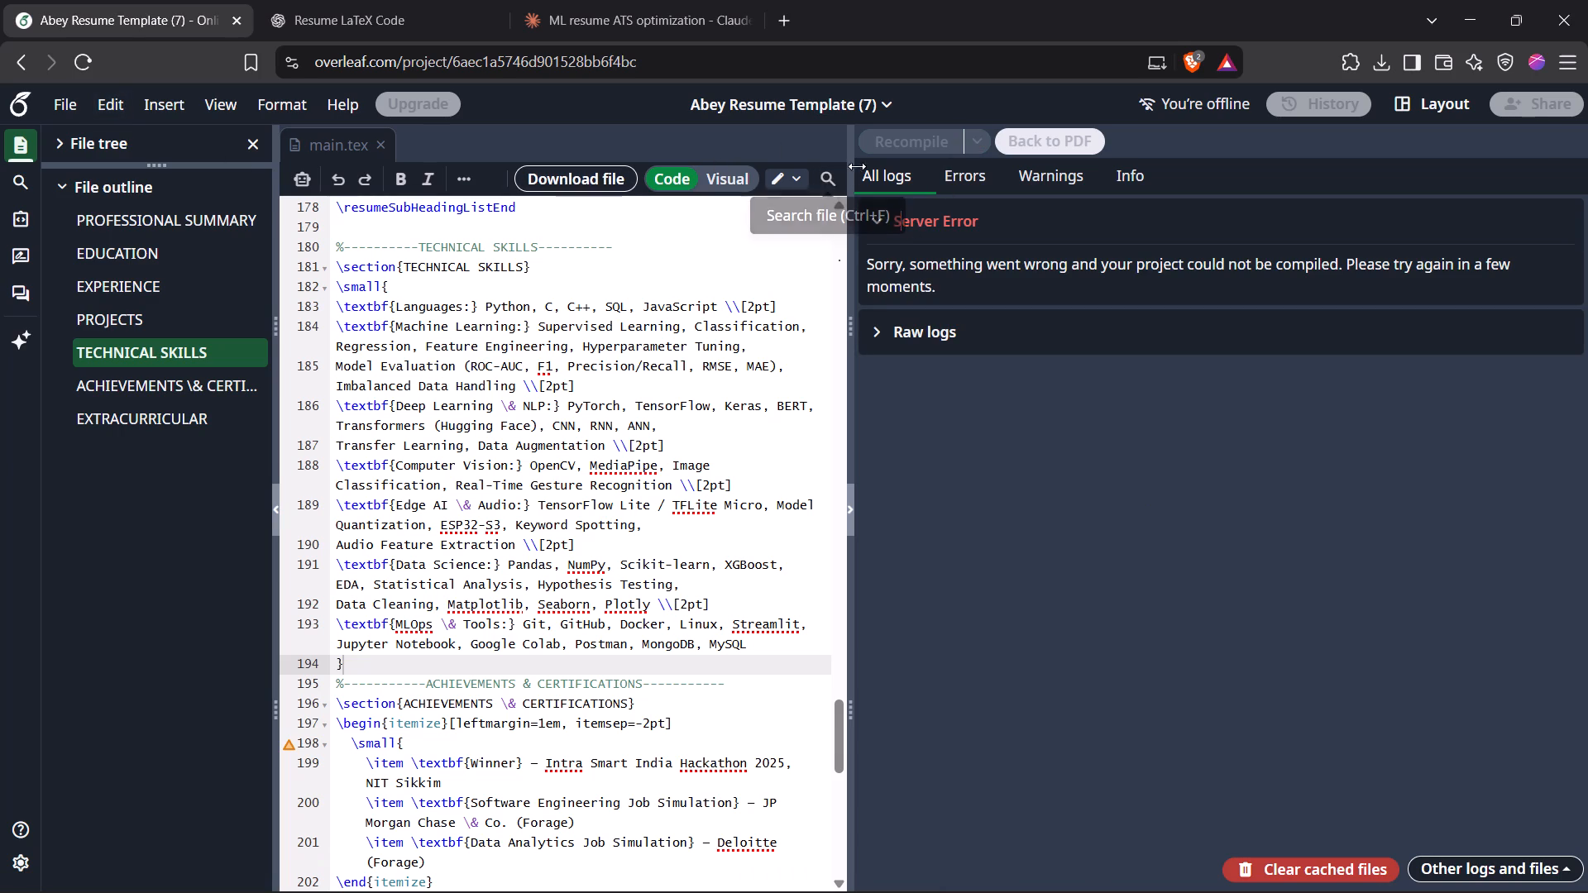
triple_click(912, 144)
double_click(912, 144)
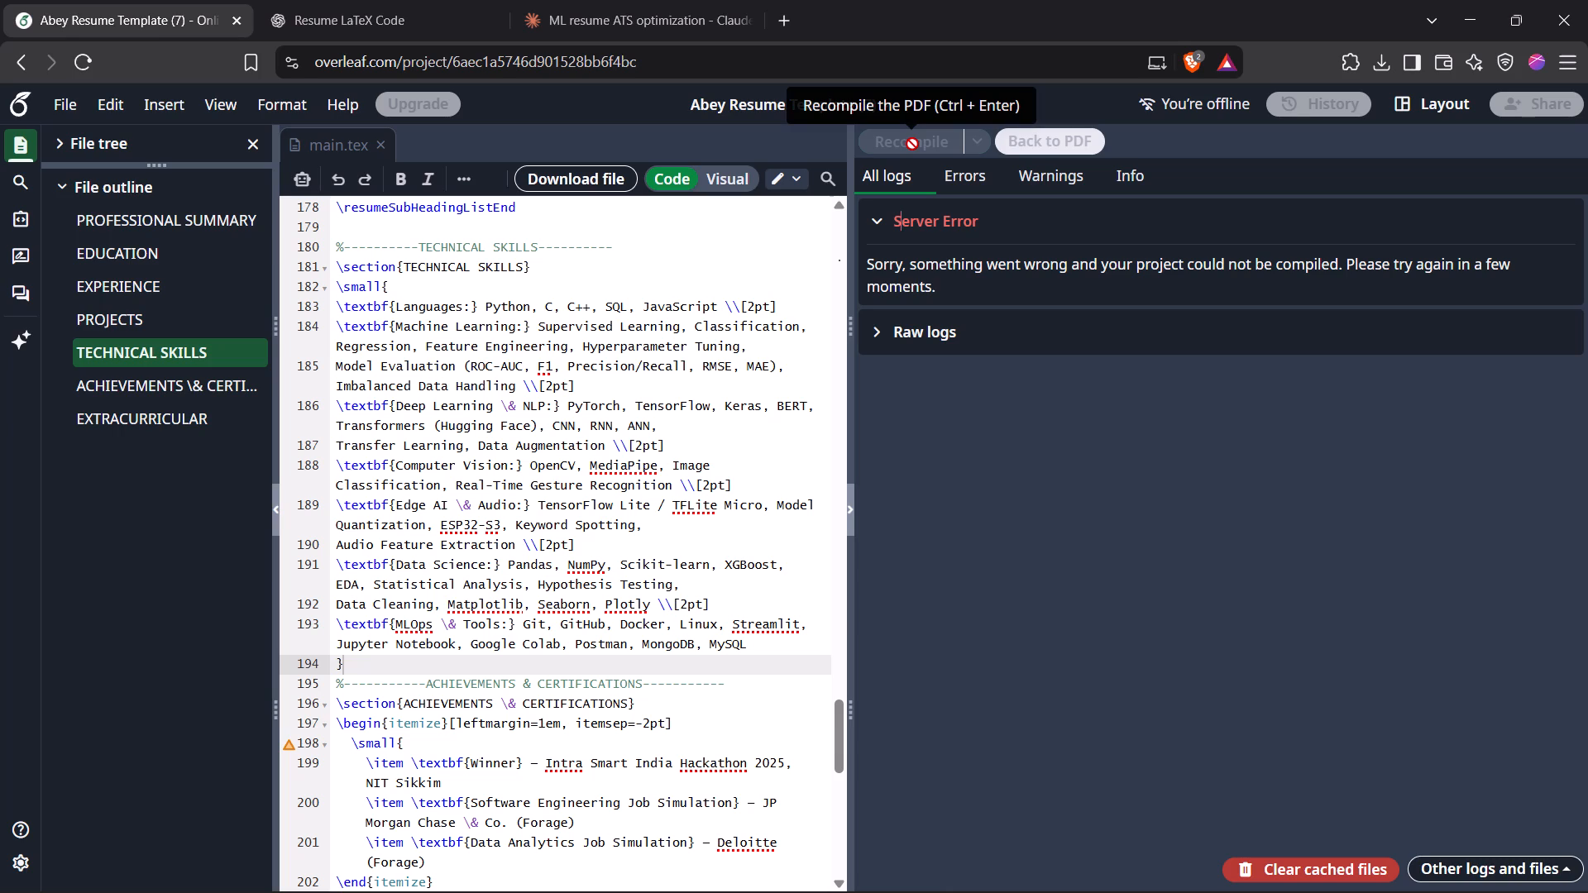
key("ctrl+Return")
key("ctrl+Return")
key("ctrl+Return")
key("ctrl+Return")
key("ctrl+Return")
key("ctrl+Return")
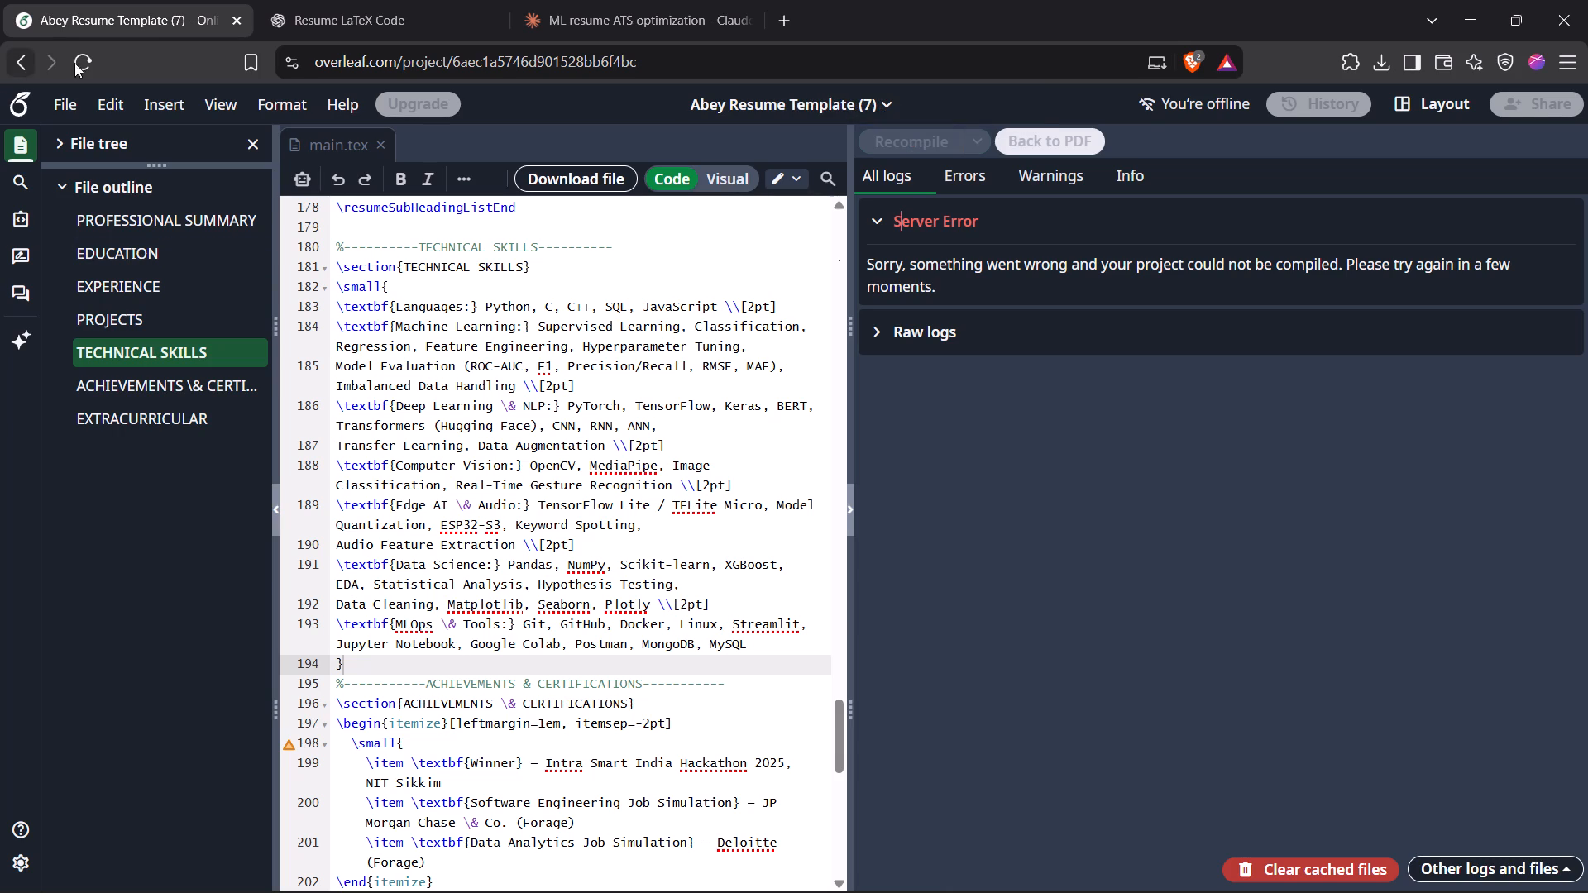
Copy the entire LaTeX source of main.tex to the clipboard before reloading the project page.
left_click(79, 62)
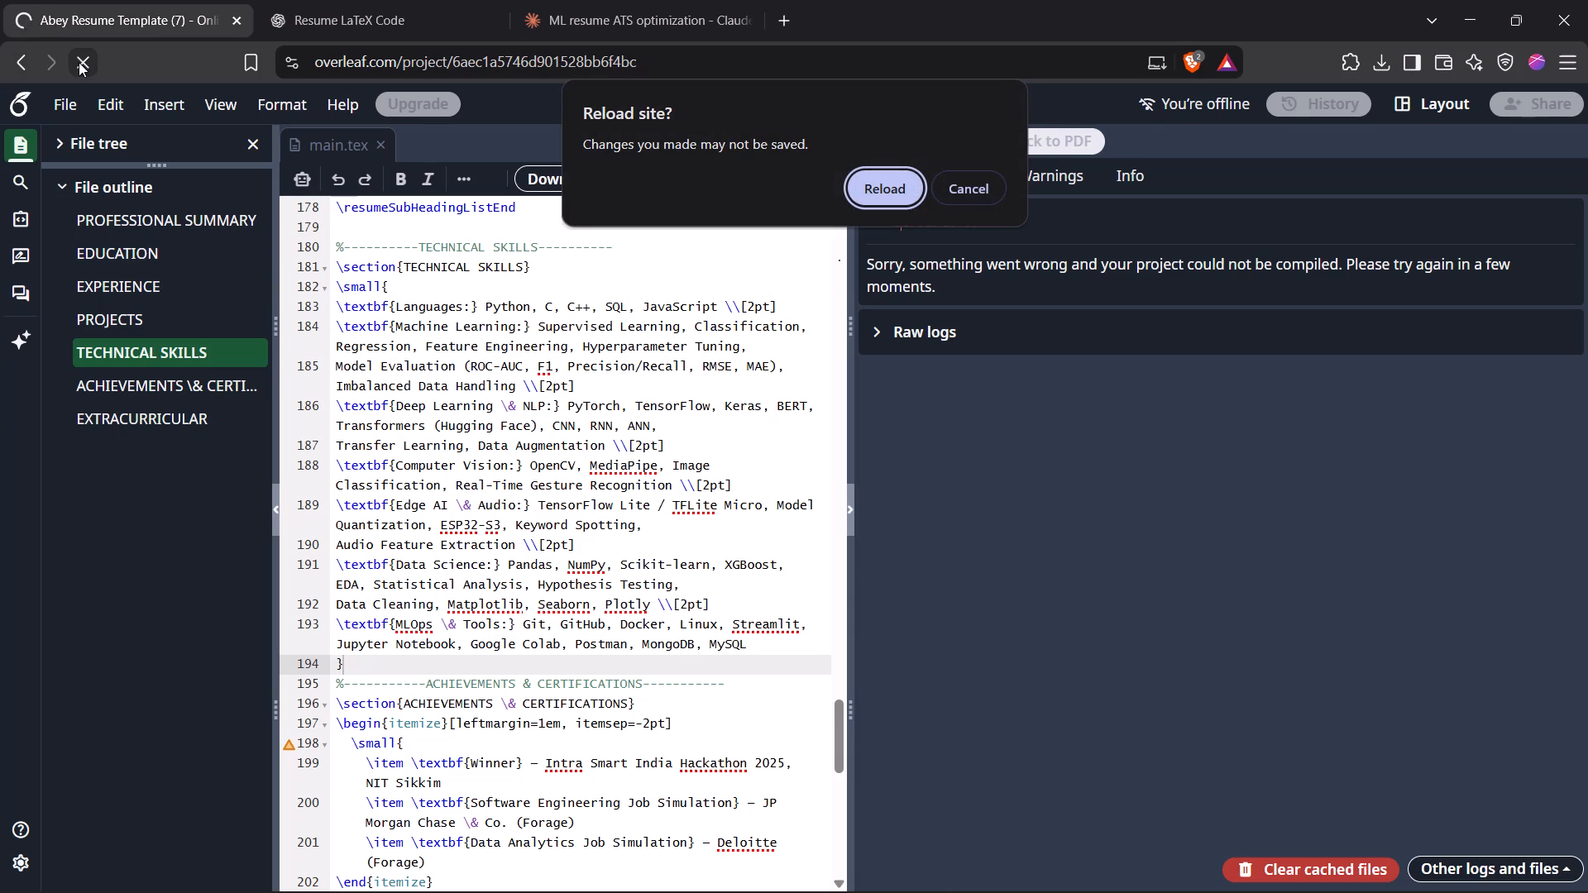
left_click(993, 185)
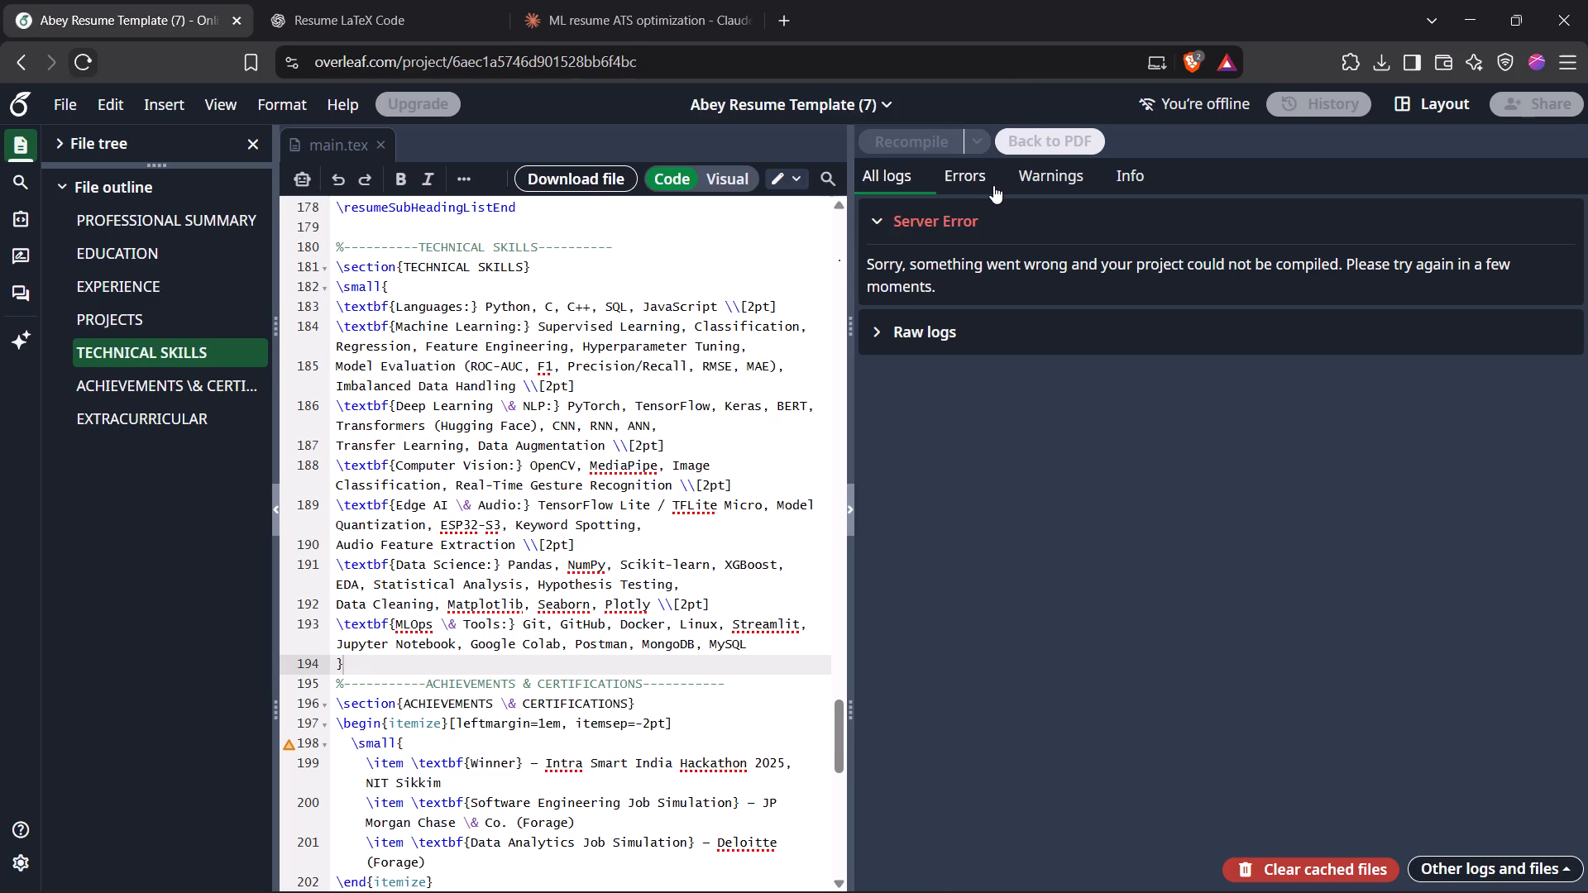
left_click(731, 317)
key("ctrl+a")
key("ctrl+c")
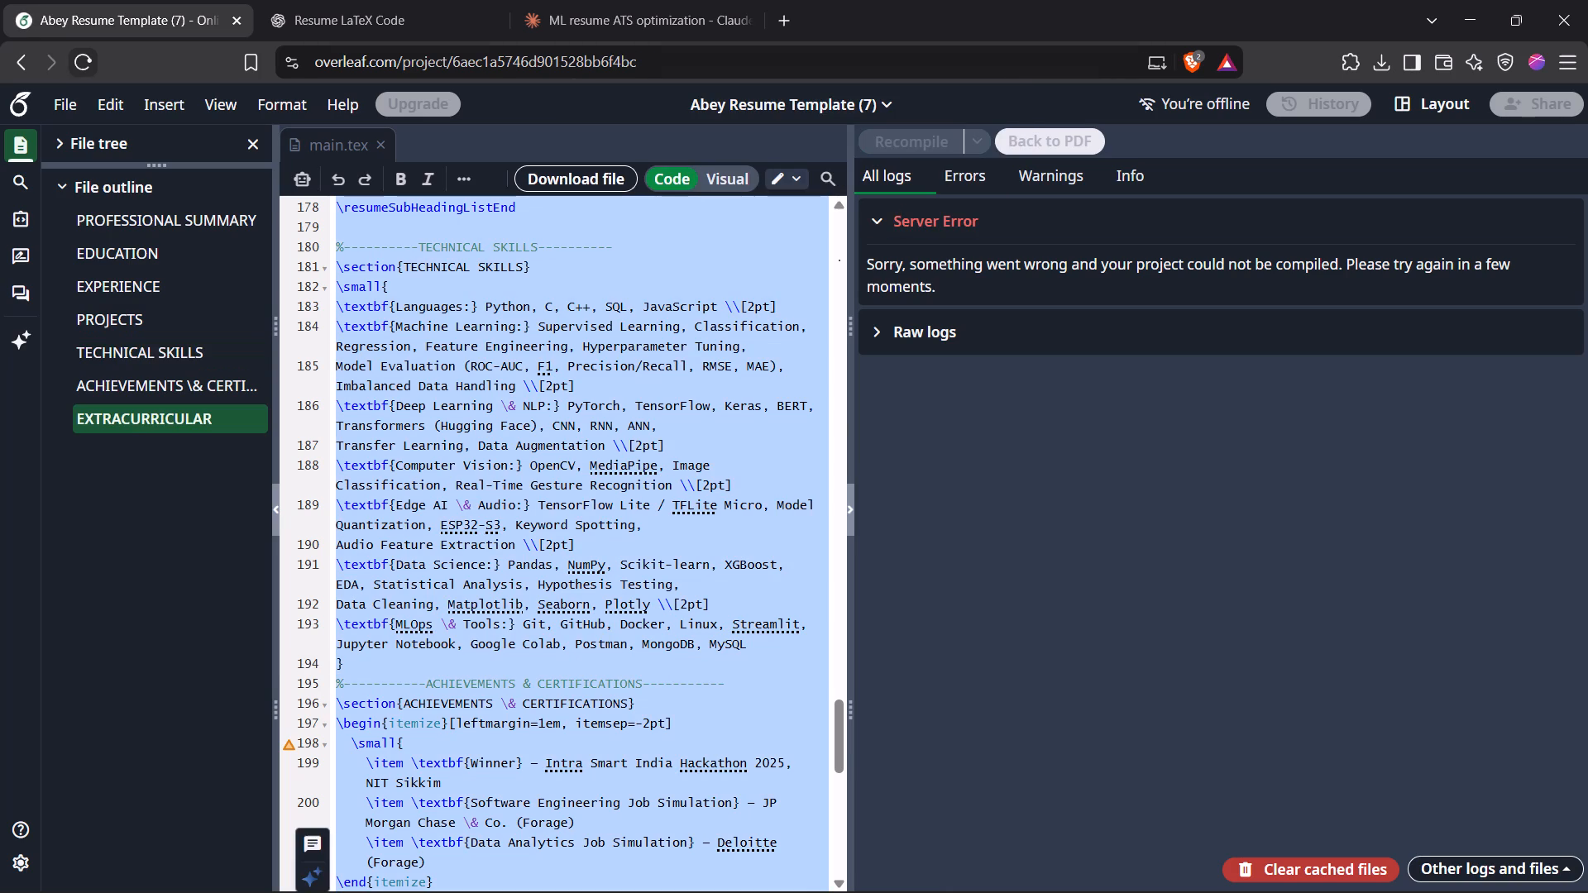
Reload the Overleaf project page and accept leaving possibly unsaved changes.
left_click(84, 58)
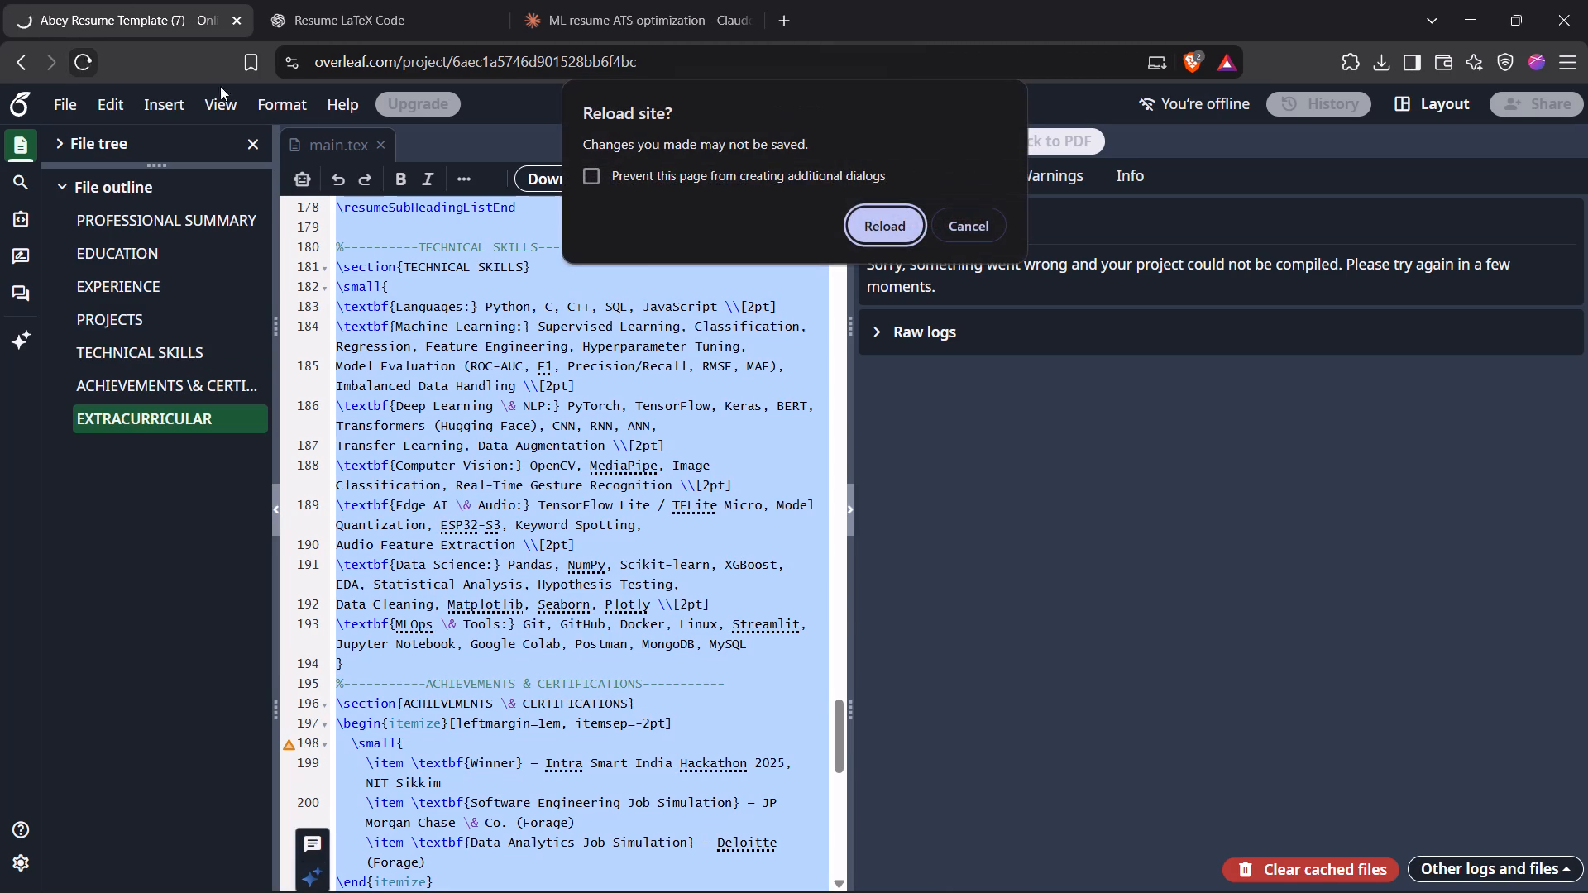
left_click(889, 224)
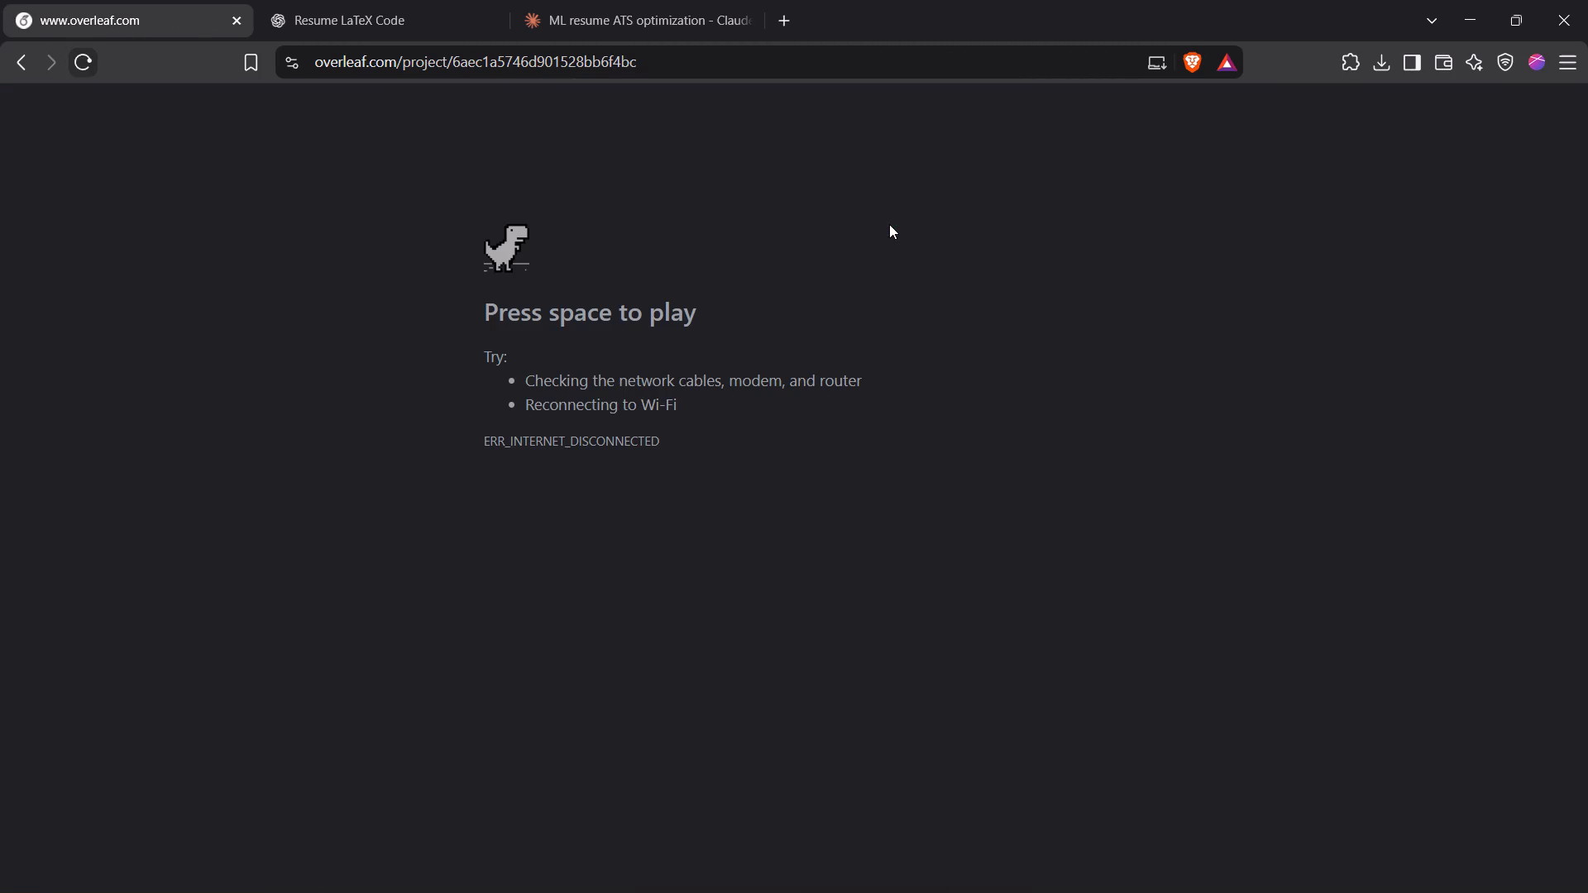
Open the system's quick settings to check the Wi-Fi connection.
left_click(1456, 879)
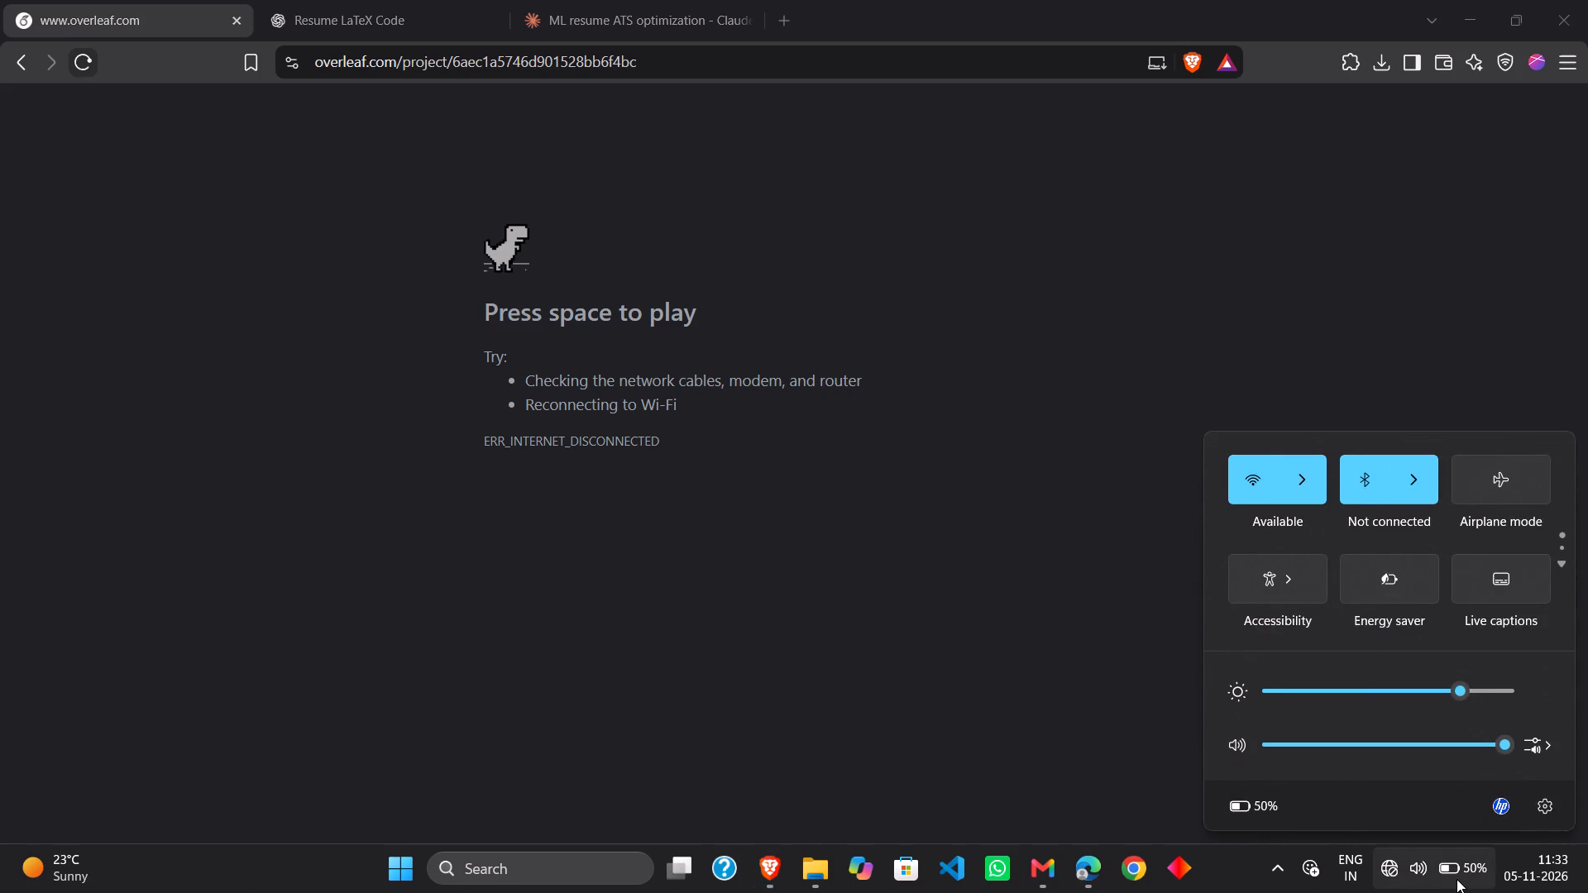
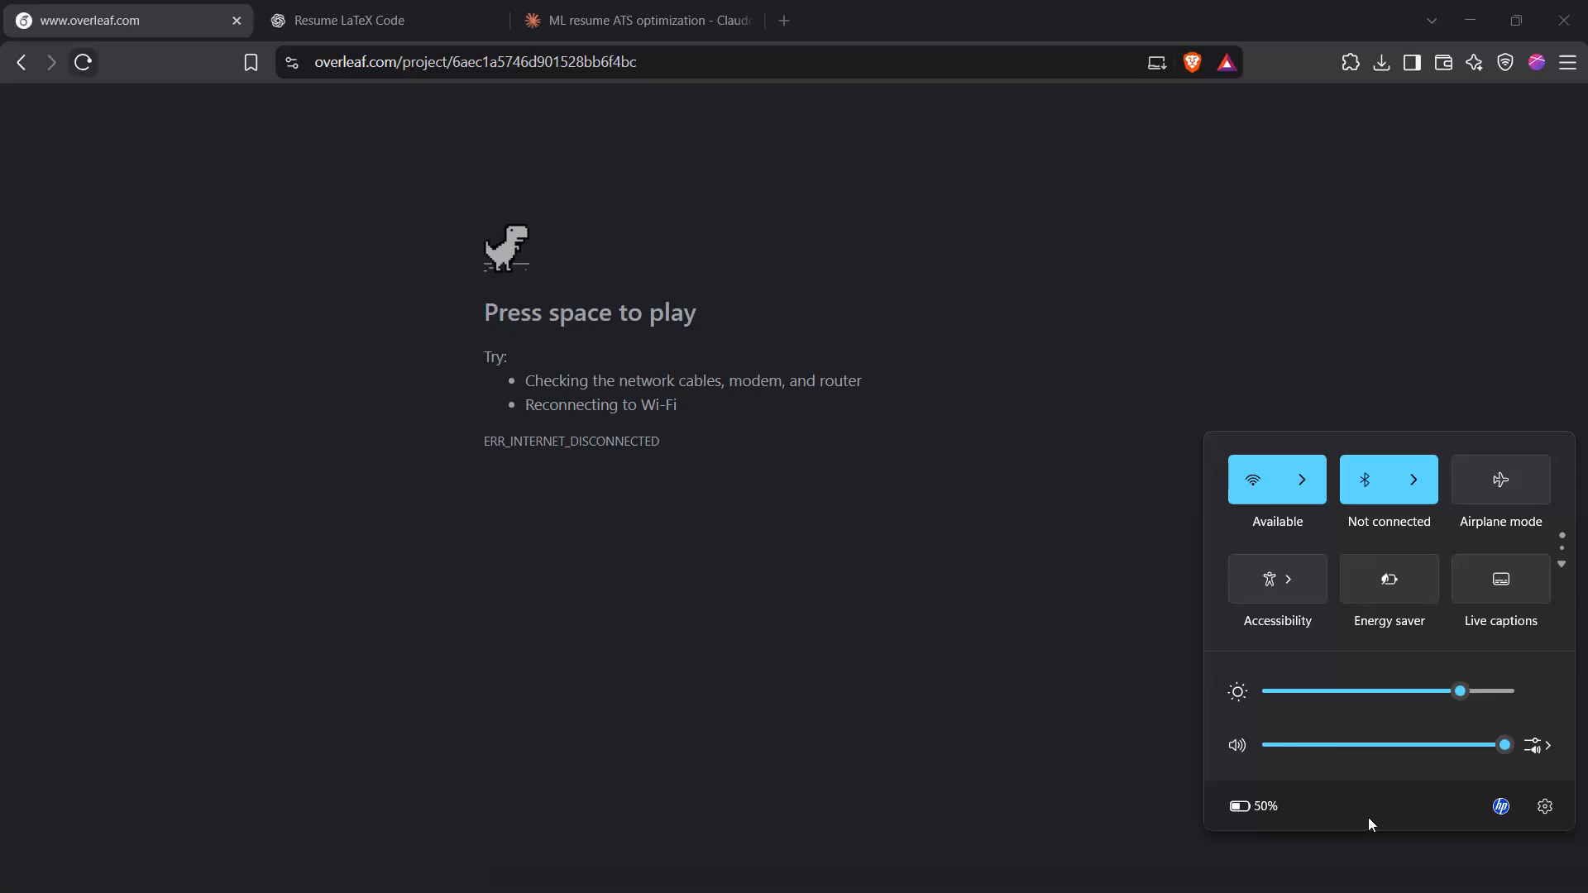
Connect the computer to the OnePlus Nord CE4 Y Wi-Fi network and return to the Overleaf project page.
left_click(1294, 471)
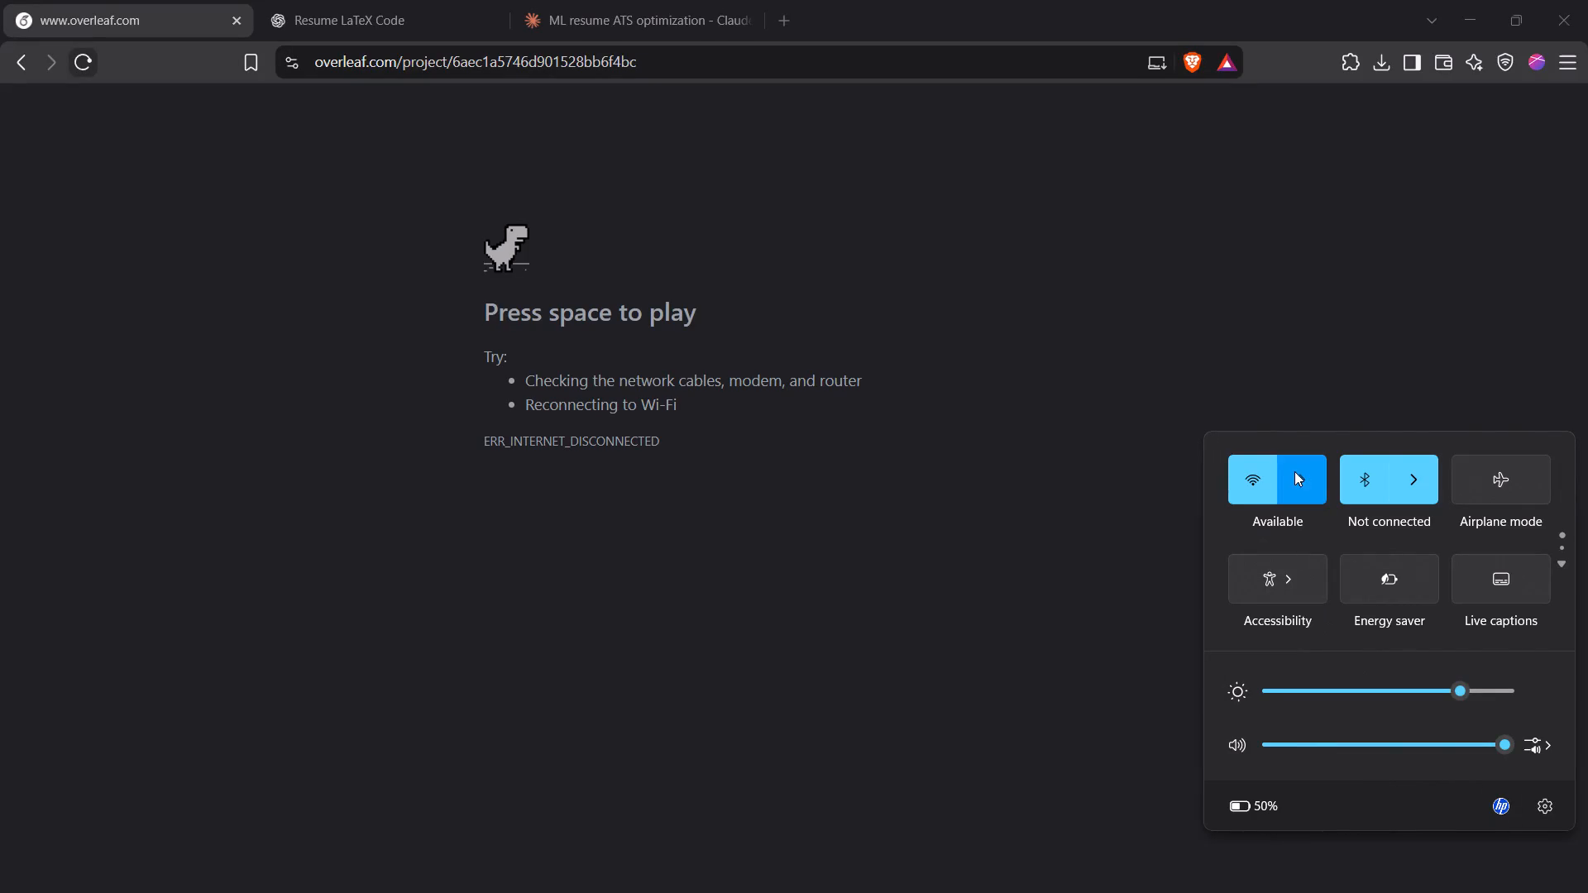
left_click(1300, 481)
left_click(1444, 576)
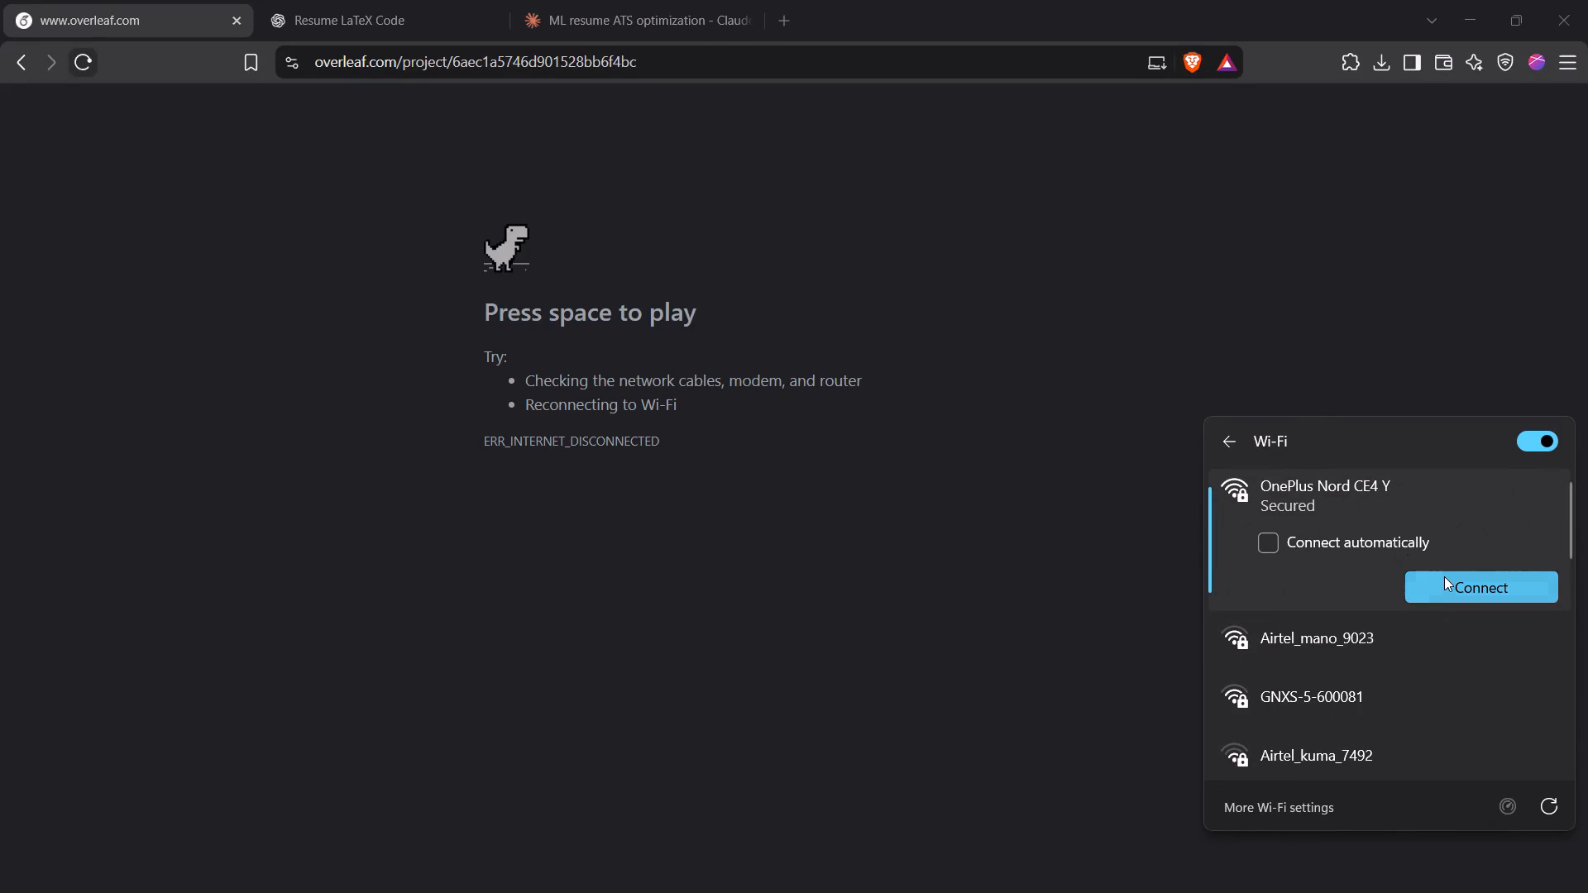
left_click(704, 283)
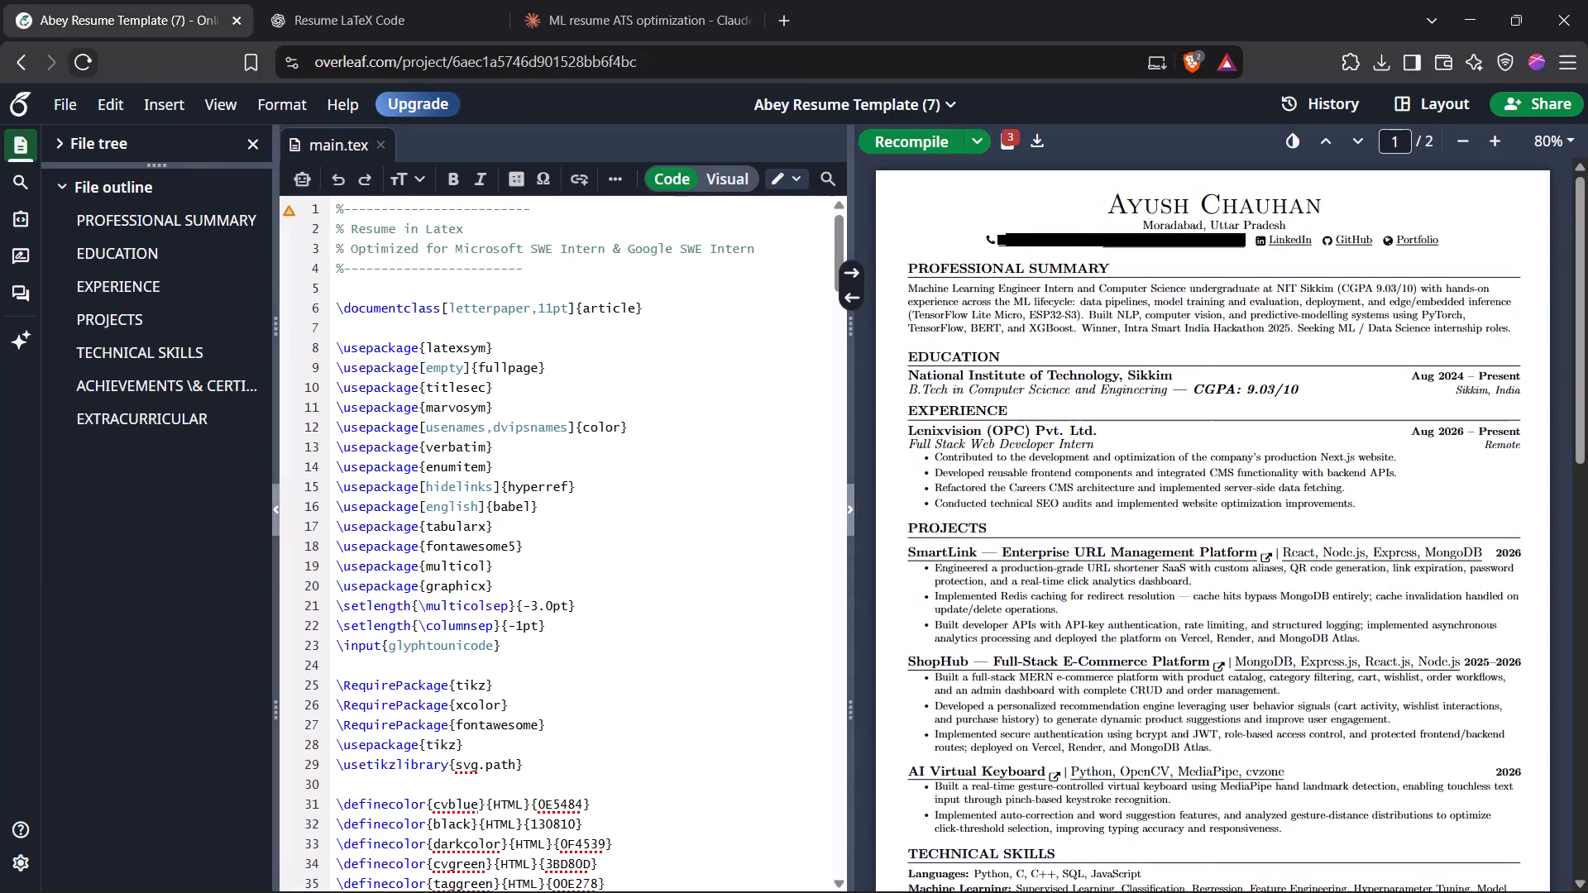
Review the compiled TECHNICAL SKILLS section and the page break after it in the resume PDF.
scroll(917, 489, "down", 4)
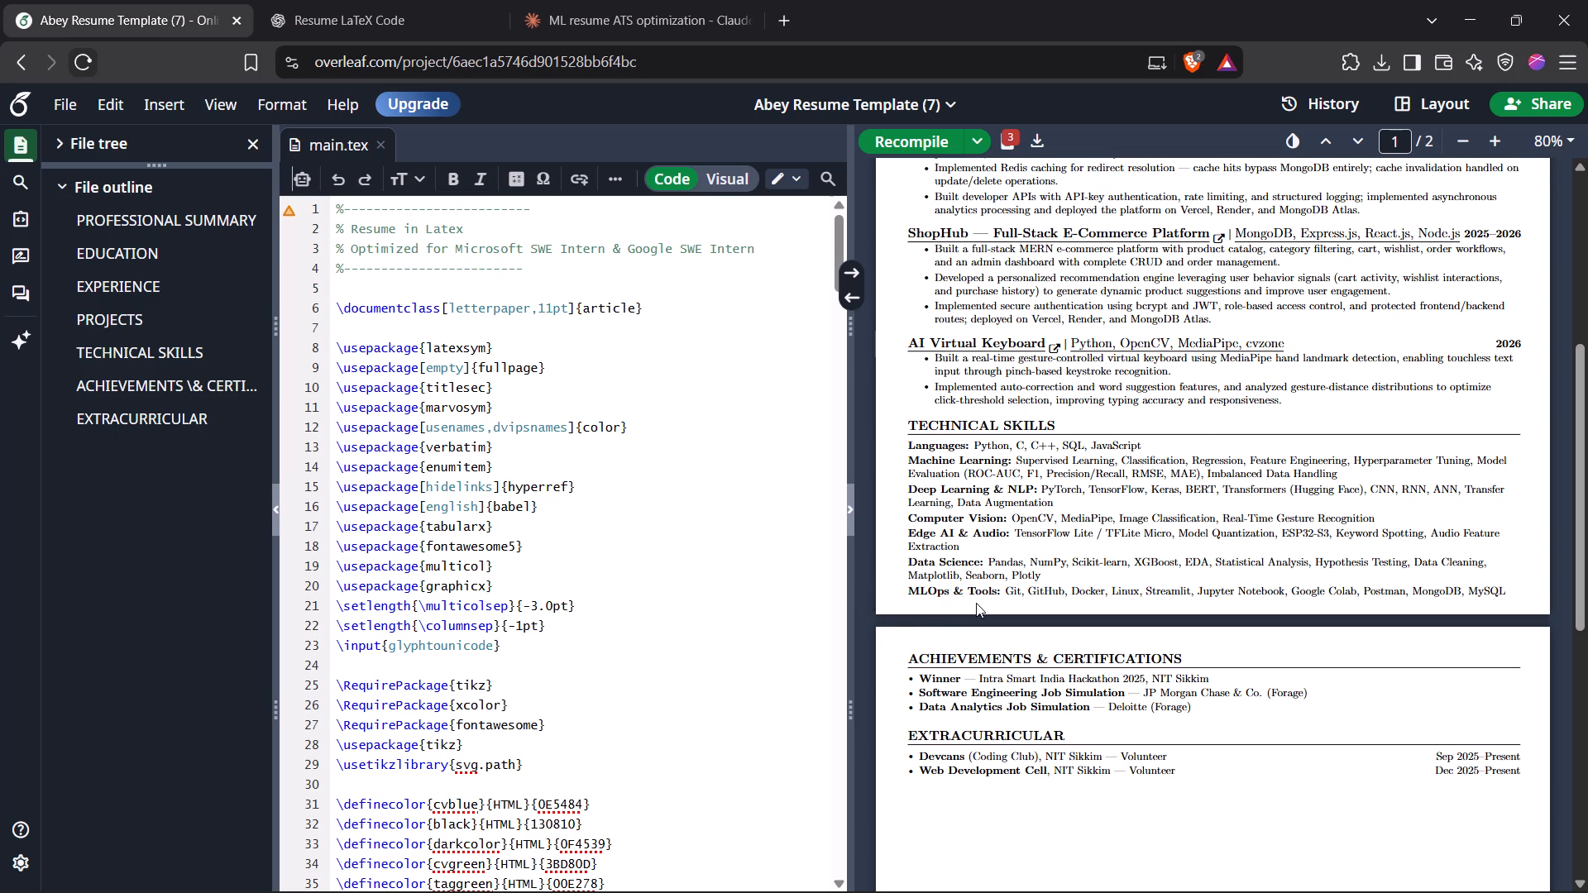
left_click_drag(985, 600, 1464, 582)
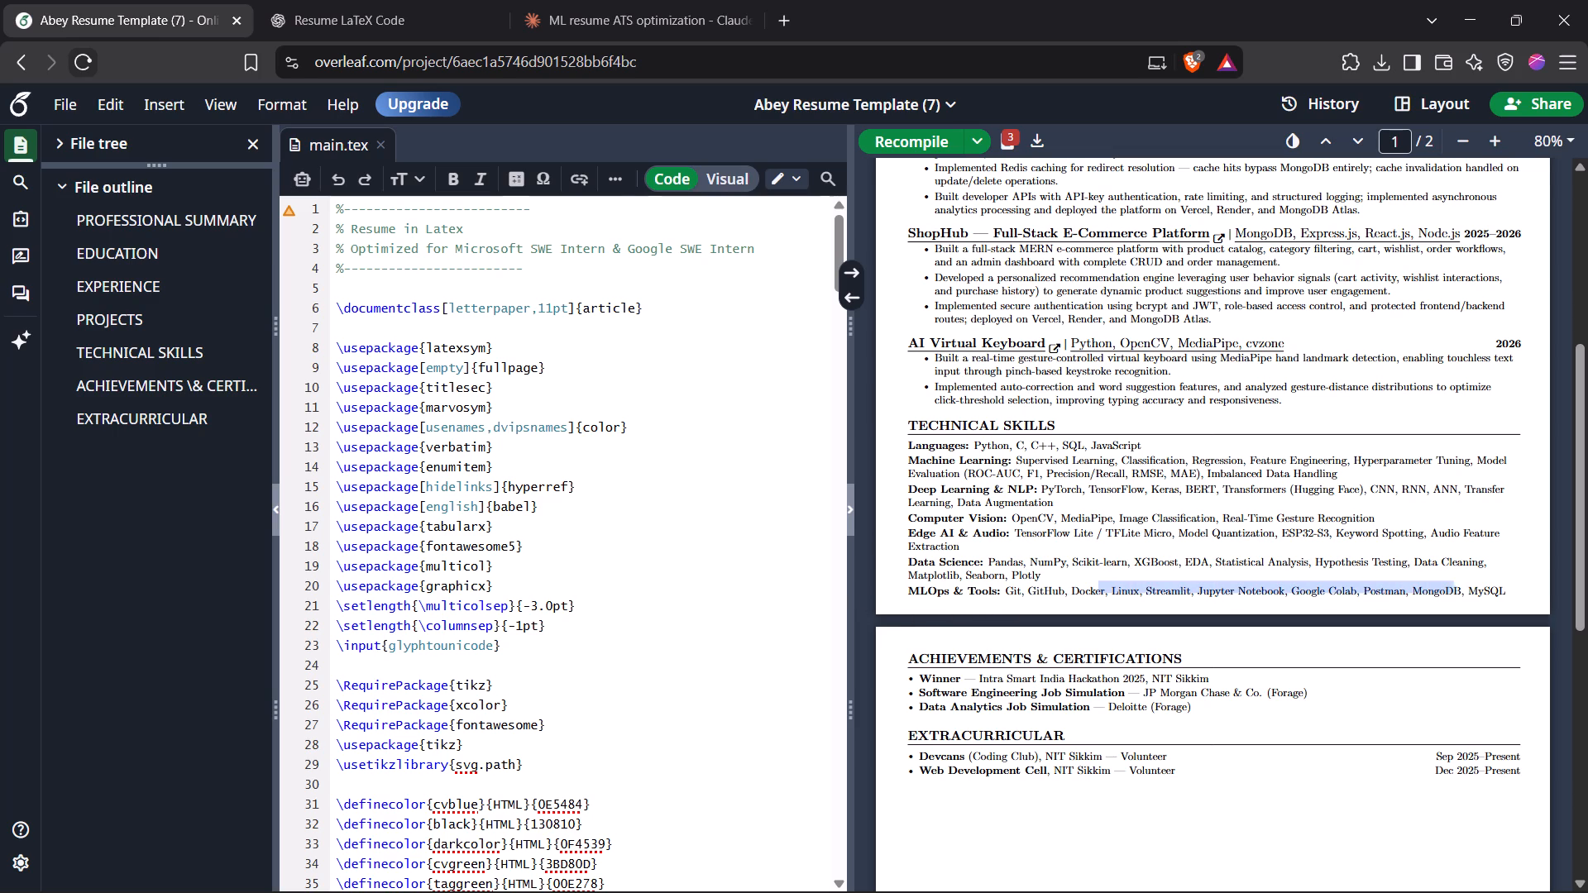
left_click_drag(1464, 582, 1532, 583)
left_click(1096, 589)
left_click_drag(897, 513, 1158, 505)
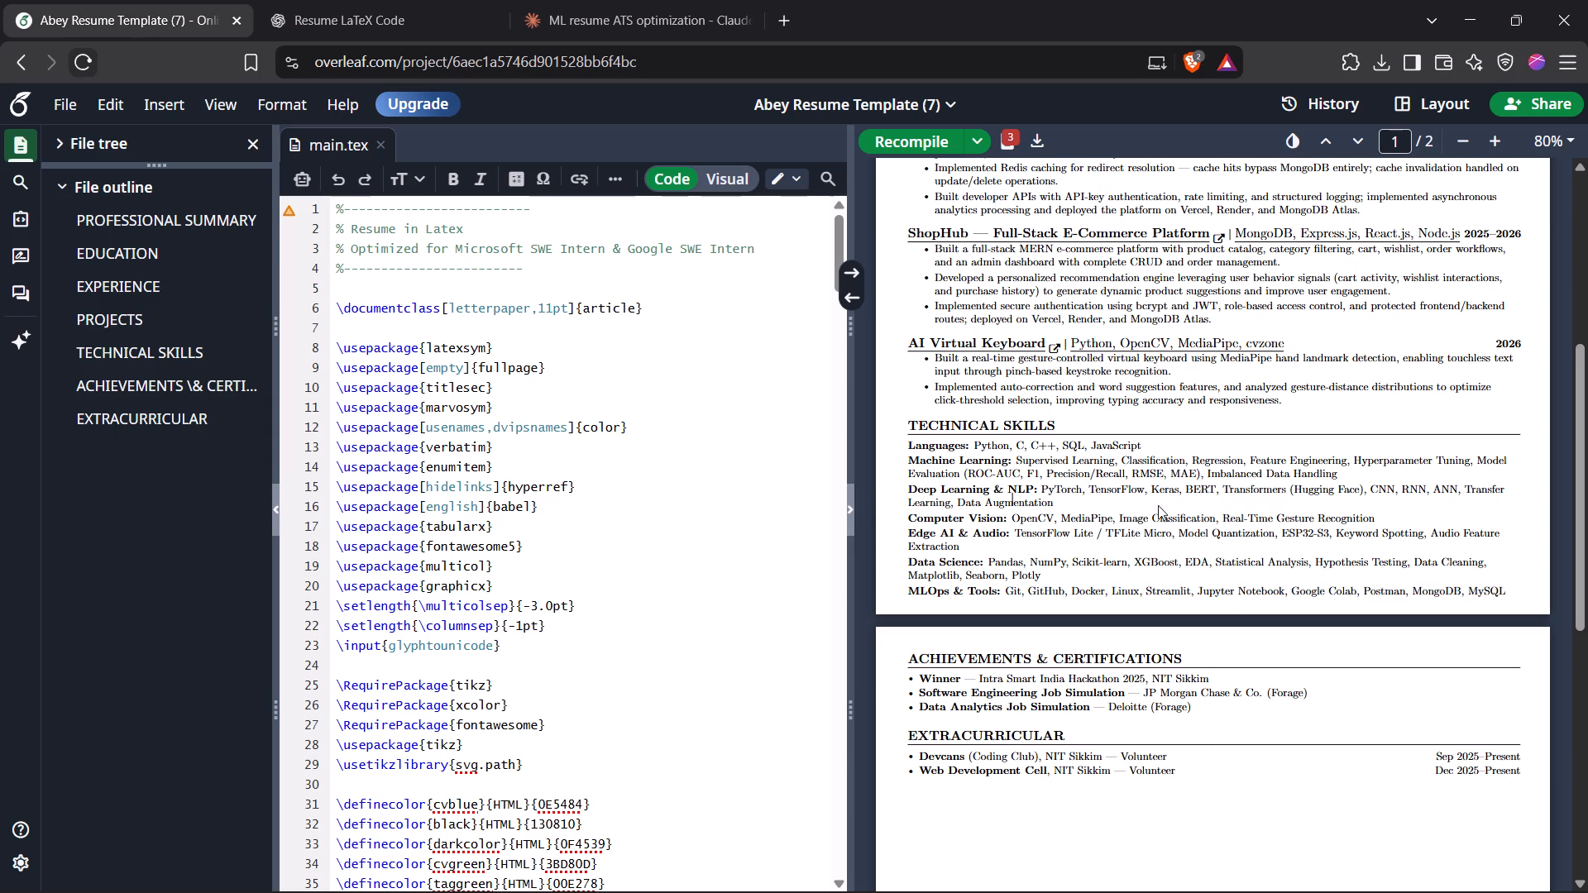
left_click_drag(1158, 505, 1194, 514)
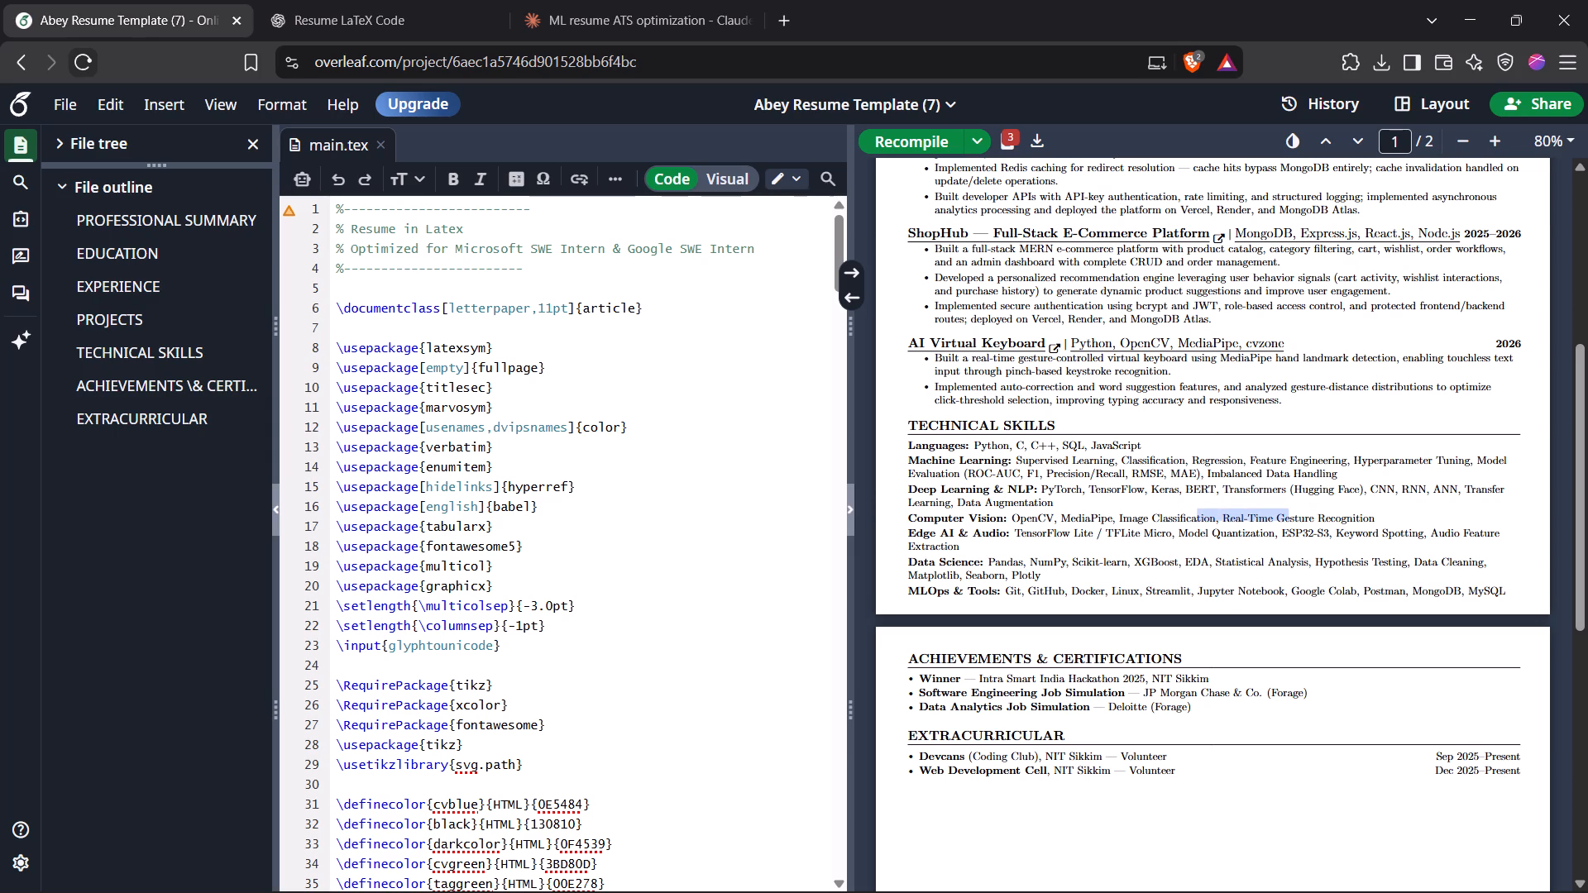
left_click(1194, 514)
scroll(619, 730, "down", 2)
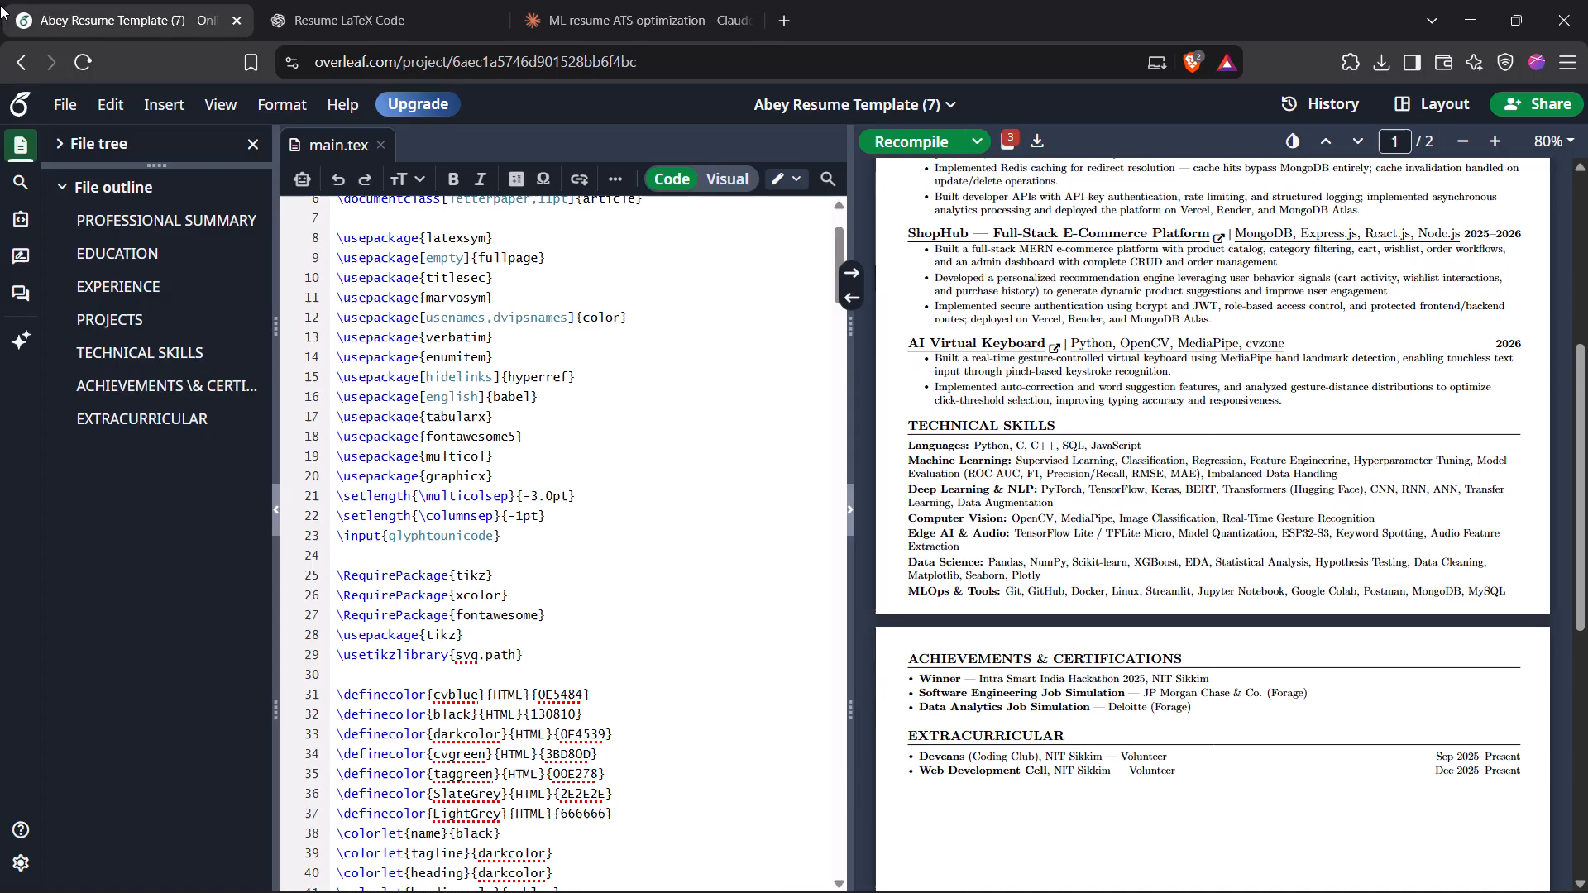
scroll(539, 281, "up", 11)
scroll(539, 281, "down", 3)
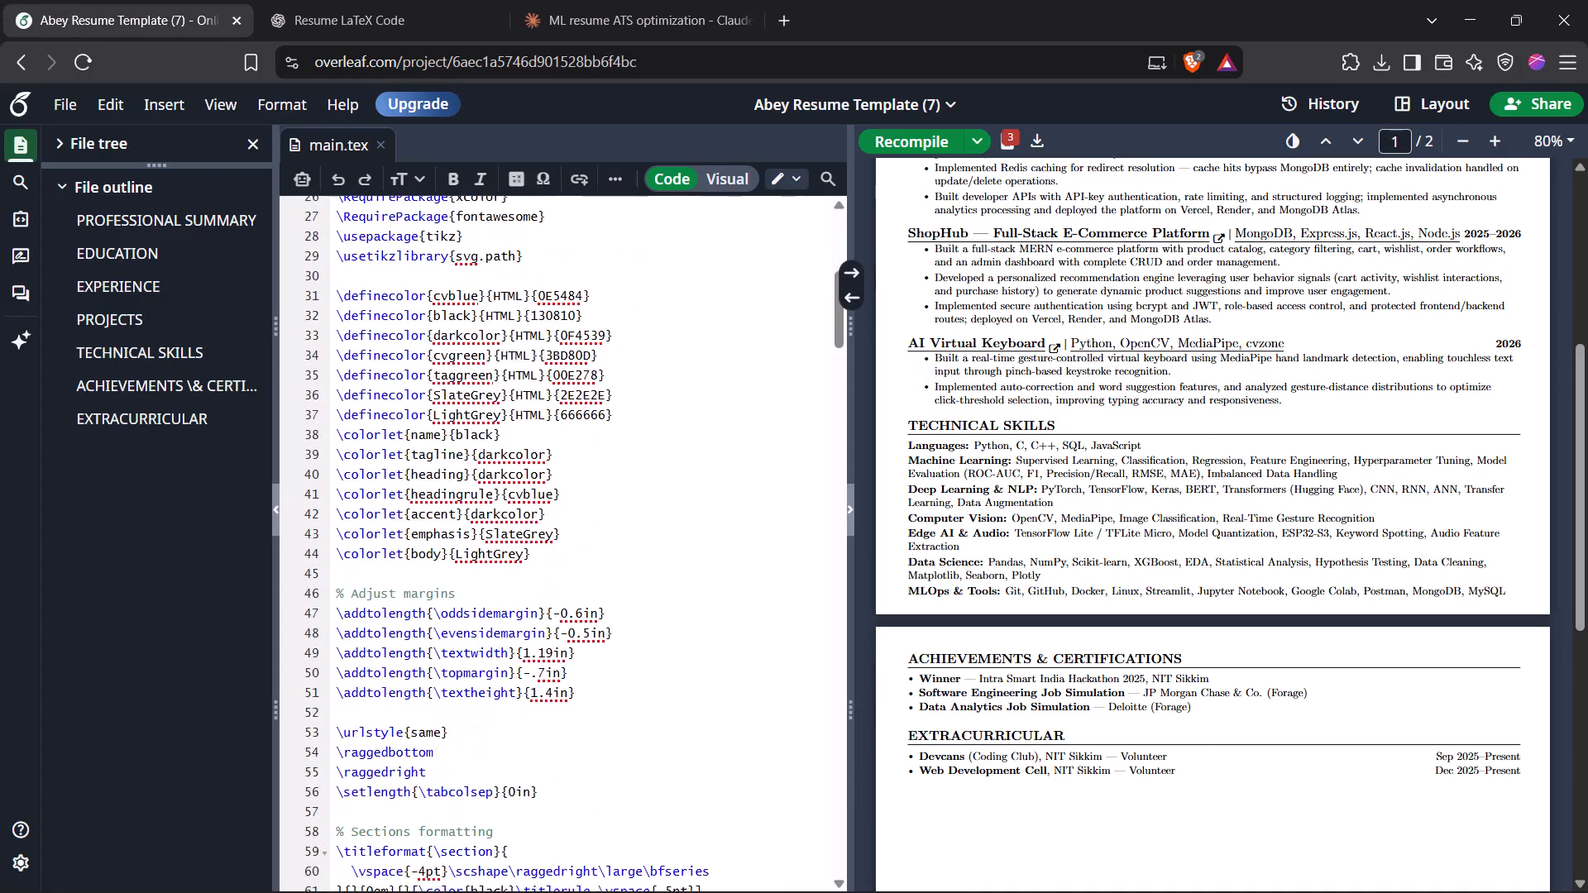
scroll(539, 281, "down", 14)
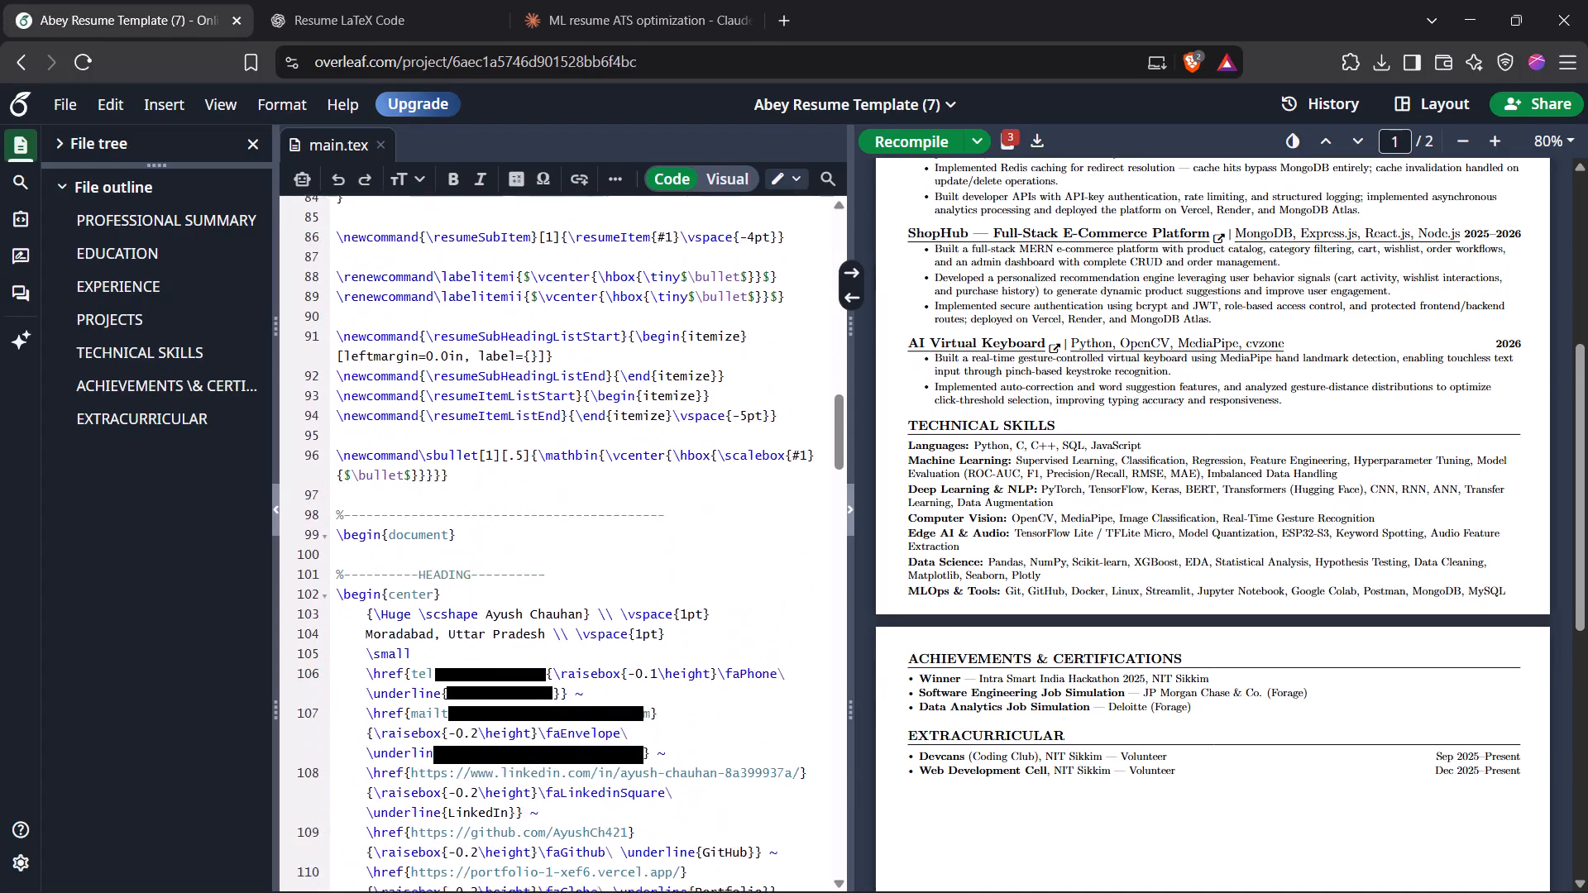
scroll(539, 281, "down", 11)
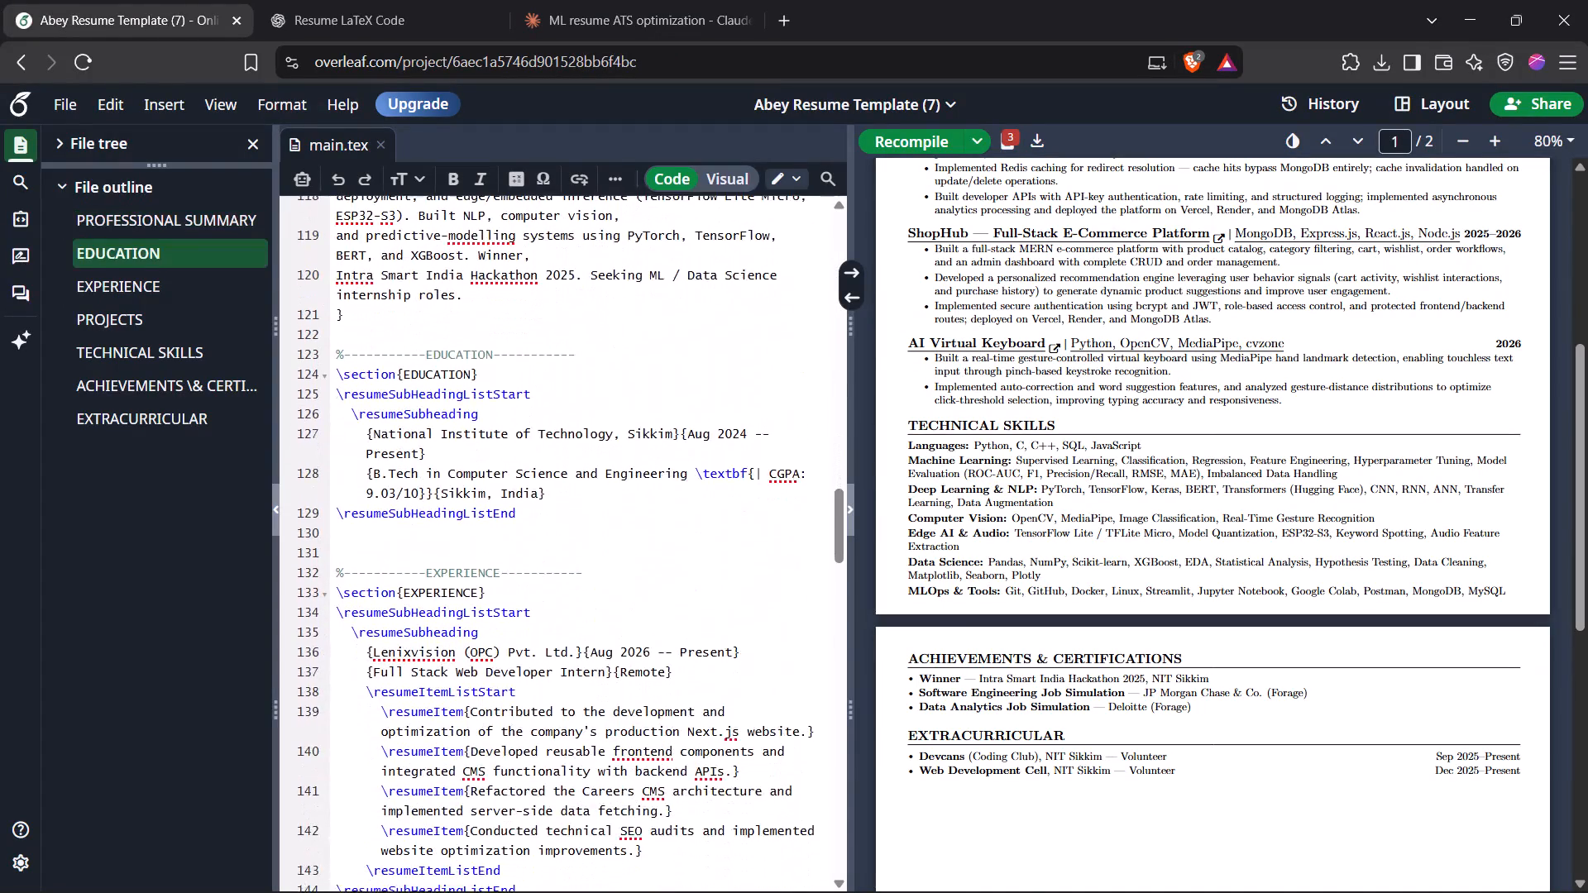
scroll(539, 281, "down", 2)
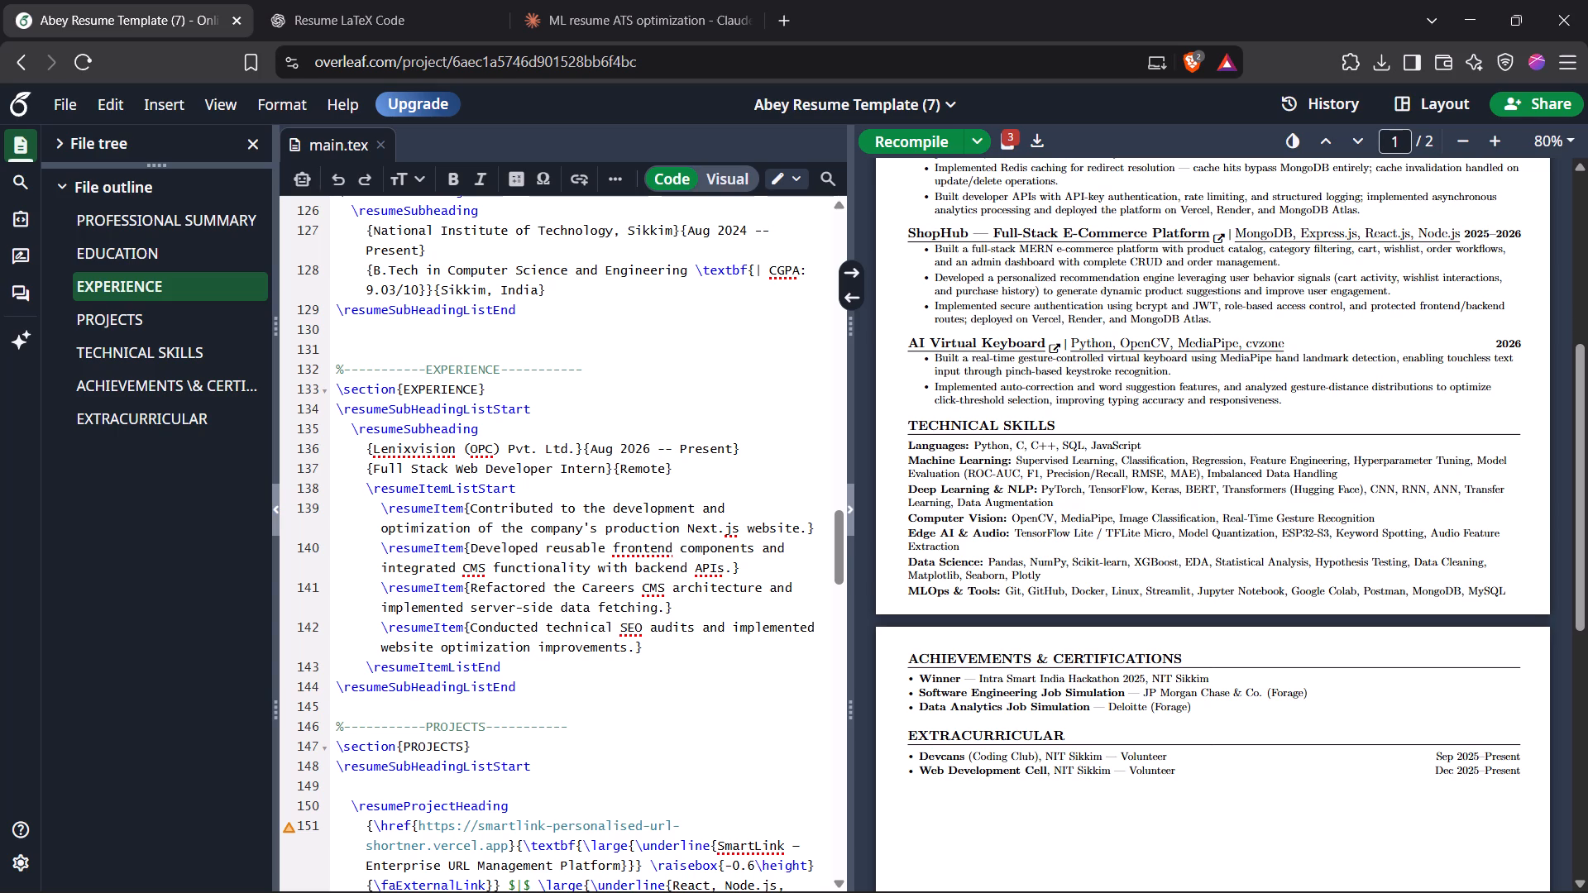
left_click_drag(523, 688, 308, 370)
scroll(367, 535, "down", 1)
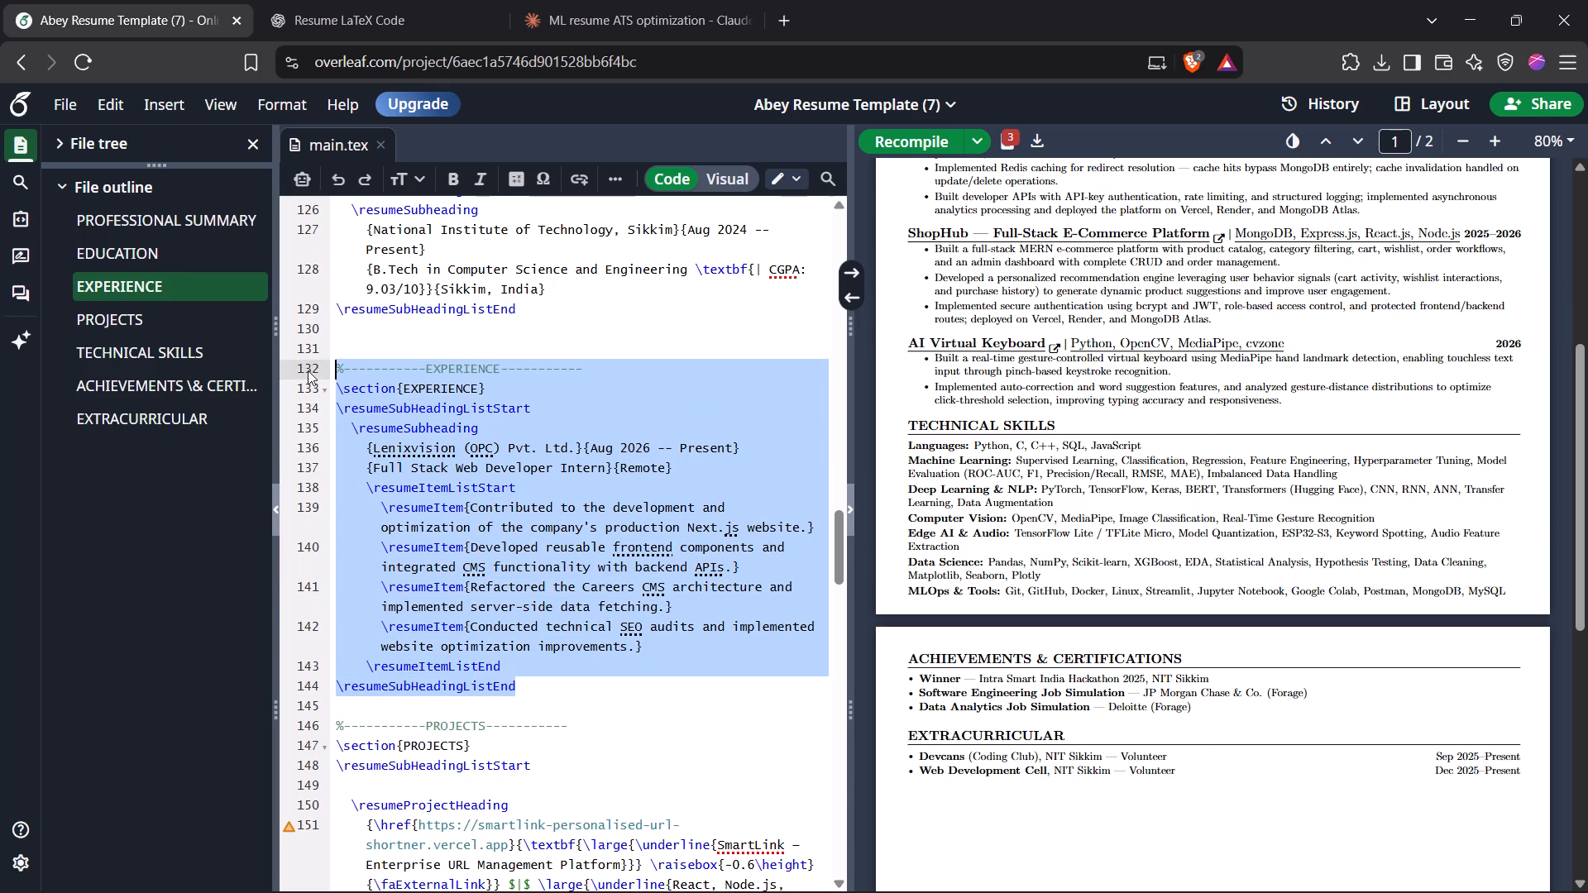
left_click_drag(308, 370, 306, 367)
scroll(308, 370, "down", 1)
key("ctrl+v")
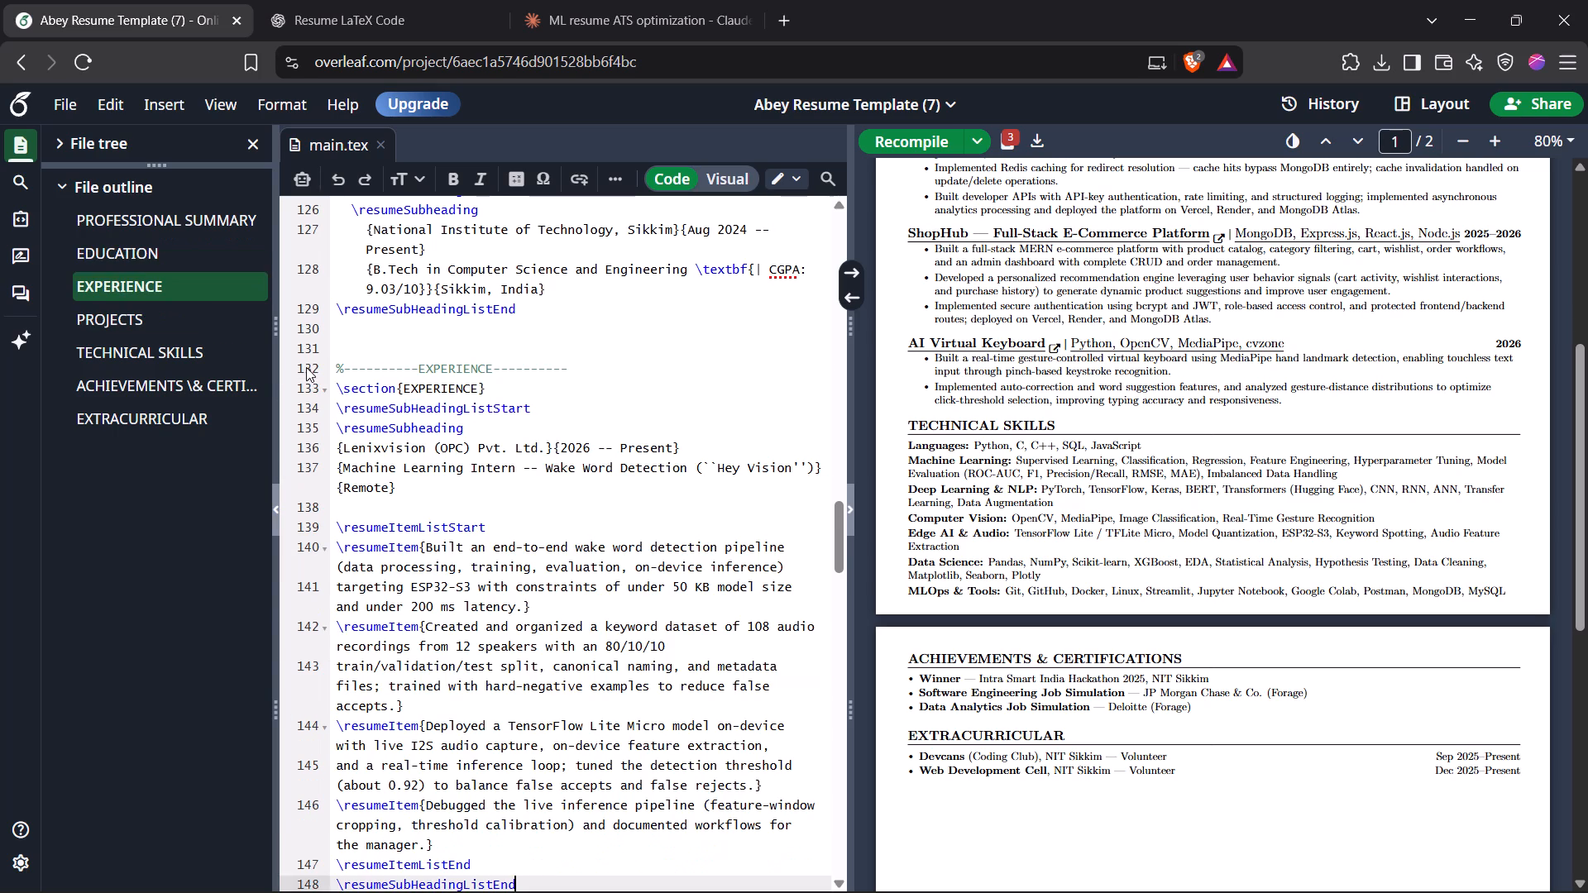
Recompile the project with the new EXPERIENCE section and look over the first page of the PDF.
left_click(906, 147)
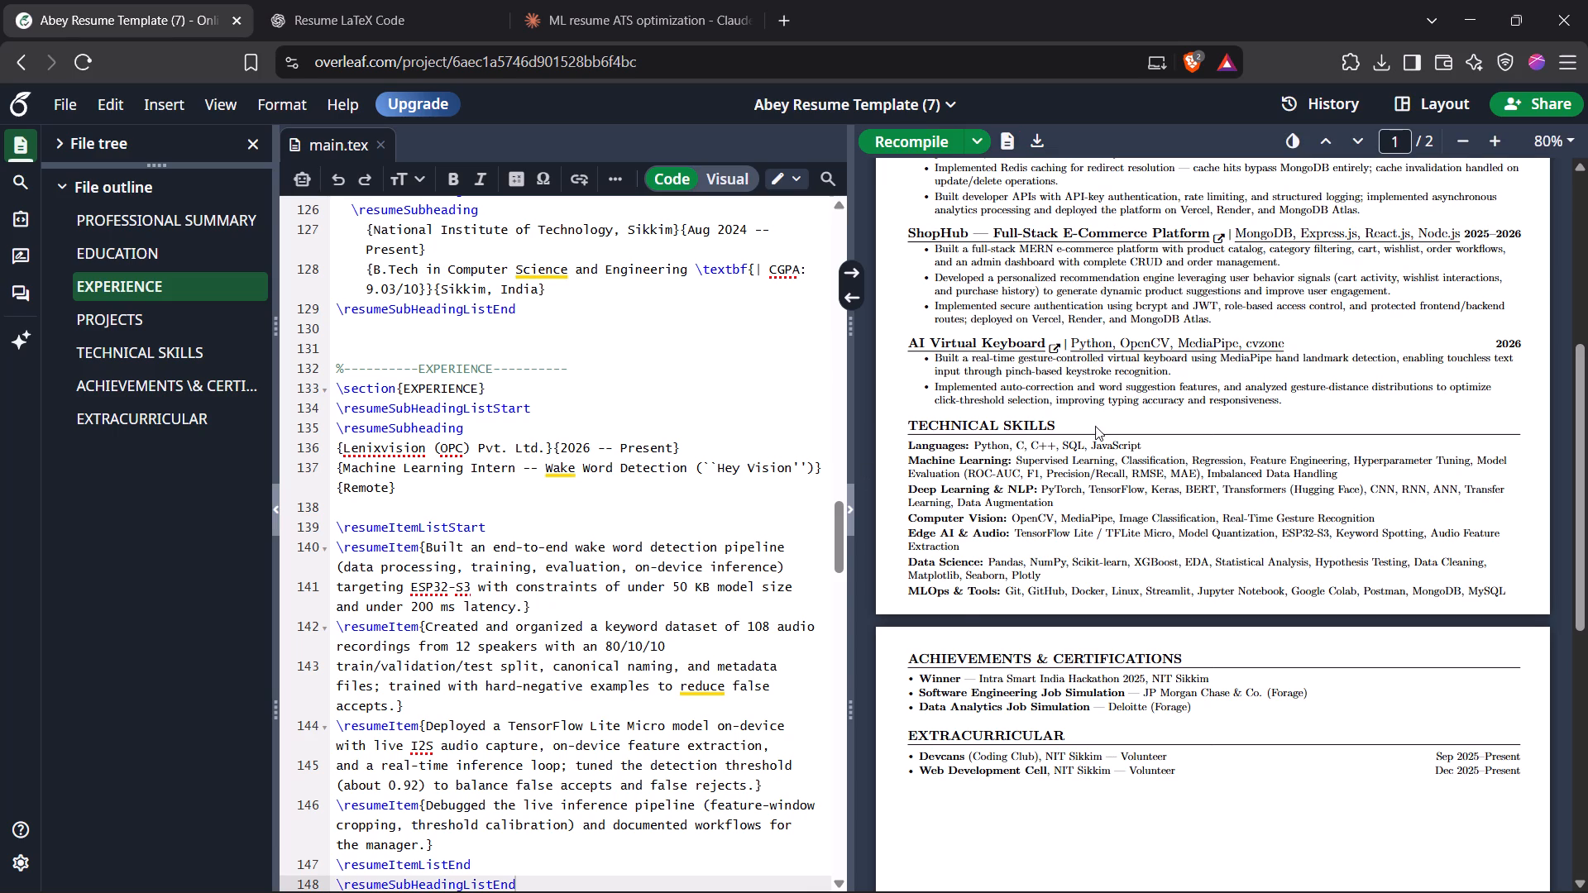
scroll(1095, 426, "up", 4)
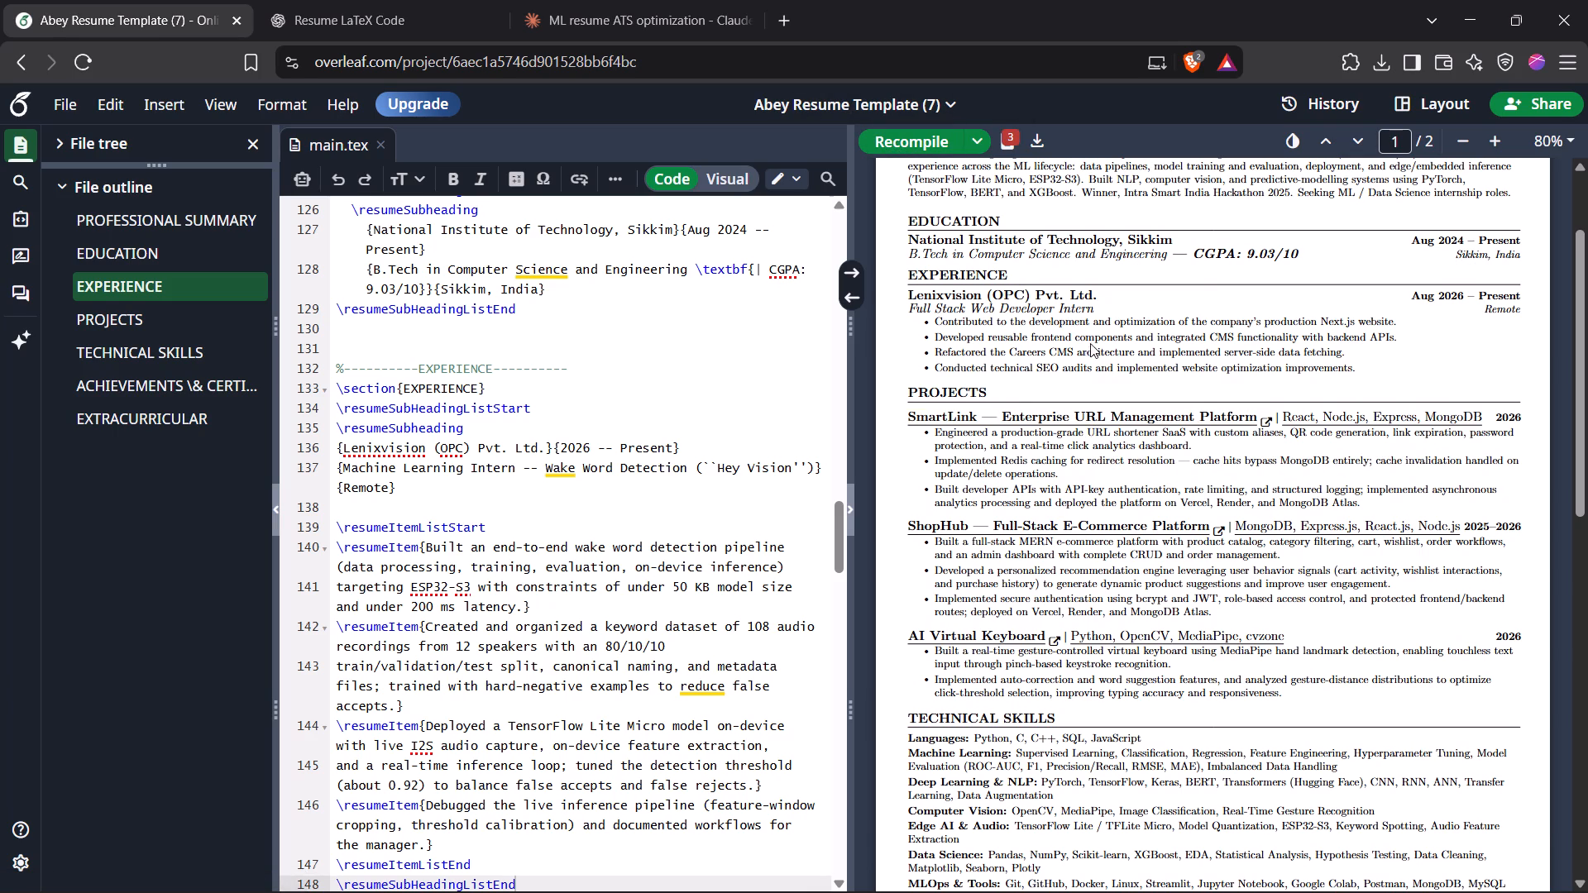
left_click(908, 136)
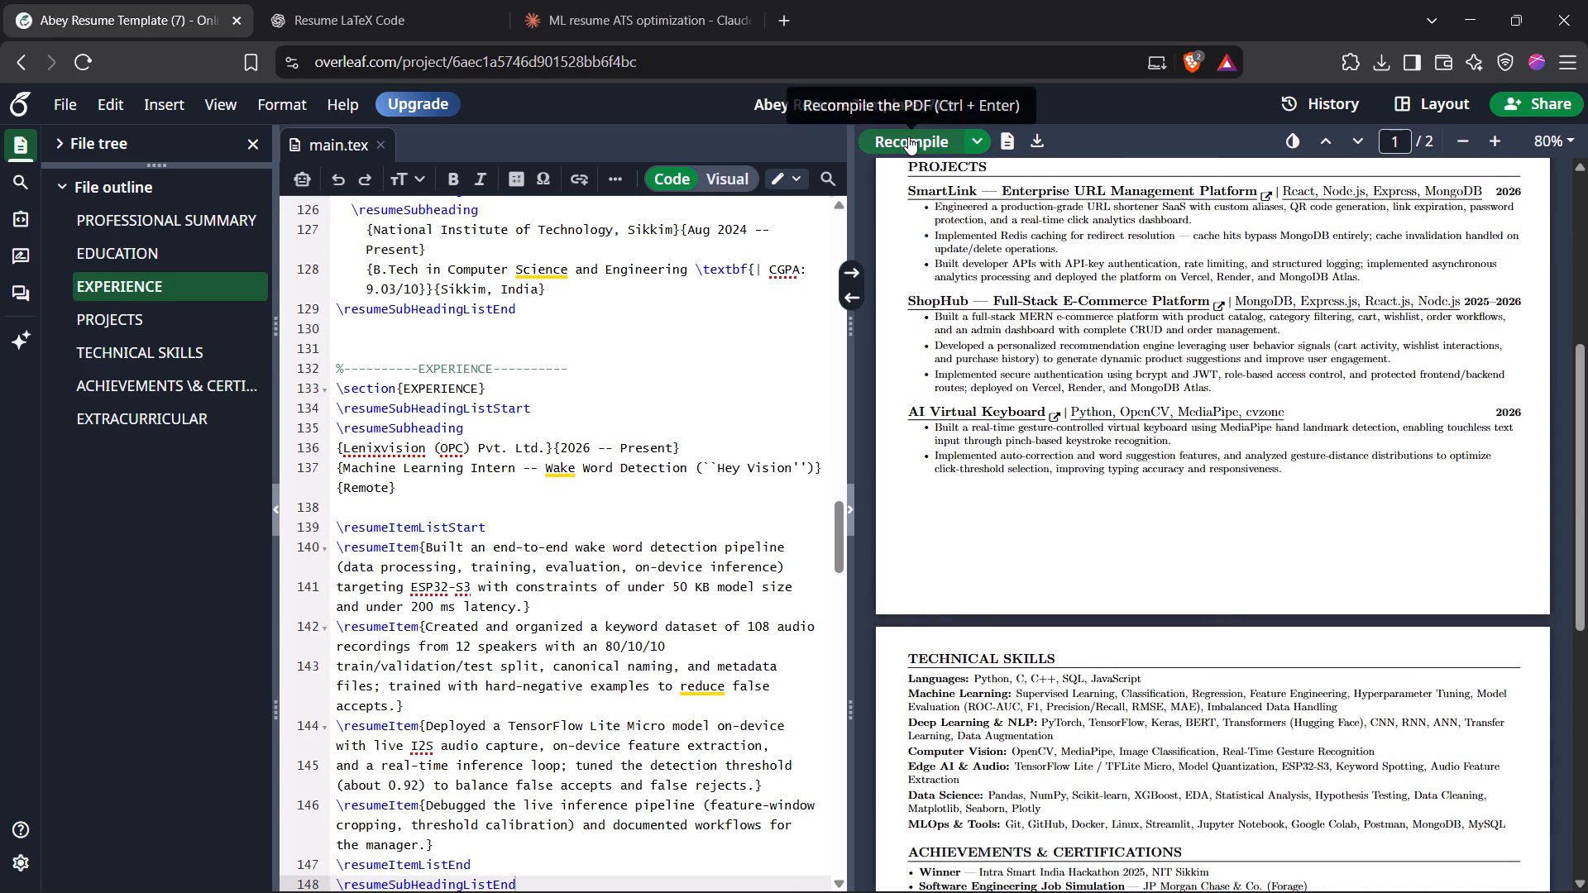
scroll(1066, 341, "up", 4)
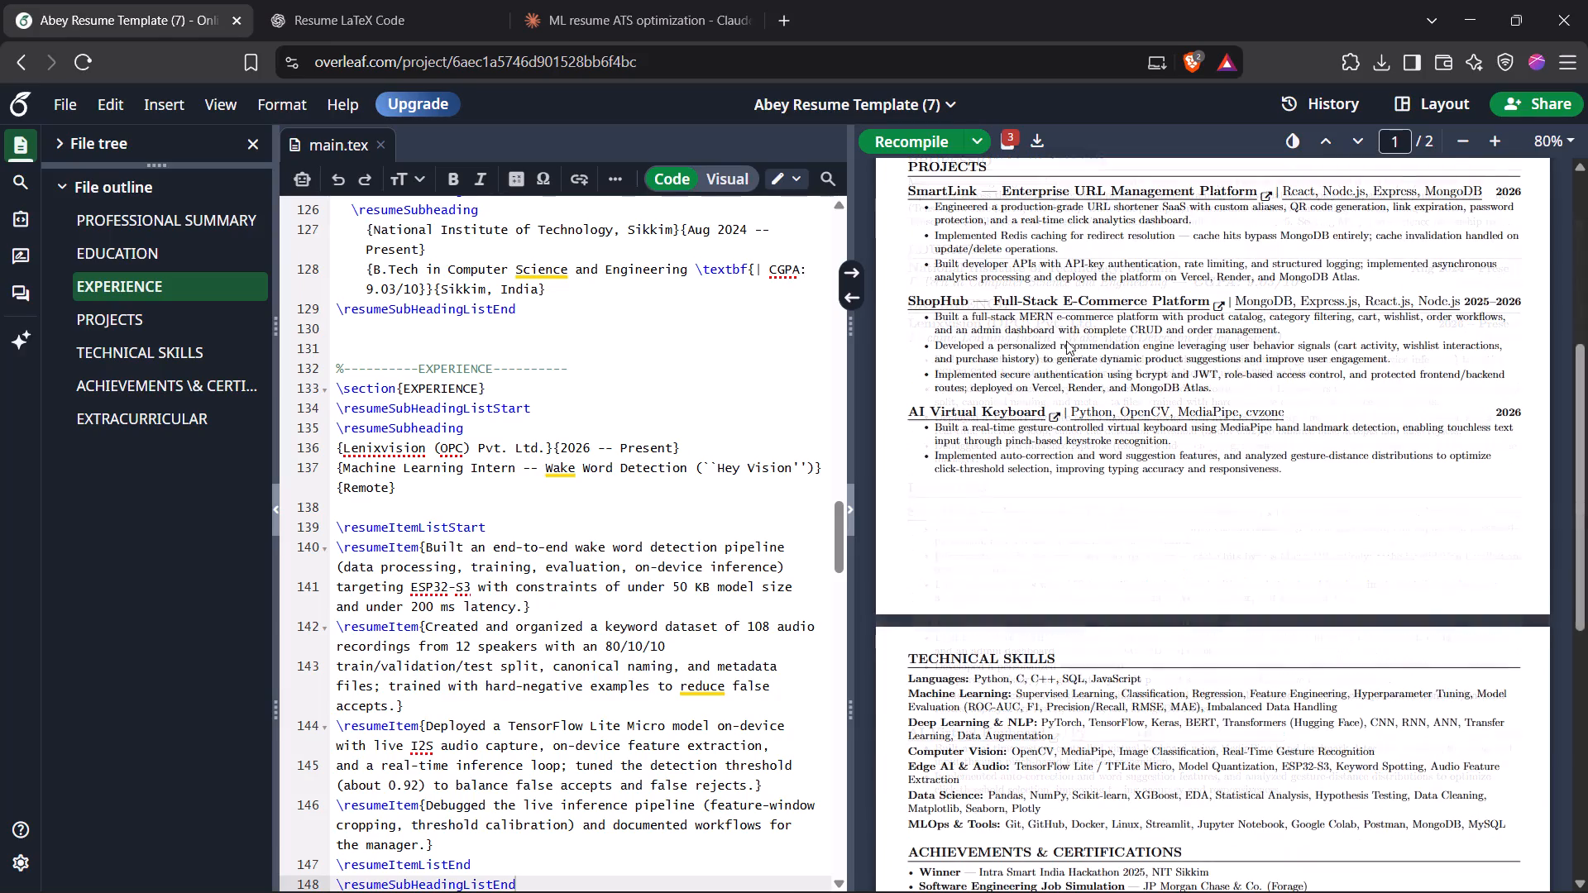
scroll(1066, 341, "up", 3)
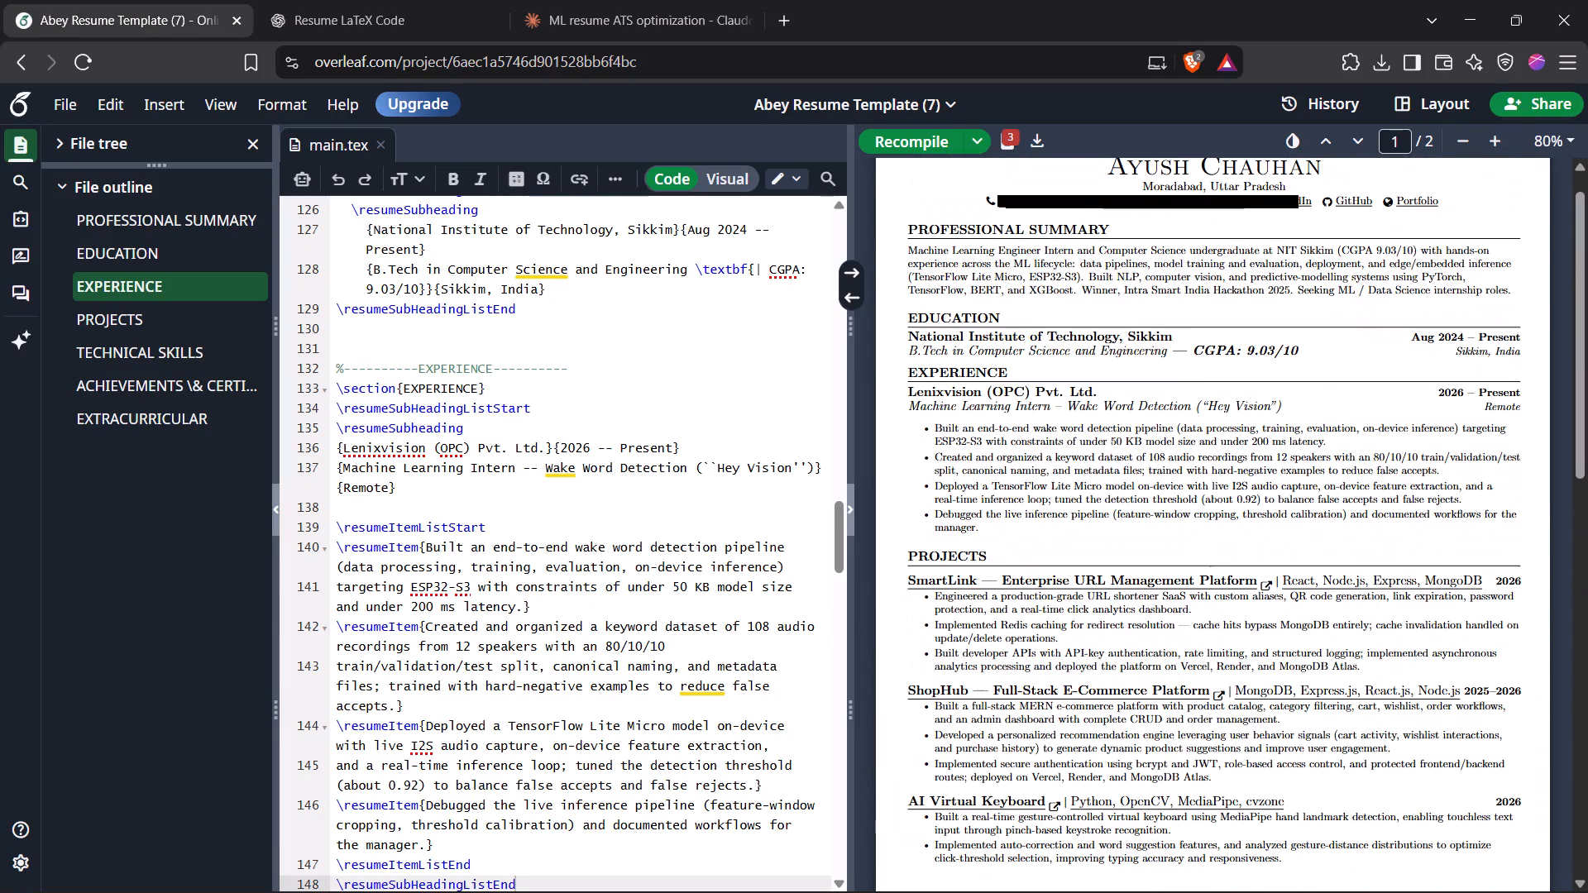
scroll(1066, 341, "up", 1)
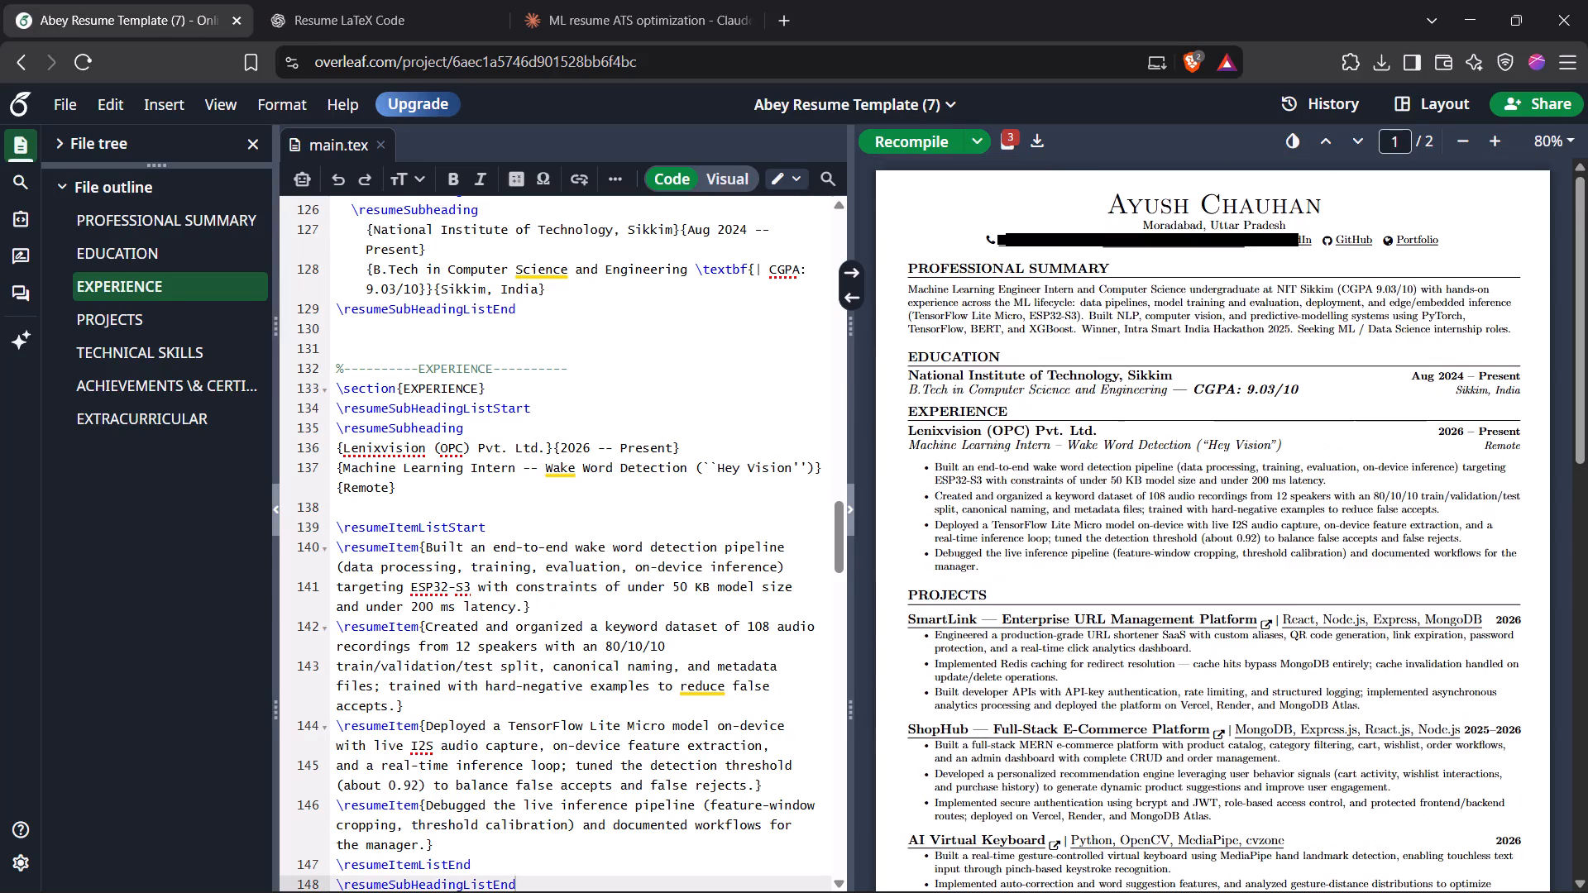
Add "June" before 2026 in the Lenixvision (OPC) Pvt. Ltd. entry's start date in the EXPERIENCE section.
left_click(557, 446)
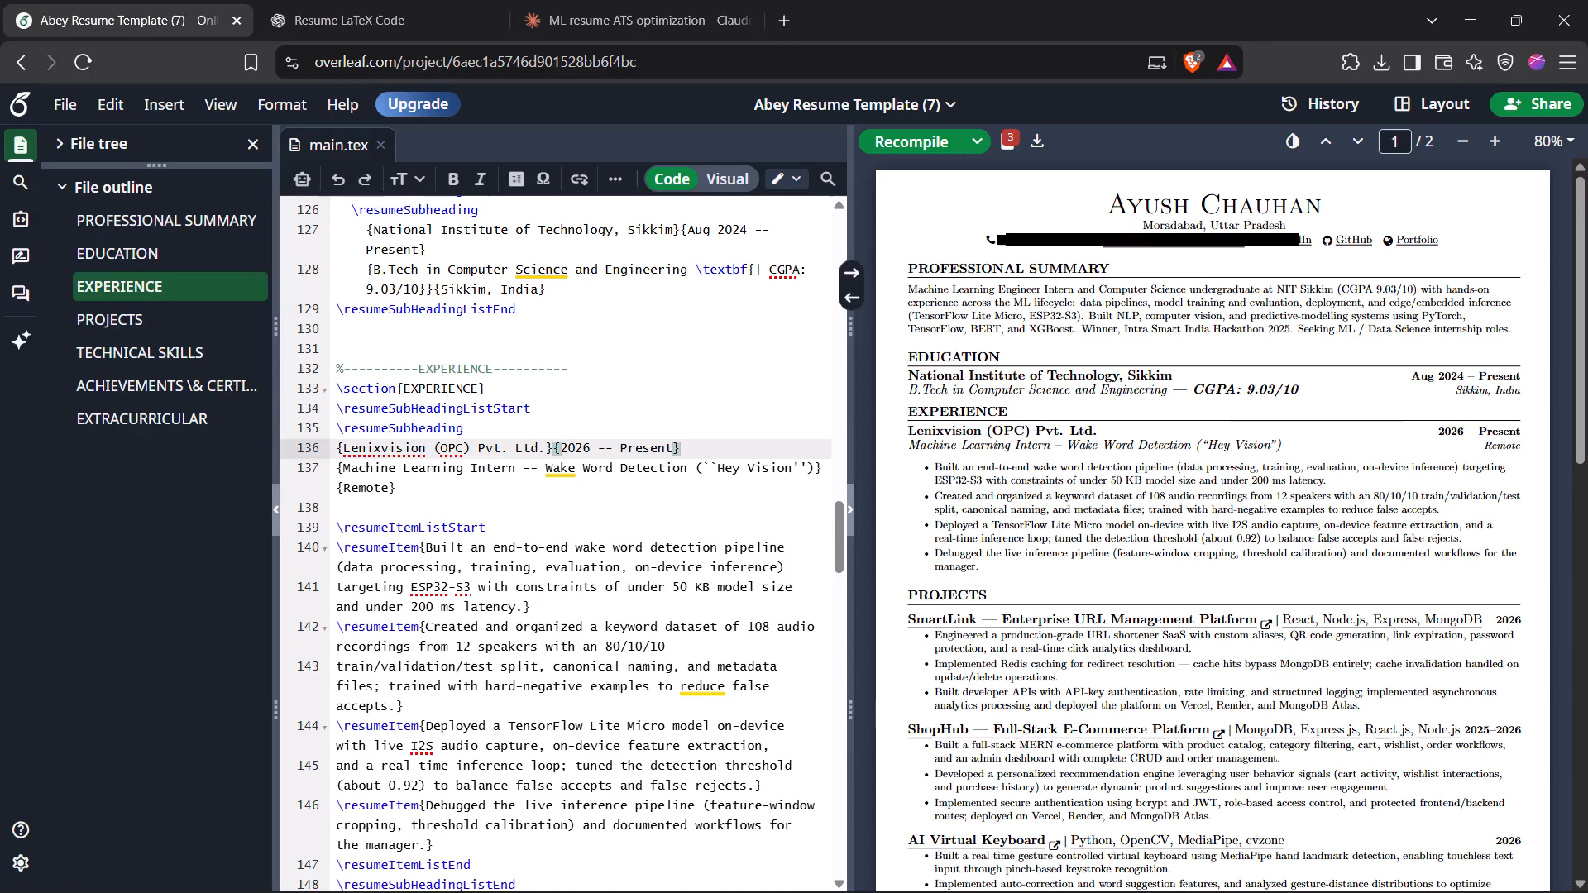
key("space")
type("june")
key("space")
key("BackSpace")
key("BackSpace")
key("BackSpace")
key("BackSpace")
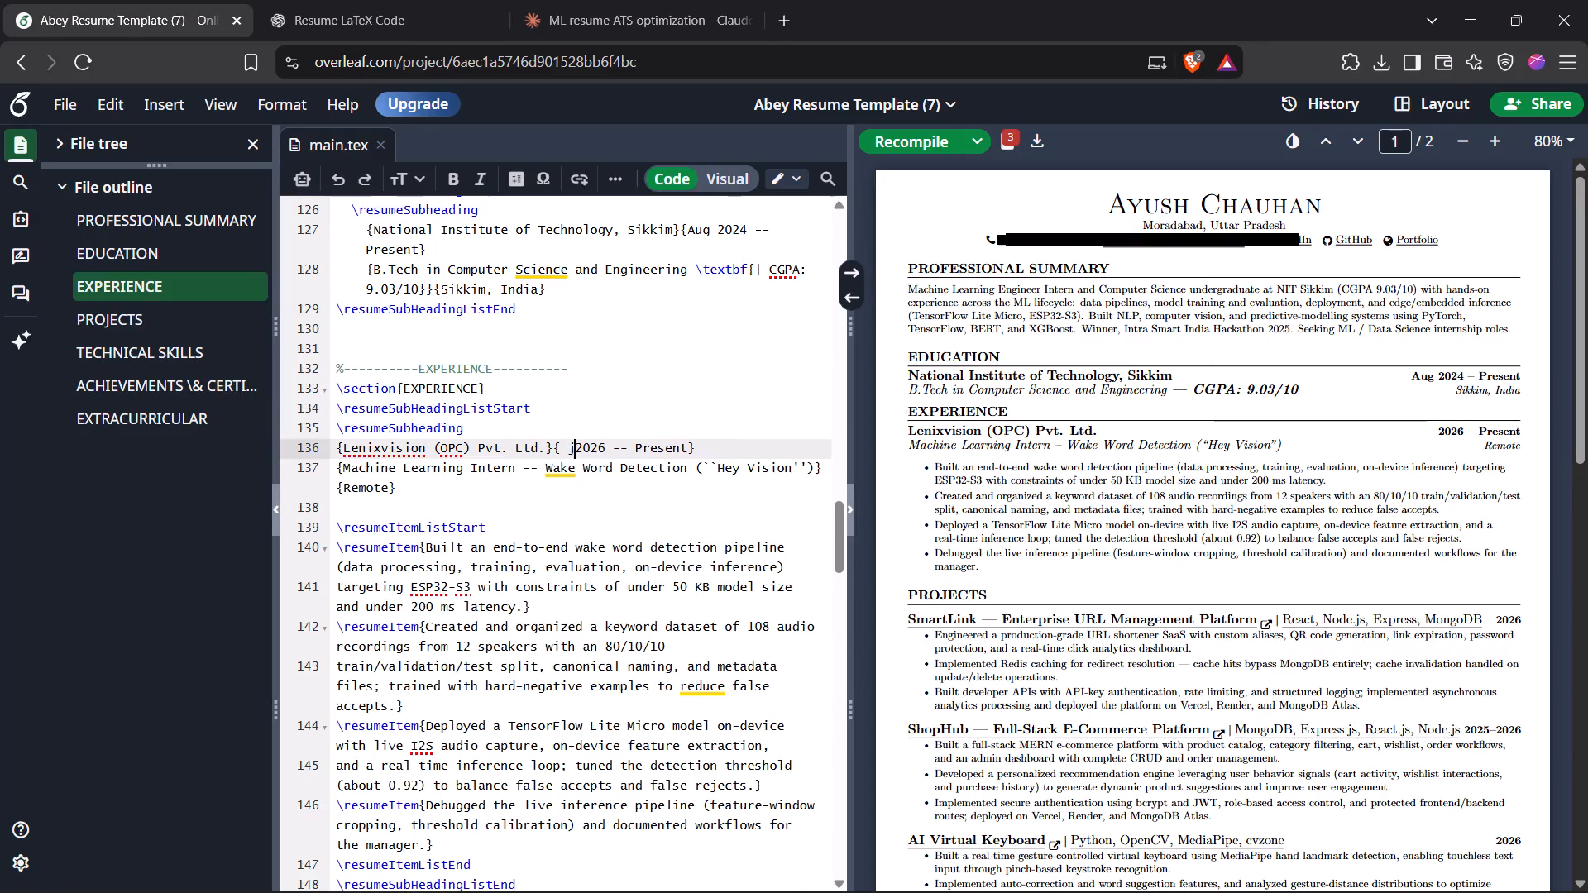
key("BackSpace")
key("BackSpace")
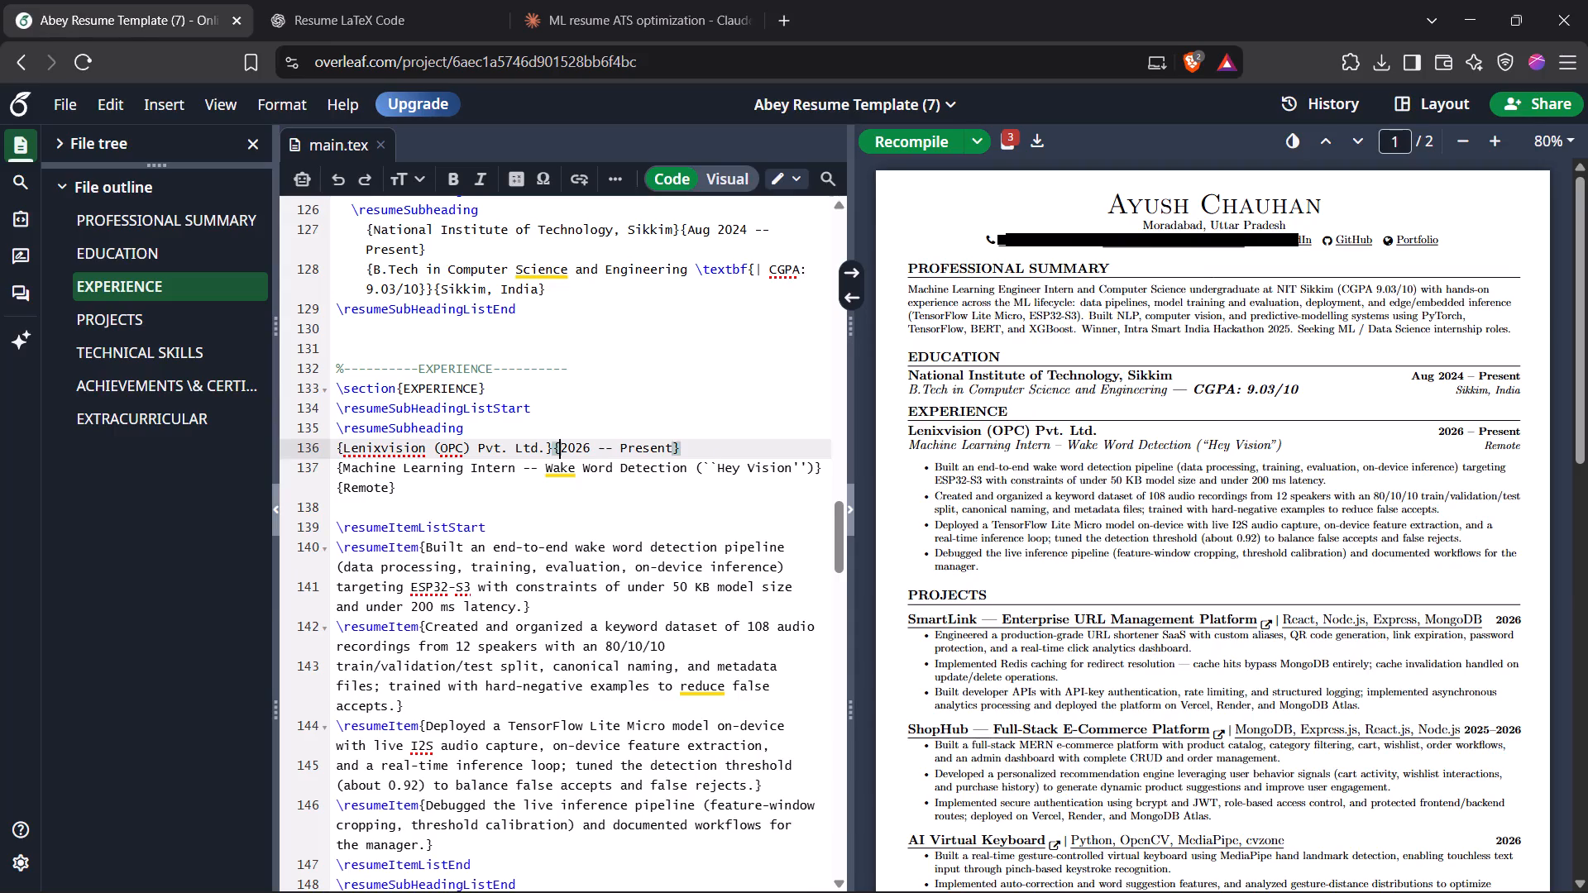
type("June")
key("space")
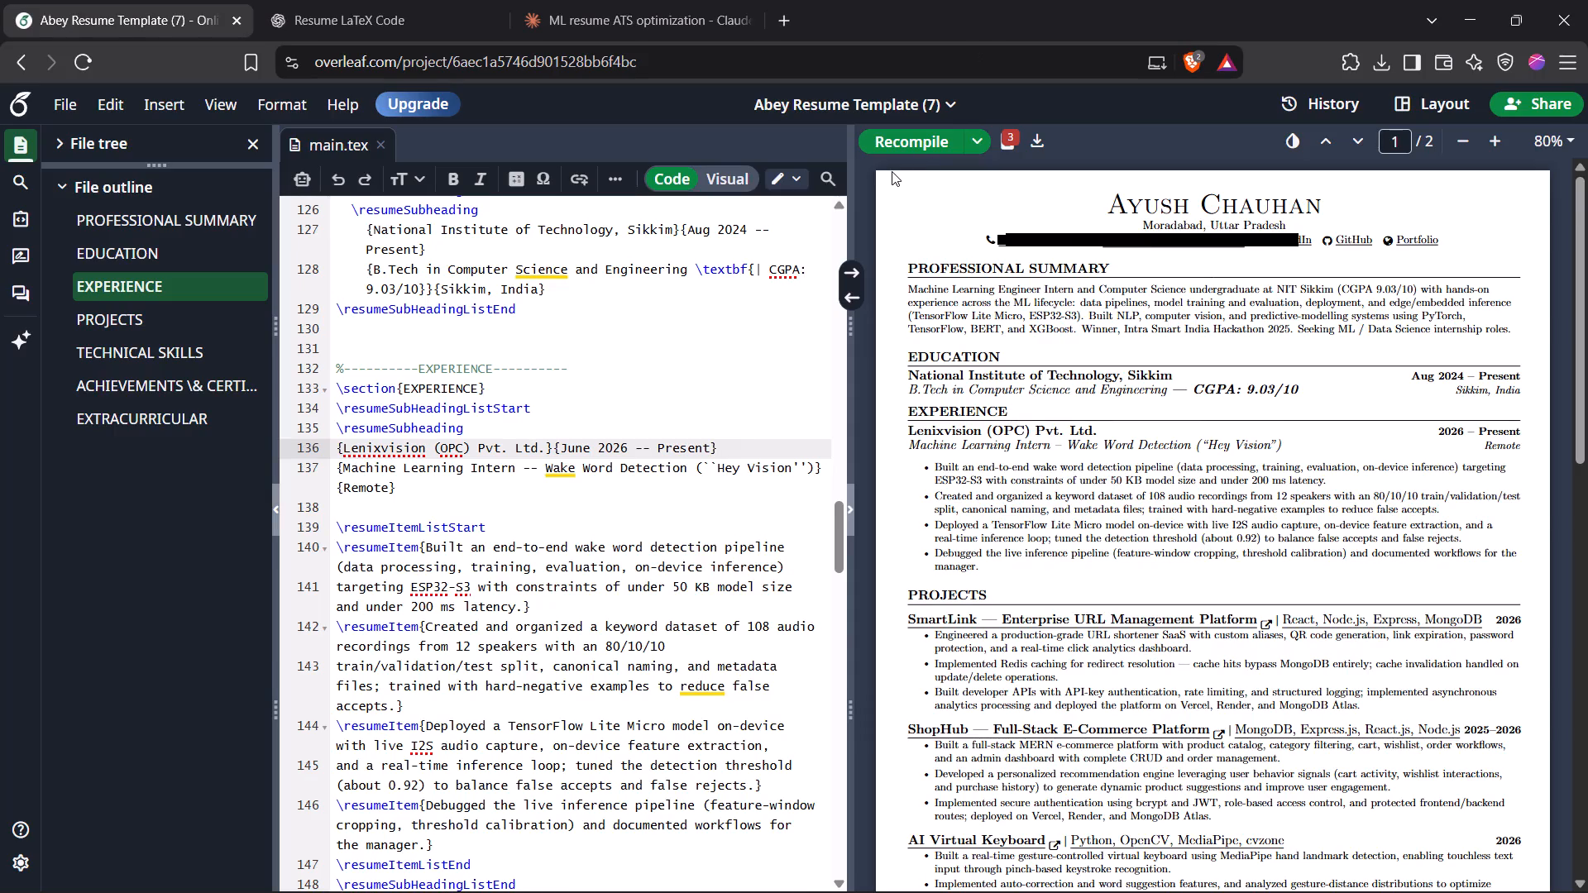
Recompile the resume with the updated start date and read through the wake word experience bullets in the PDF.
left_click(918, 147)
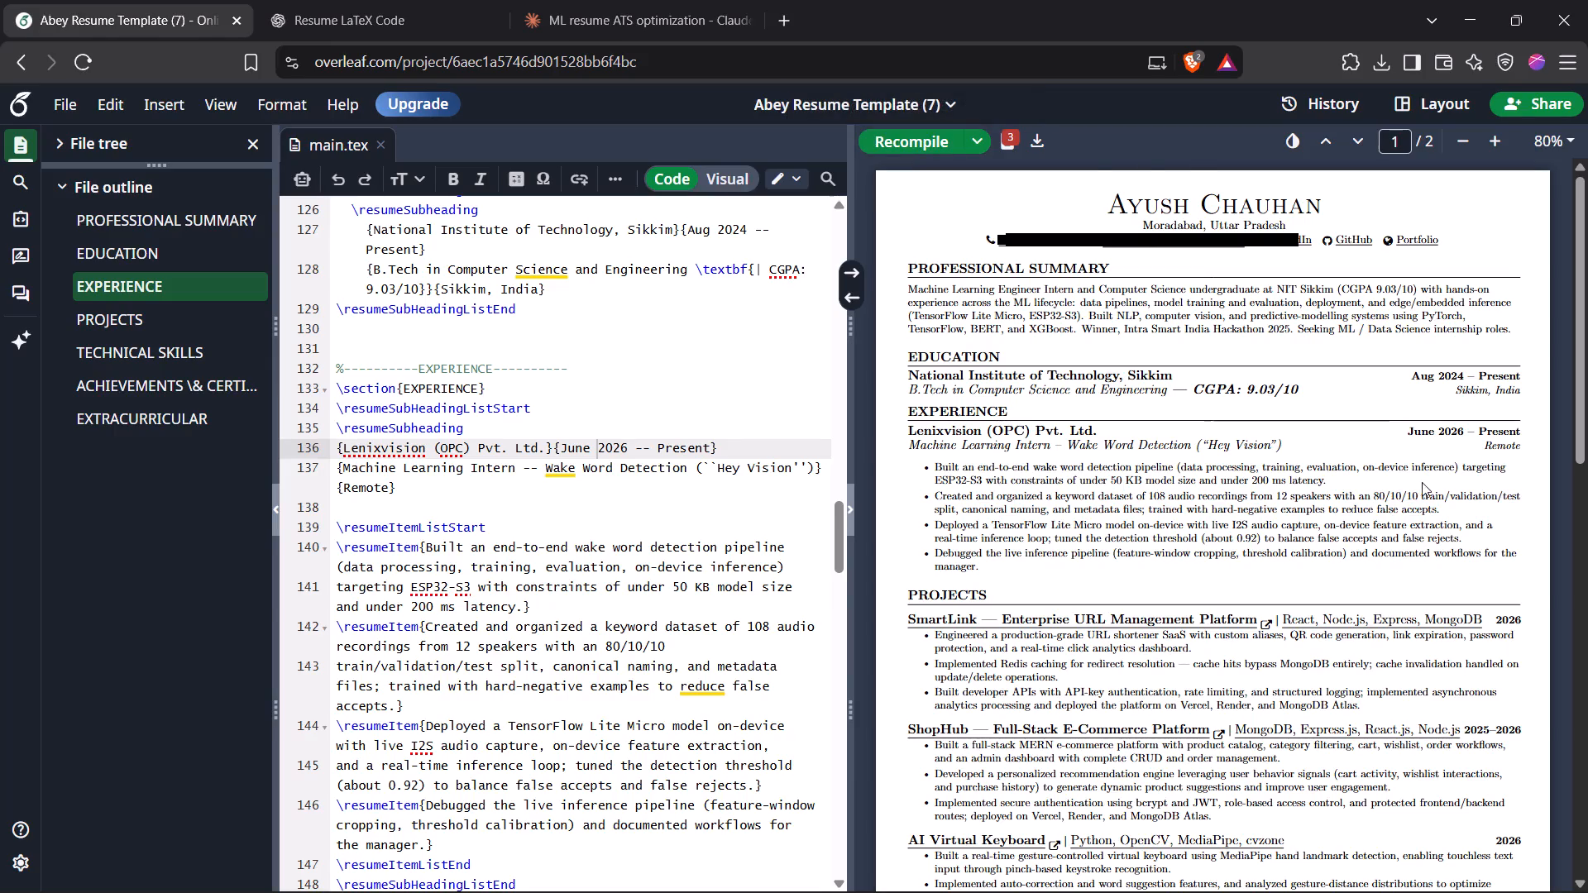
left_click_drag(1451, 515, 936, 516)
left_click(936, 516)
left_click_drag(1457, 513, 941, 487)
left_click(941, 487)
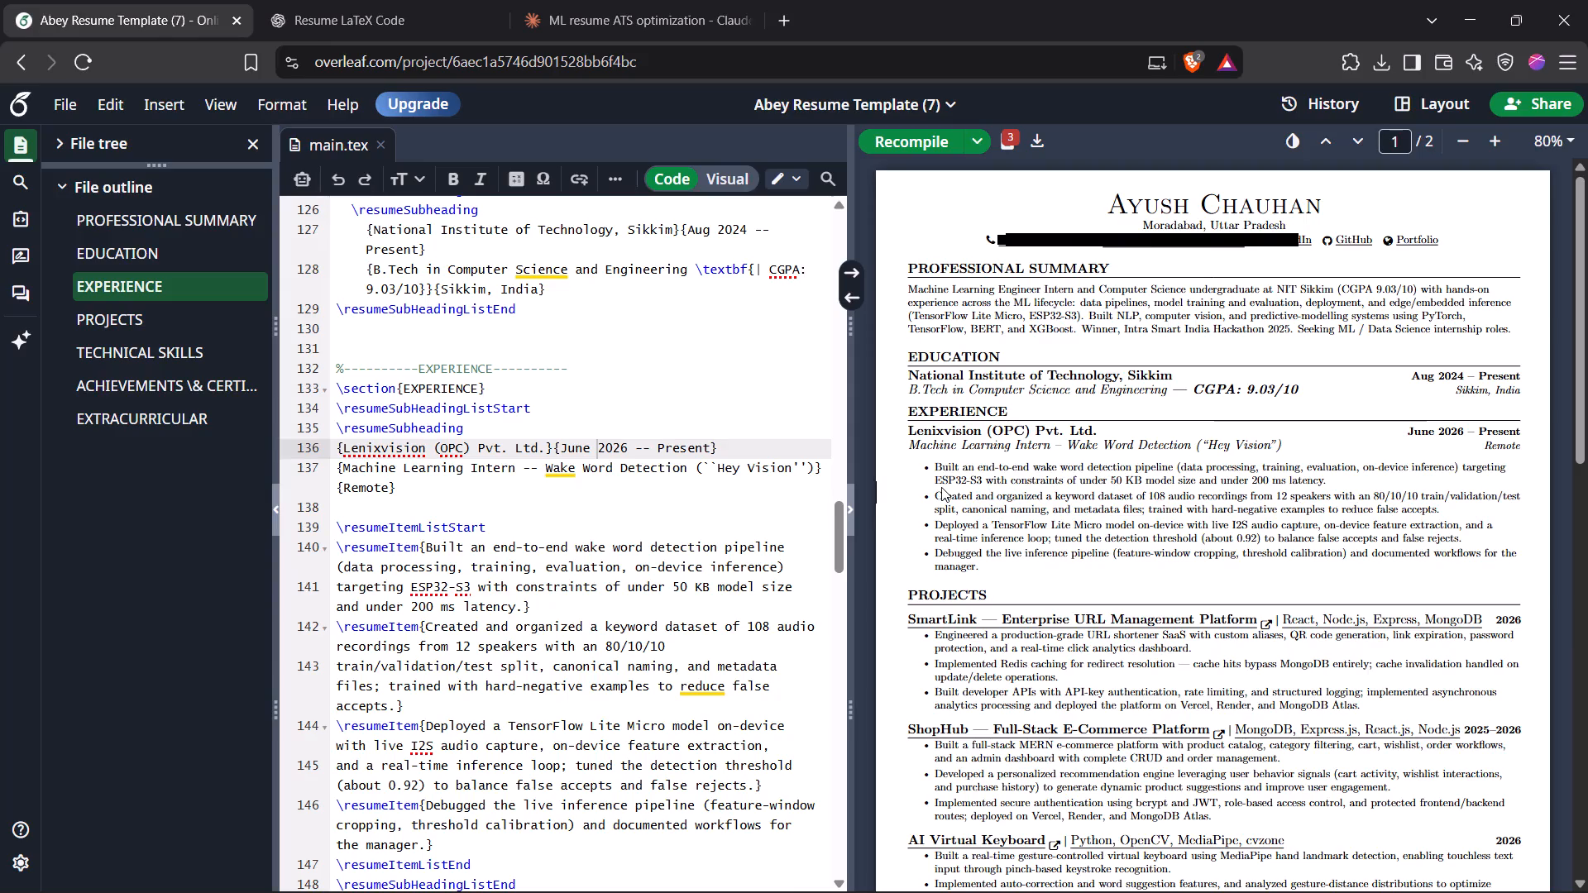
left_click_drag(934, 494, 1425, 514)
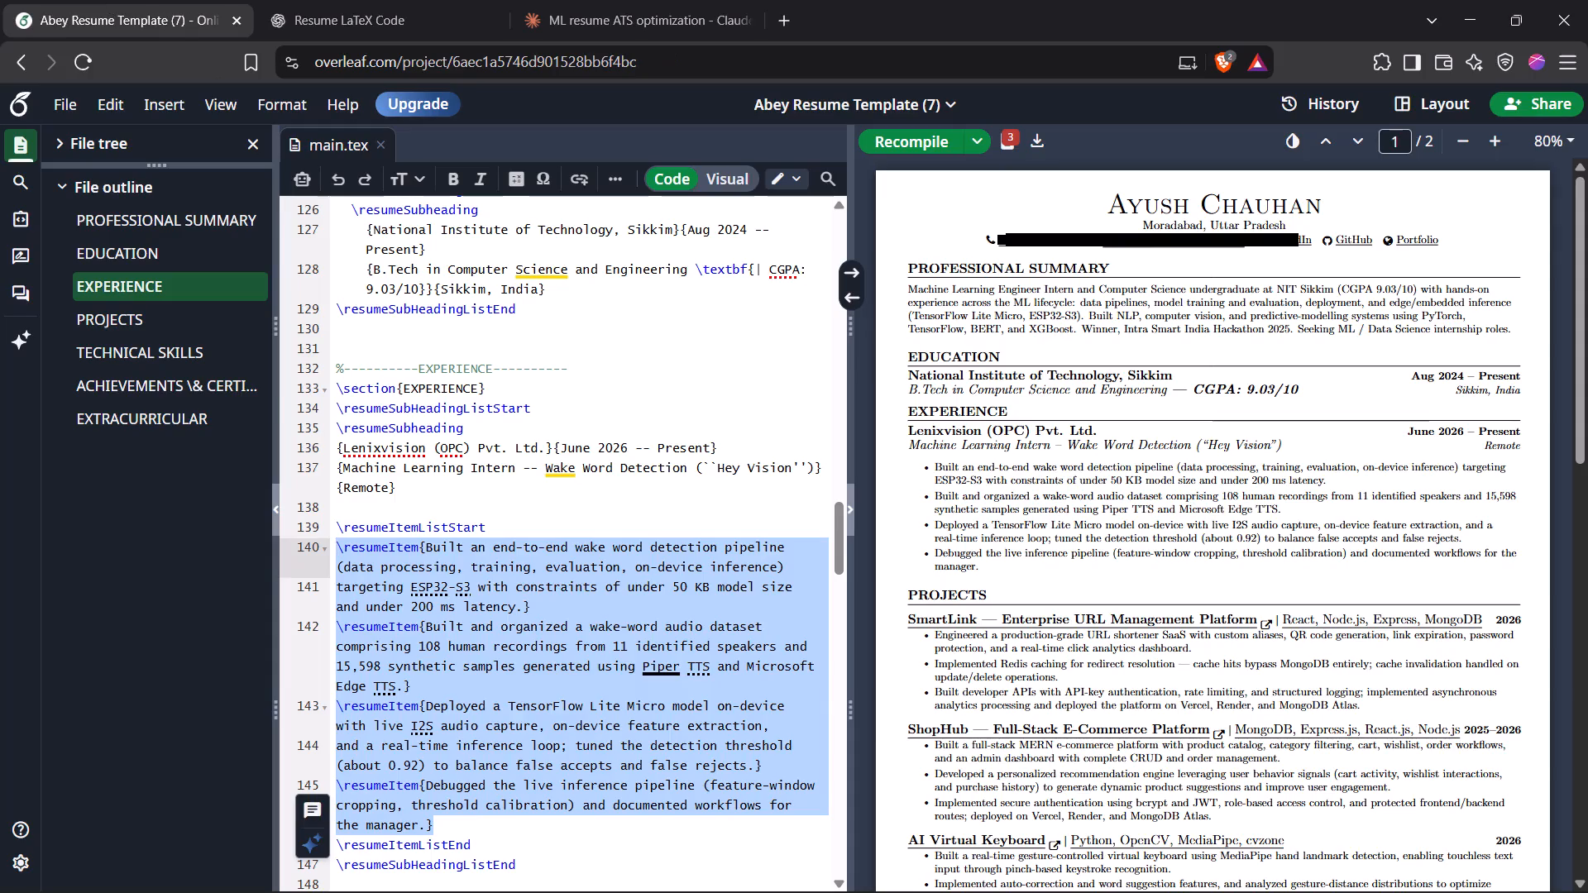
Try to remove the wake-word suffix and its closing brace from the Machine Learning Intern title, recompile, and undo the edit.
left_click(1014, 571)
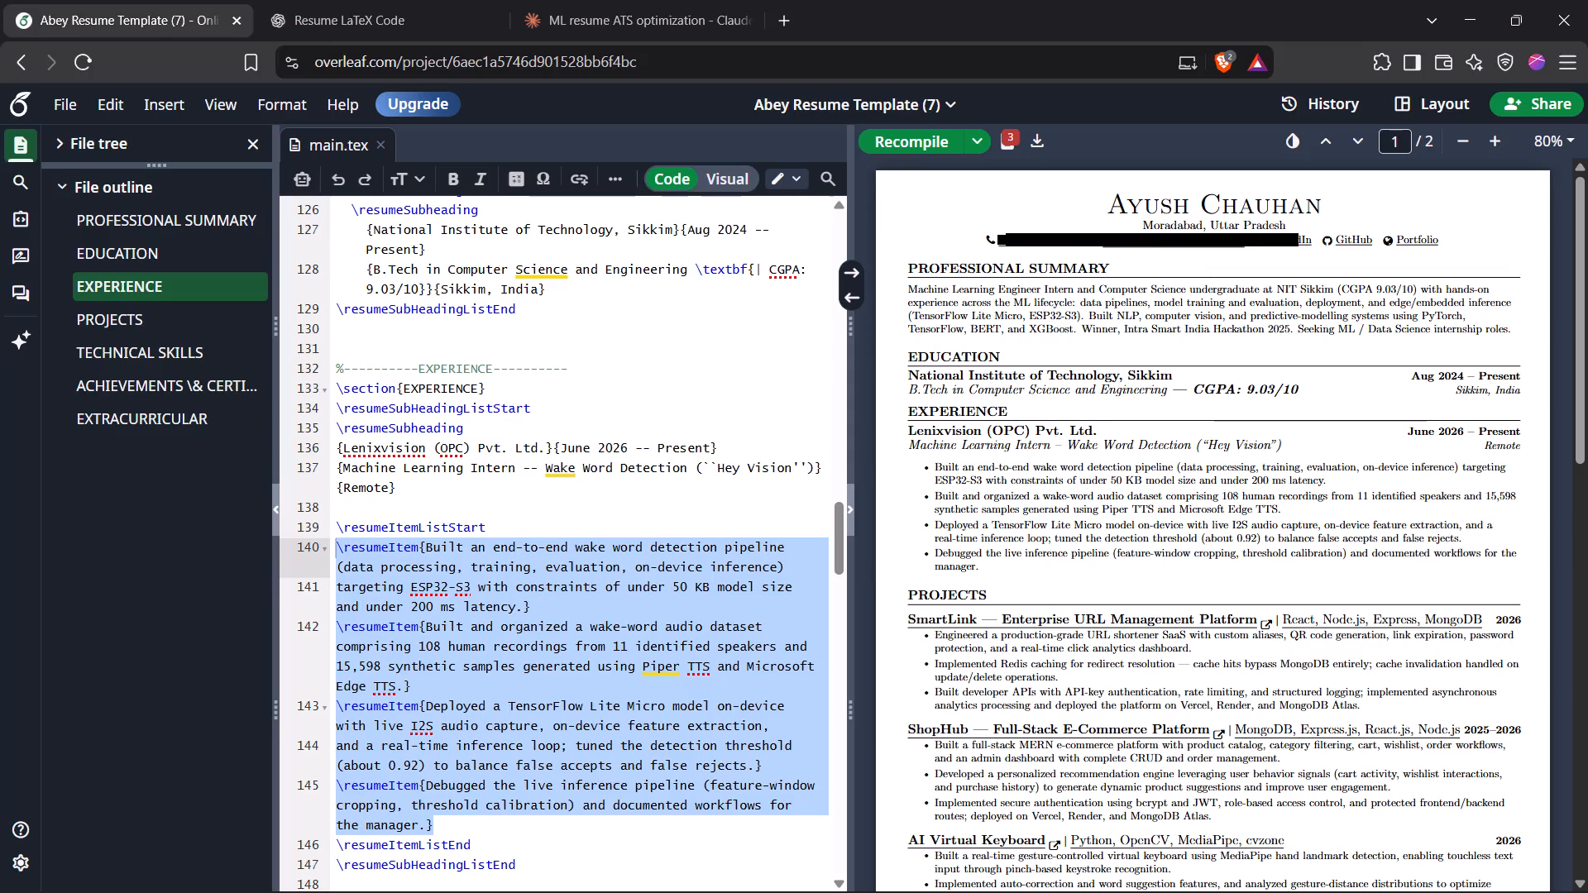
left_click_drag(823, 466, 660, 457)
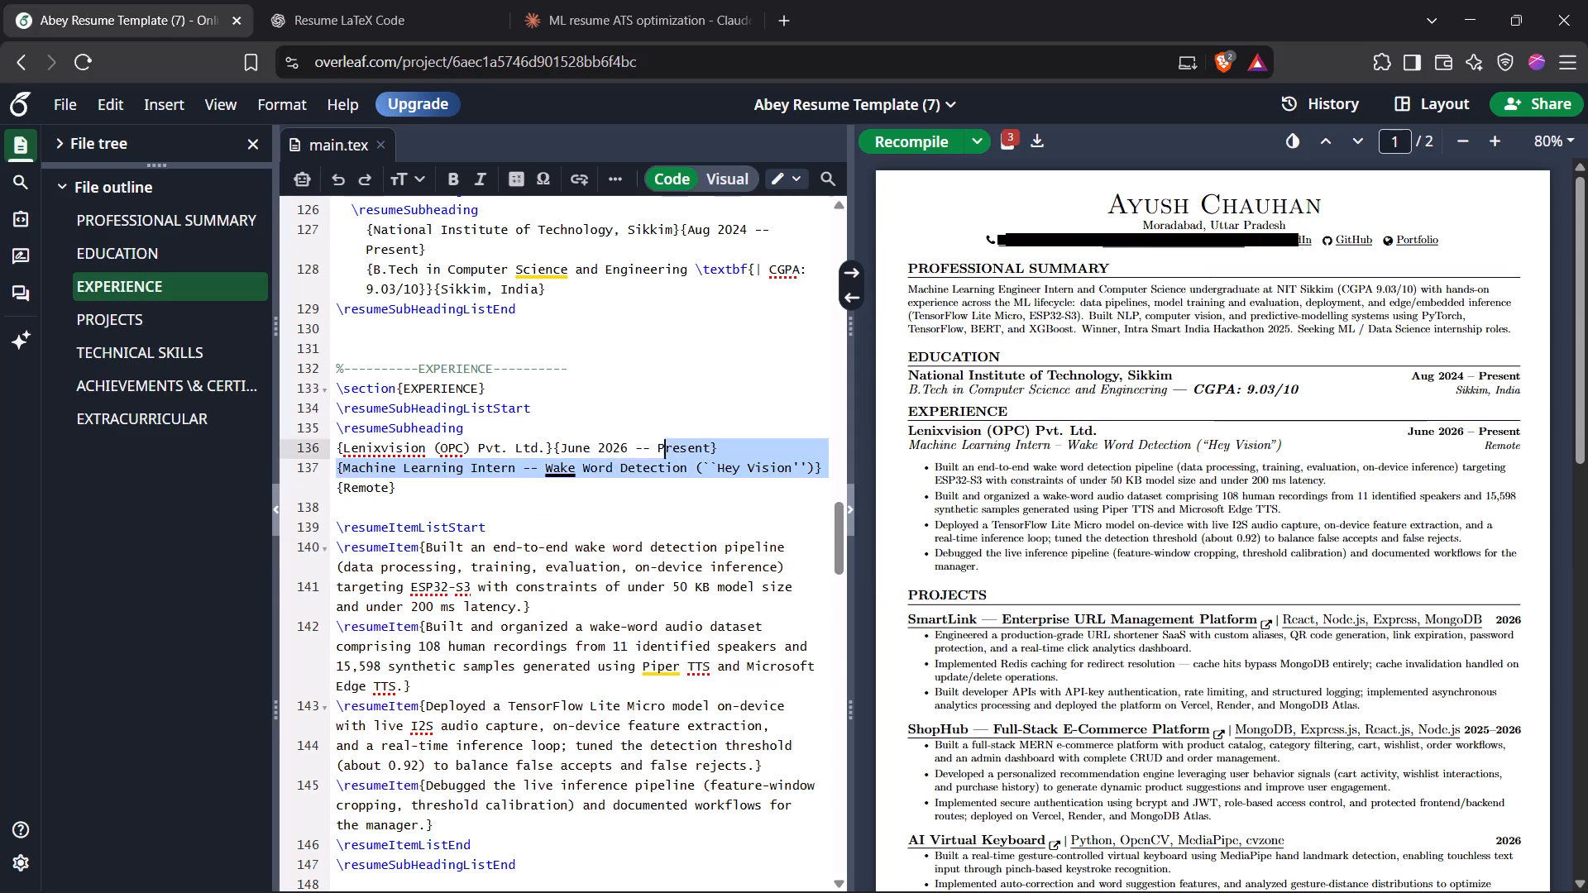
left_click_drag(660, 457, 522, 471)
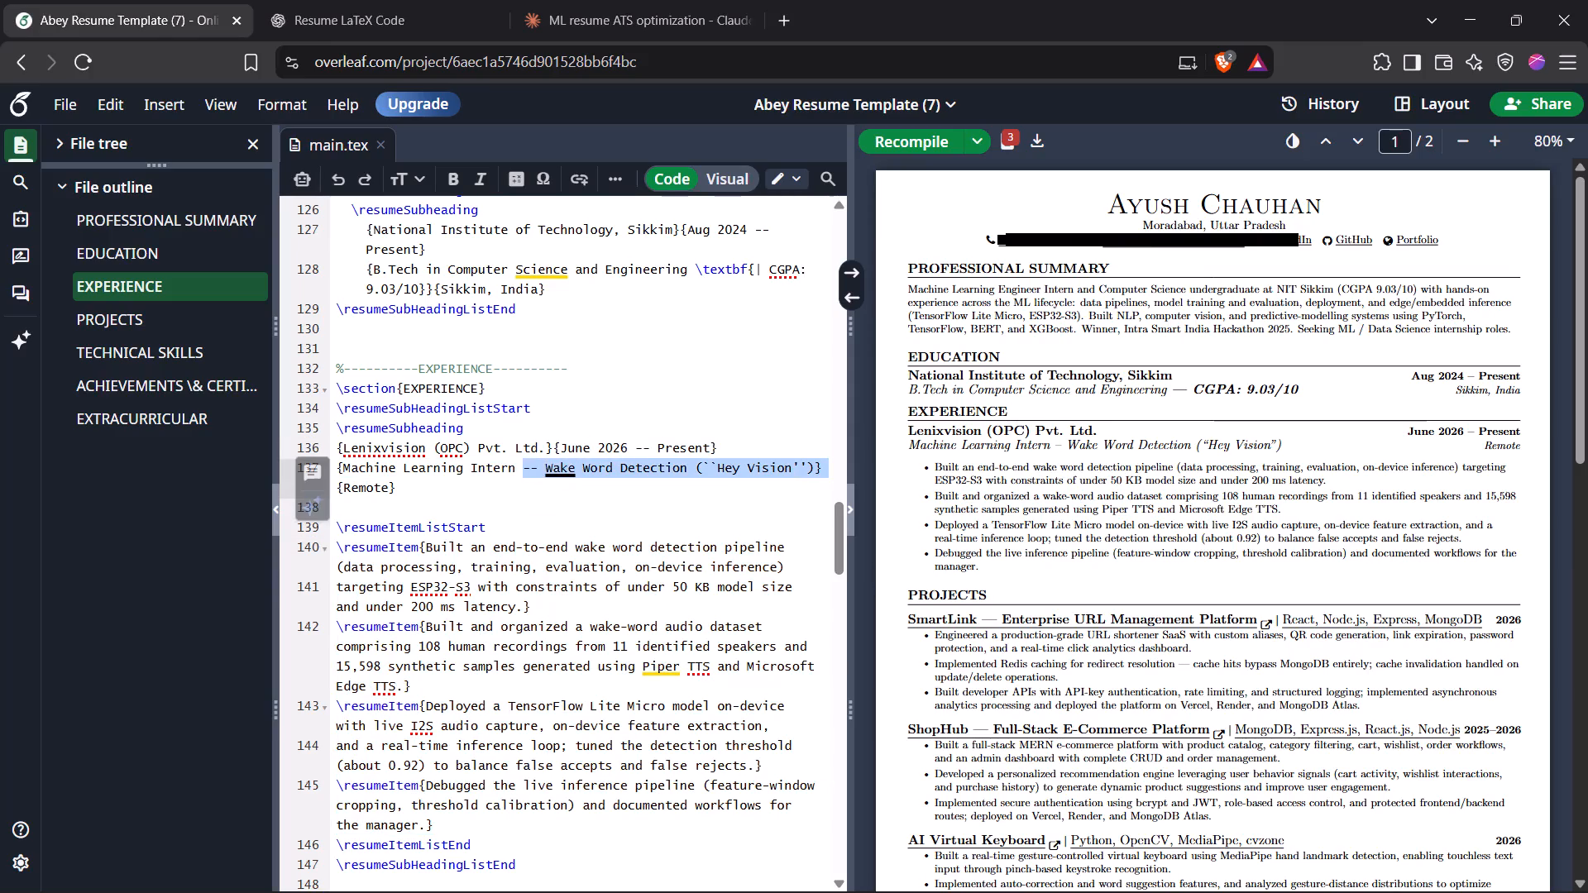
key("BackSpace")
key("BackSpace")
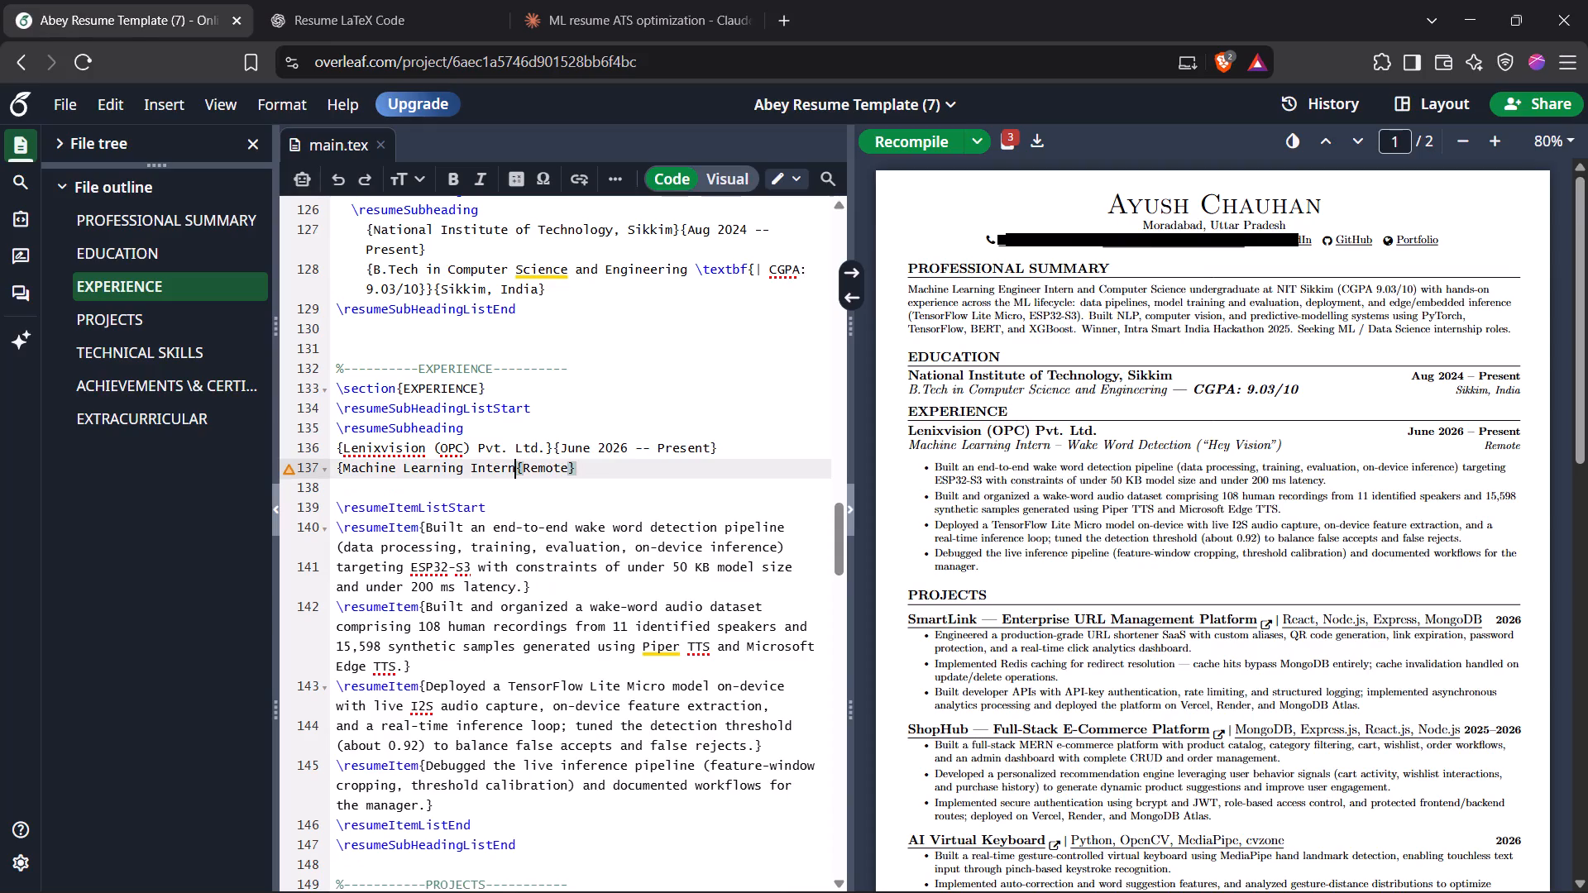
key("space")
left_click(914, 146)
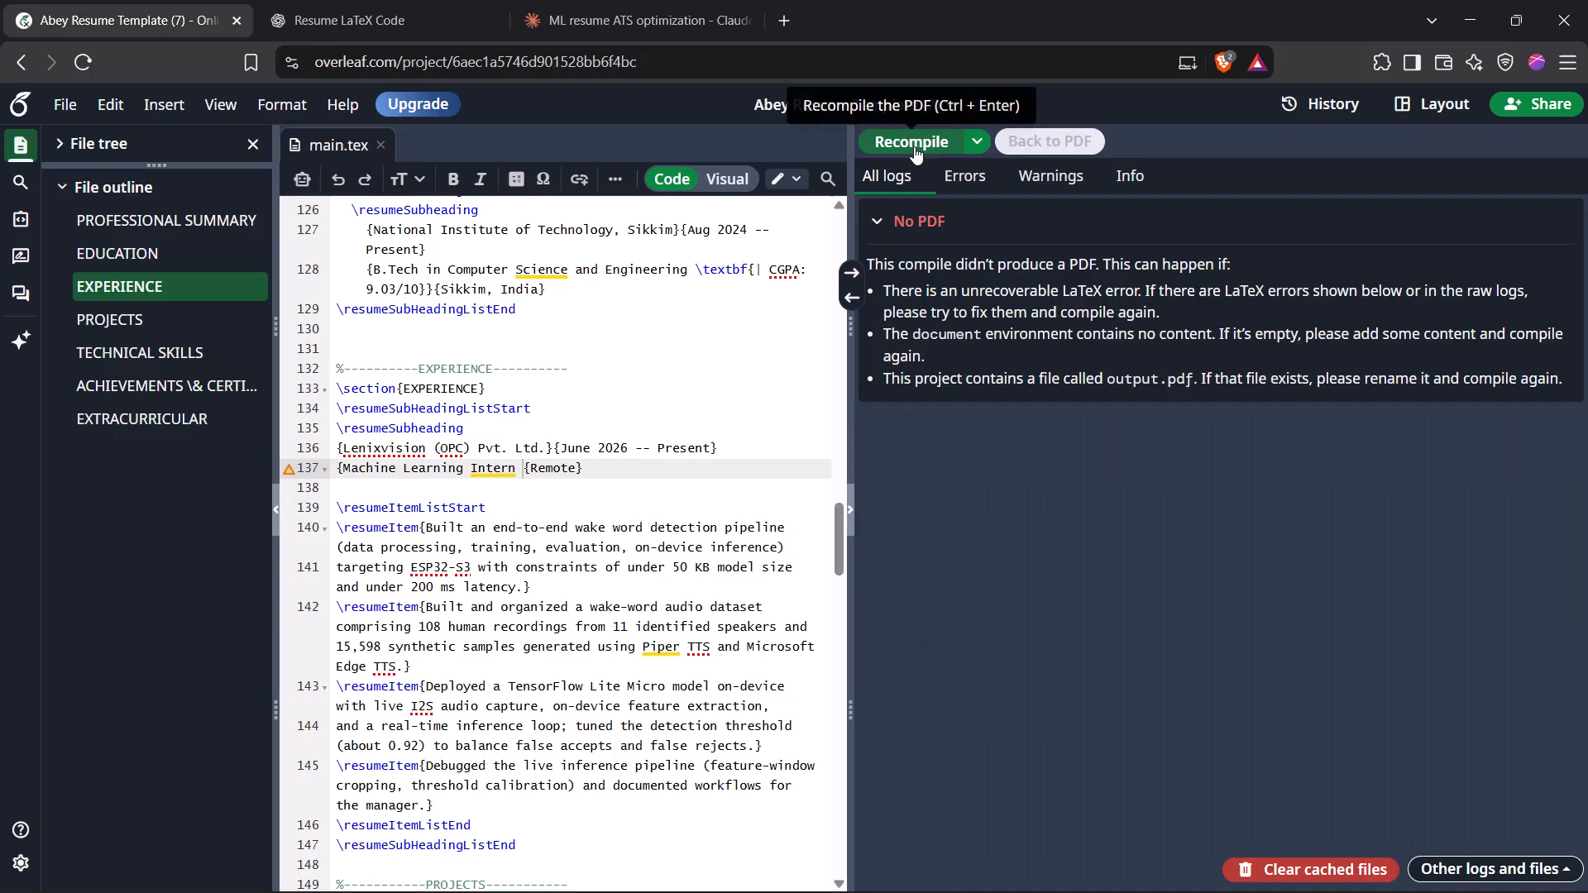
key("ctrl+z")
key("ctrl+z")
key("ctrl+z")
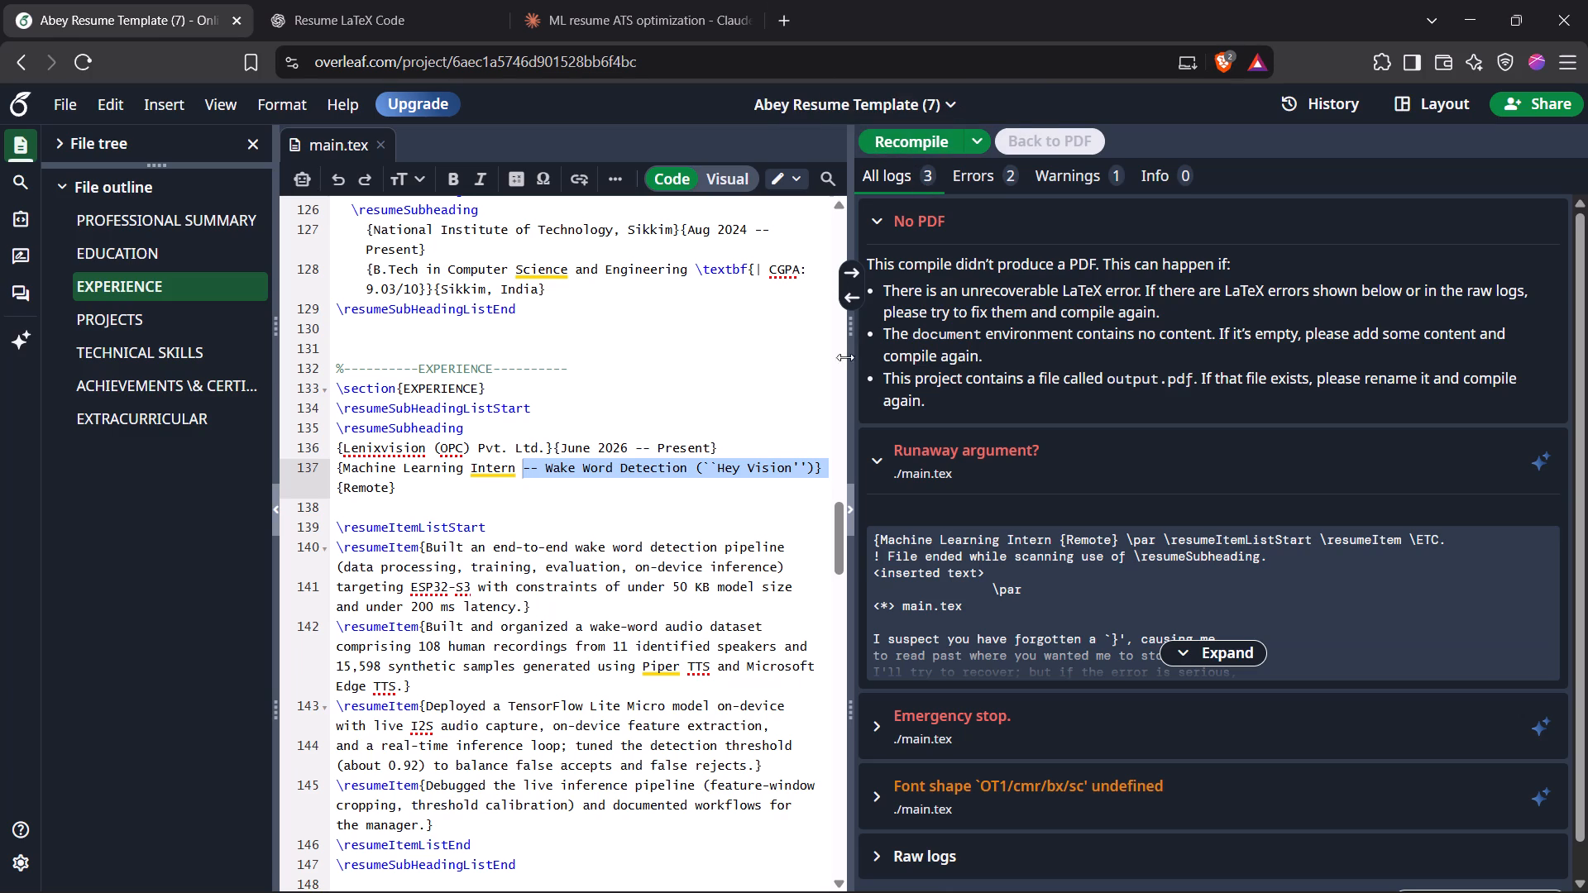
Delete "-- Wake Word Detection (``Hey Vision'')" from the Lenixvision job title, keeping {Machine Learning Intern}{Remote}, and recompile the resume.
left_click(813, 467)
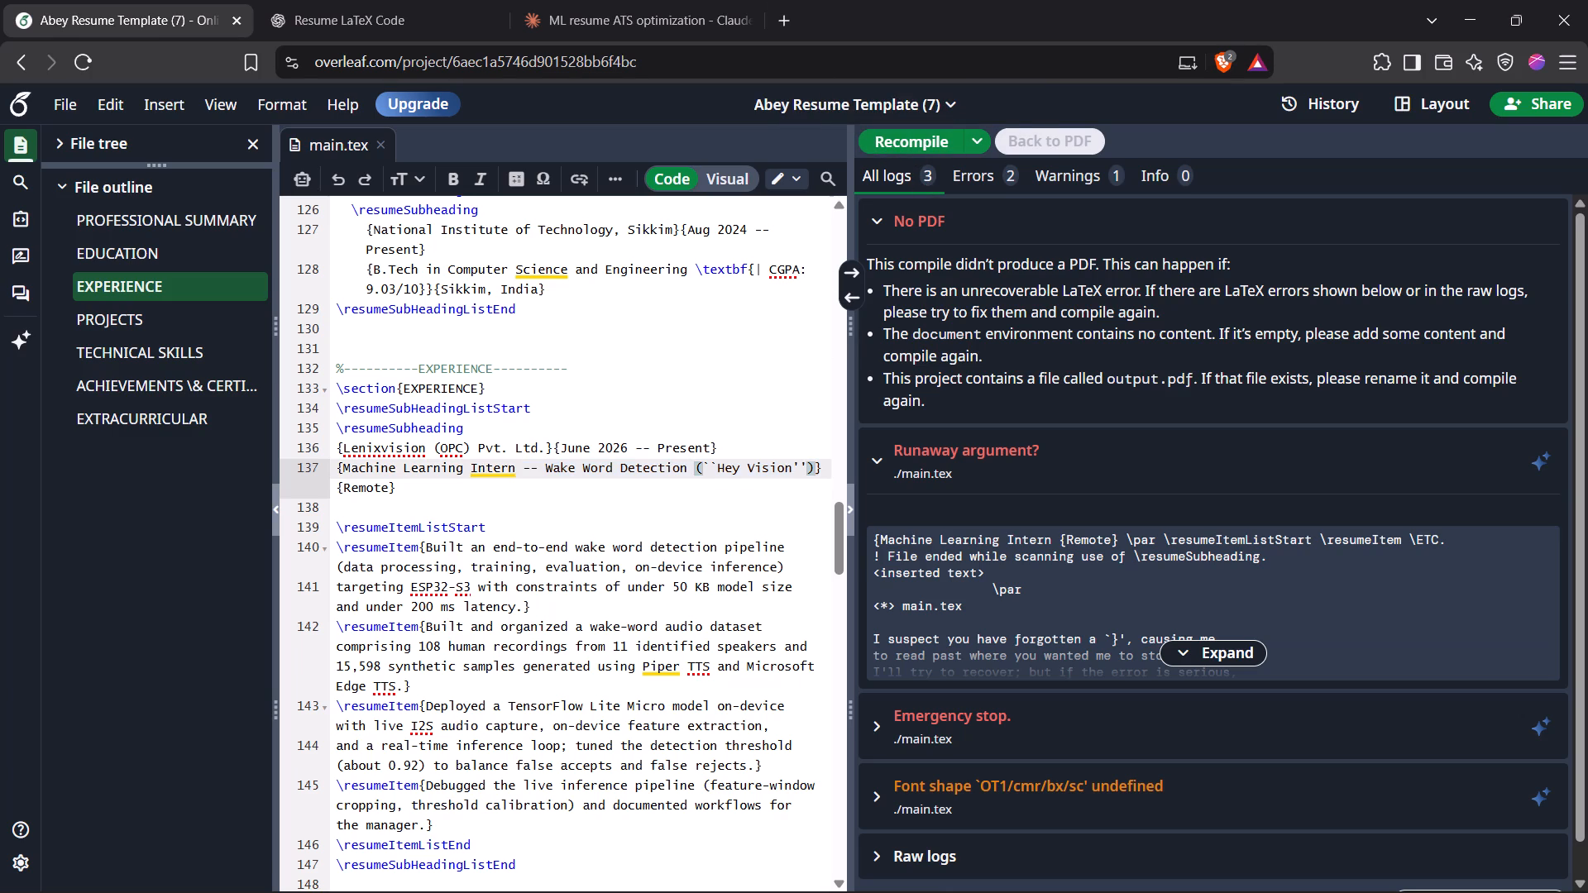
key("BackSpace")
key("BackSpace")
key("BackSpace")
key("BackSpace")
key("BackSpace")
key("BackSpace")
key("BackSpace")
key("BackSpace")
key("BackSpace")
key("BackSpace")
key("BackSpace")
key("BackSpace")
key("BackSpace")
key("BackSpace")
key("BackSpace")
key("BackSpace")
key("BackSpace")
key("BackSpace")
key("BackSpace")
key("BackSpace")
key("BackSpace")
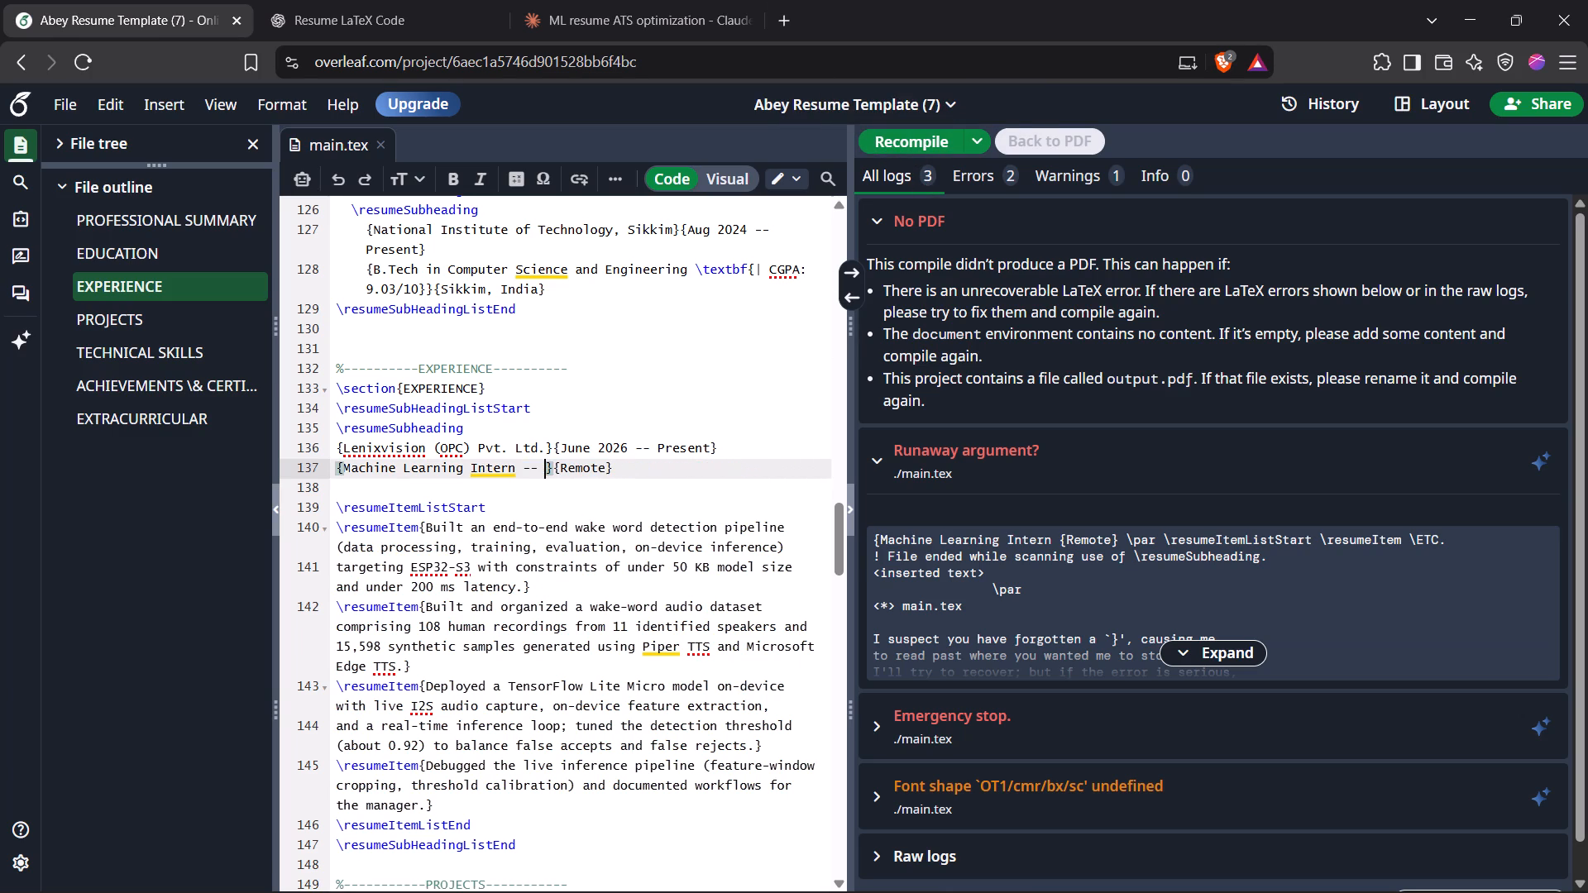
key("BackSpace")
key("BackSpace")
key("BackSpace")
key("BackSpace")
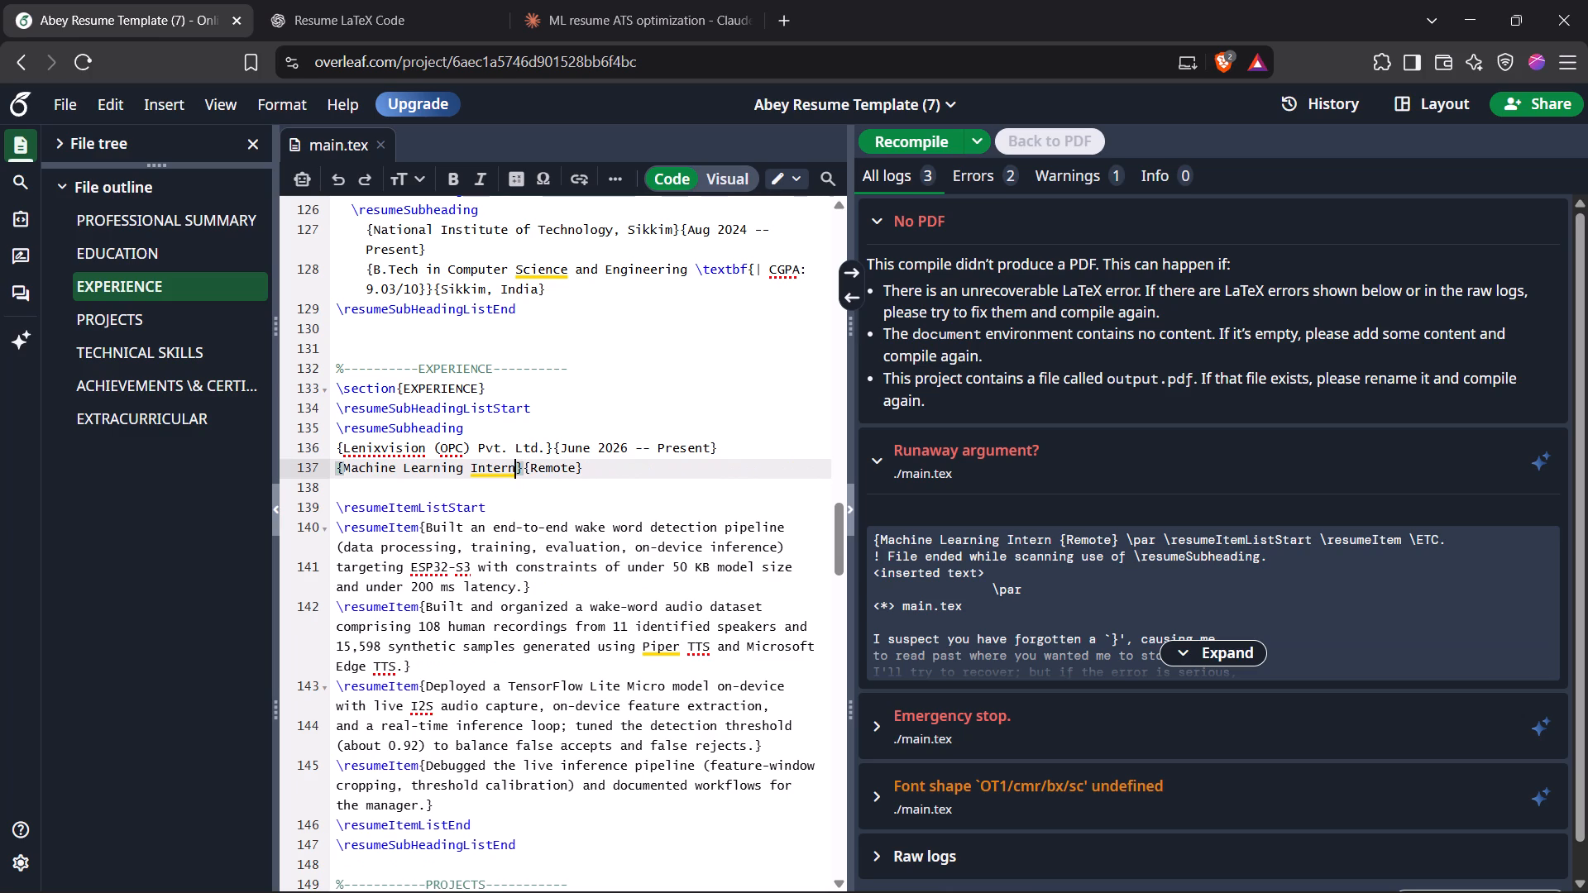
key("space")
key("BackSpace")
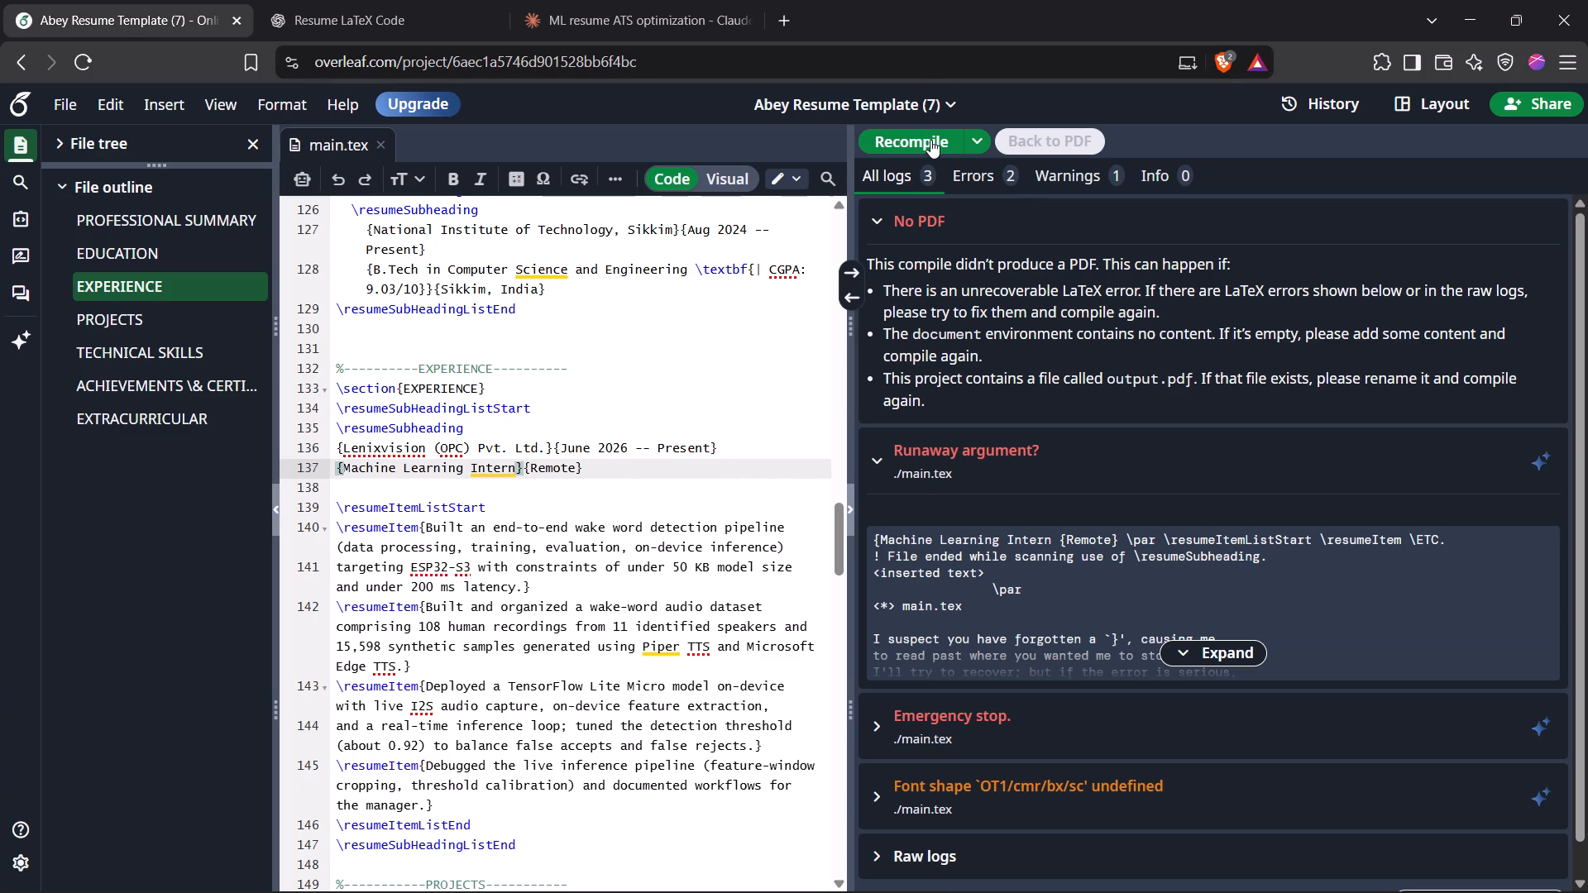
left_click(930, 142)
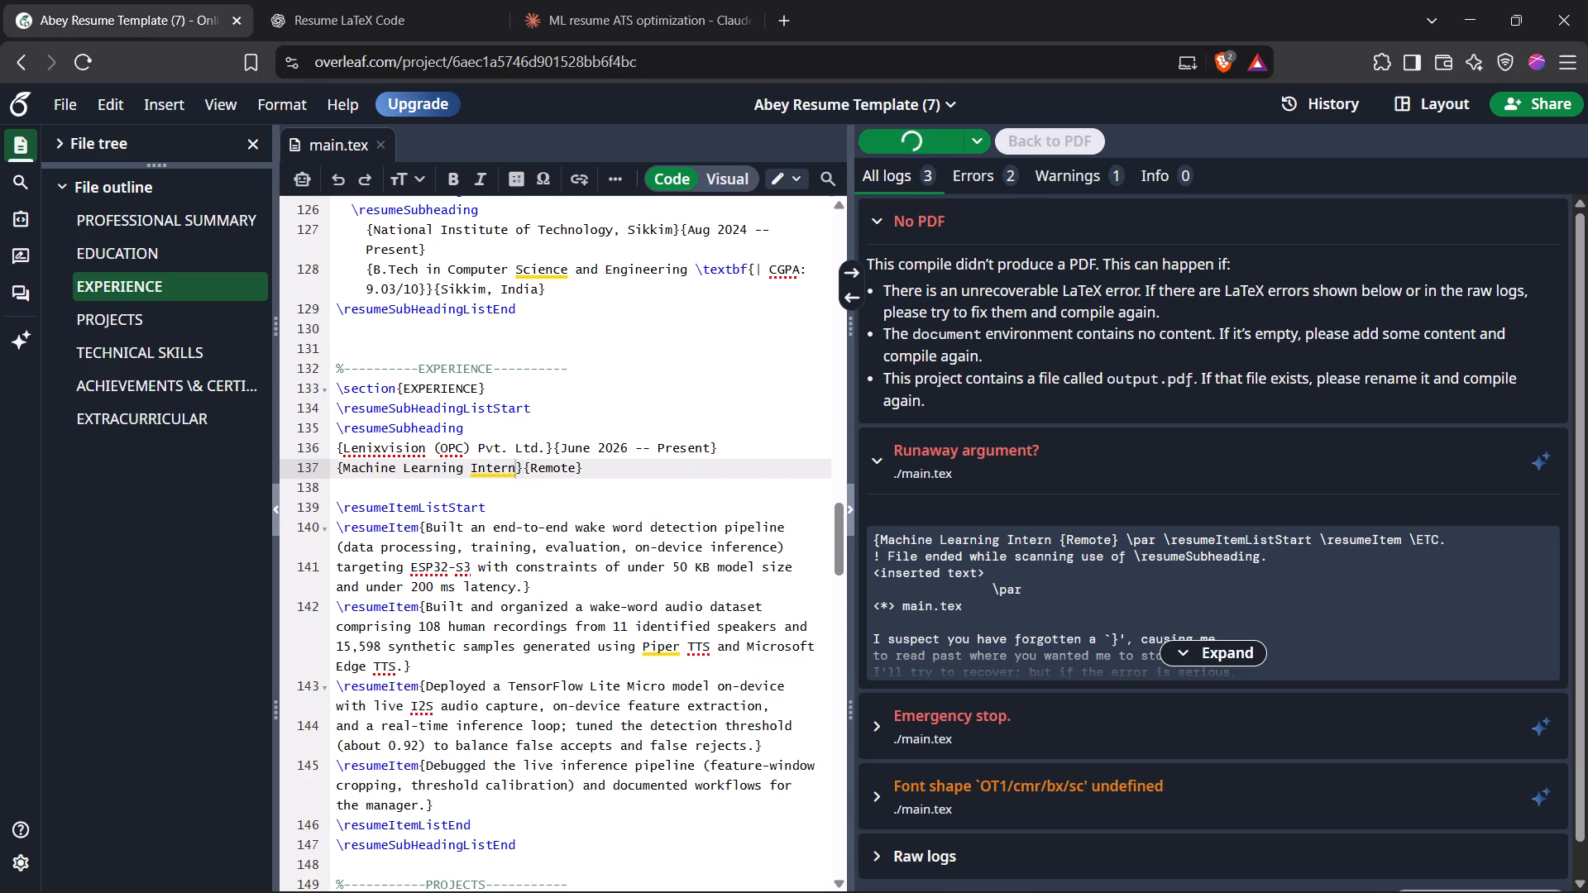
scroll(610, 537, "up", 3)
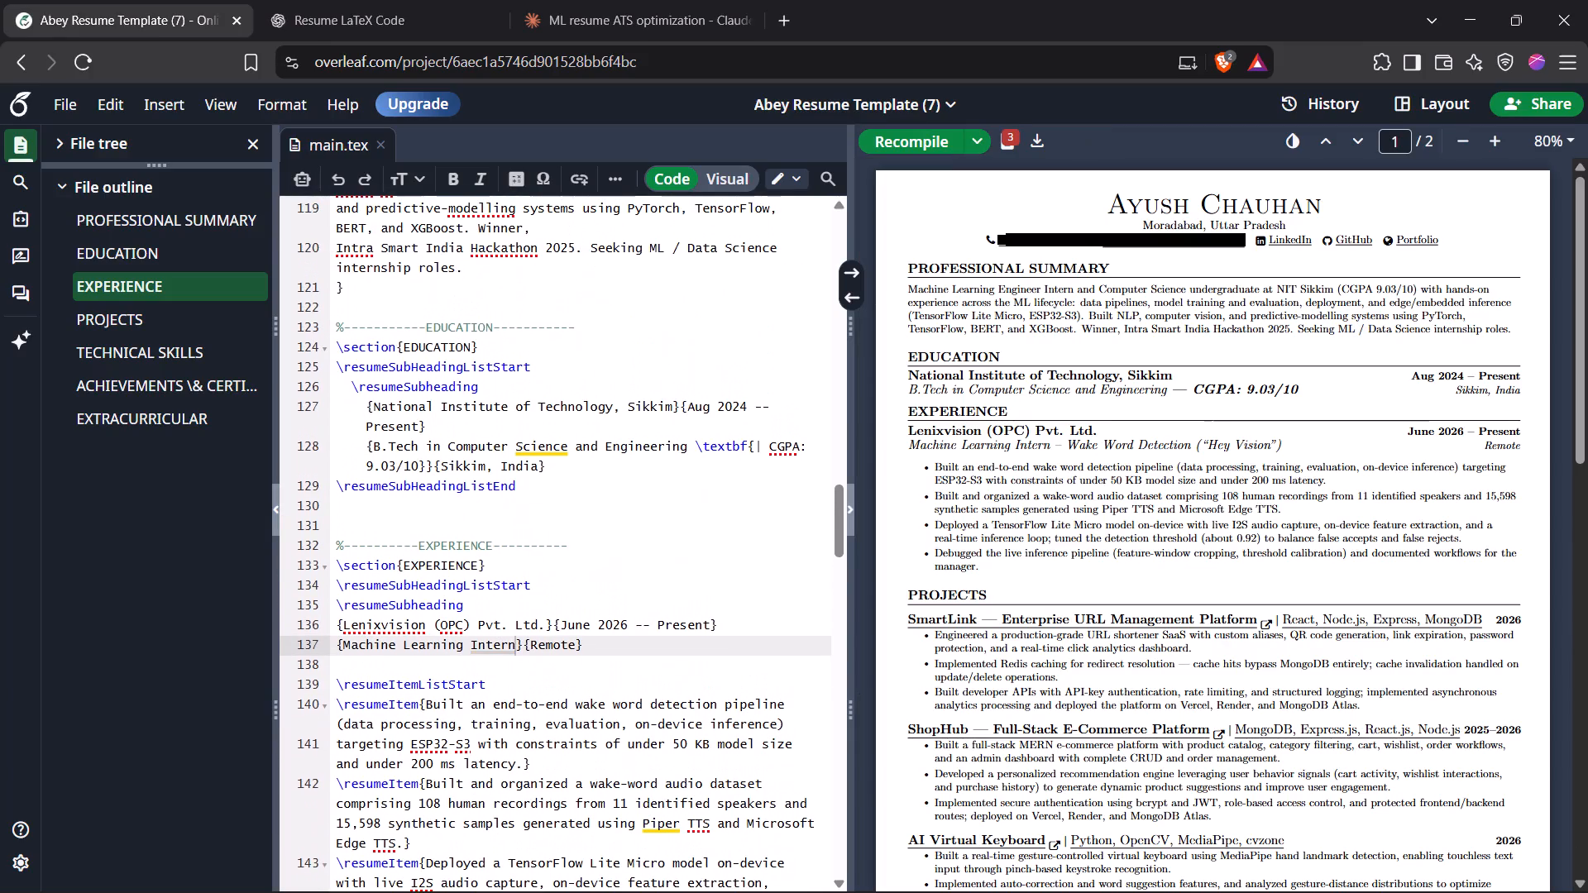
left_click(893, 146)
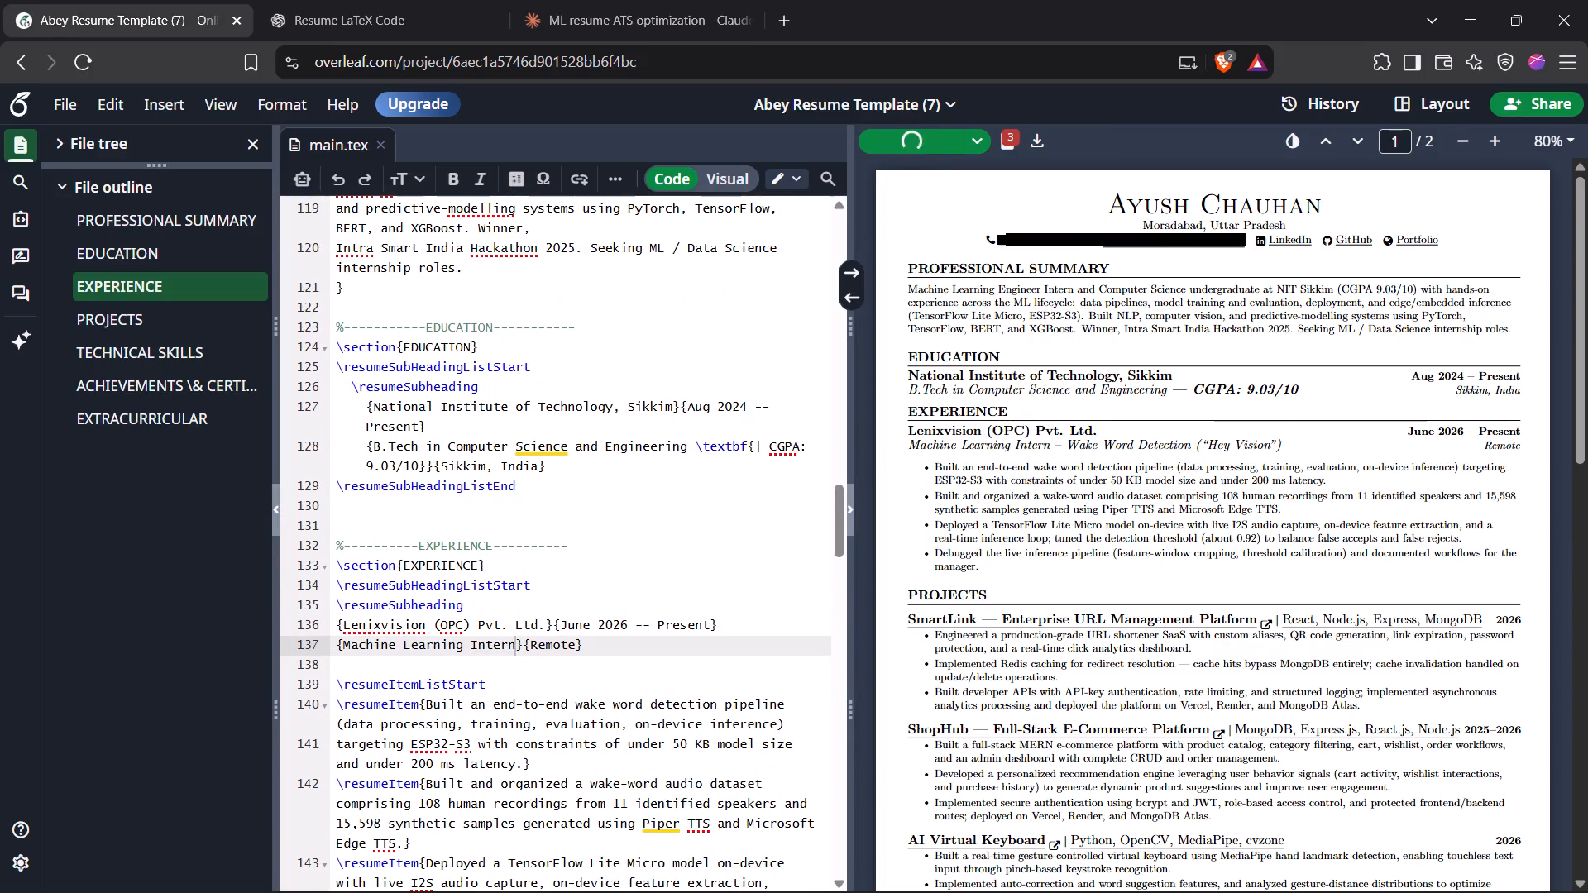
scroll(608, 545, "down", 3)
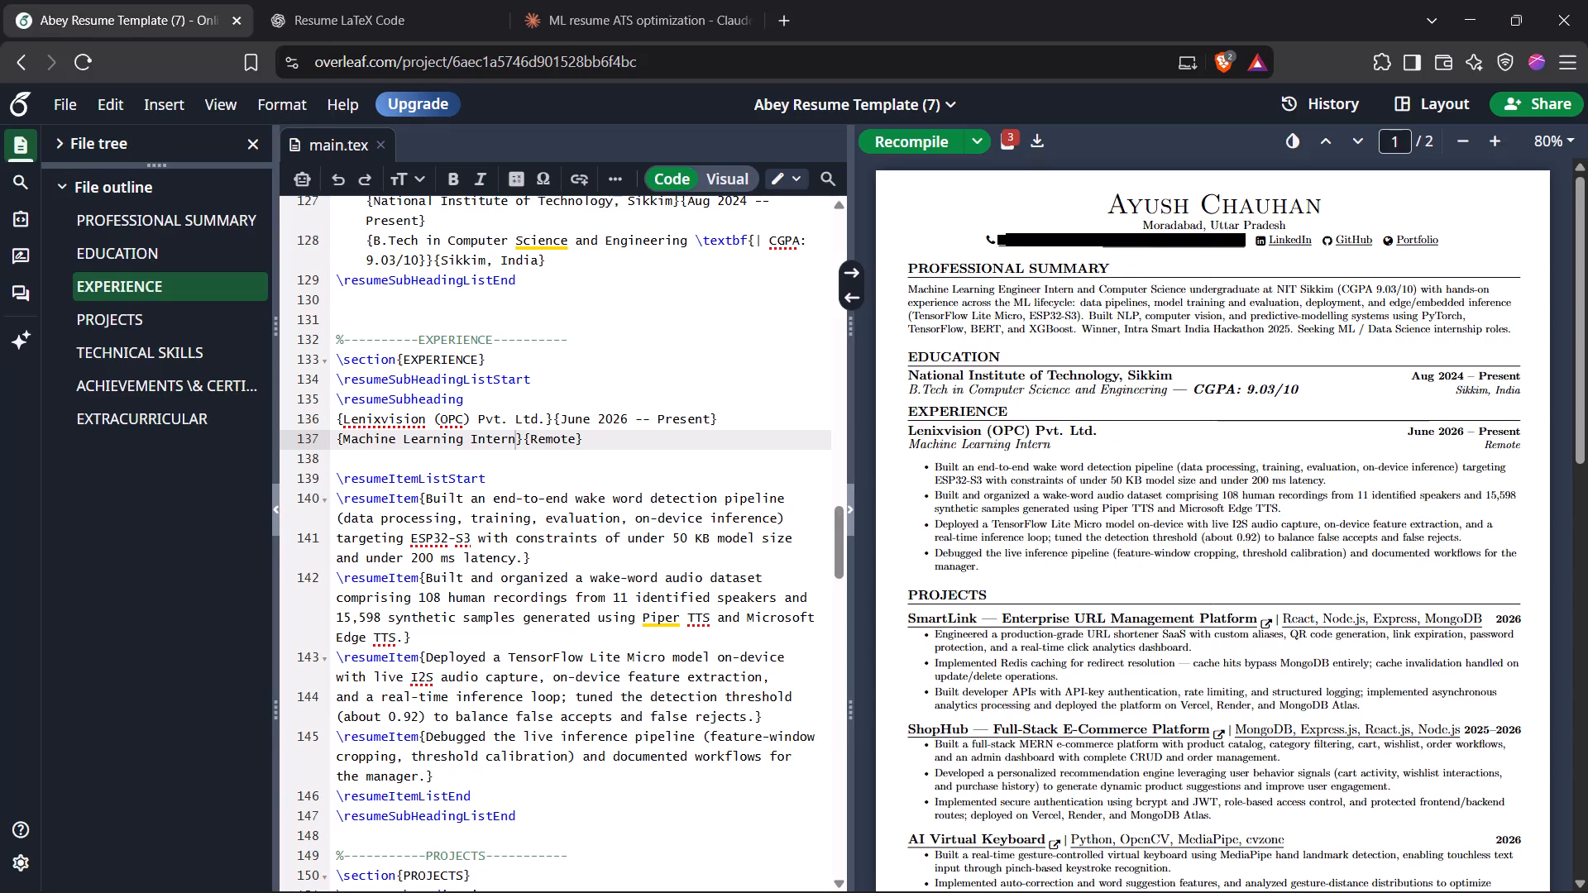
scroll(1064, 682, "down", 4)
scroll(1064, 682, "left", 1)
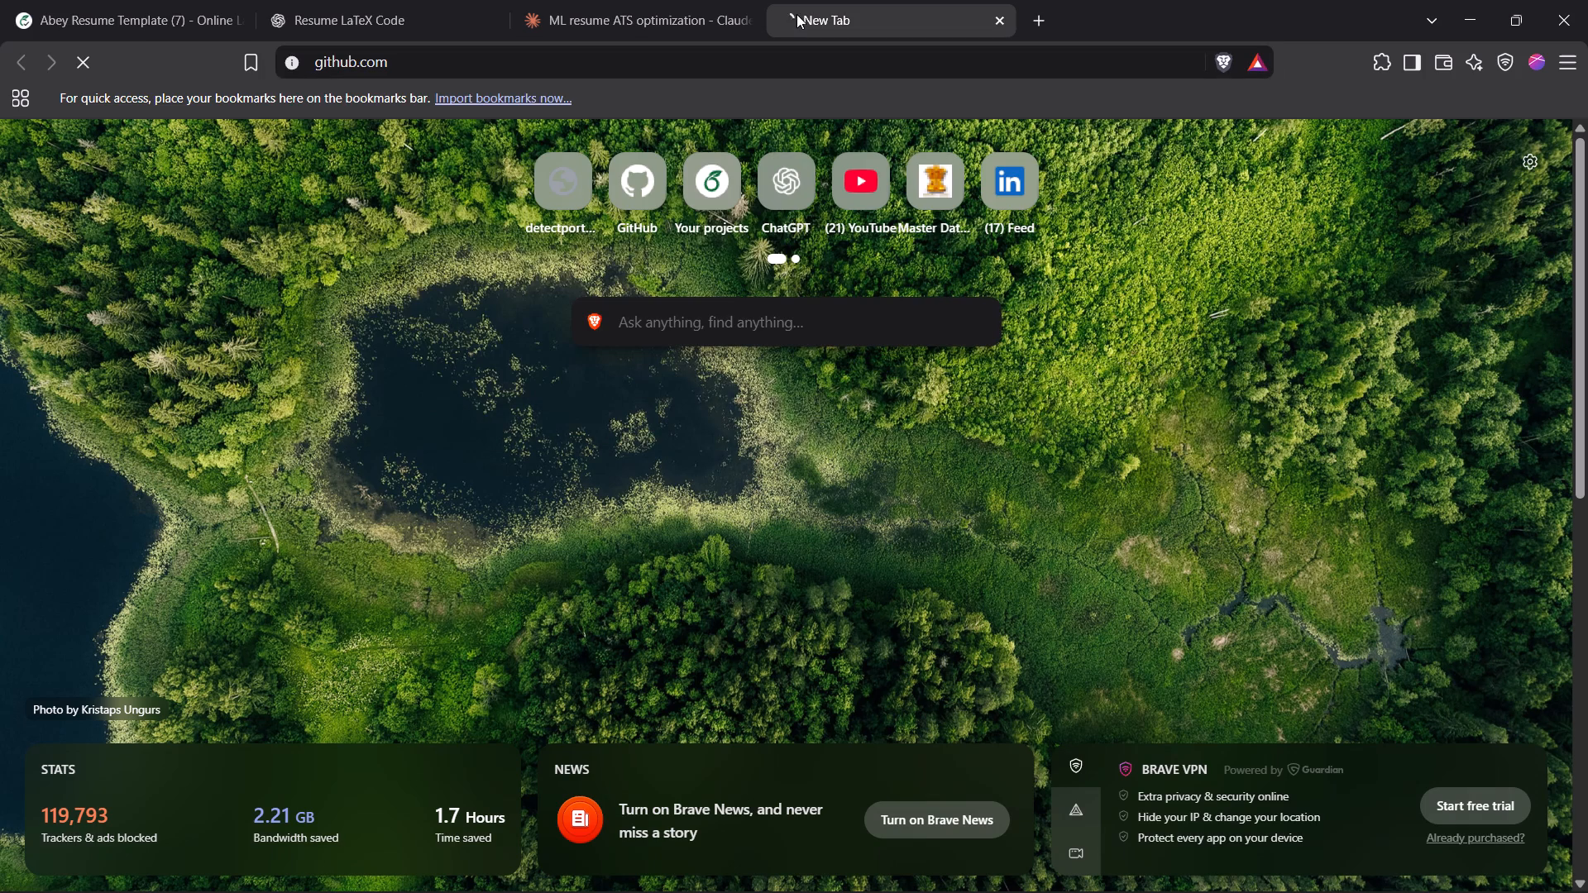
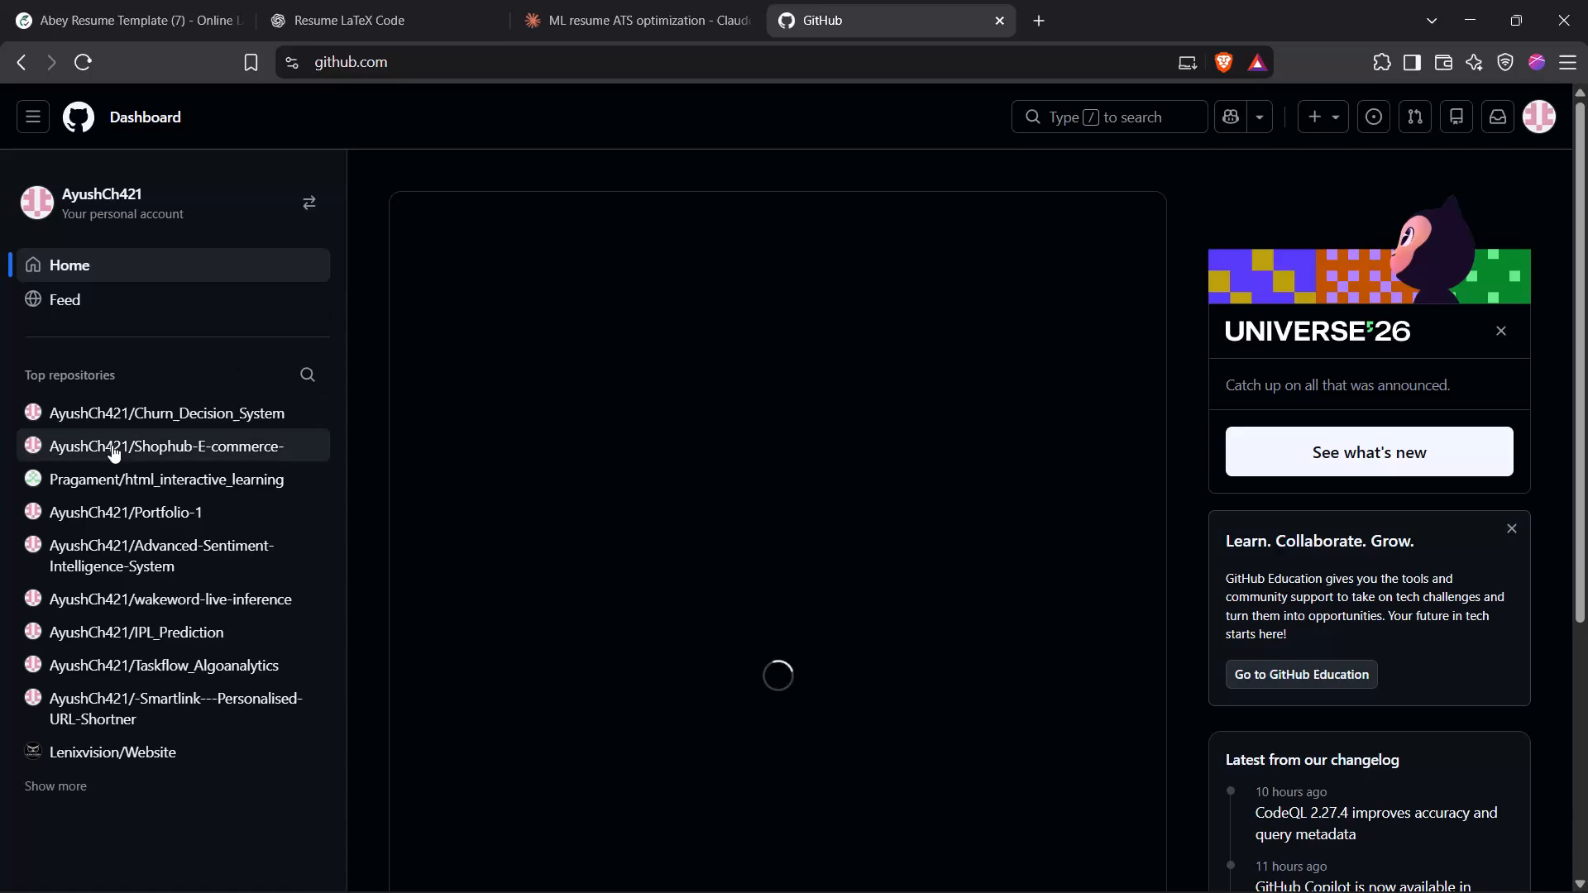
Open the Advanced-Sentiment-Intelligence-System repository on GitHub and examine its README and live demo link.
left_click(184, 556)
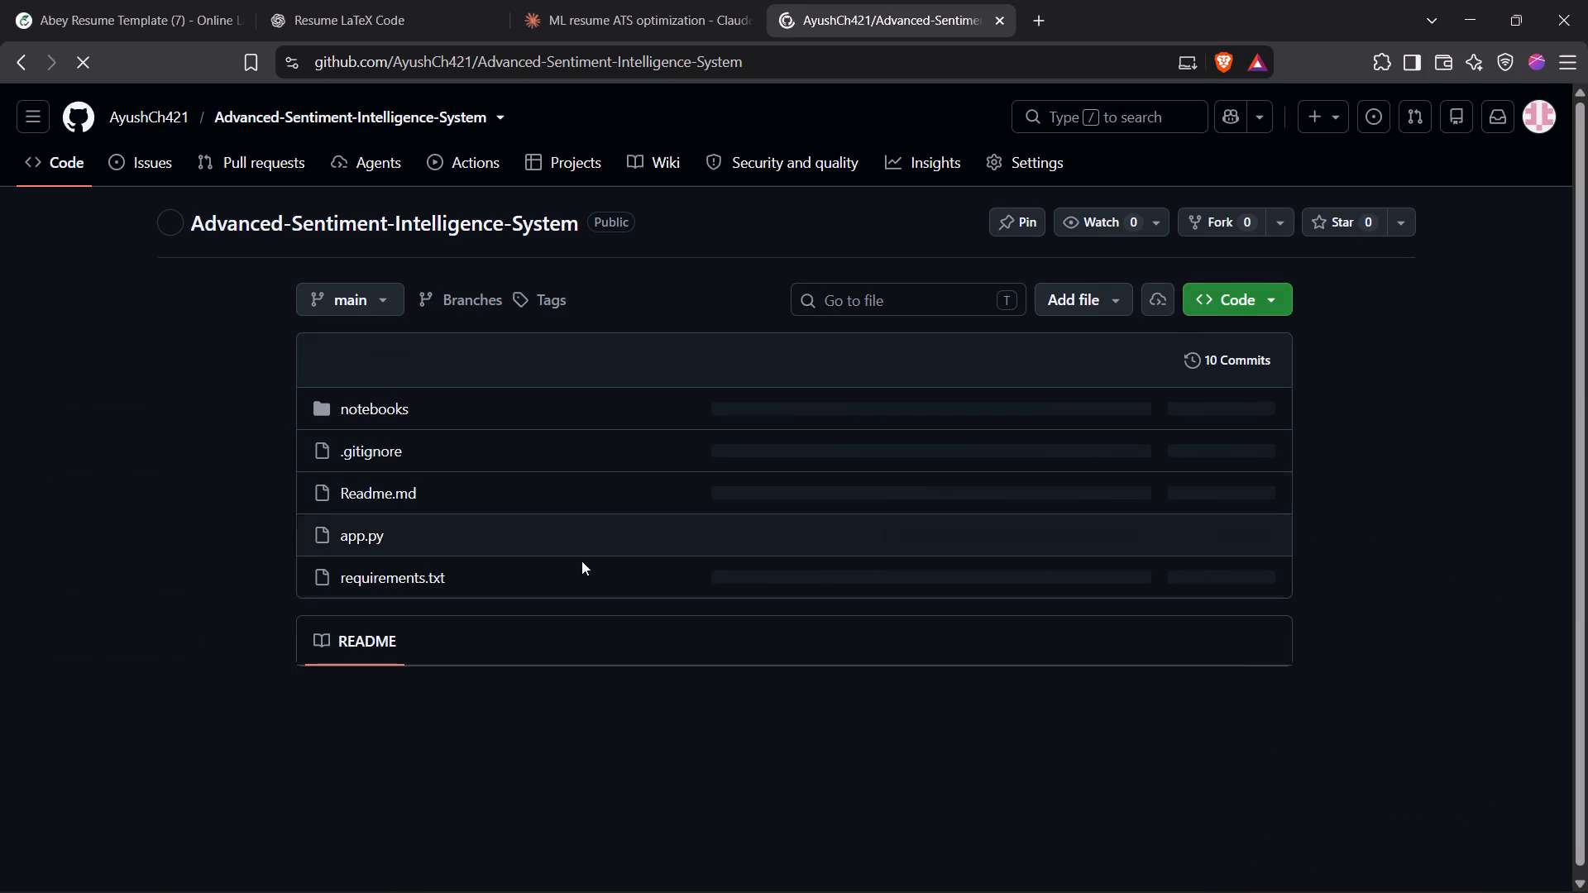
scroll(581, 561, "down", 3)
scroll(538, 629, "down", 4)
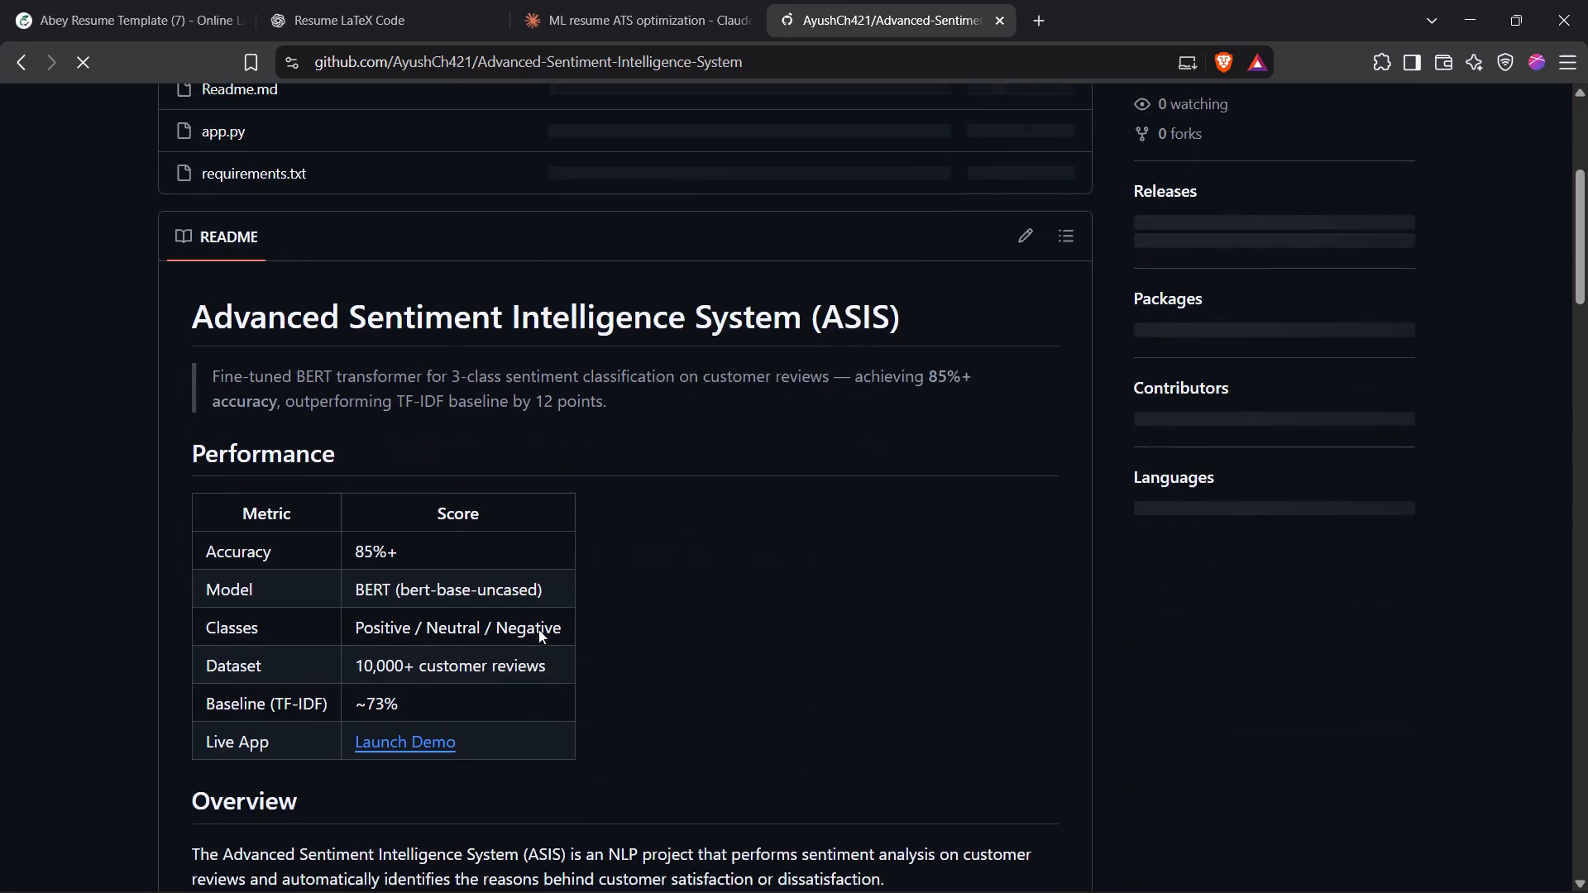
scroll(538, 629, "down", 2)
left_click(381, 588)
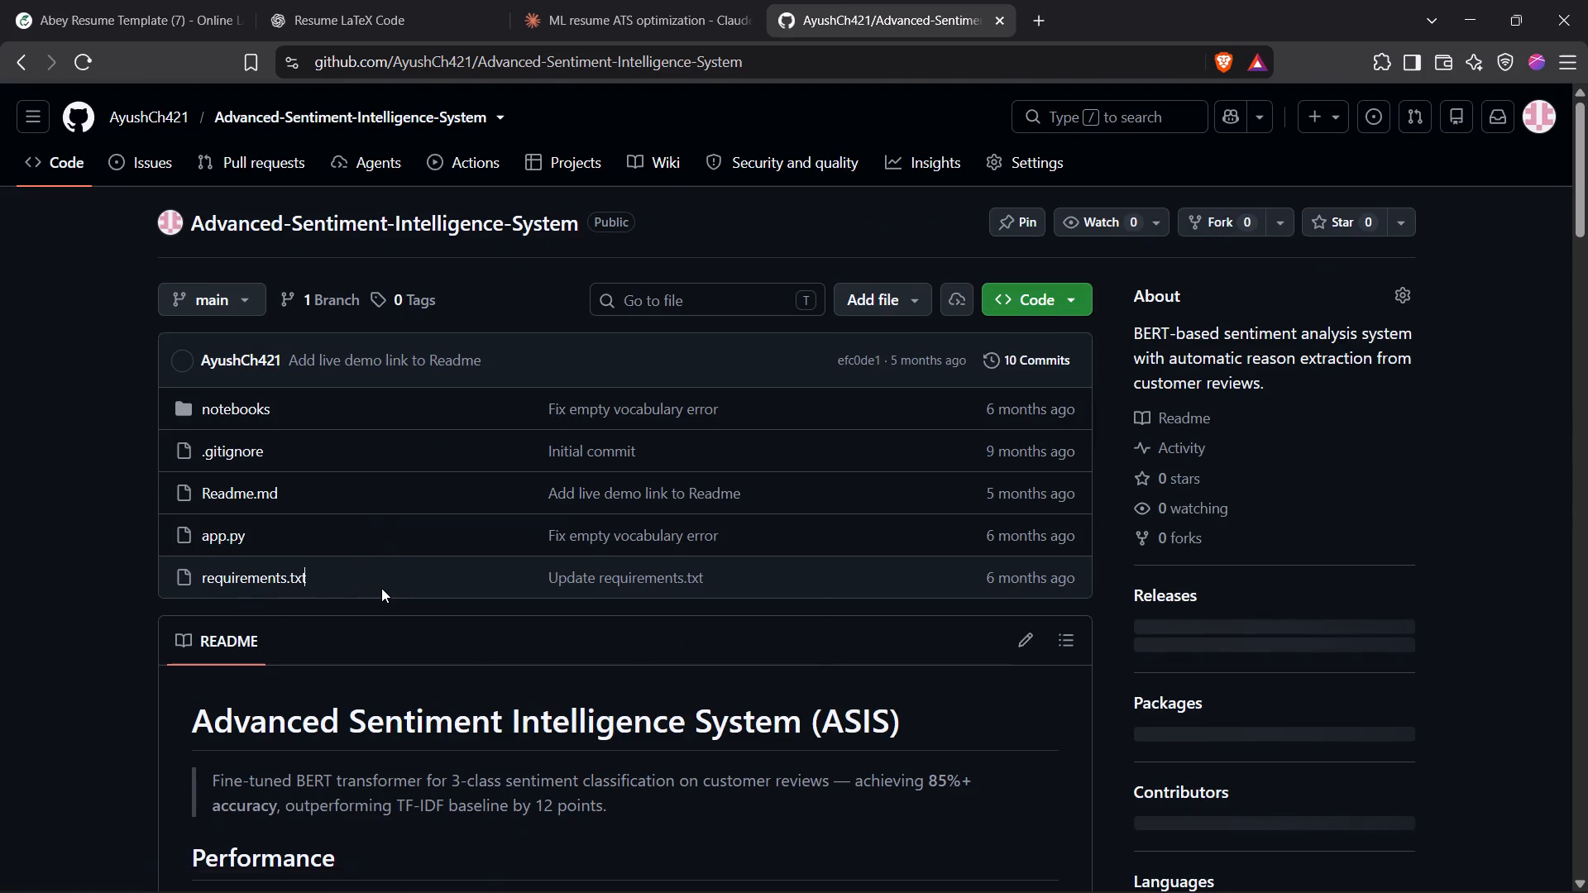
scroll(381, 588, "down", 4)
left_click(397, 728)
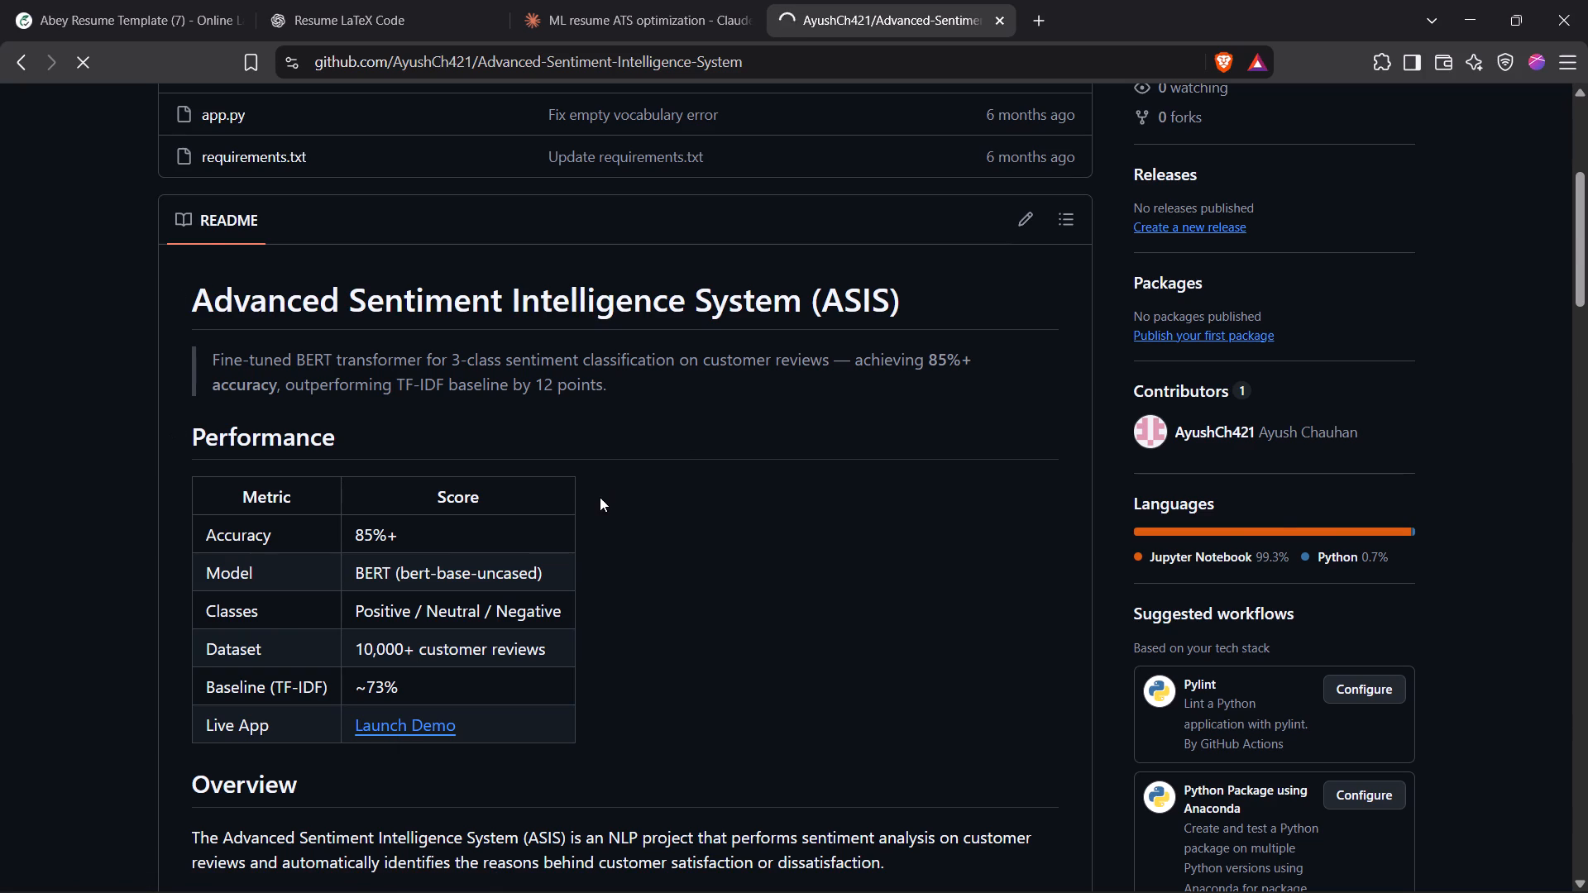
scroll(600, 497, "down", 7)
scroll(600, 497, "up", 3)
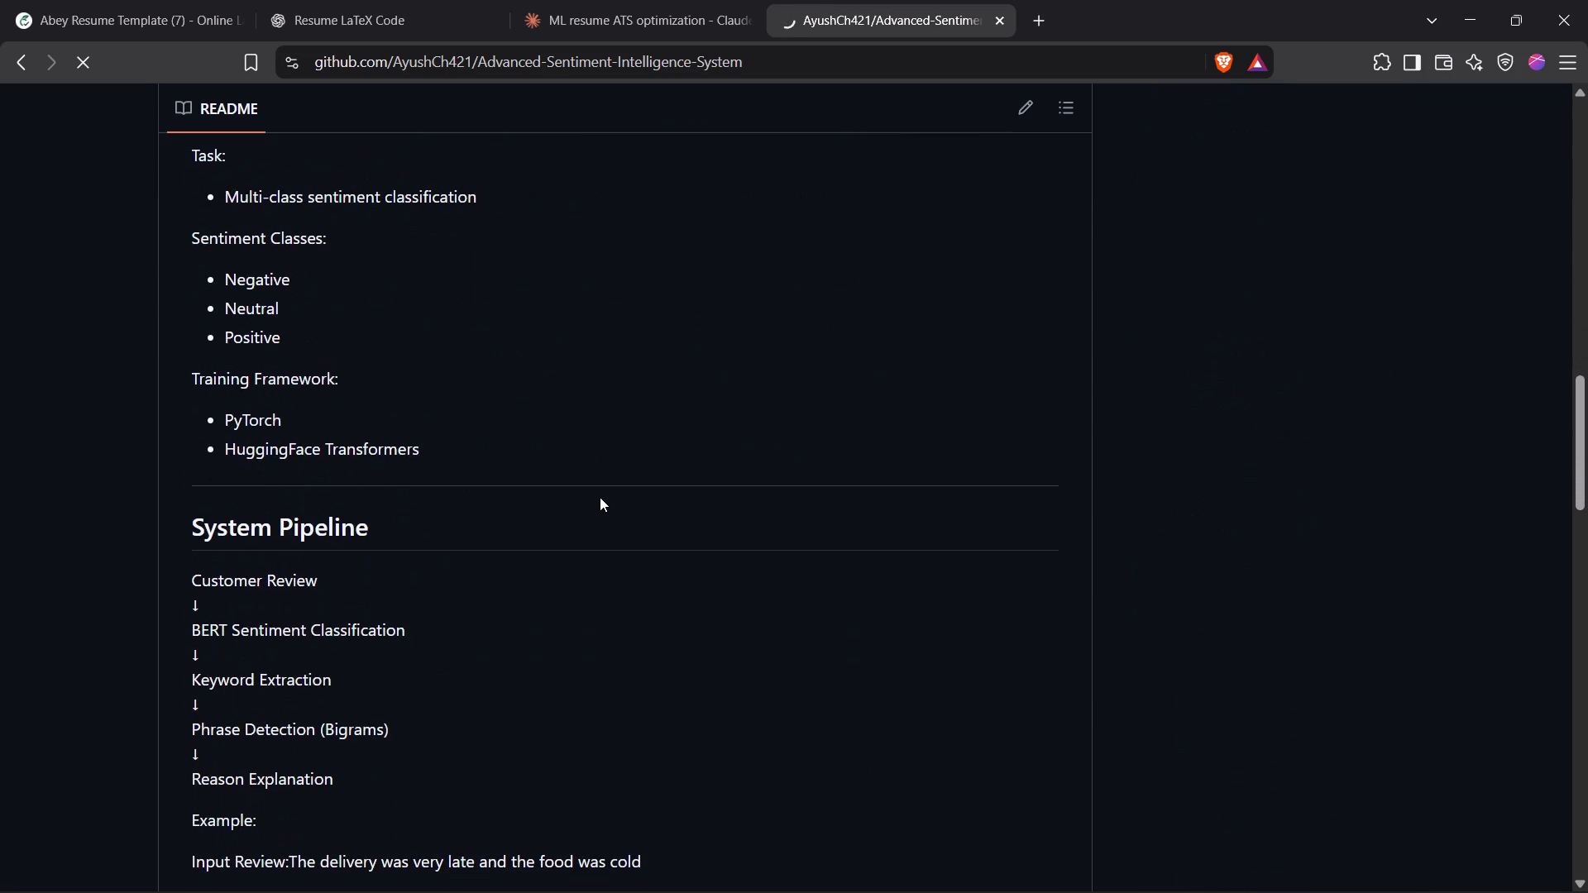
scroll(600, 497, "up", 1)
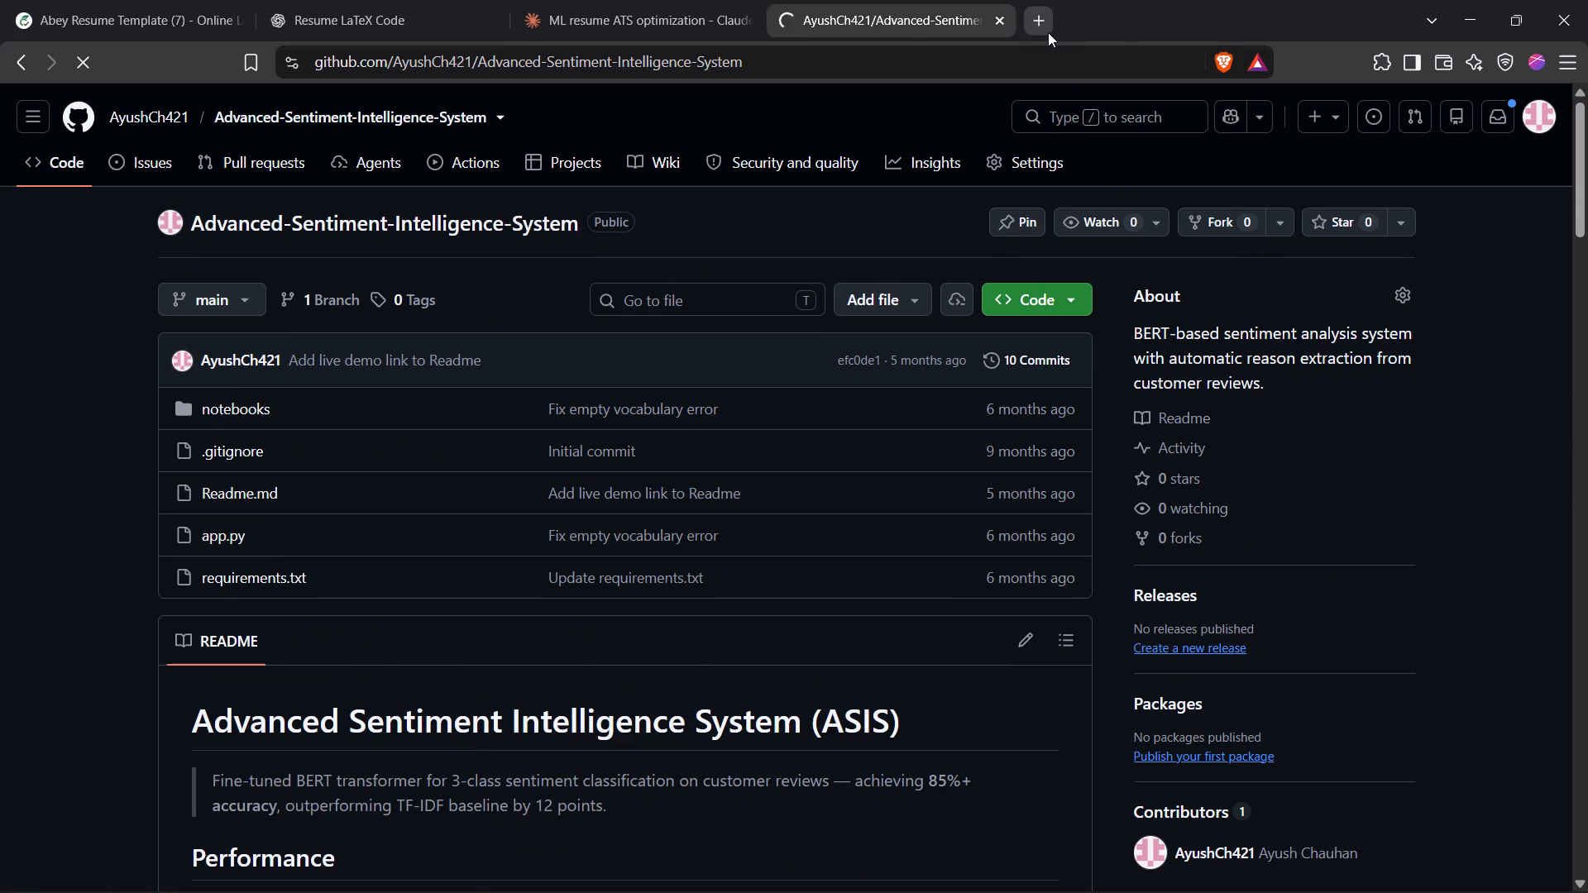
Search the web for streamlit in a new browser tab.
left_click(1048, 32)
type("streamlit")
key("Return")
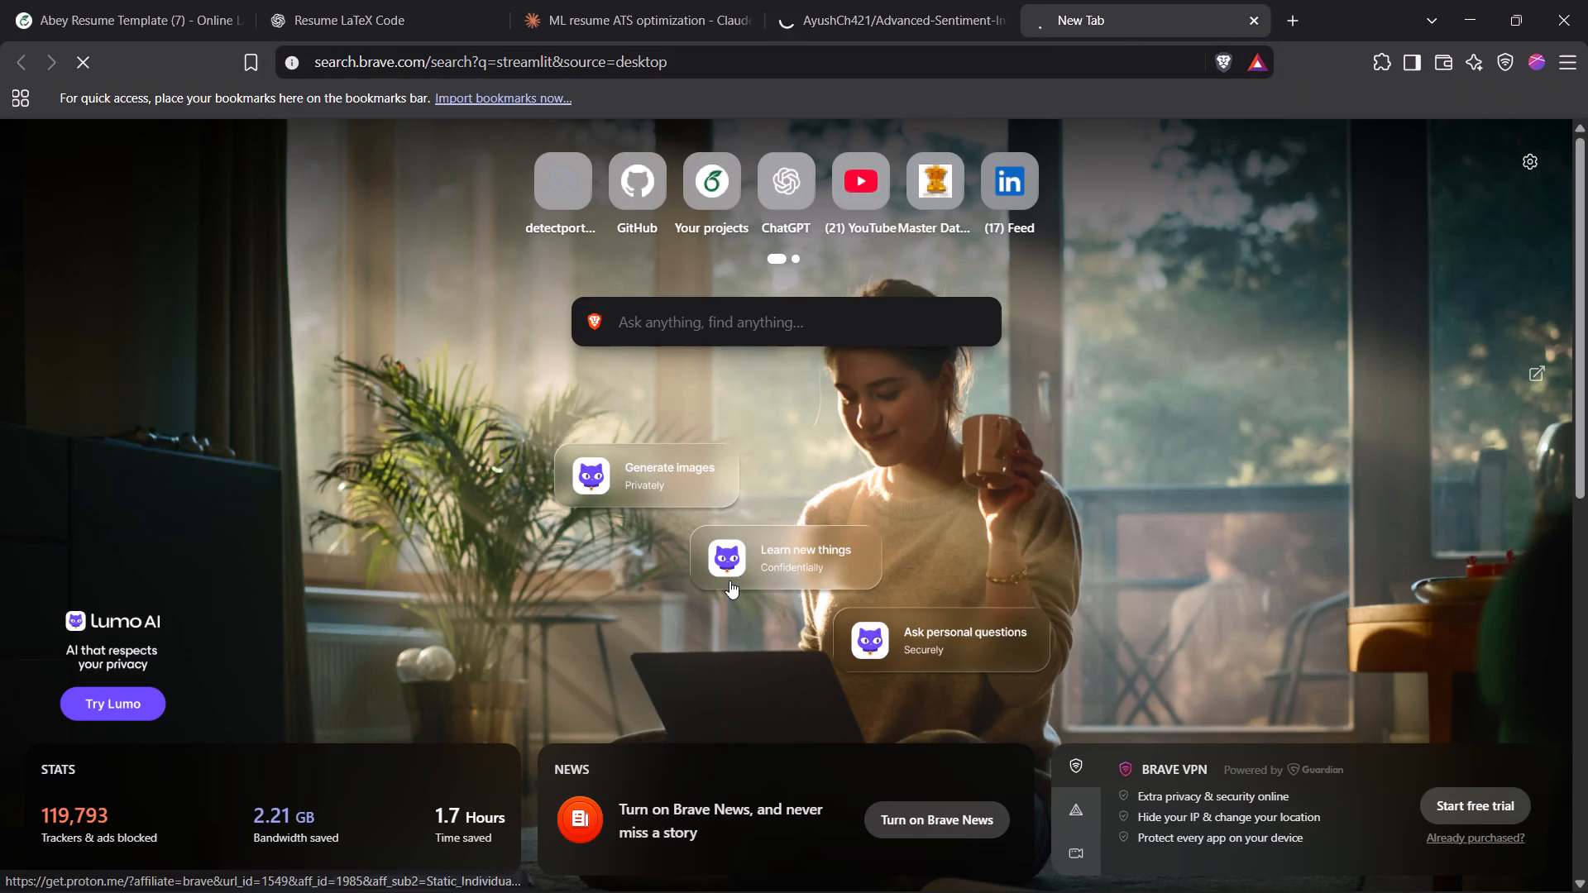
Launch the live demo from the GitHub repository's README and copy the Streamlit app's full web address.
left_click(835, 0)
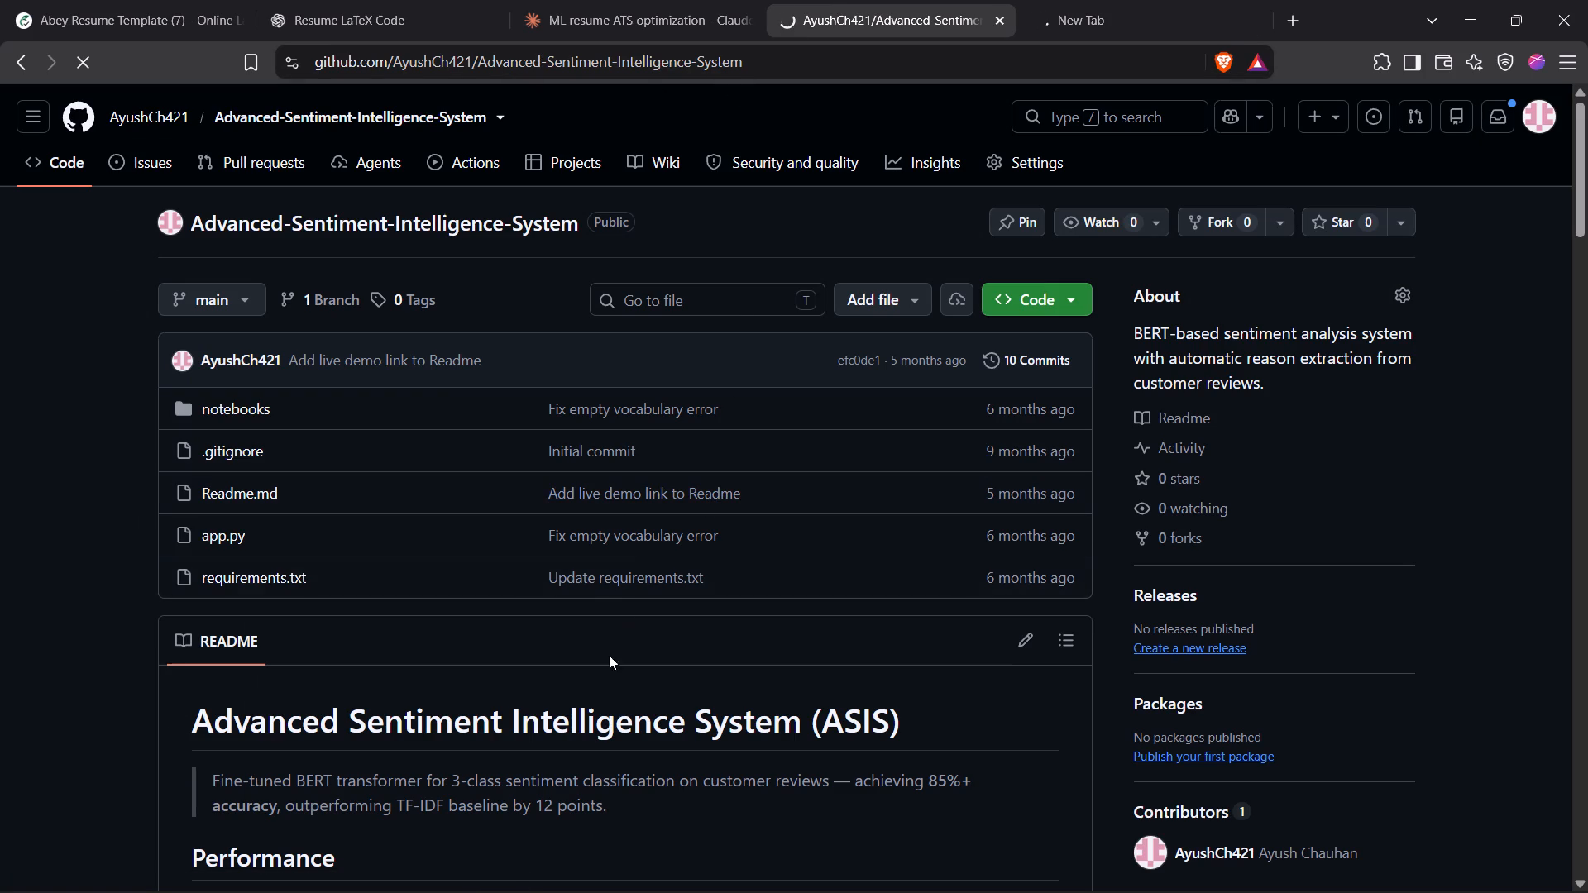
scroll(604, 678, "down", 4)
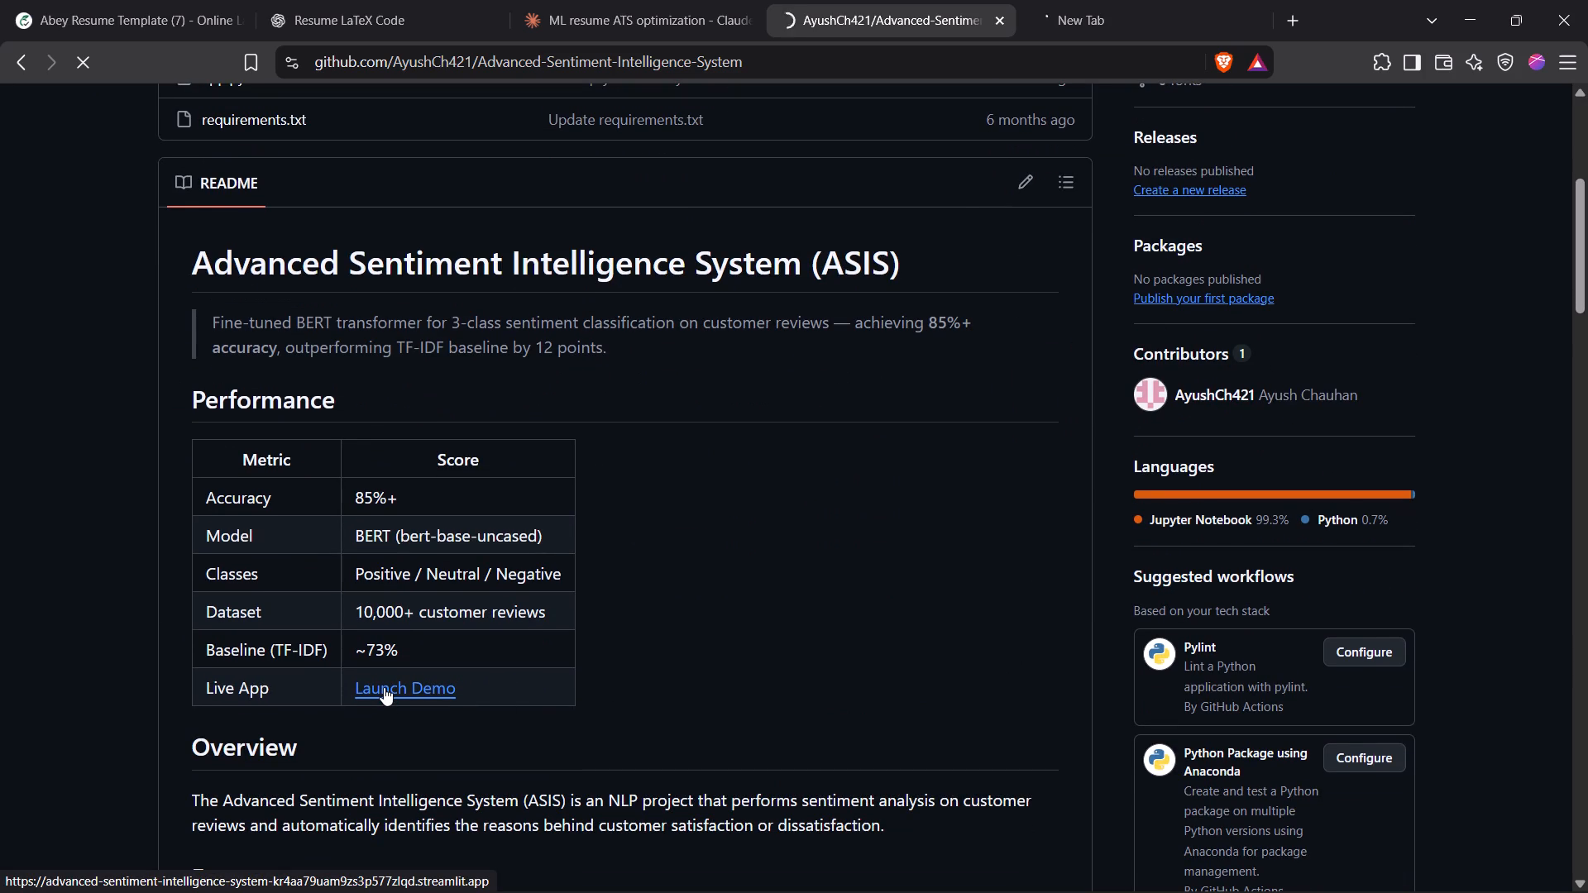
left_click(384, 687)
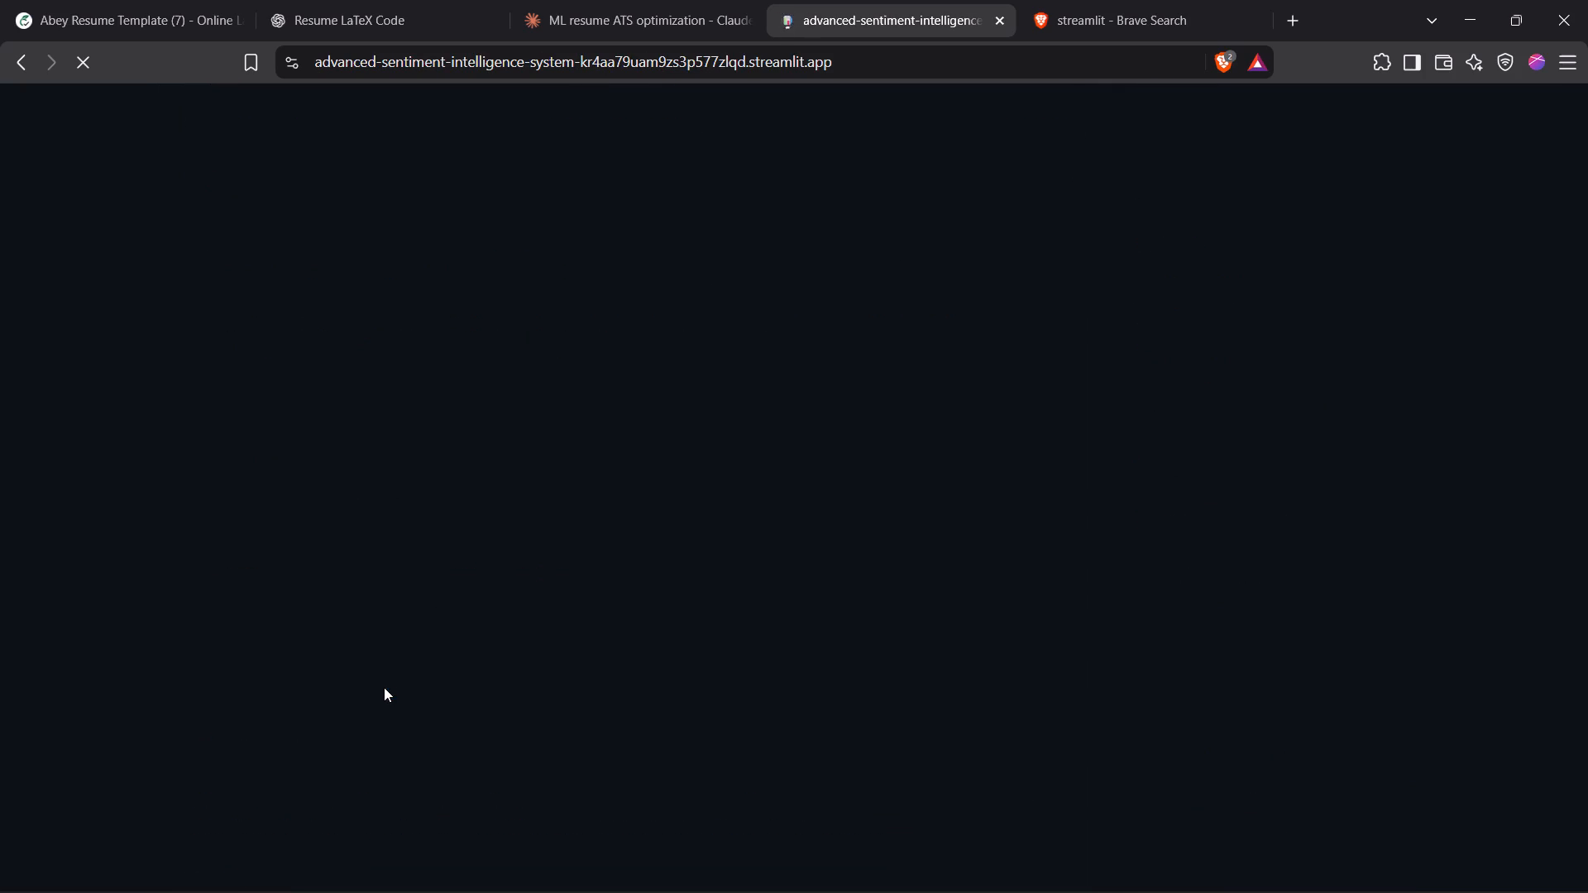
left_click(880, 73)
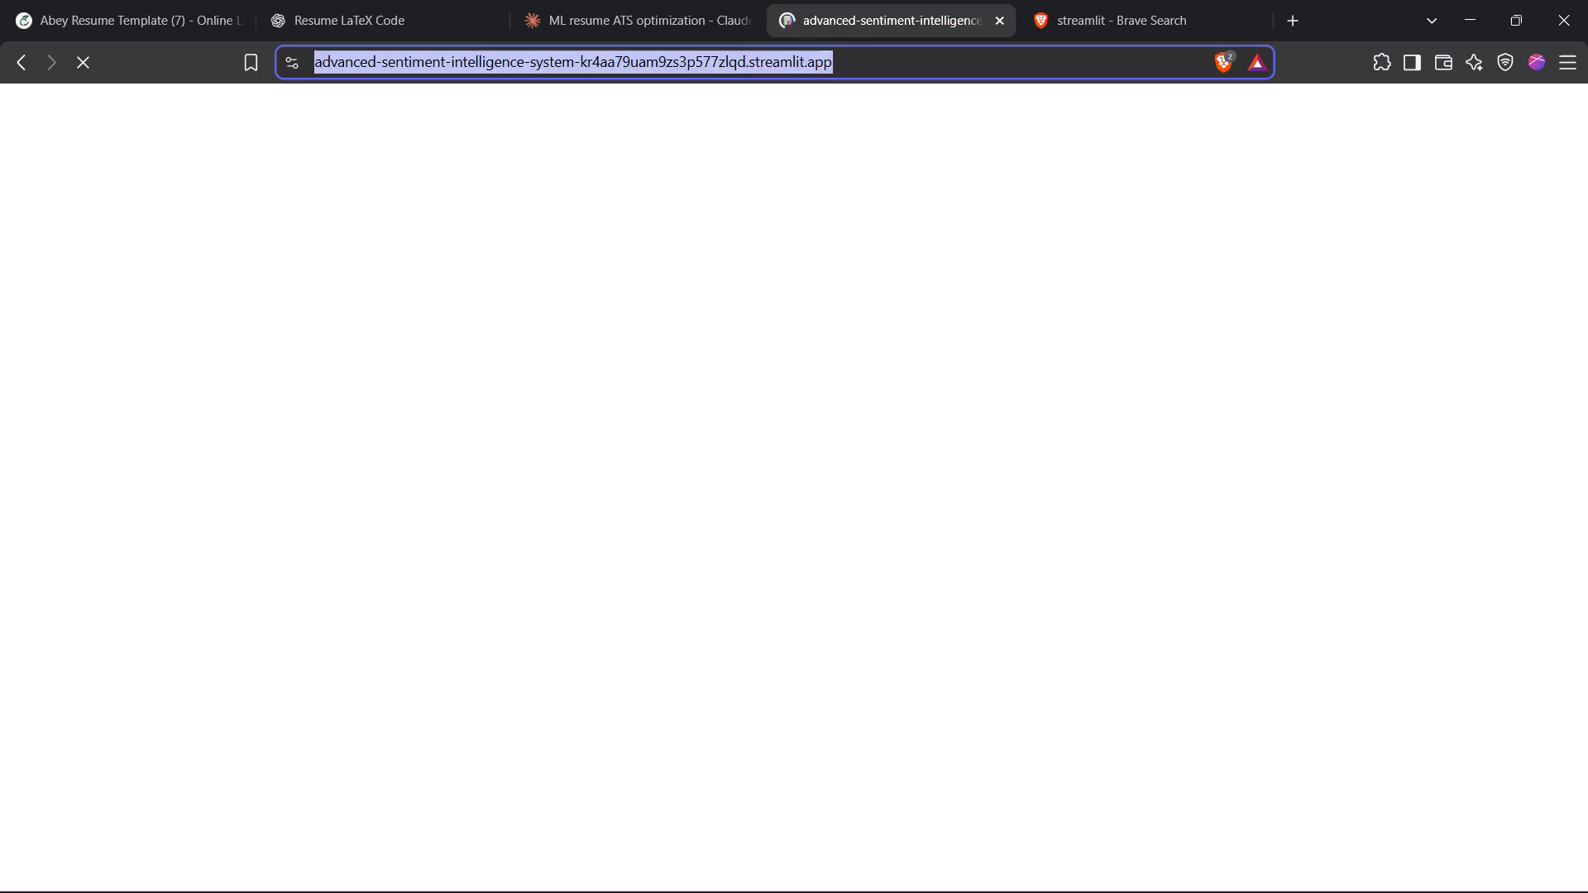
left_click(880, 73)
key("ctrl+a")
key("ctrl+c")
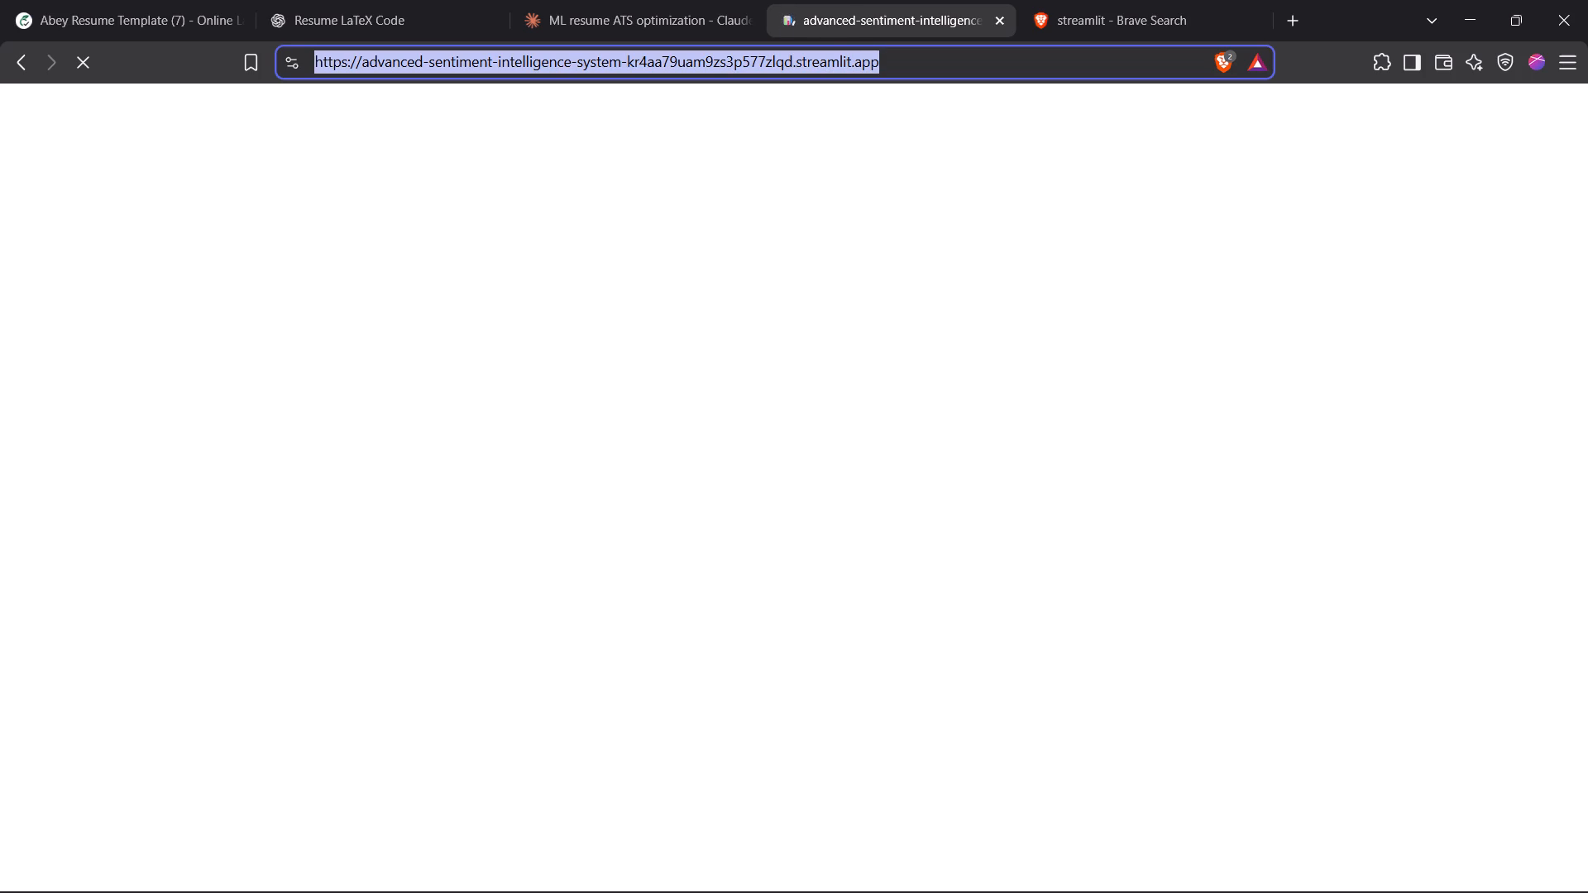
left_click(4, 2)
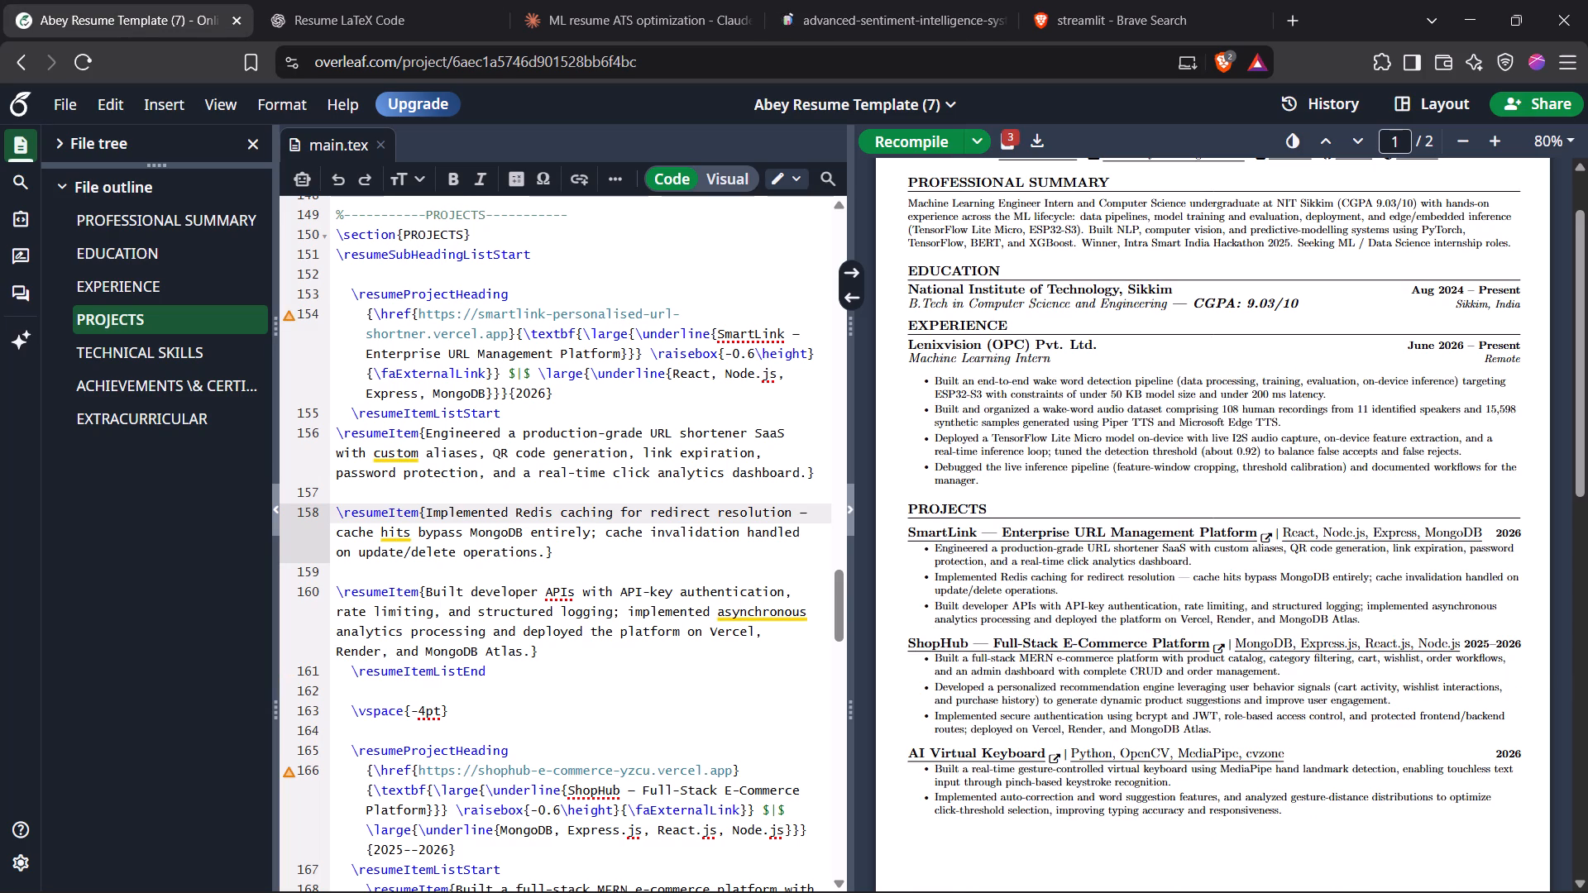
left_click_drag(507, 334, 411, 314)
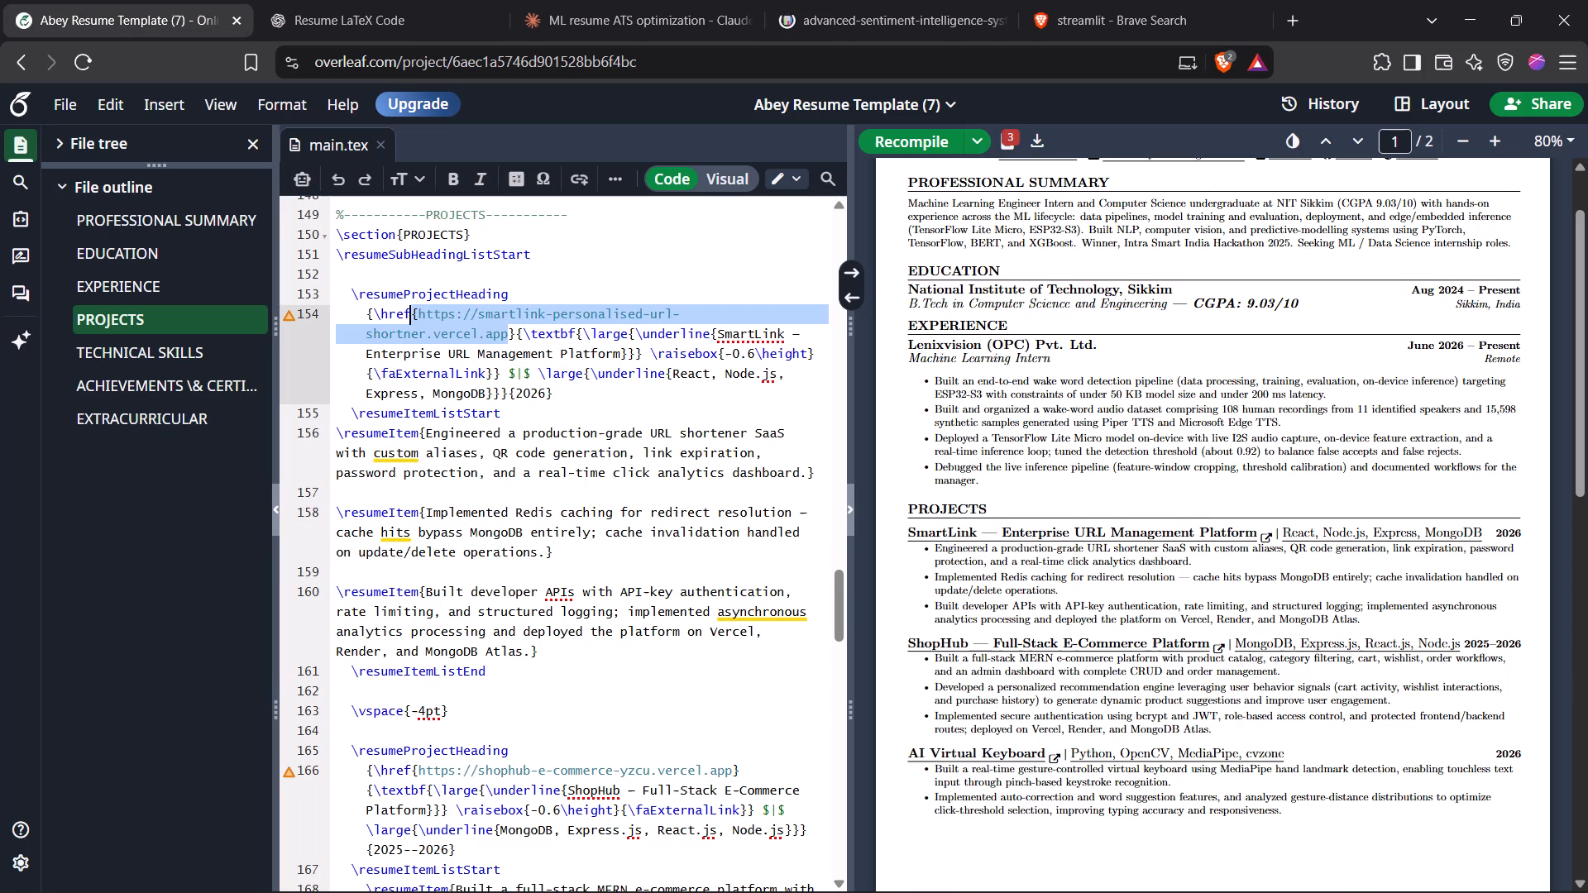
left_click_drag(411, 314, 418, 317)
key("ctrl+v")
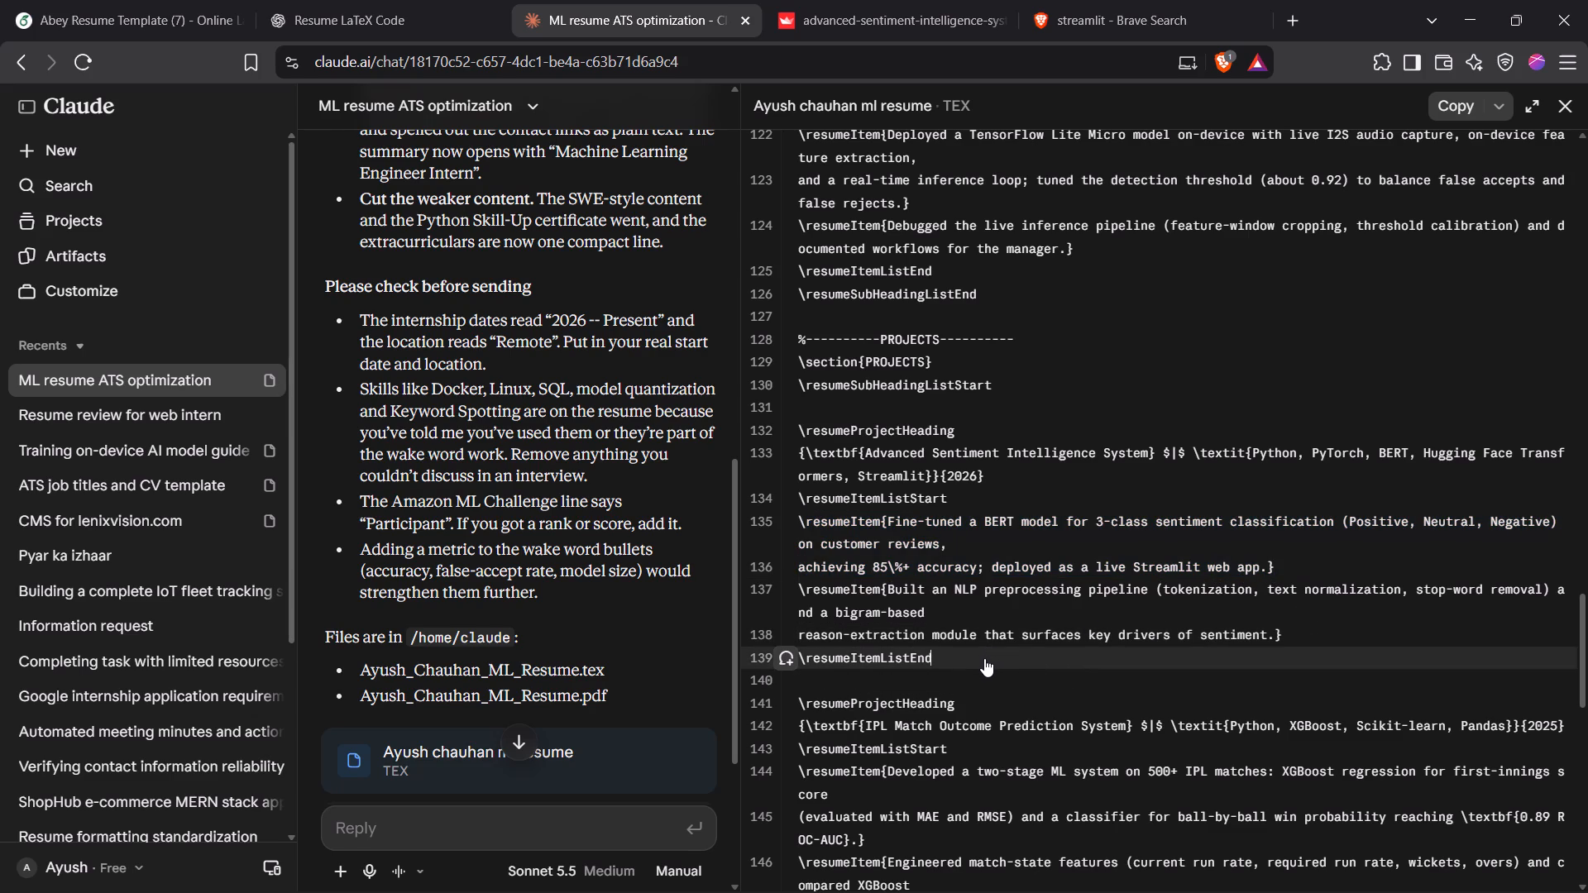
left_click_drag(978, 657, 799, 504)
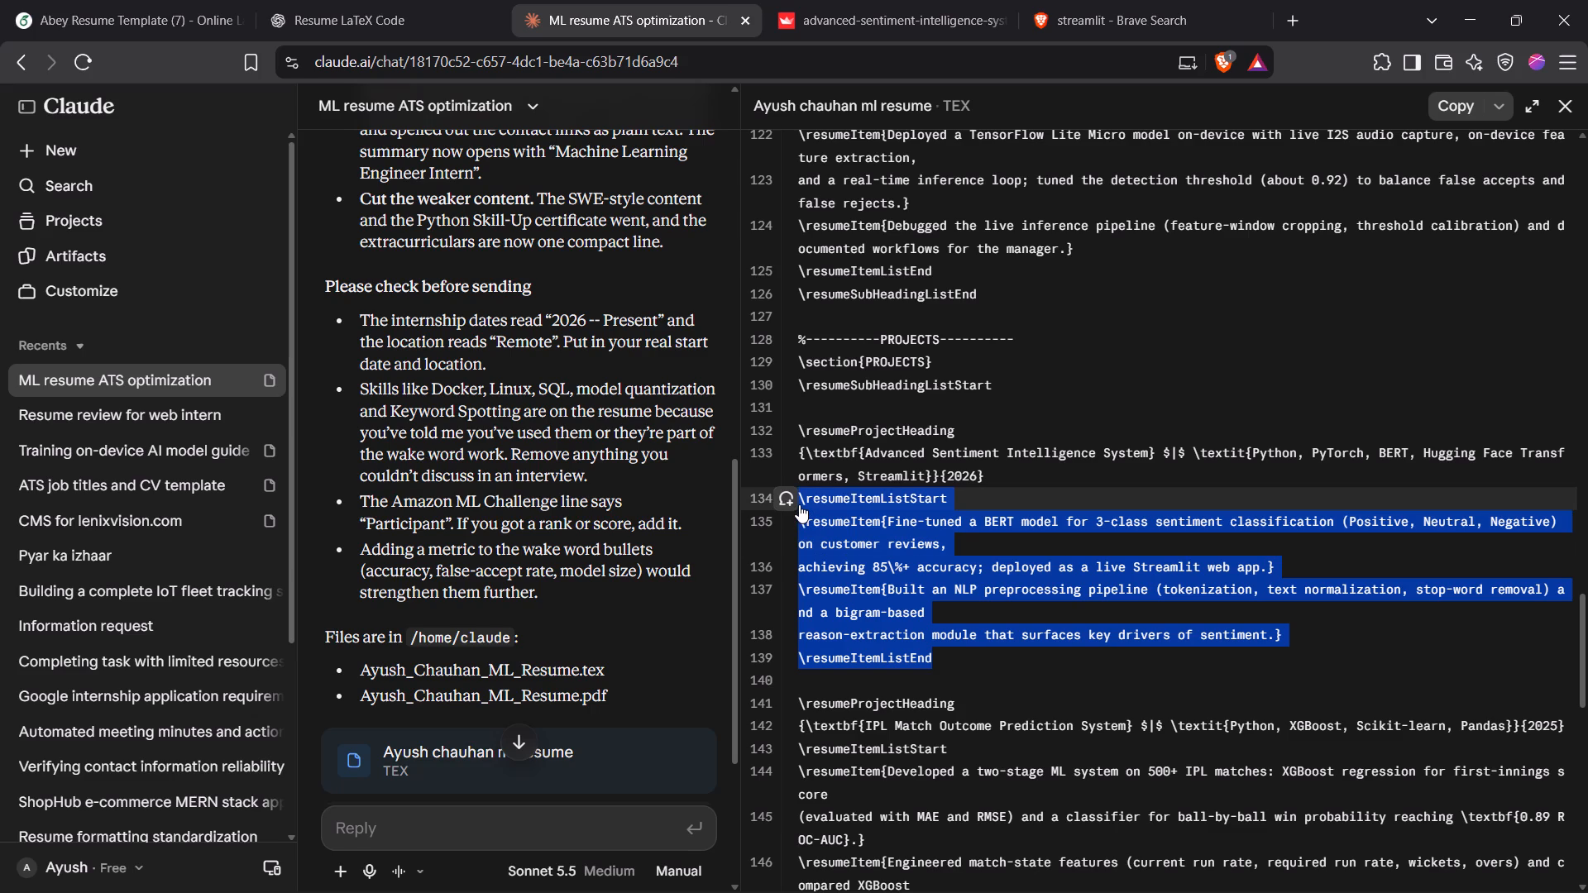
key("ctrl+c")
left_click(165, 0)
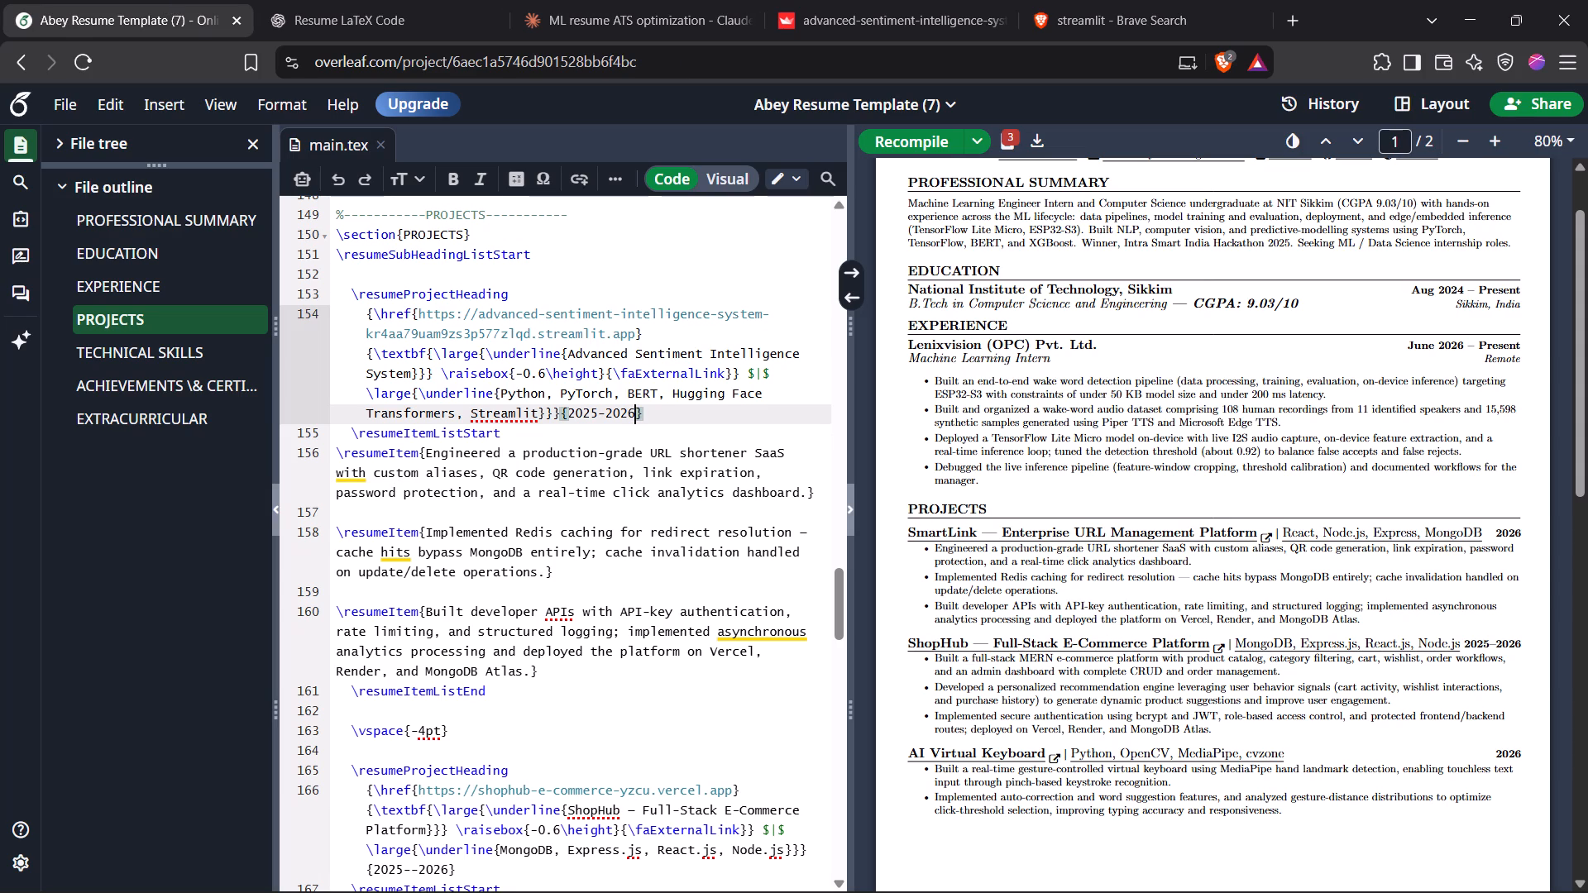
left_click_drag(347, 432, 508, 689)
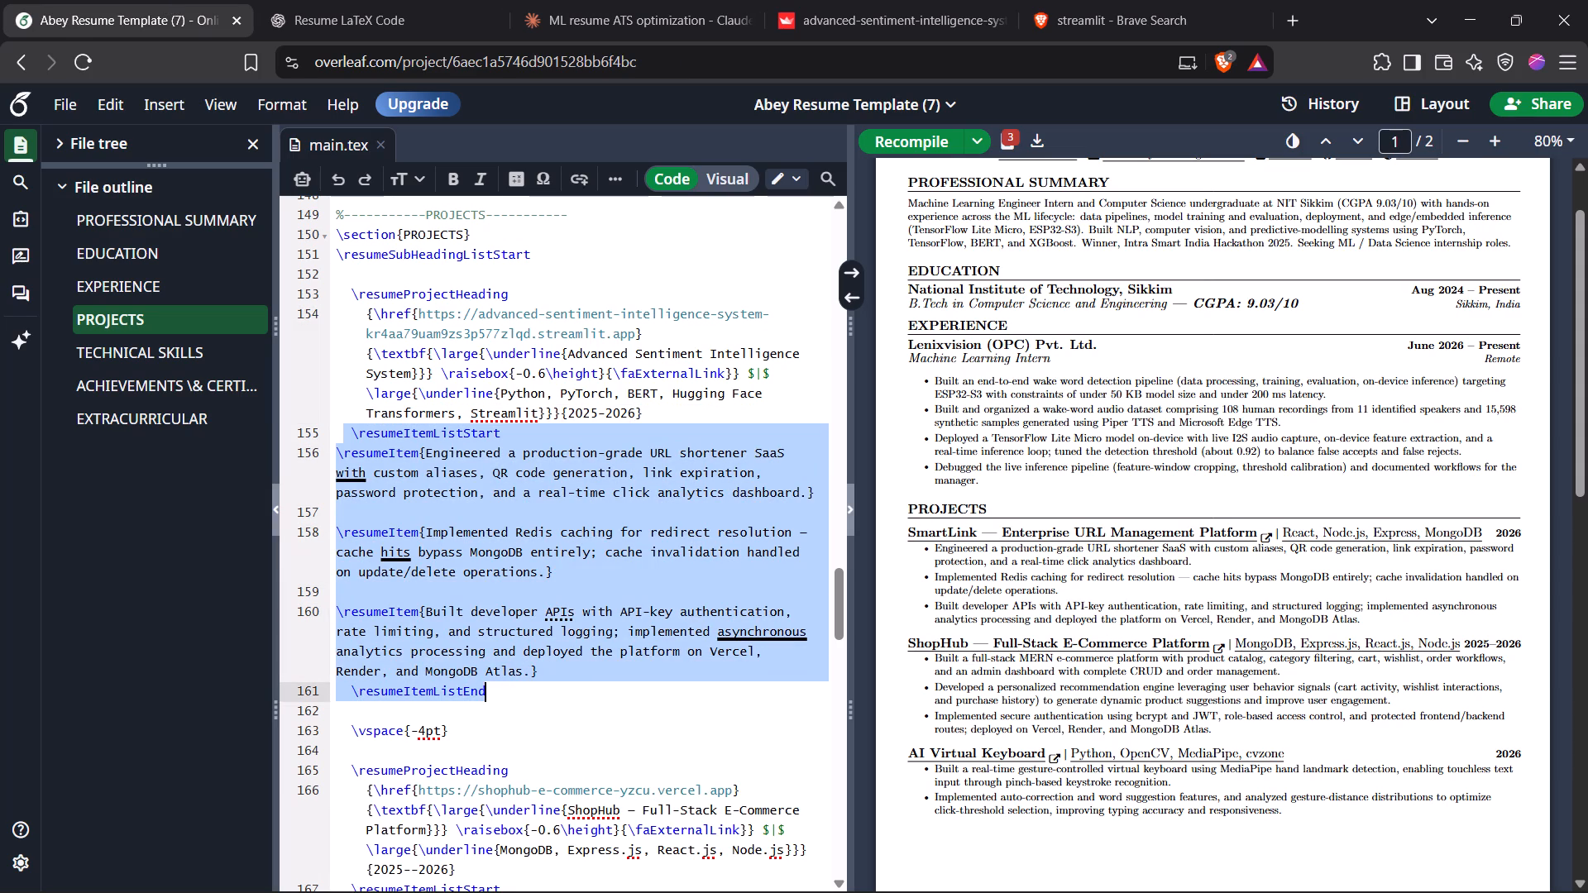
left_click_drag(508, 689, 500, 692)
key("ctrl+v")
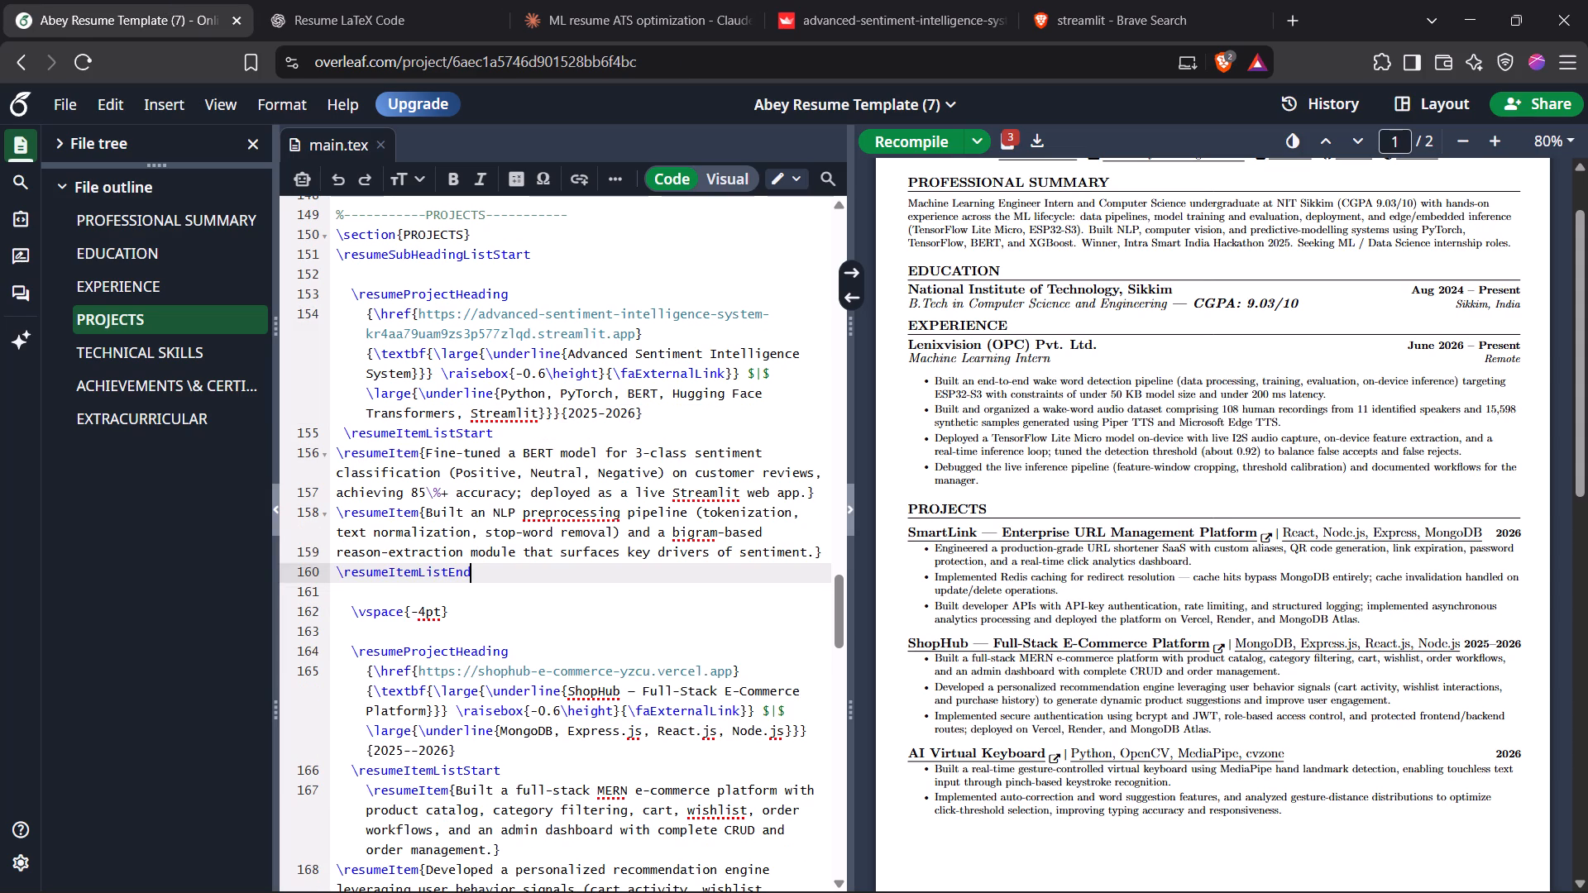
left_click(910, 136)
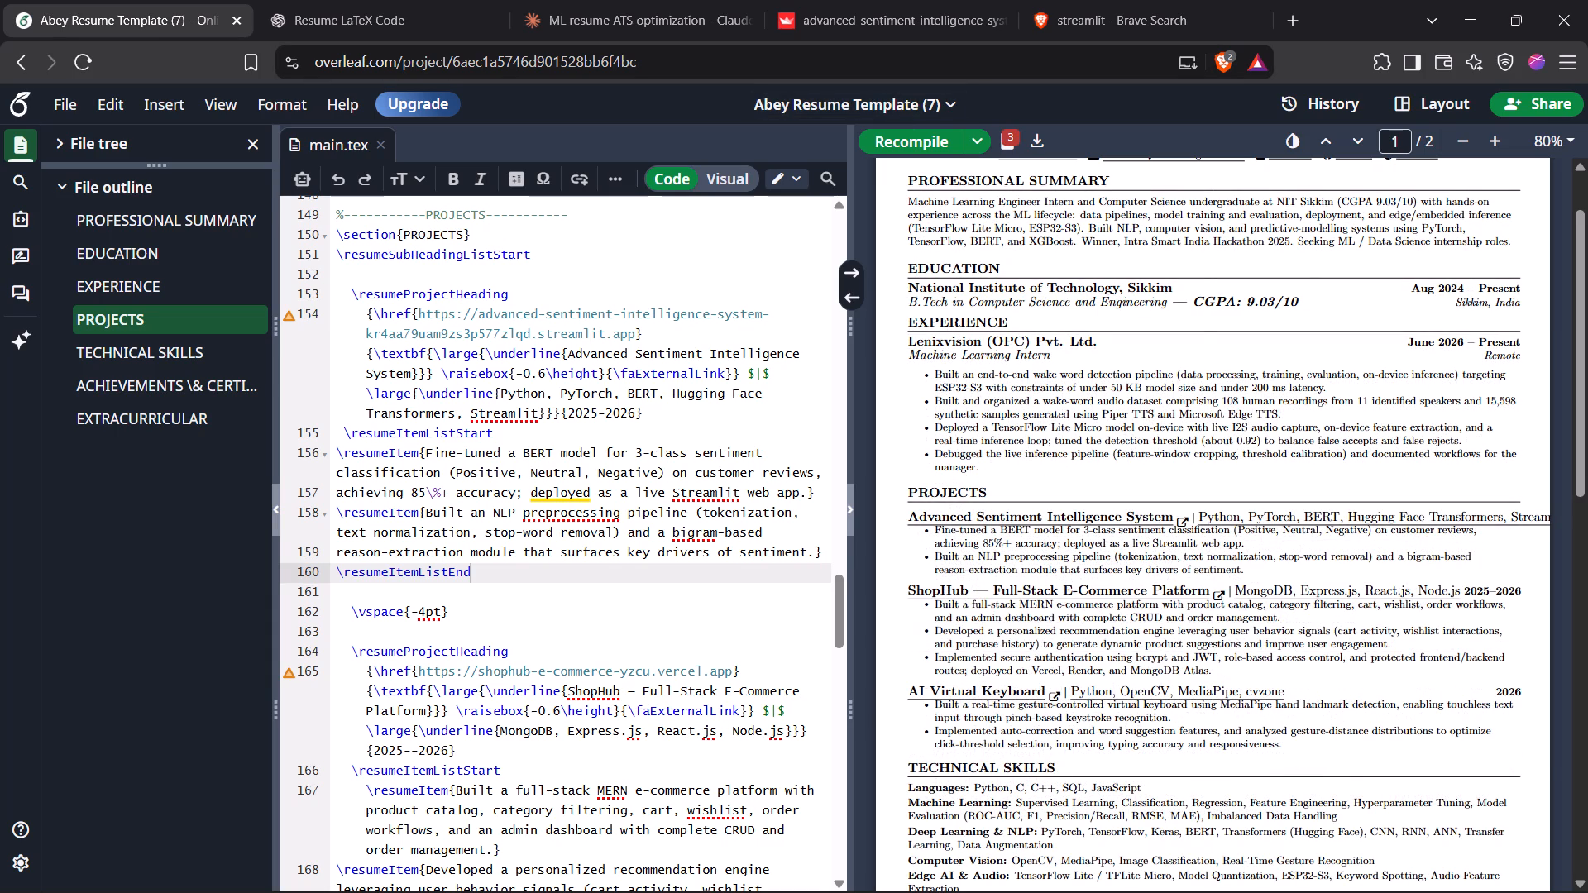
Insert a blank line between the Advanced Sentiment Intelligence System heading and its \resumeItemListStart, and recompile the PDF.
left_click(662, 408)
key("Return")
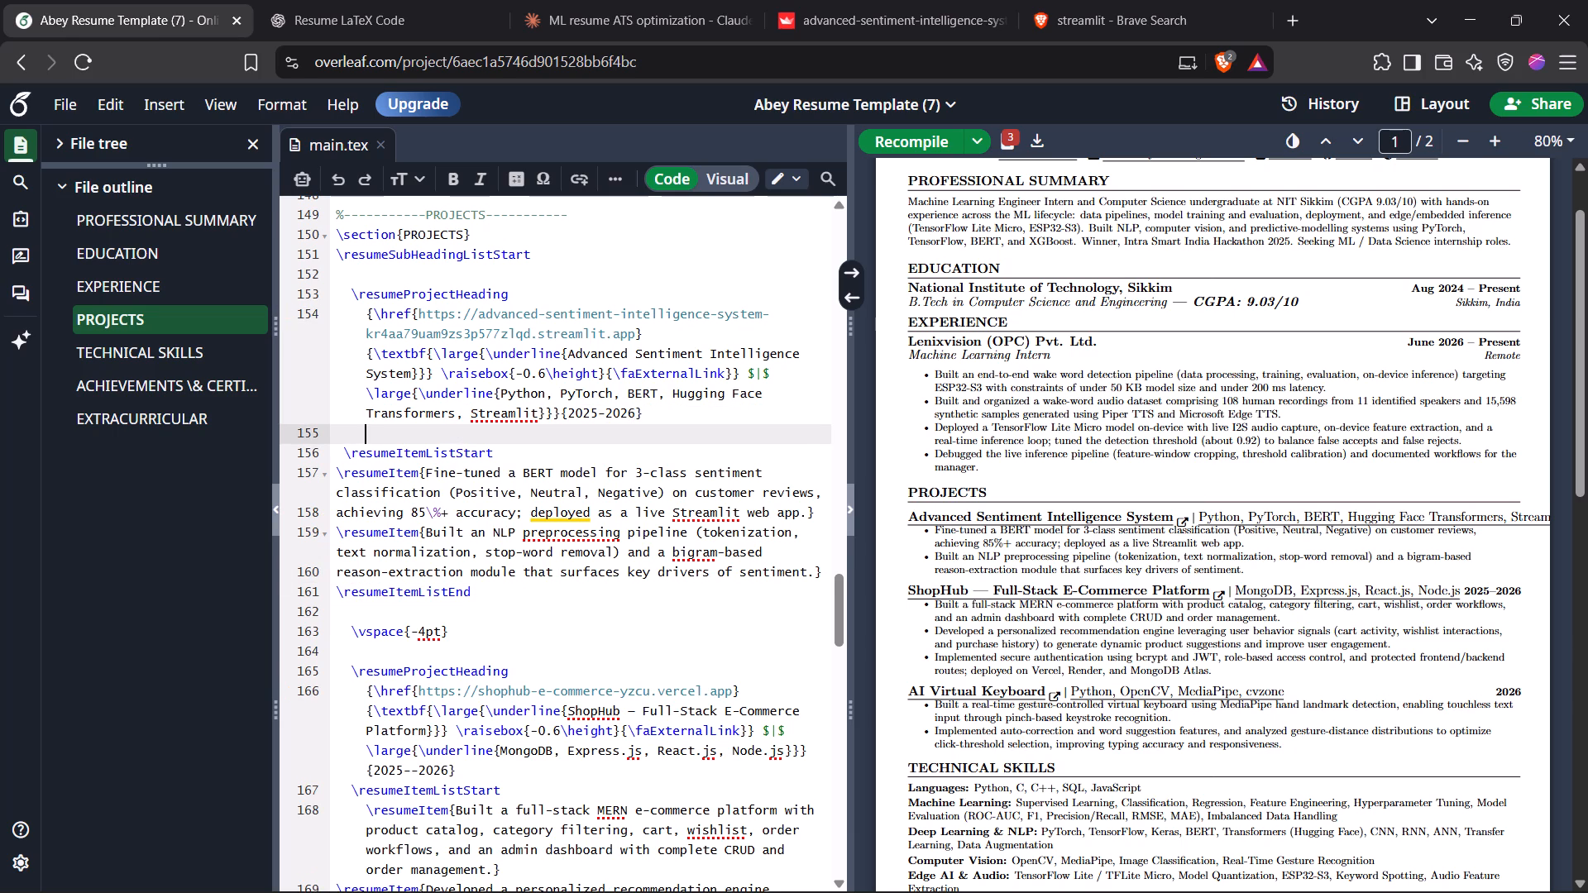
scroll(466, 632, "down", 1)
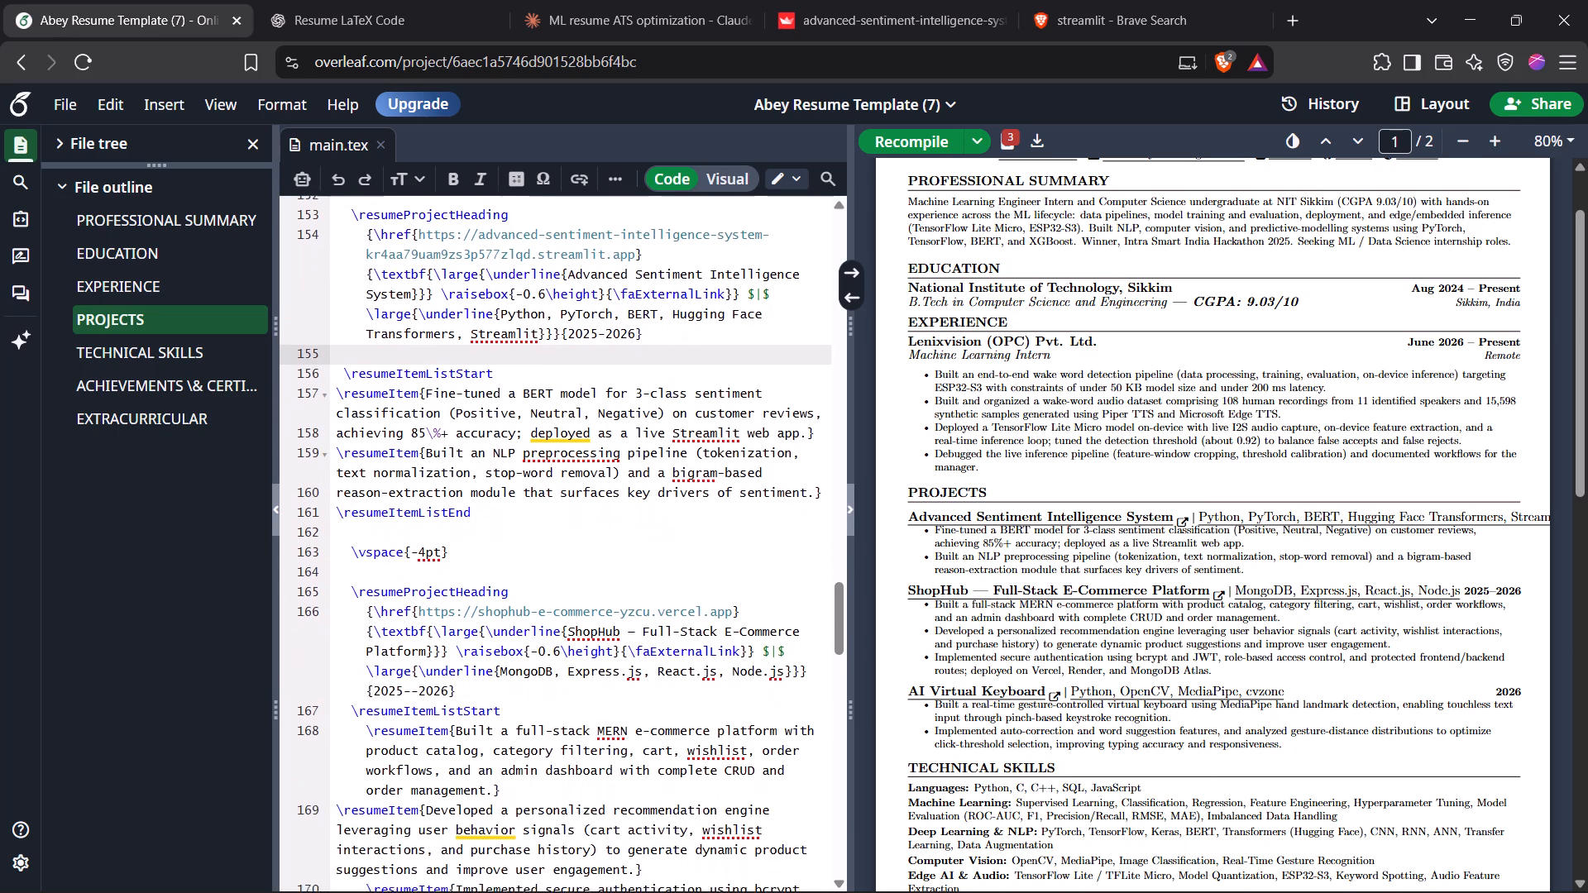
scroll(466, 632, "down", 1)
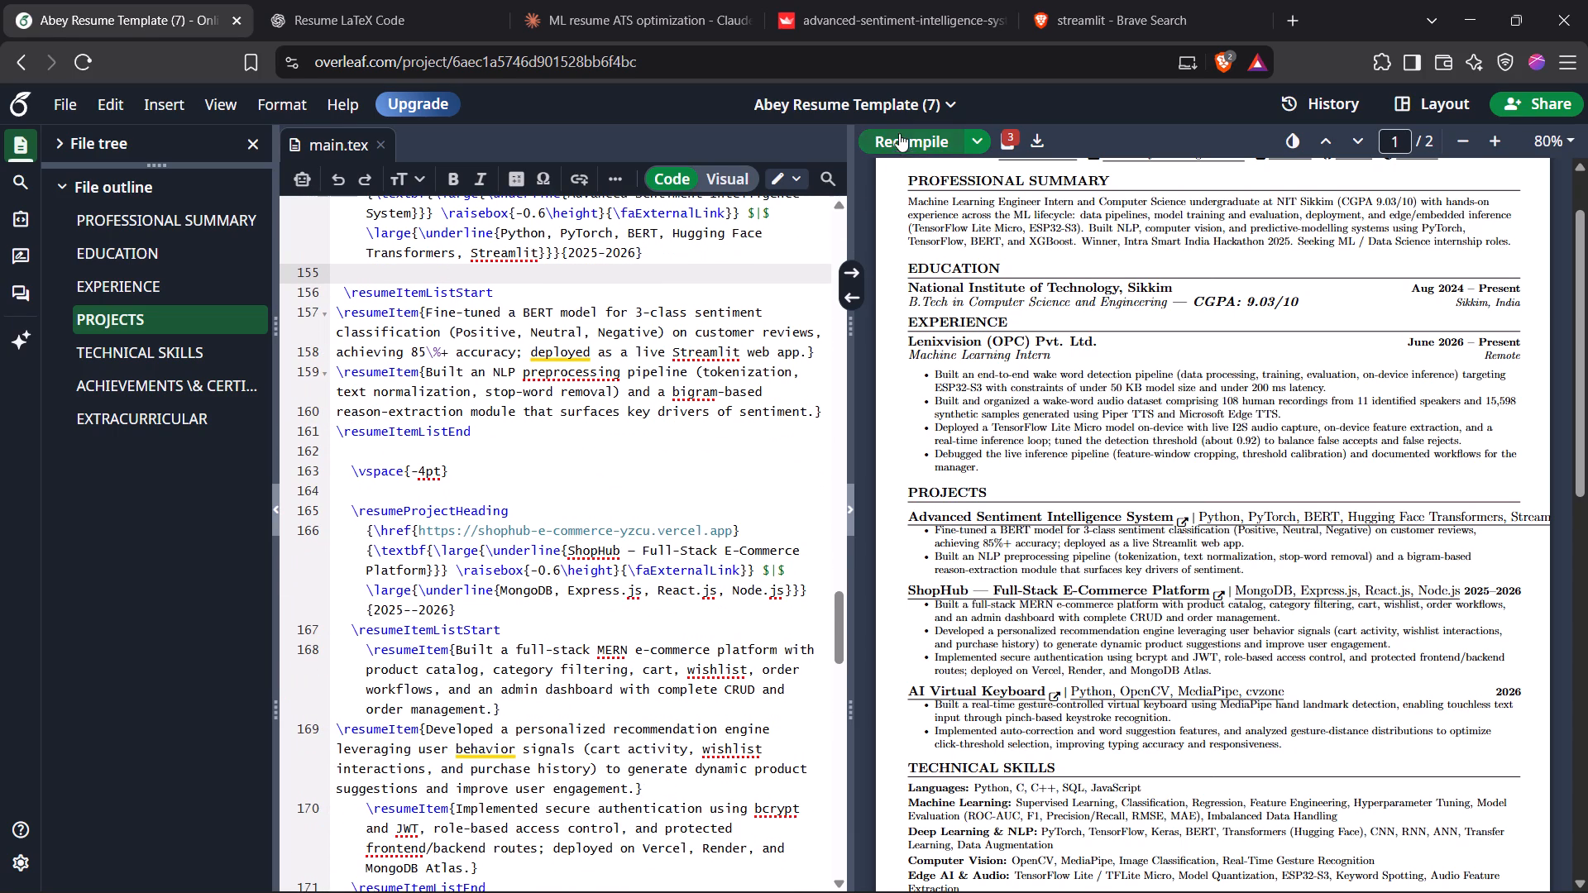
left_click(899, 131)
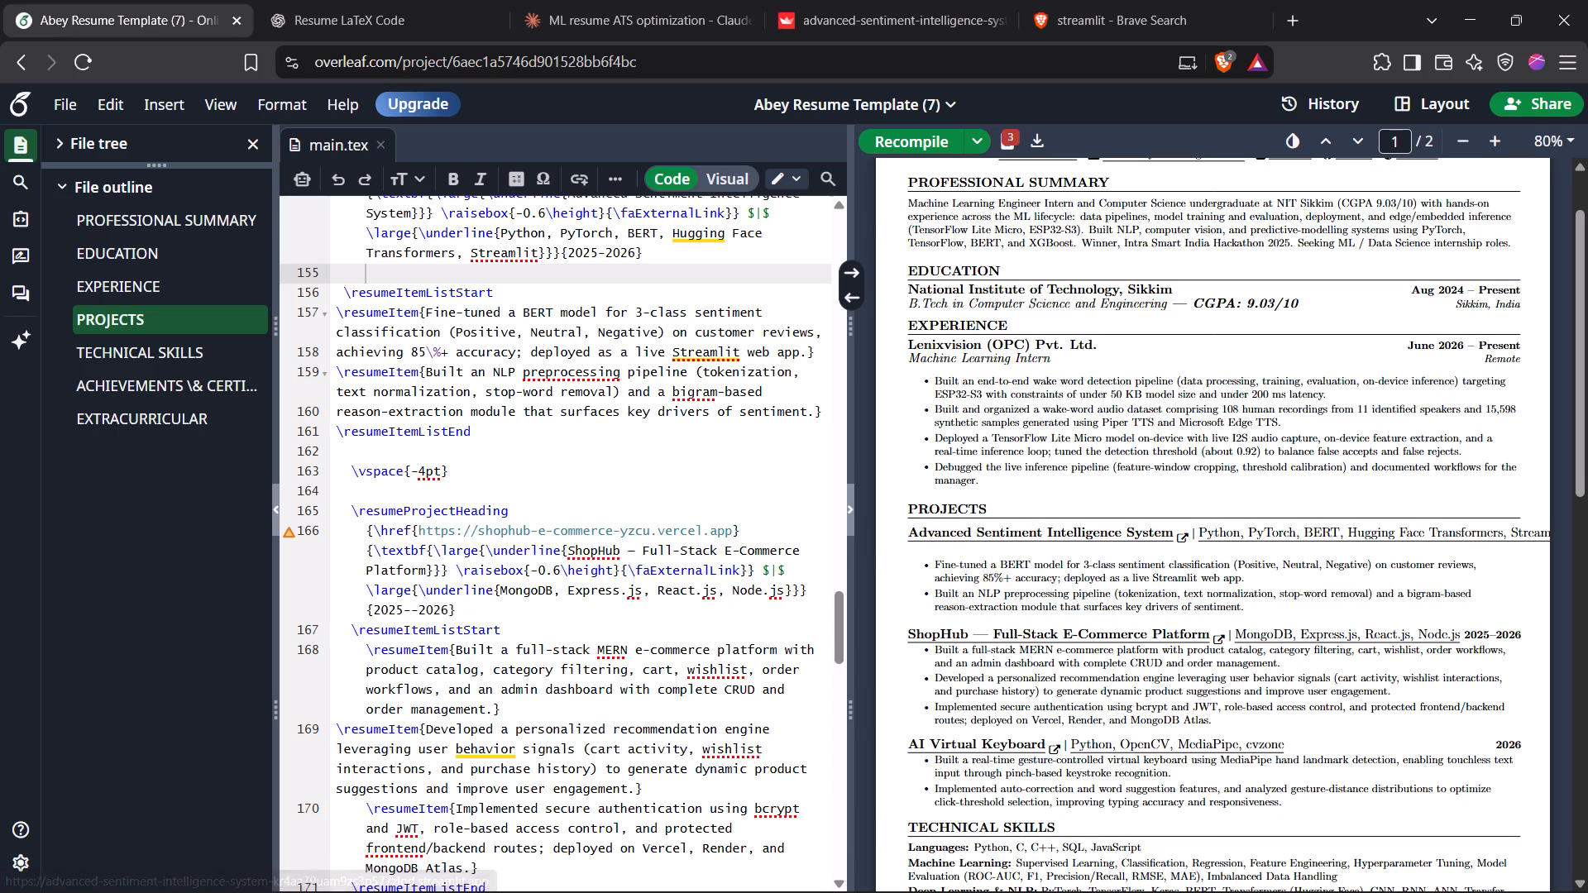
Indent the \resumeItemListStart and \resumeItemListEnd lines of the Advanced Sentiment Intelligence System project by one tab level.
scroll(635, 492, "up", 1)
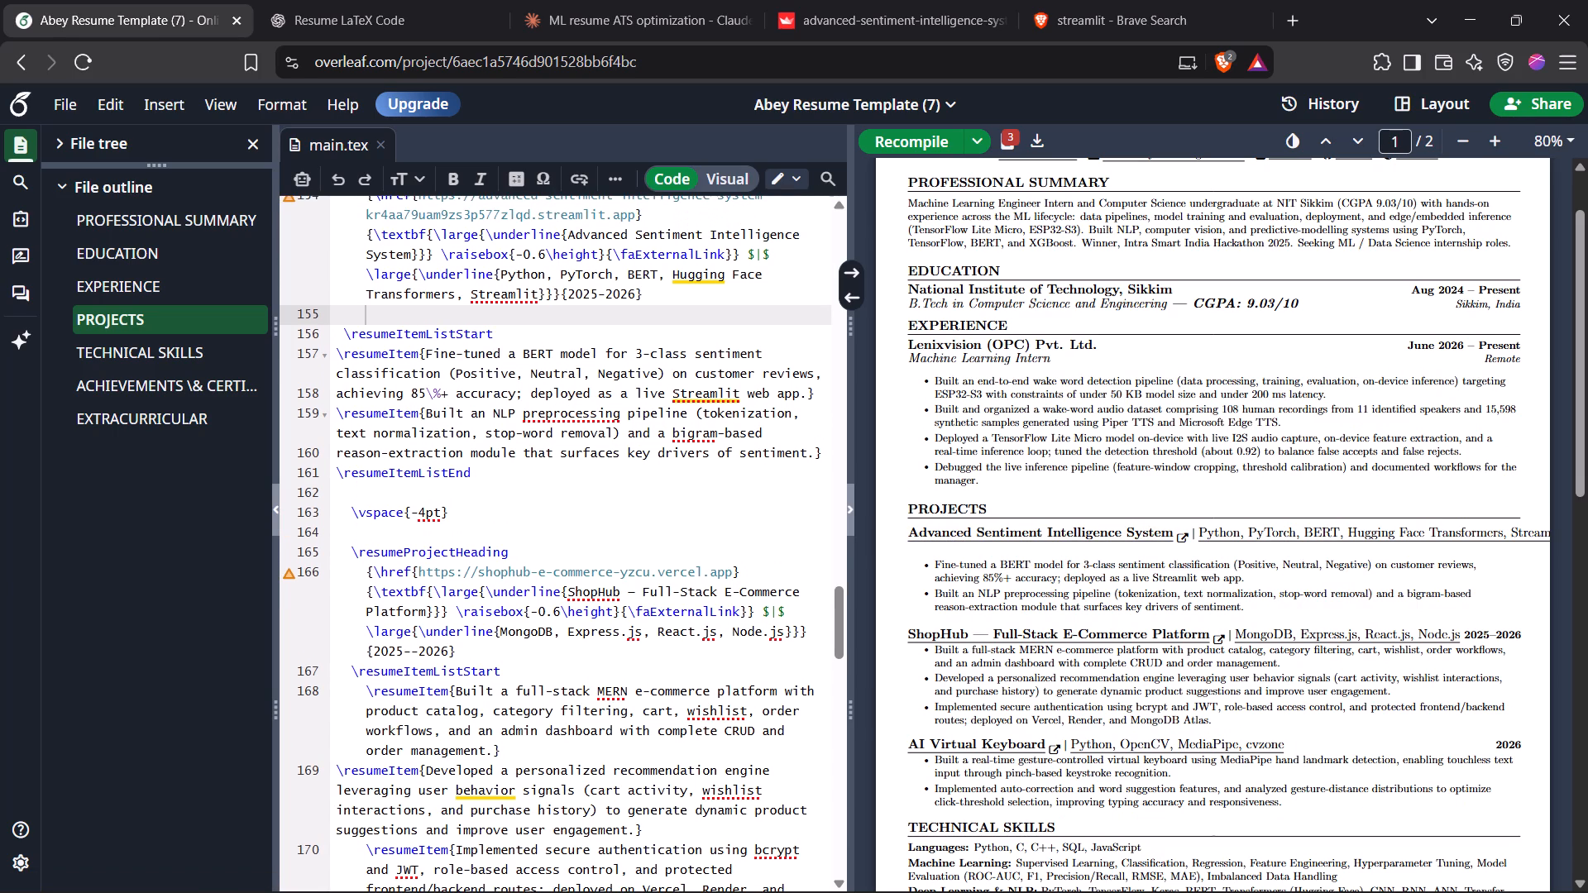
left_click(341, 330)
key("BackSpace")
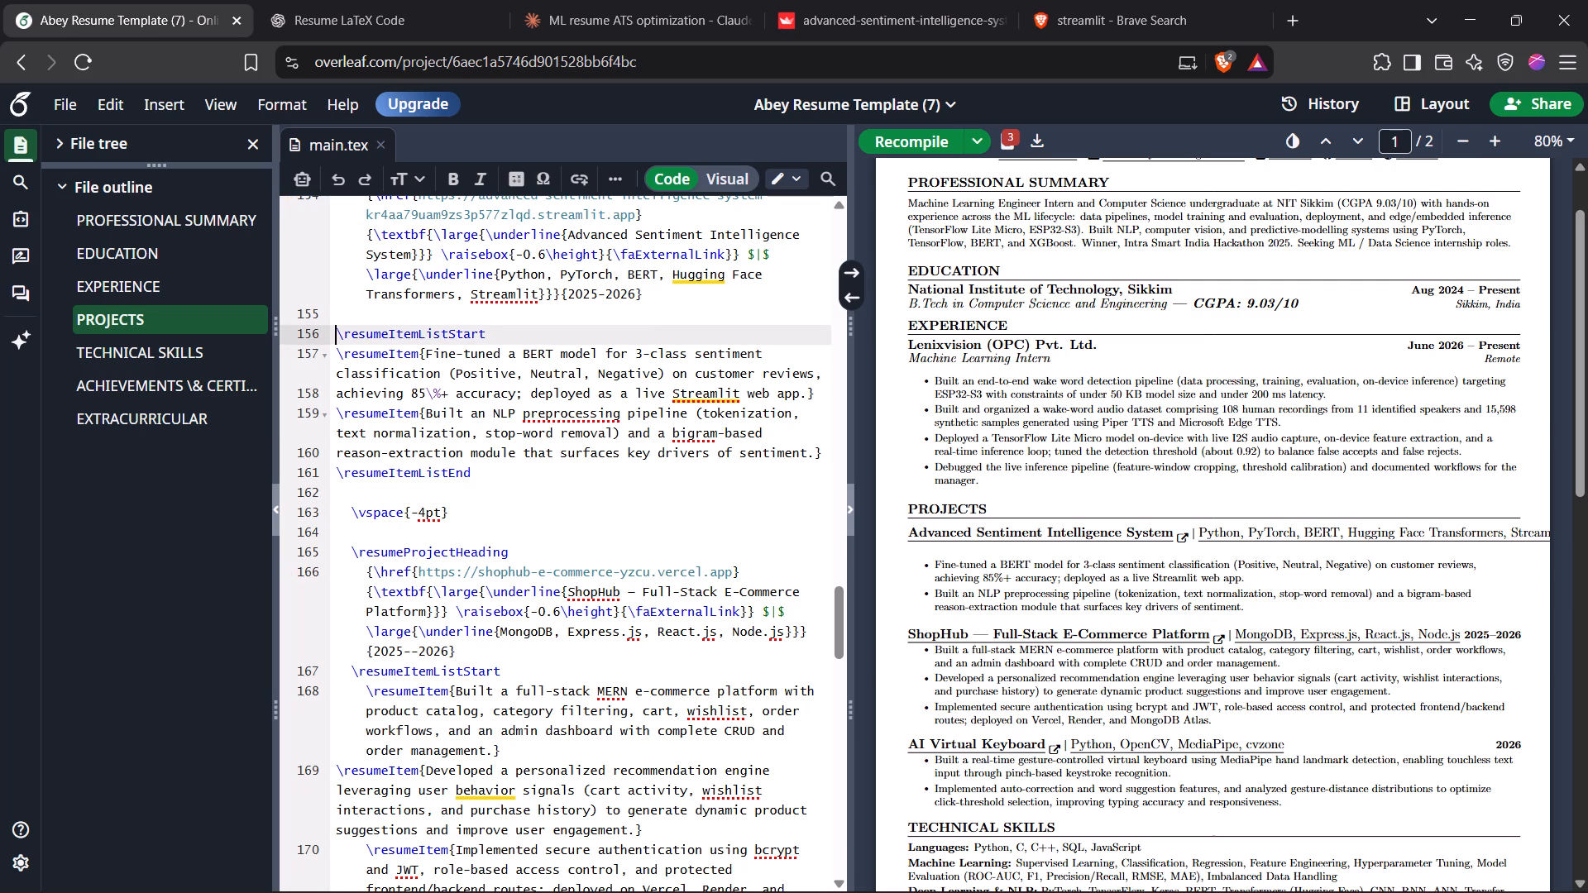
key("Tab")
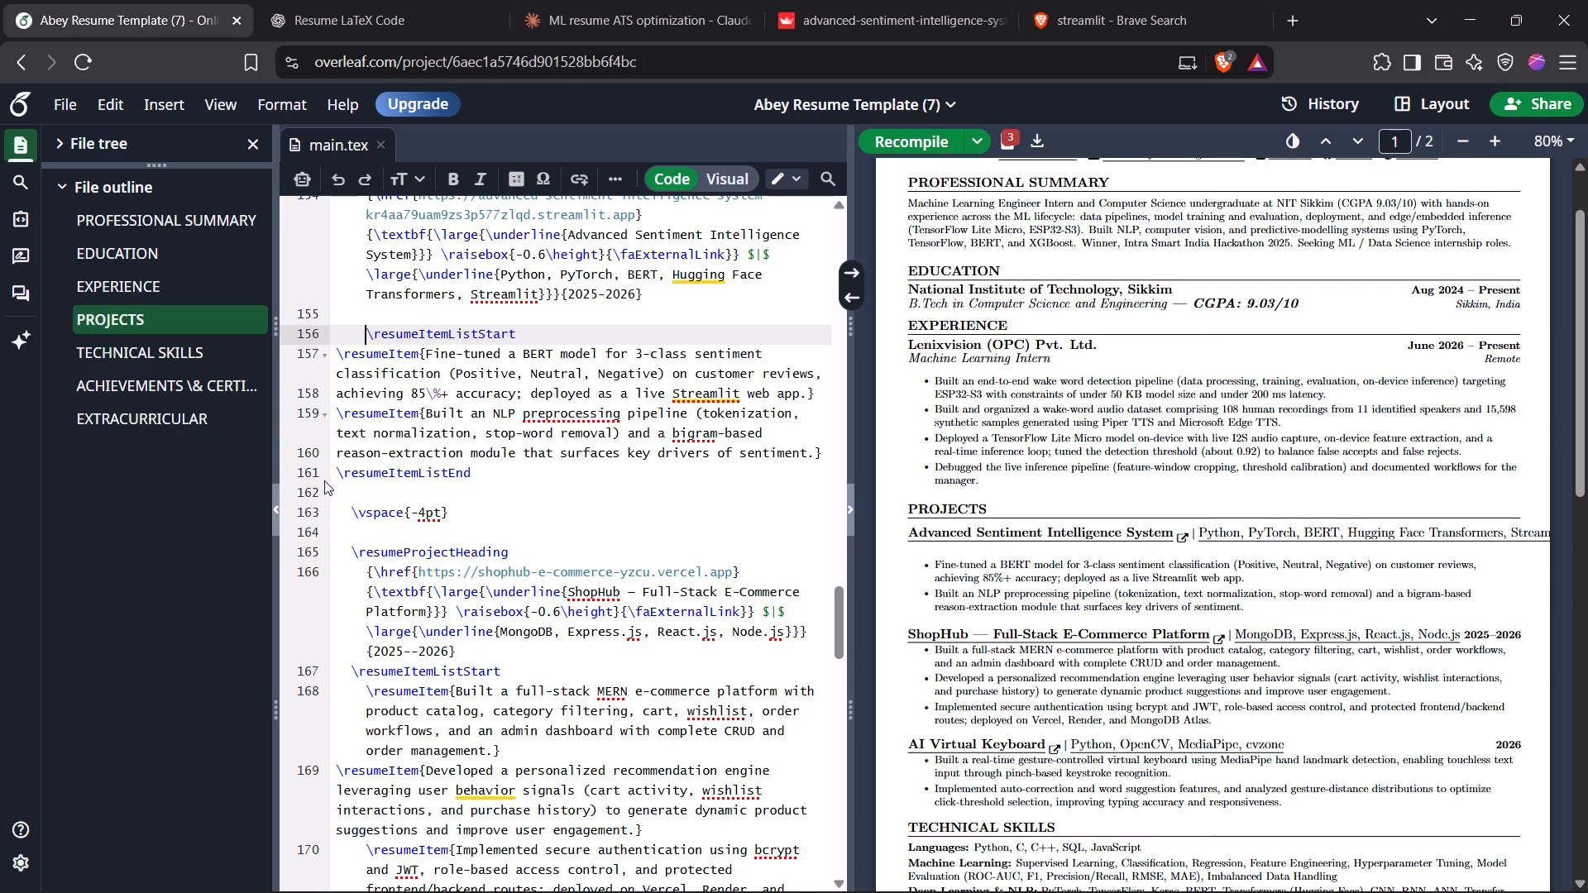
left_click(337, 470)
key("Tab")
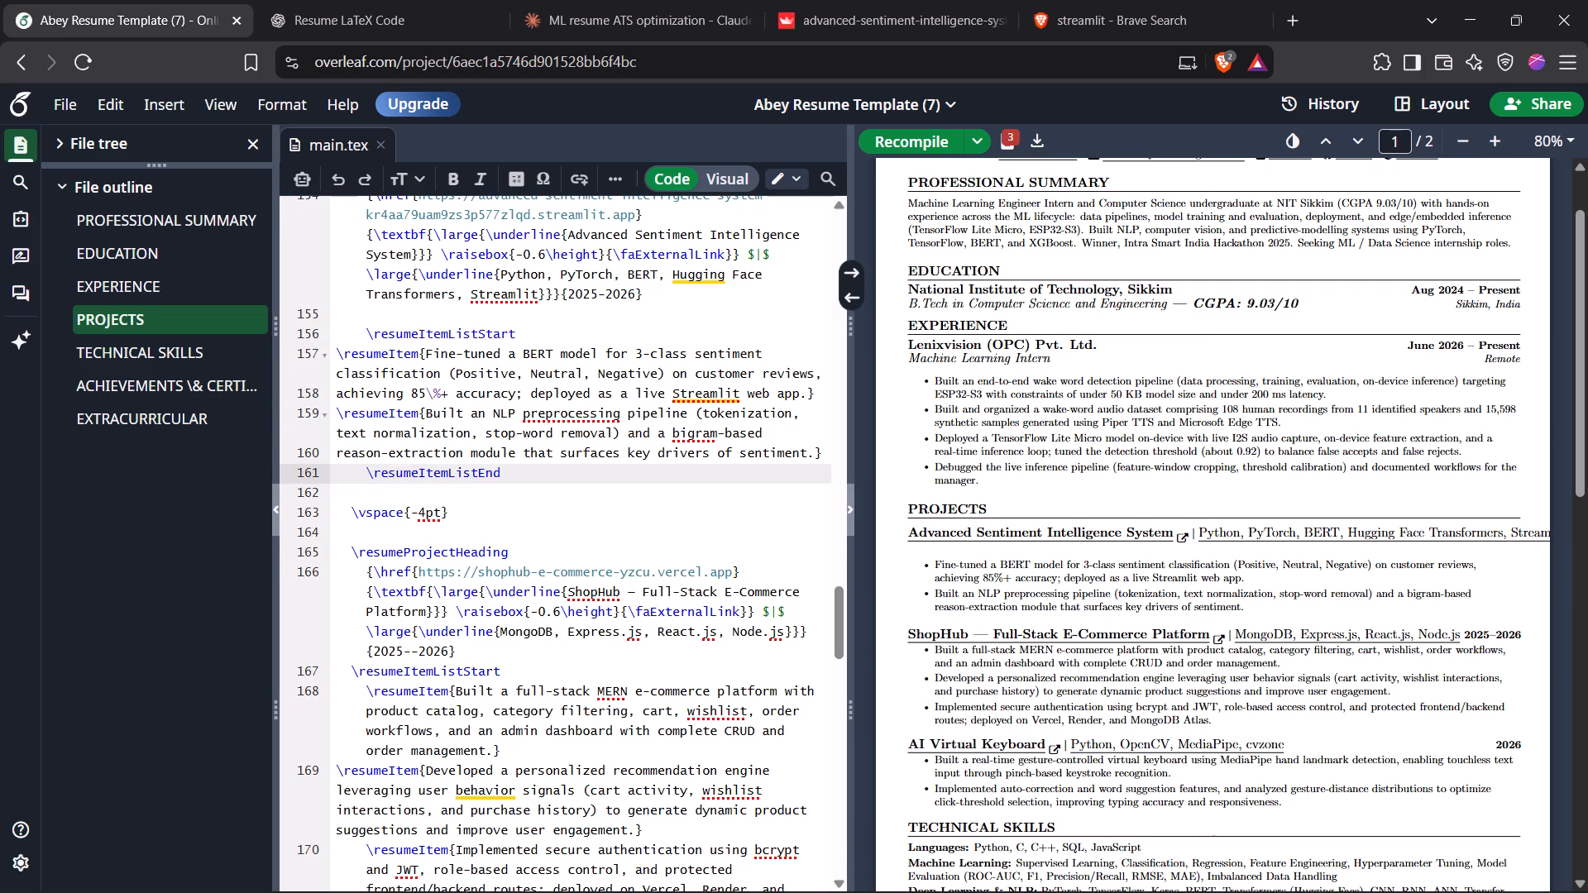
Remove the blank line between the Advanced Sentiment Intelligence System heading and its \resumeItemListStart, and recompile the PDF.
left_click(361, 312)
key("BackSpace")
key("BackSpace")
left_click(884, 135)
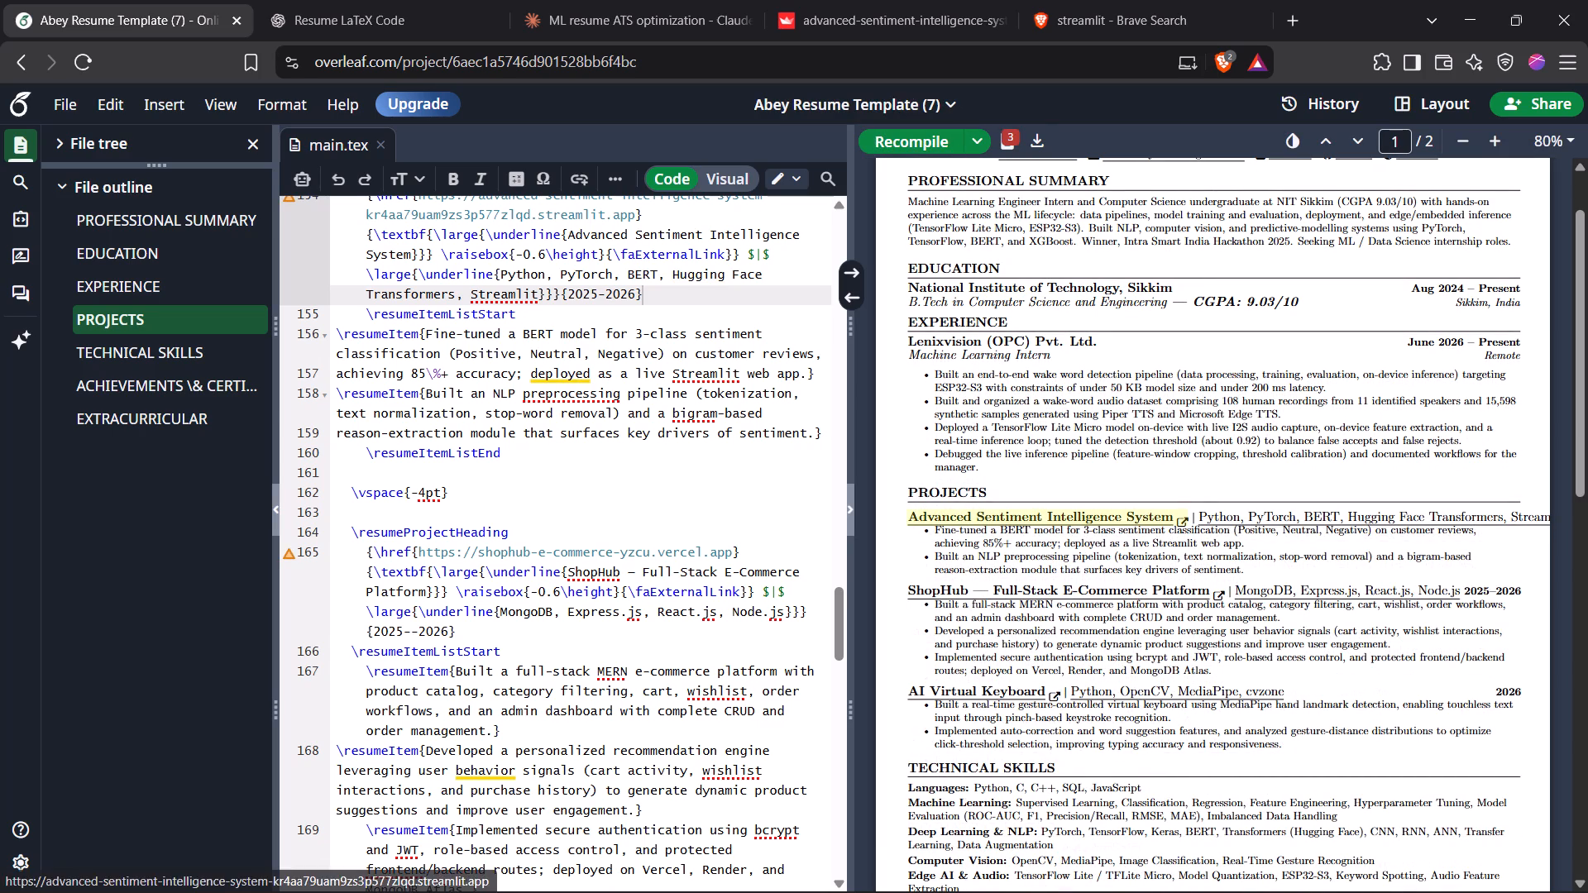
Remove PyTorch from the Advanced Sentiment Intelligence System project's technologies in main.tex.
scroll(1449, 531, "left", 2)
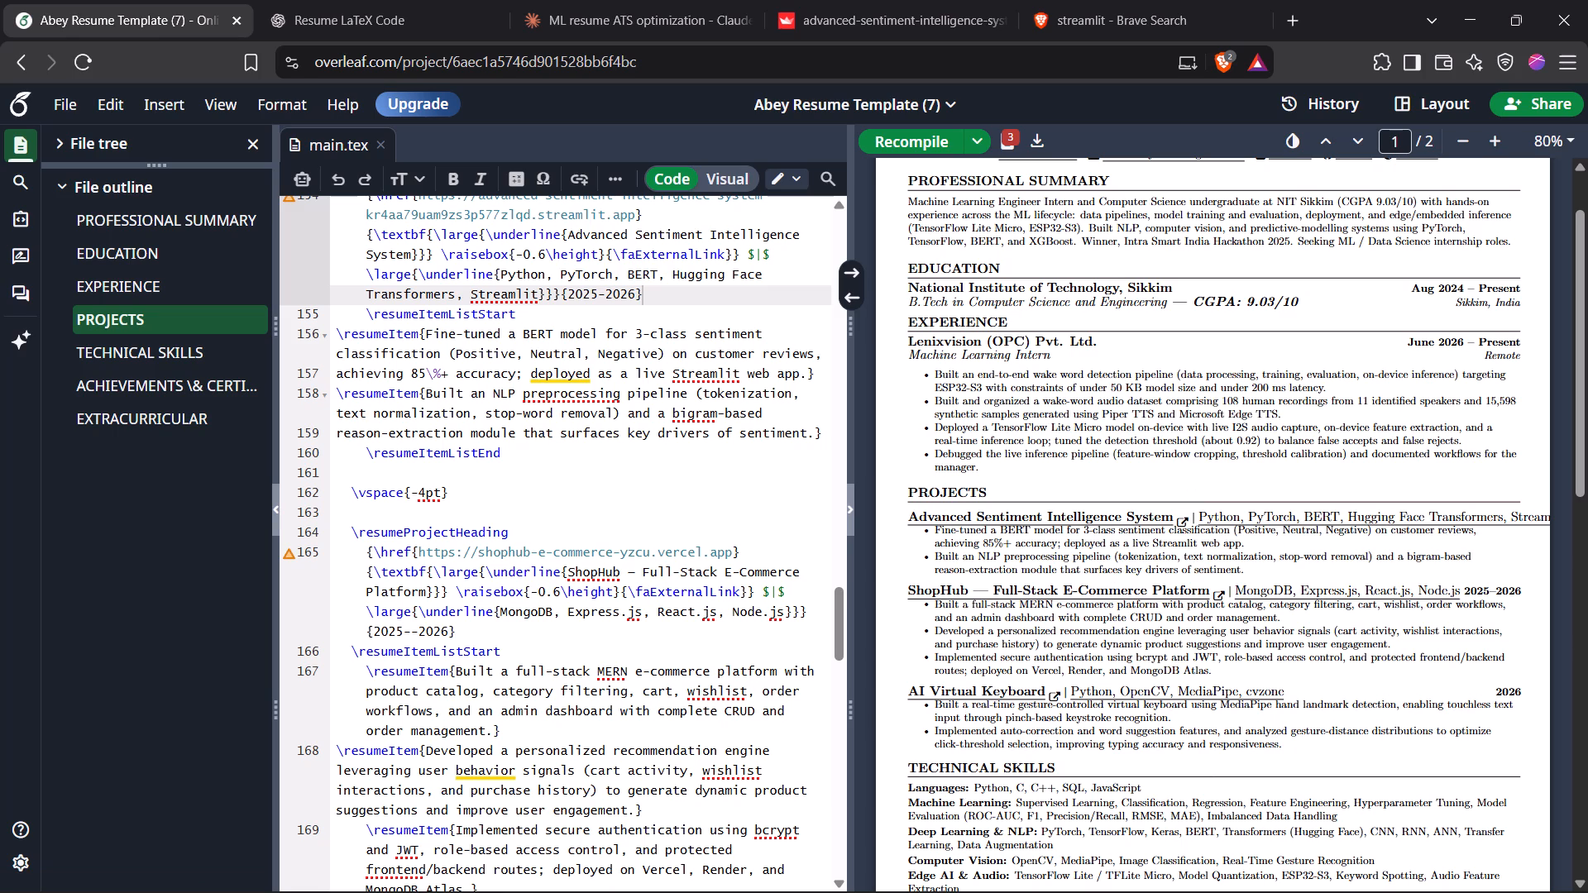
scroll(618, 457, "up", 3)
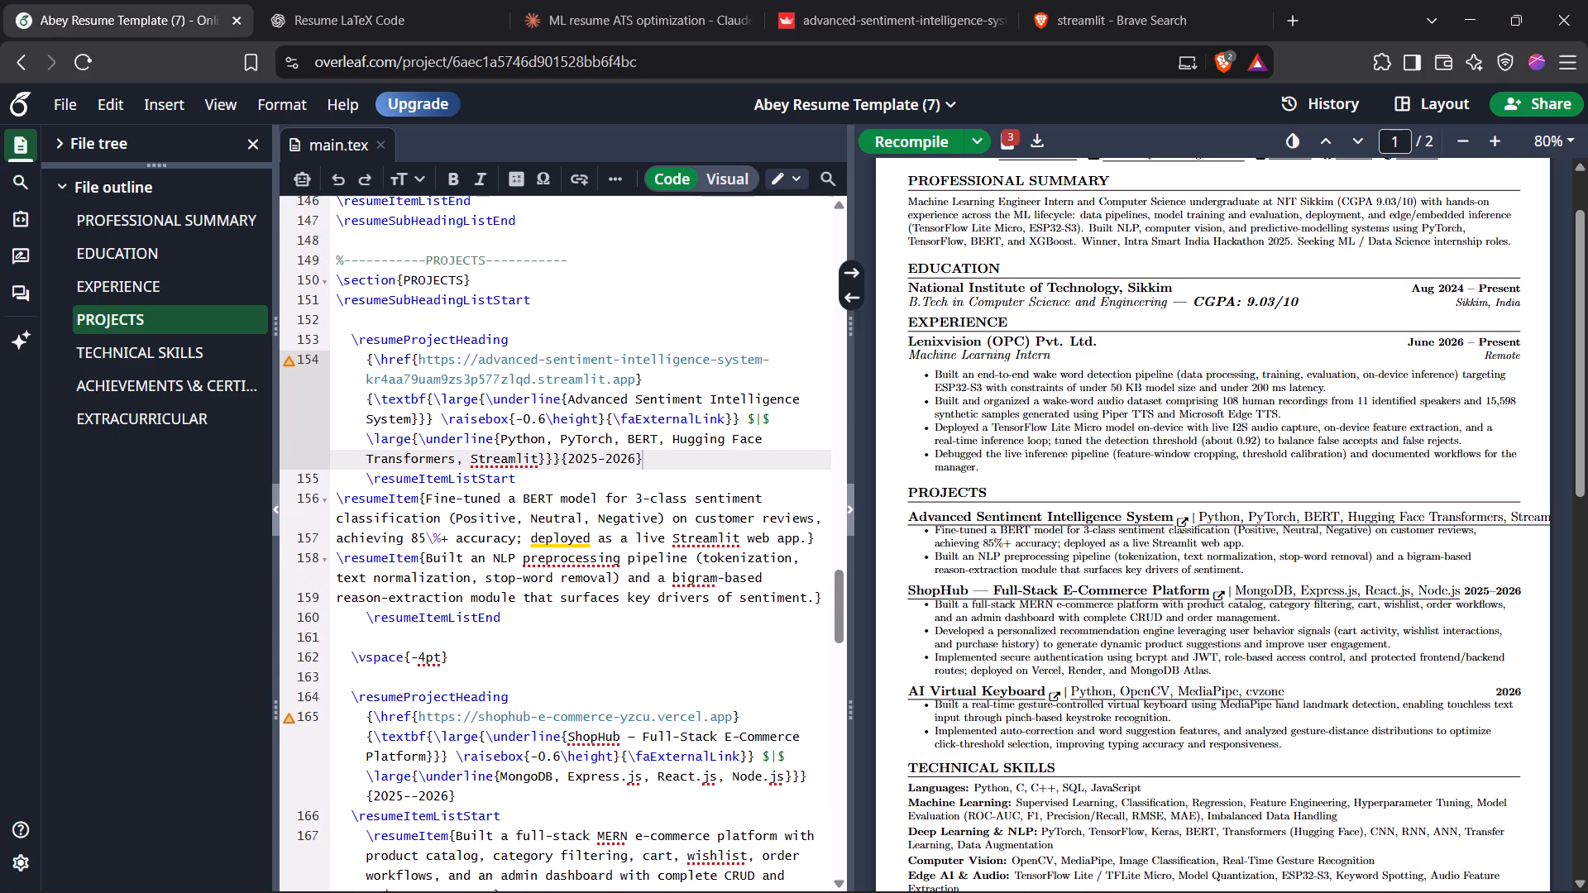
left_click(620, 437)
key("BackSpace")
key("BackSpace")
key("BackSpace")
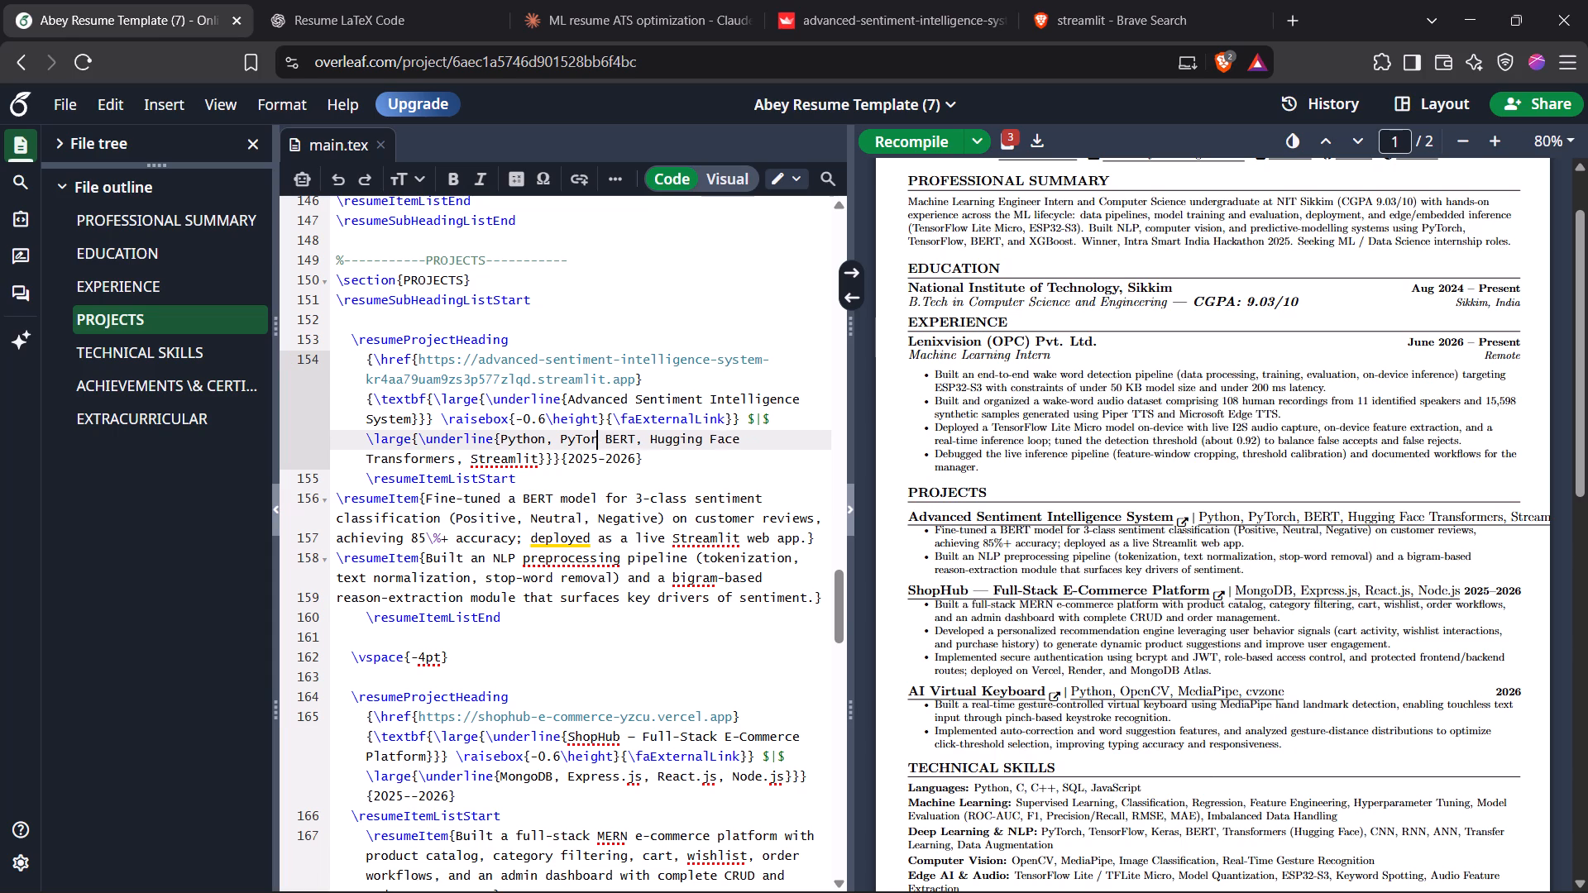
key("BackSpace")
key("BackSpace")
key("BackSpace")
key("BackSpace")
key("BackSpace")
key("BackSpace")
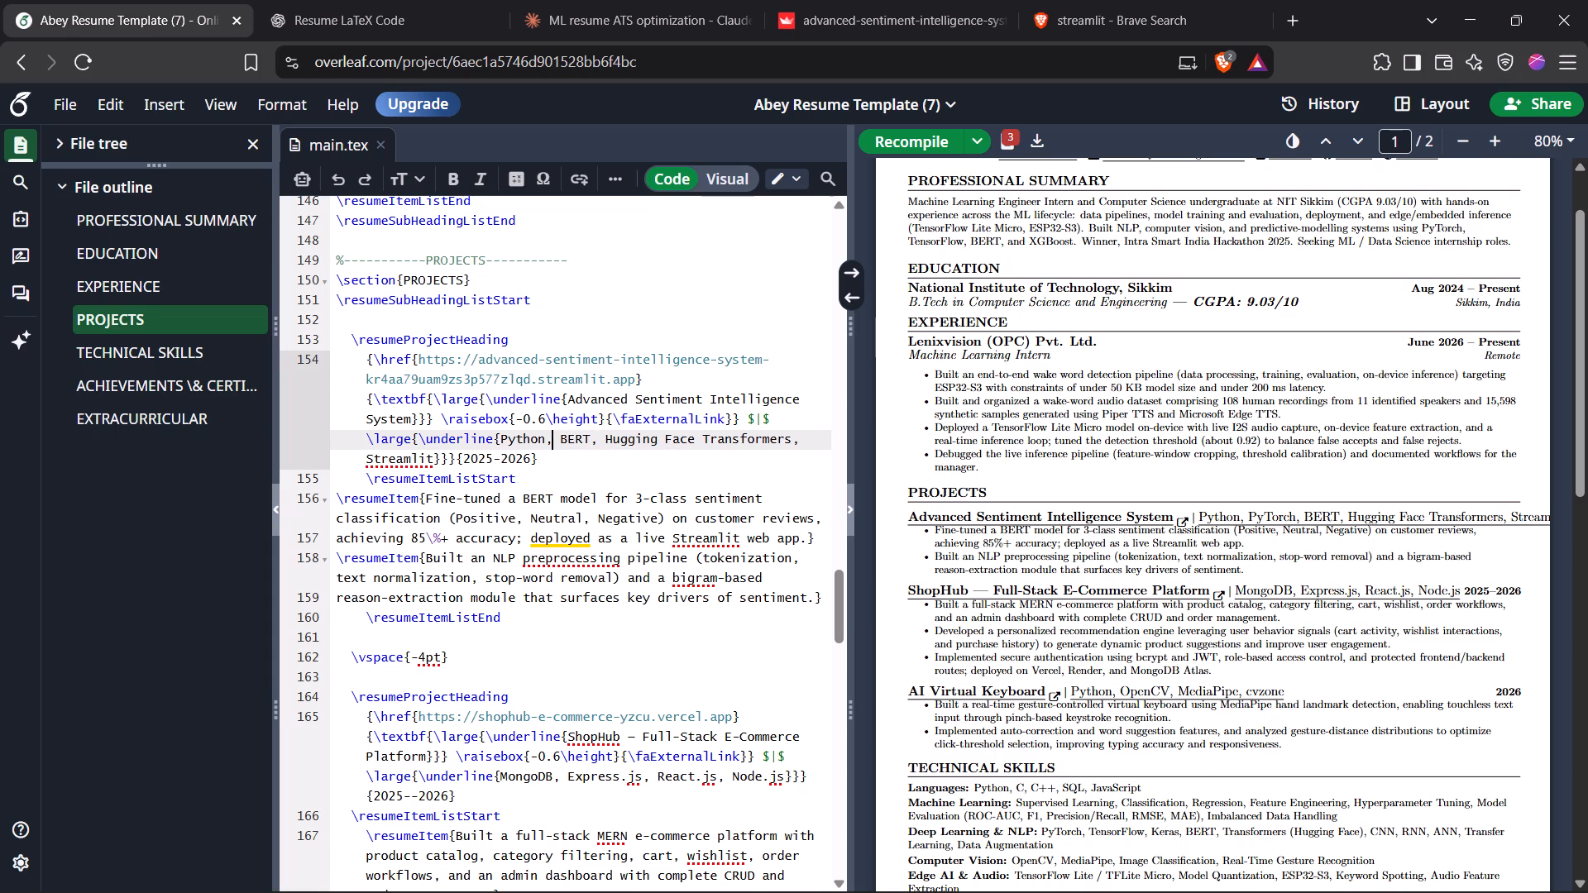
key("Right")
key("BackSpace")
key("space")
Shorten "Hugging Face Transformers" to "Hugging Face" in the first project's technologies, and recompile the PDF.
left_click_drag(802, 436, 704, 446)
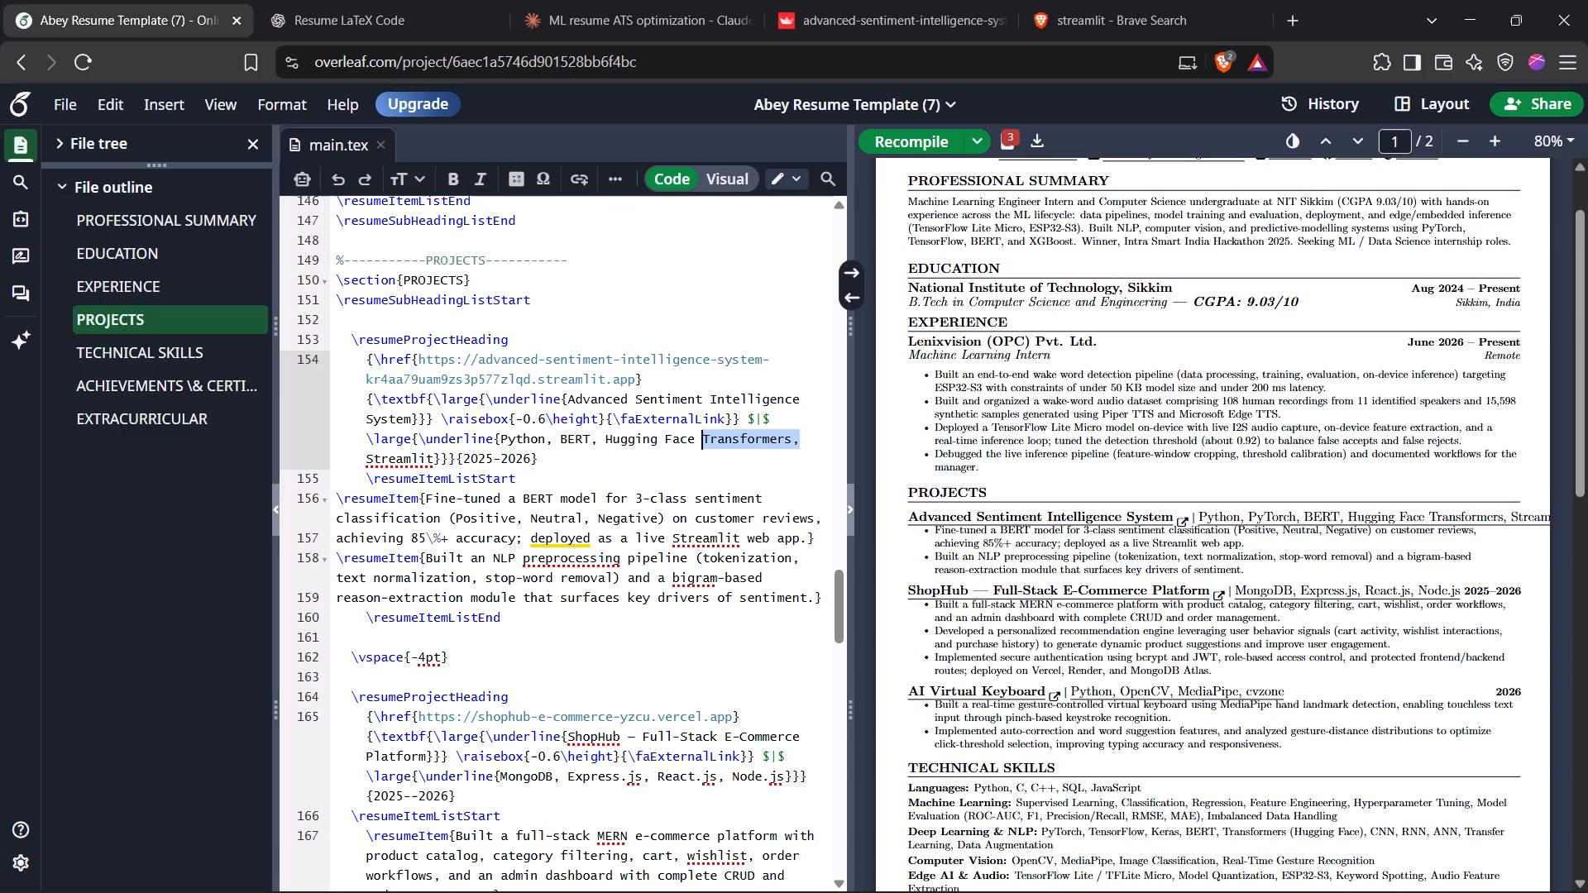
left_click_drag(704, 446, 704, 446)
key("BackSpace")
key("BackSpace")
key("comma")
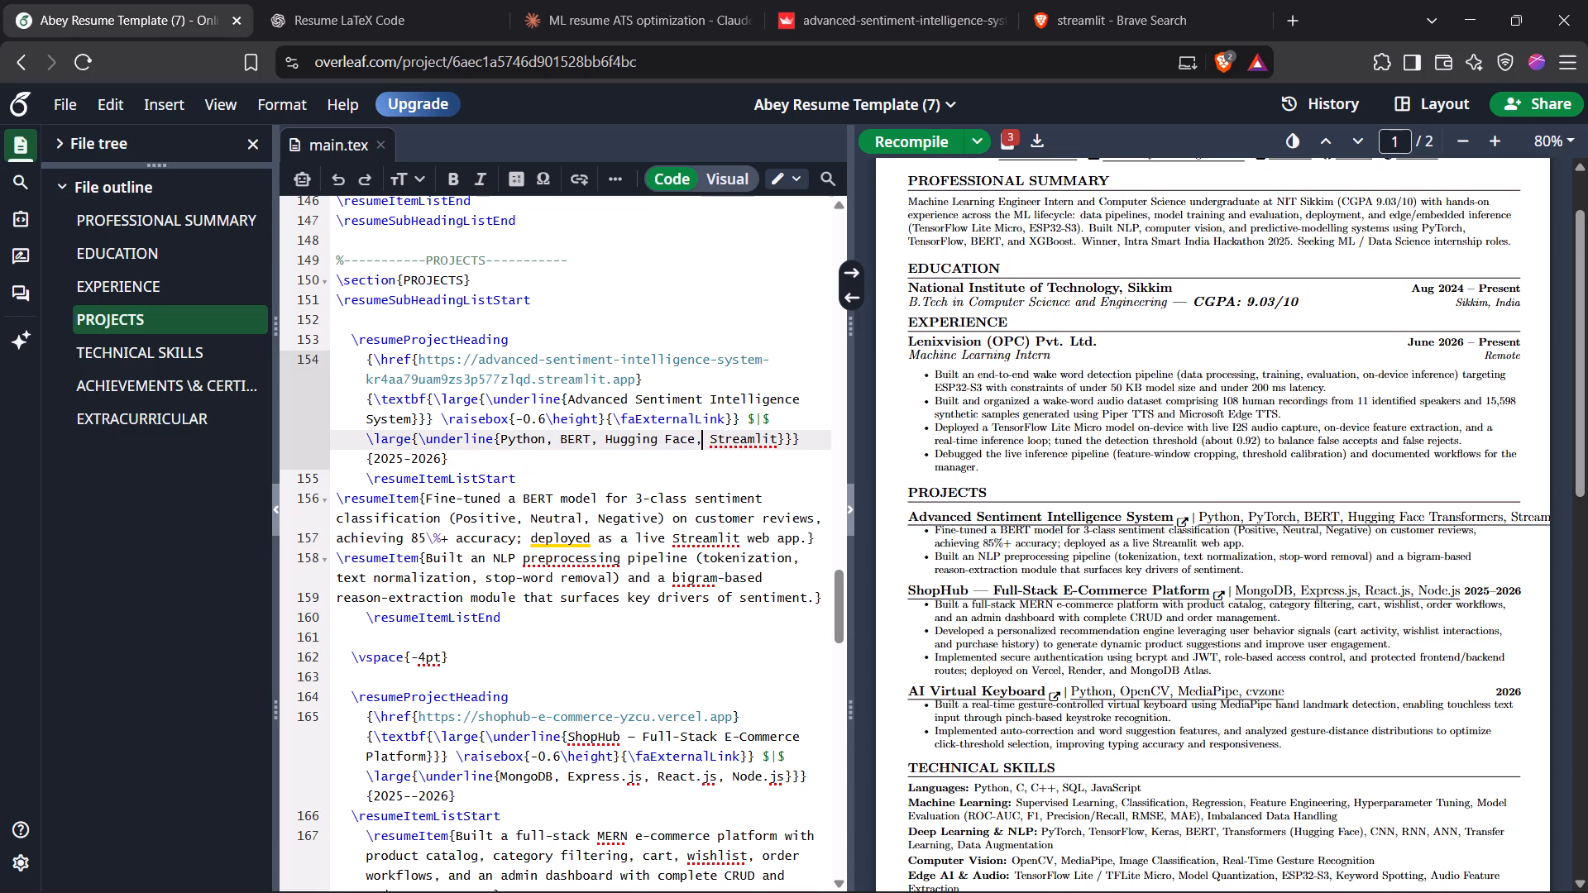
left_click(904, 139)
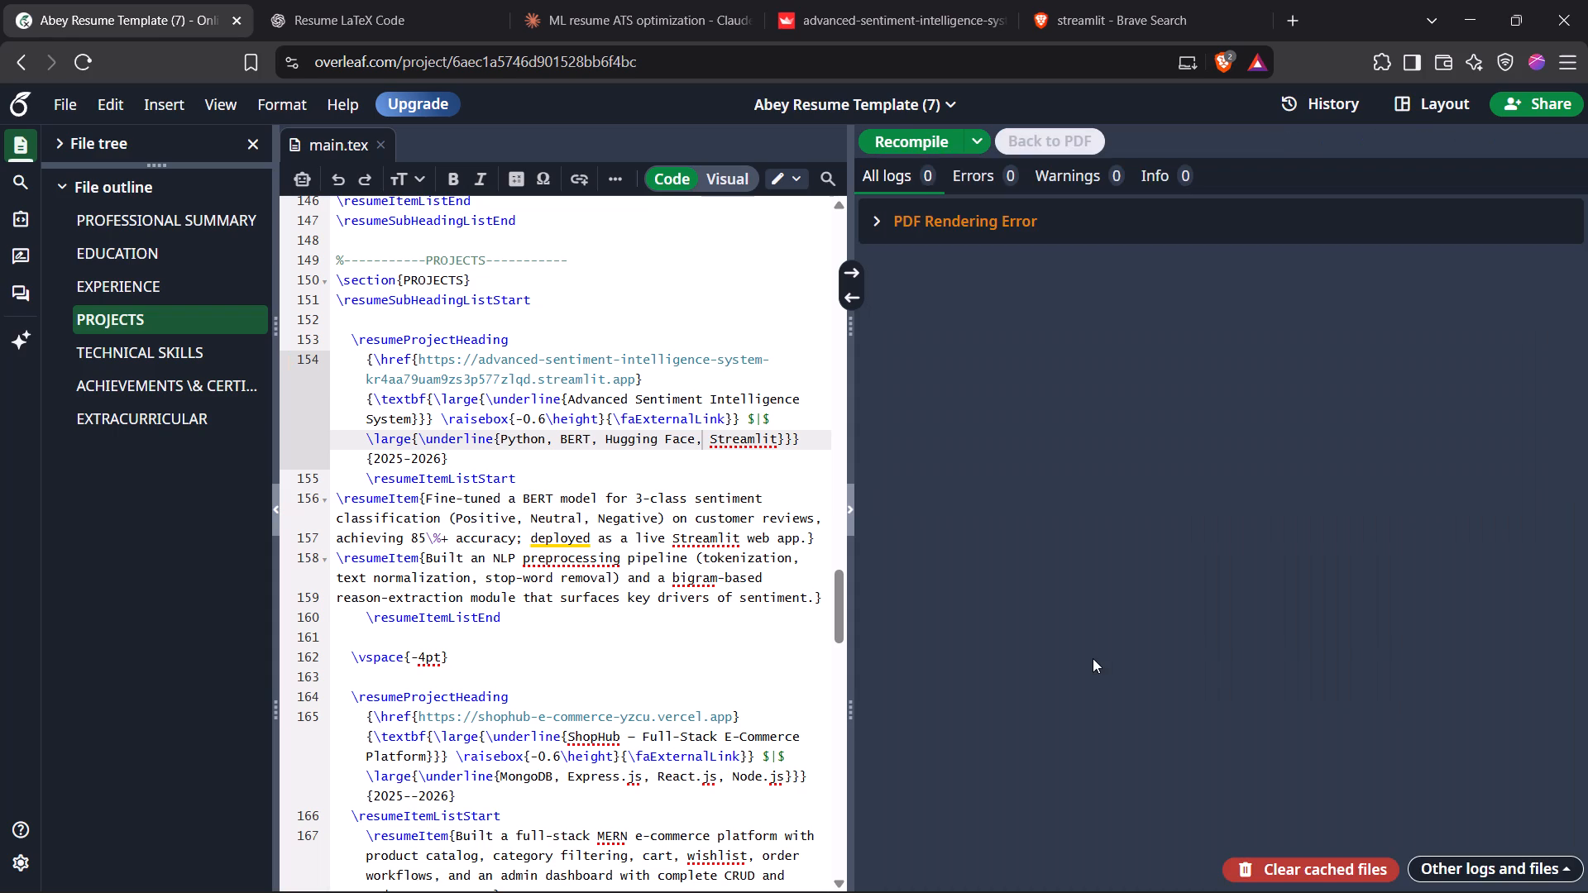
scroll(1051, 571, "down", 1)
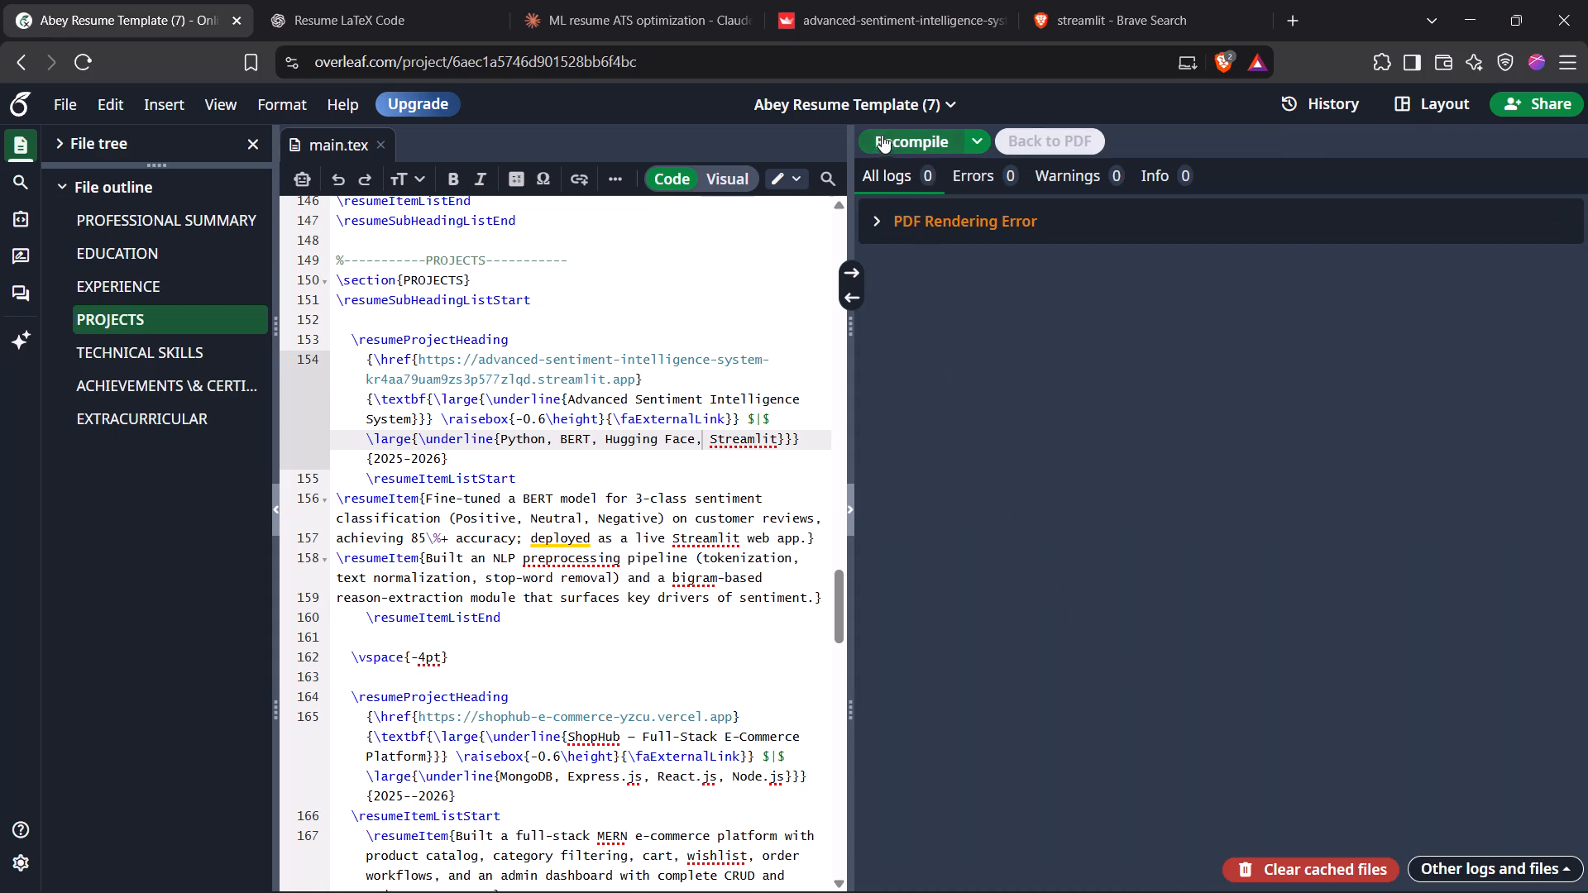
left_click(883, 132)
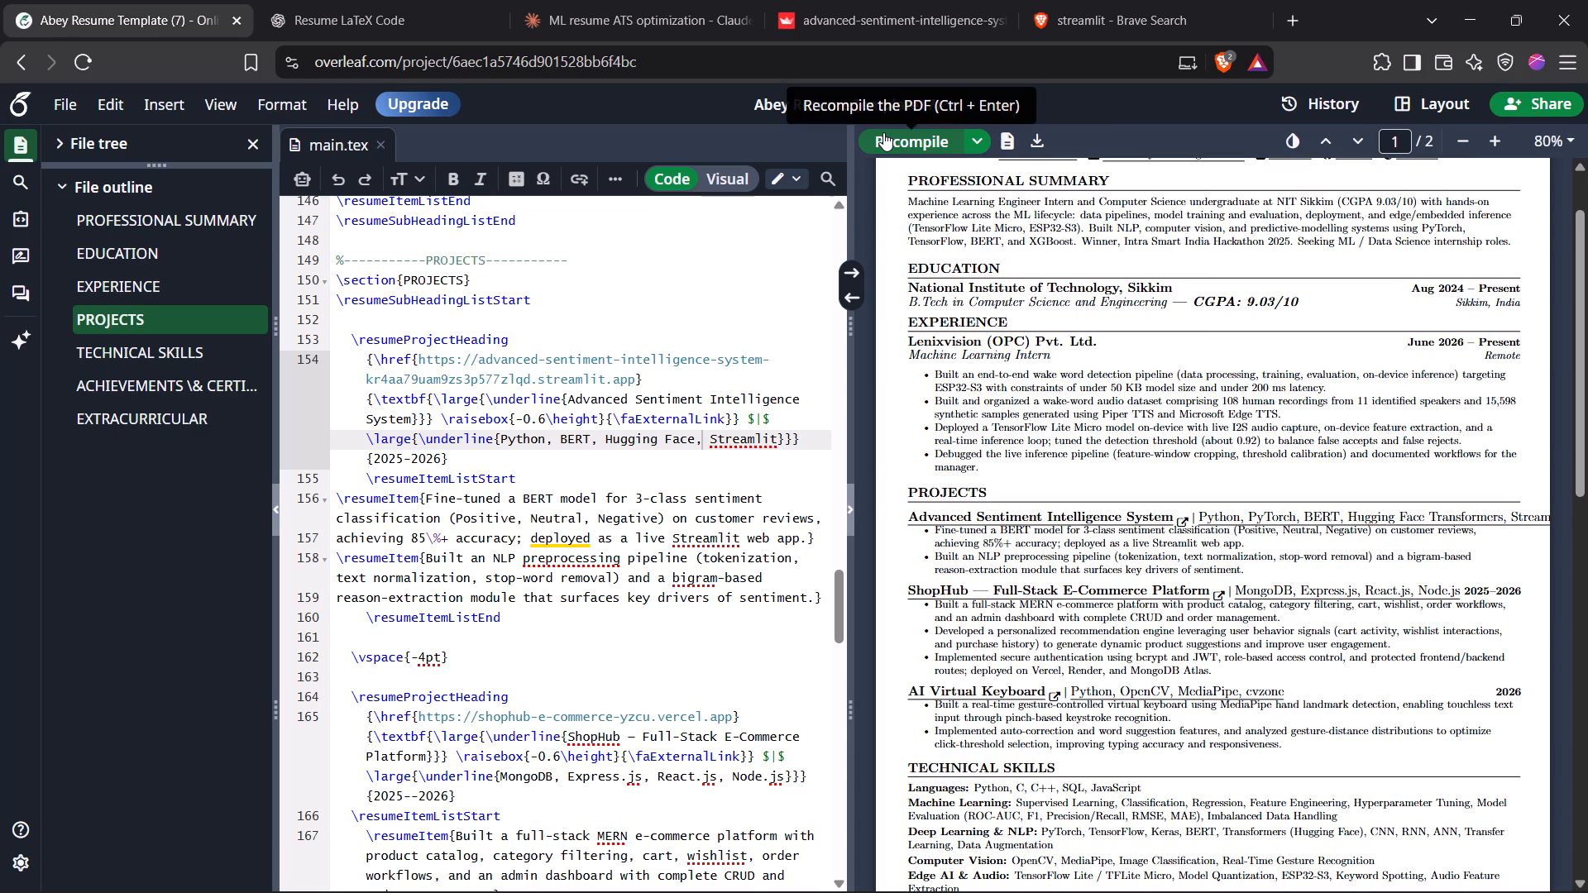
left_click(887, 135)
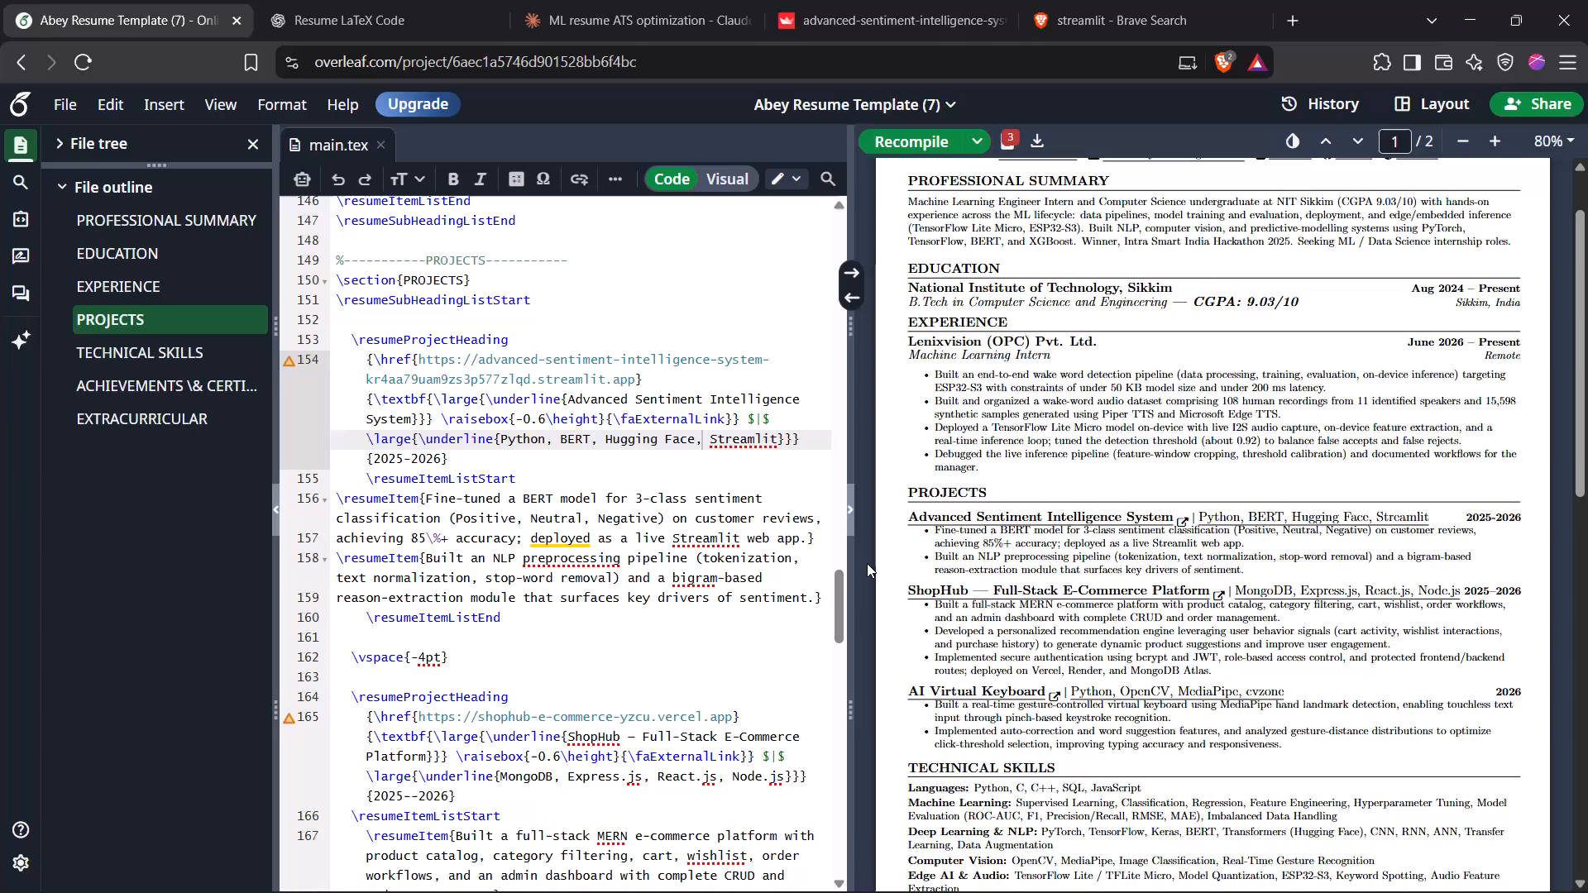
Delete the \underline command from the first project's technologies, keeping its braces, and recompile the PDF.
left_click(495, 437)
key("BackSpace")
key("BackSpace")
key("BackSpace")
key("BackSpace")
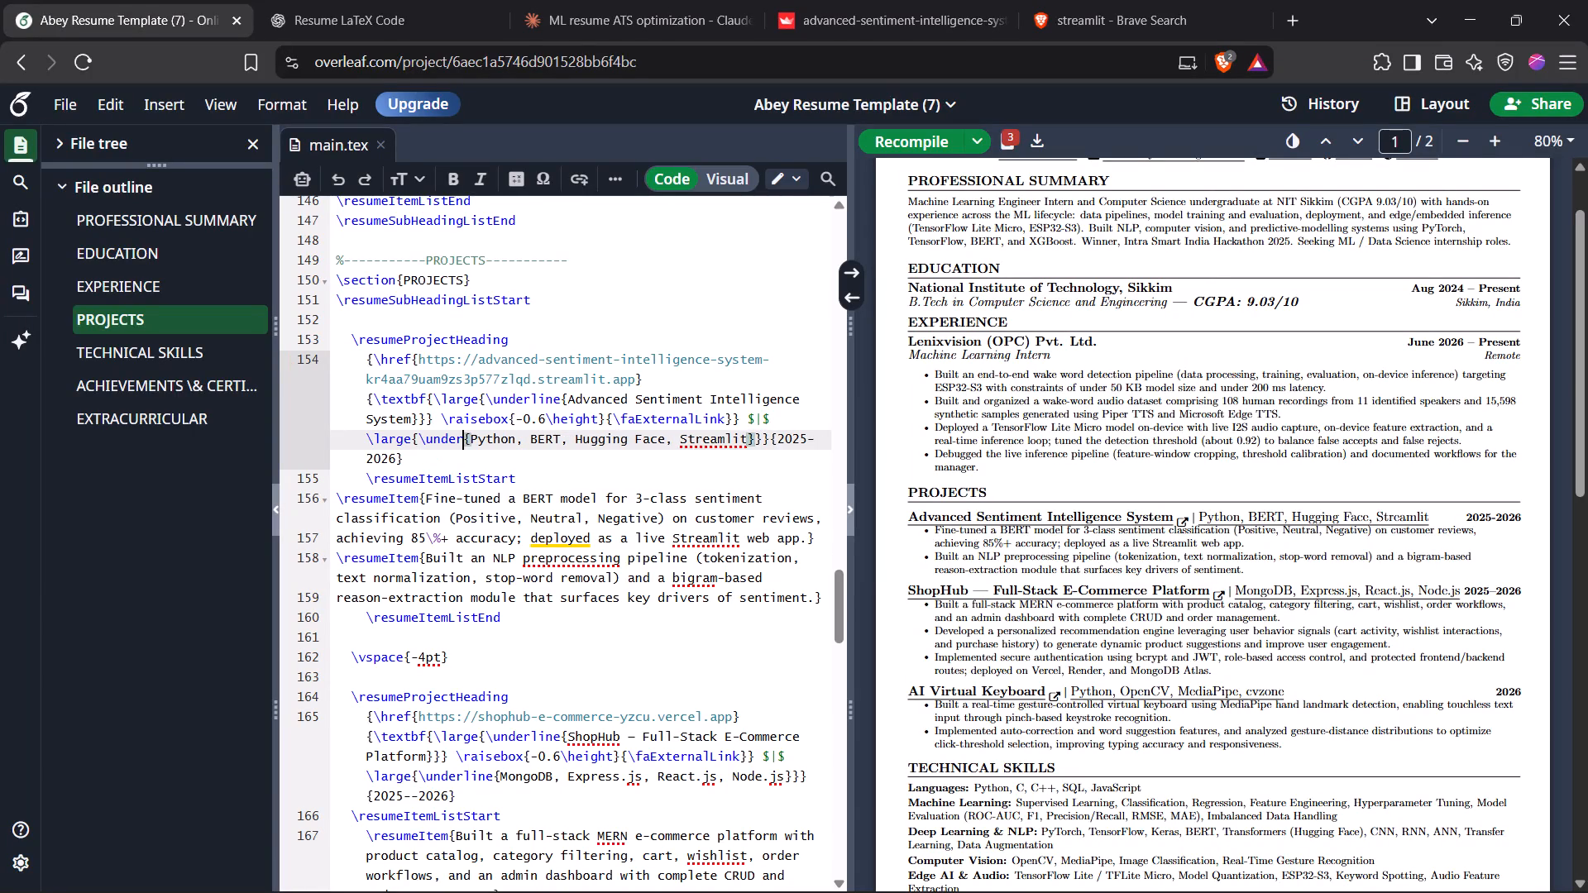
key("BackSpace")
key("BackSpace")
key("BackSpace")
key("BackSpace")
key("BackSpace")
key("BackSpace")
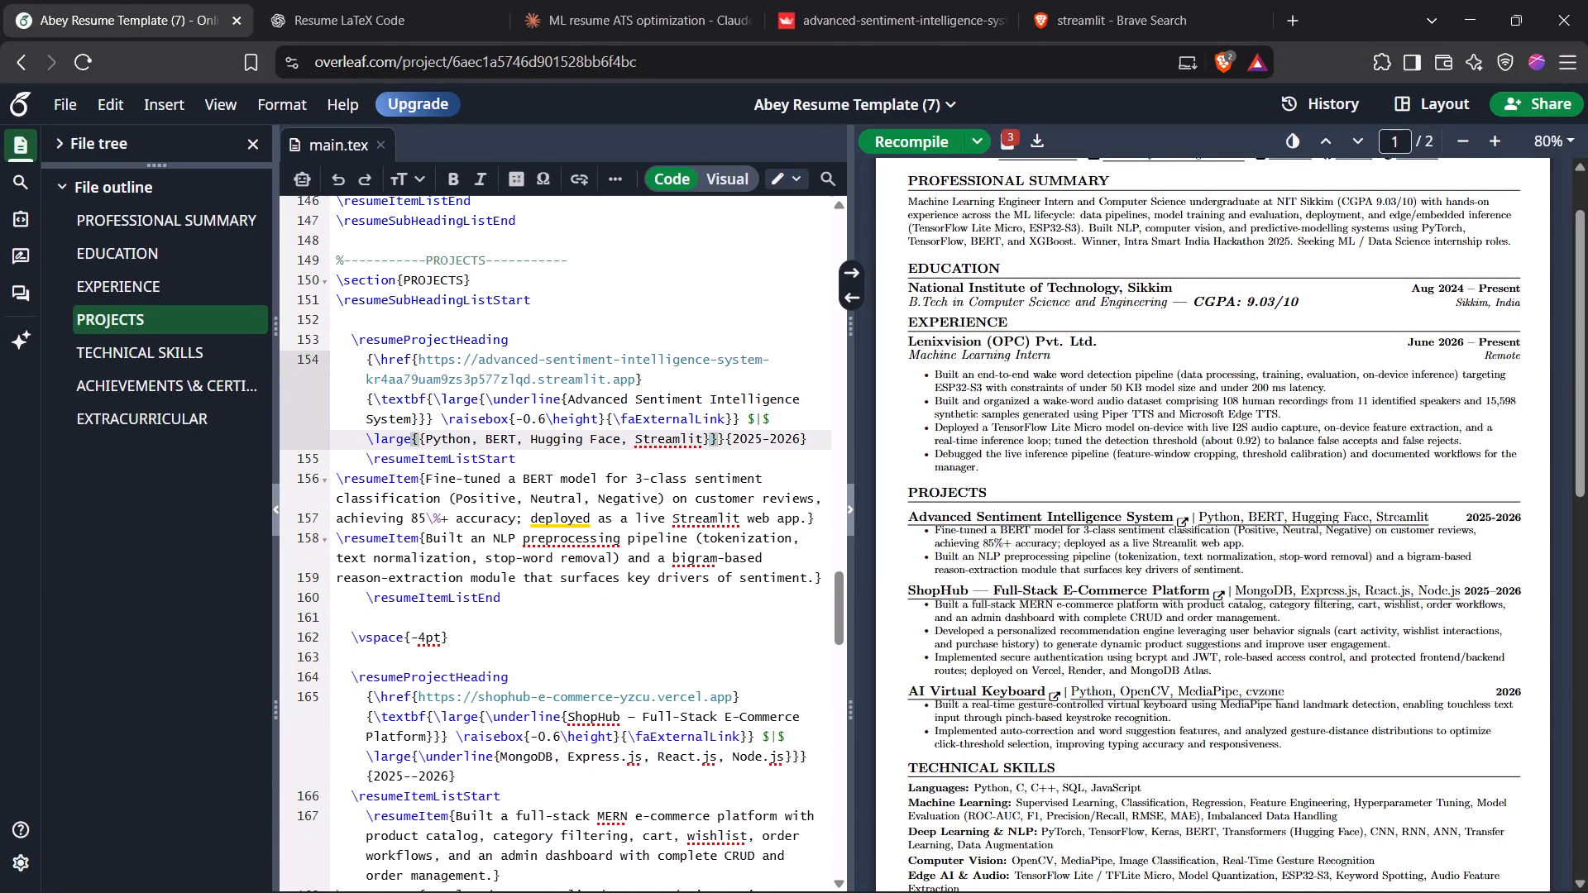
left_click(894, 141)
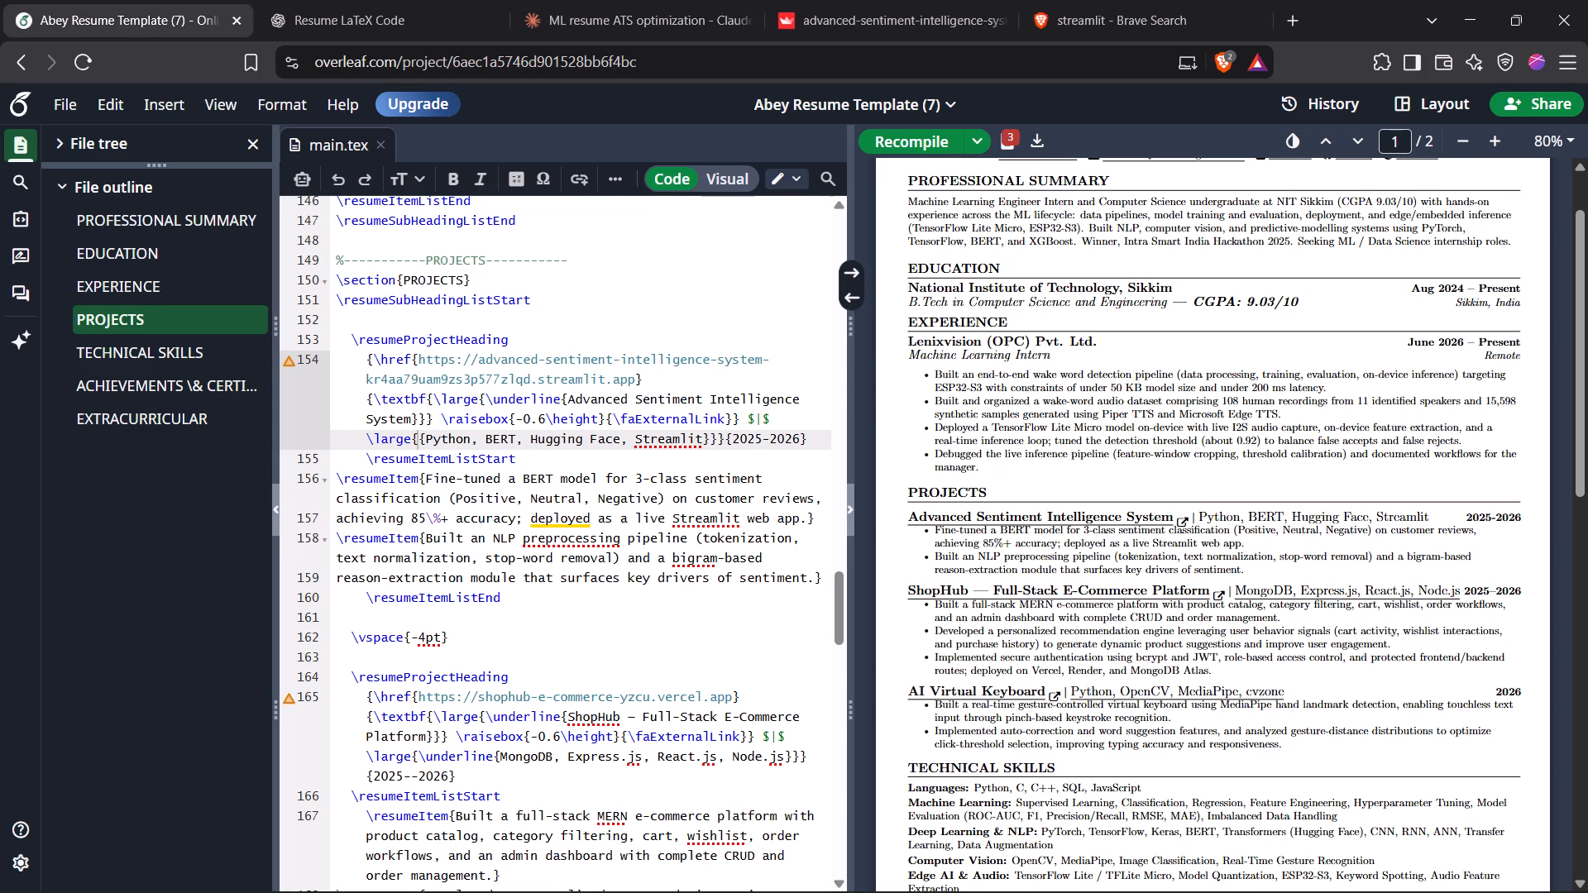
Delete the \underline command from the Advanced Sentiment Intelligence System title, keeping its braces, and recompile the PDF.
left_click(563, 399)
key("BackSpace")
key("BackSpace")
key("BackSpace")
key("BackSpace")
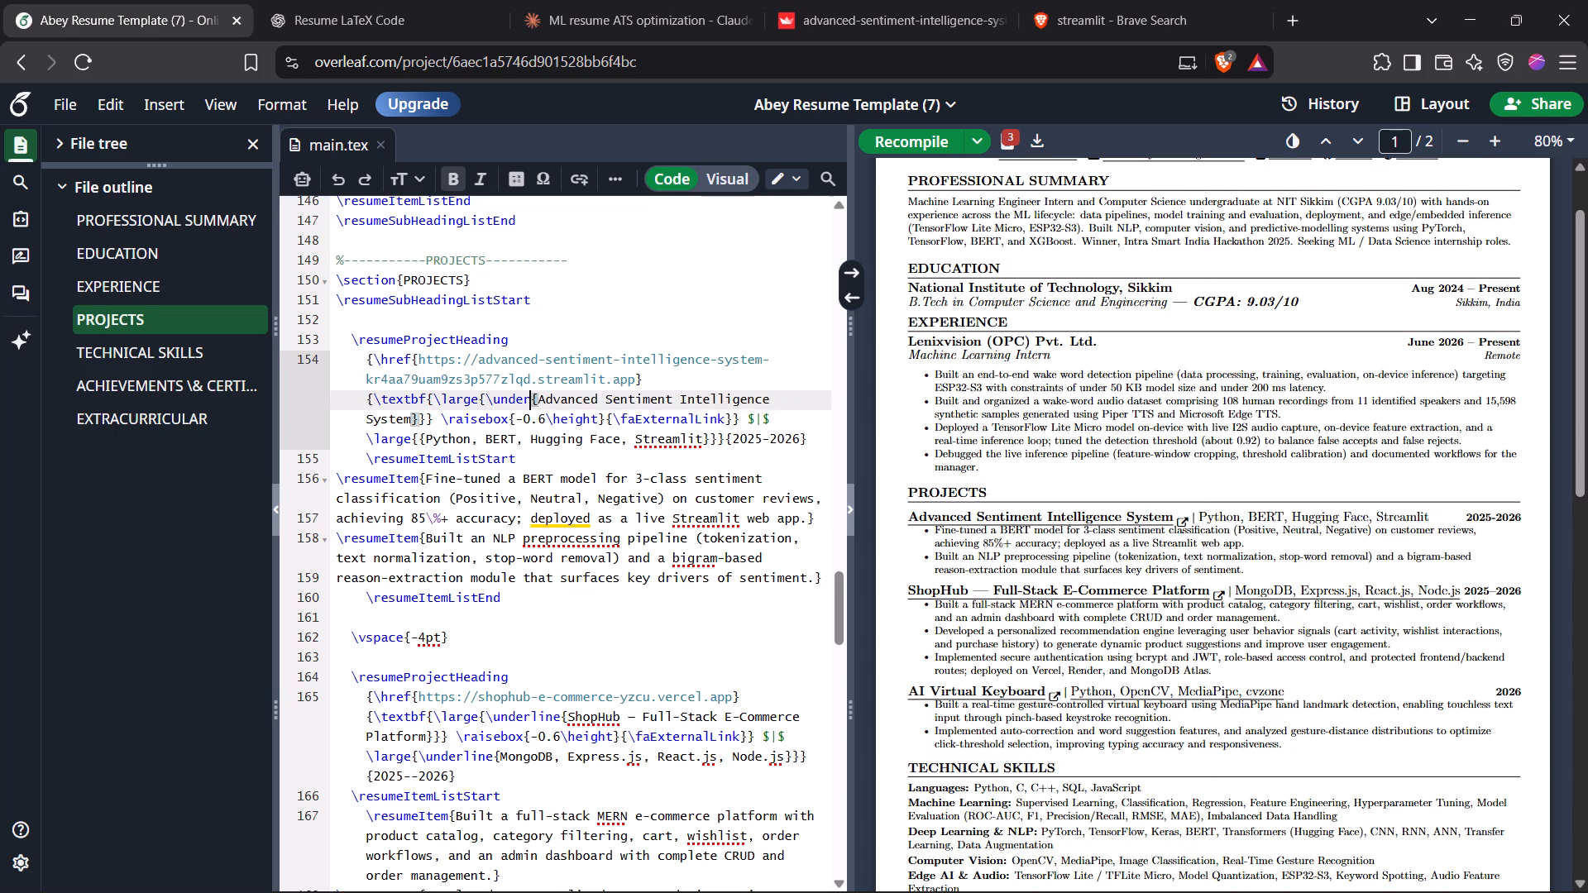
key("BackSpace")
key("BackSpace")
key("BackSpace")
key("BackSpace")
key("BackSpace")
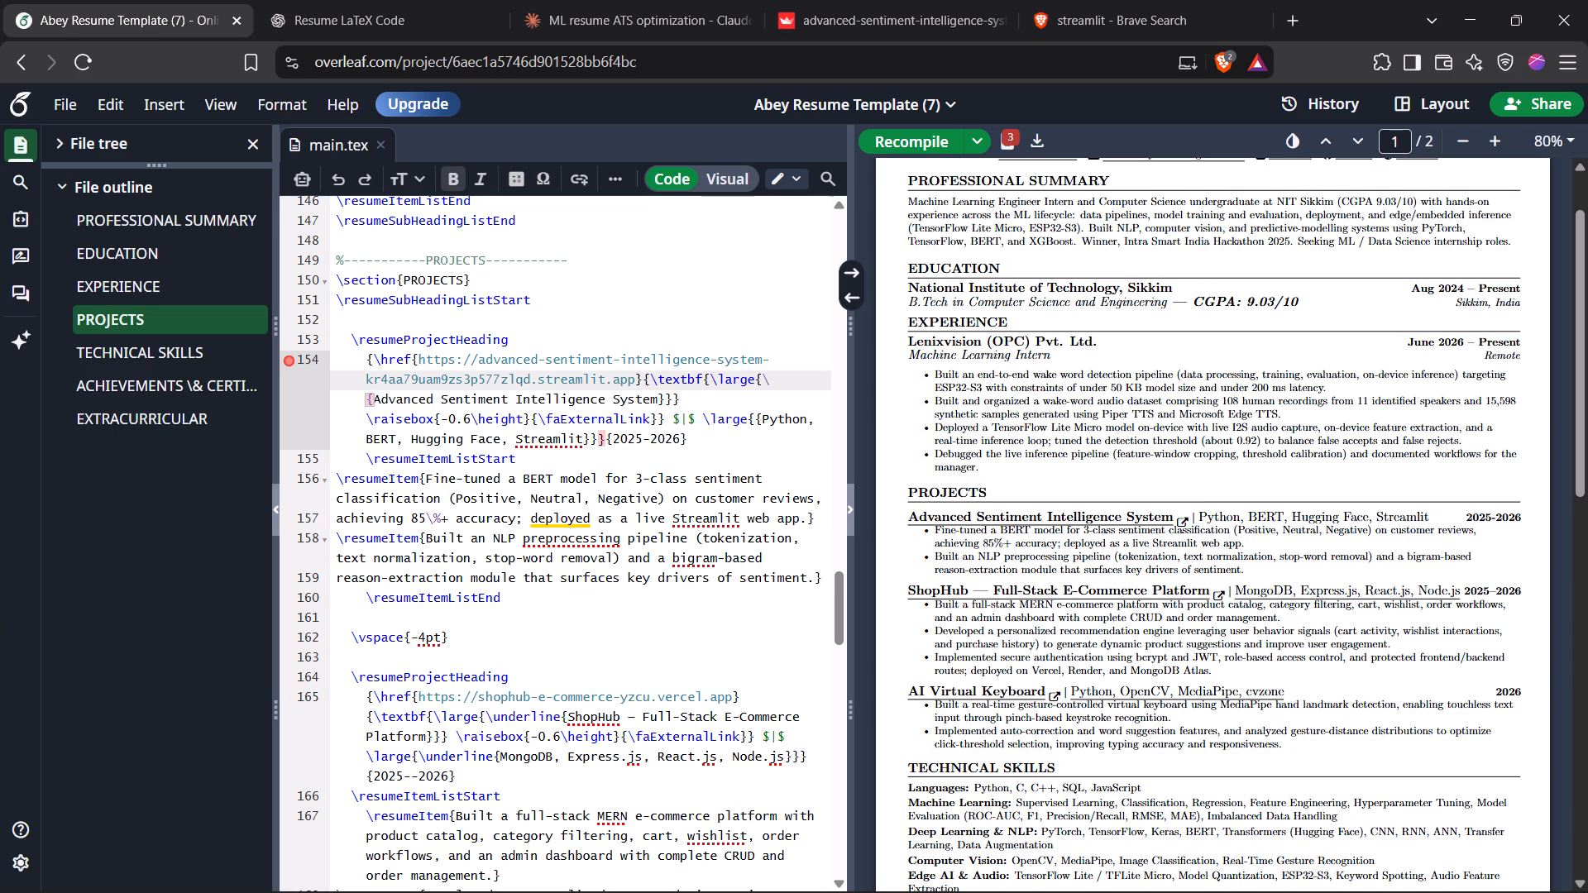
key("BackSpace")
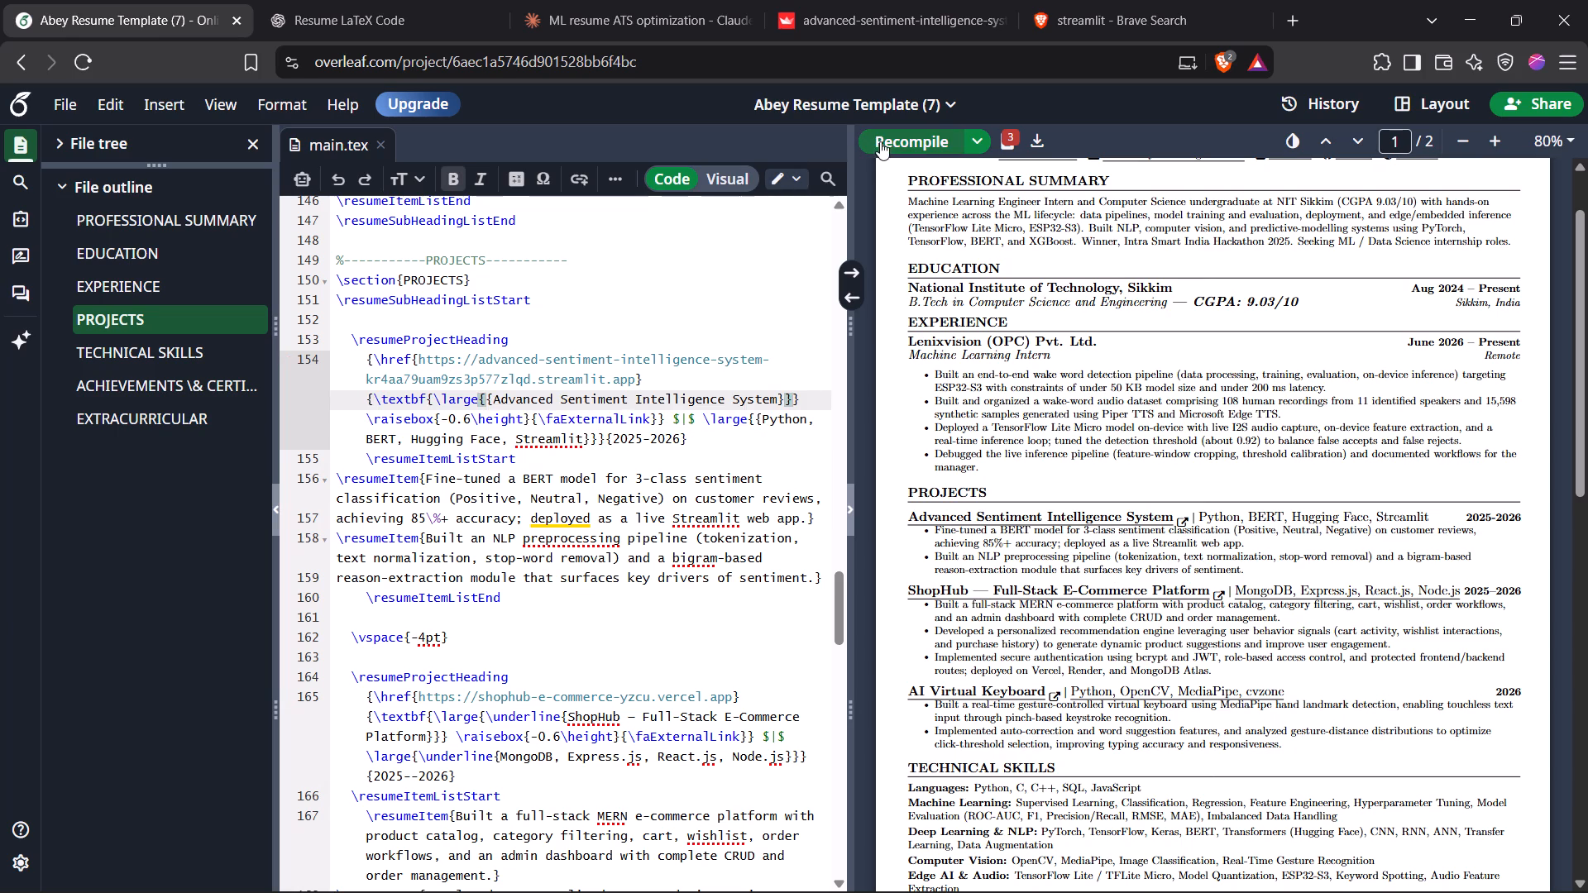
left_click(880, 141)
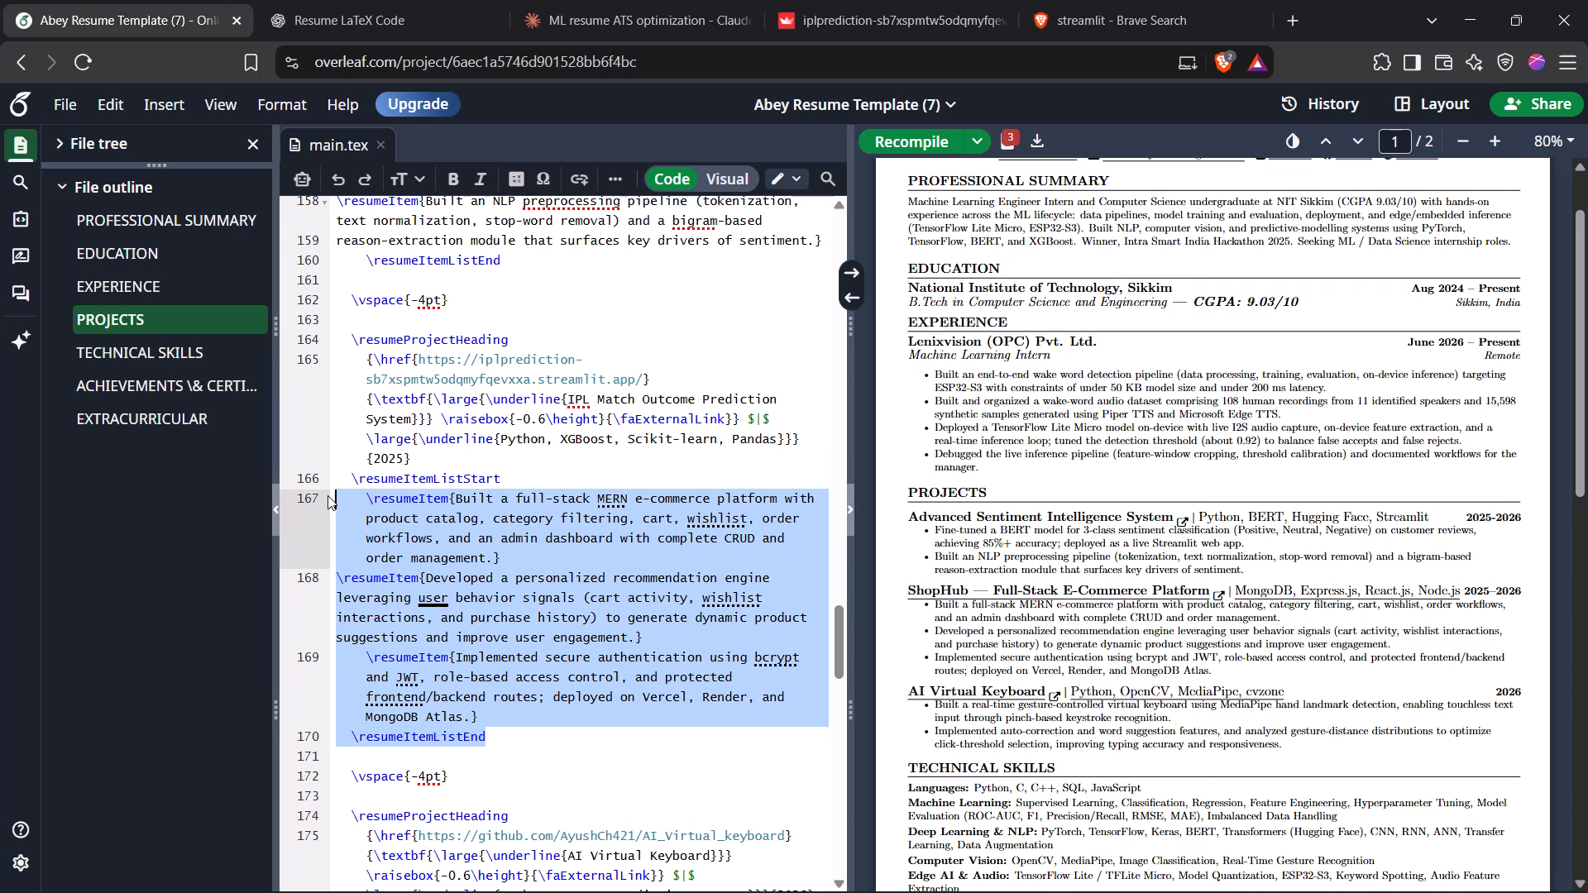
left_click_drag(328, 495, 328, 488)
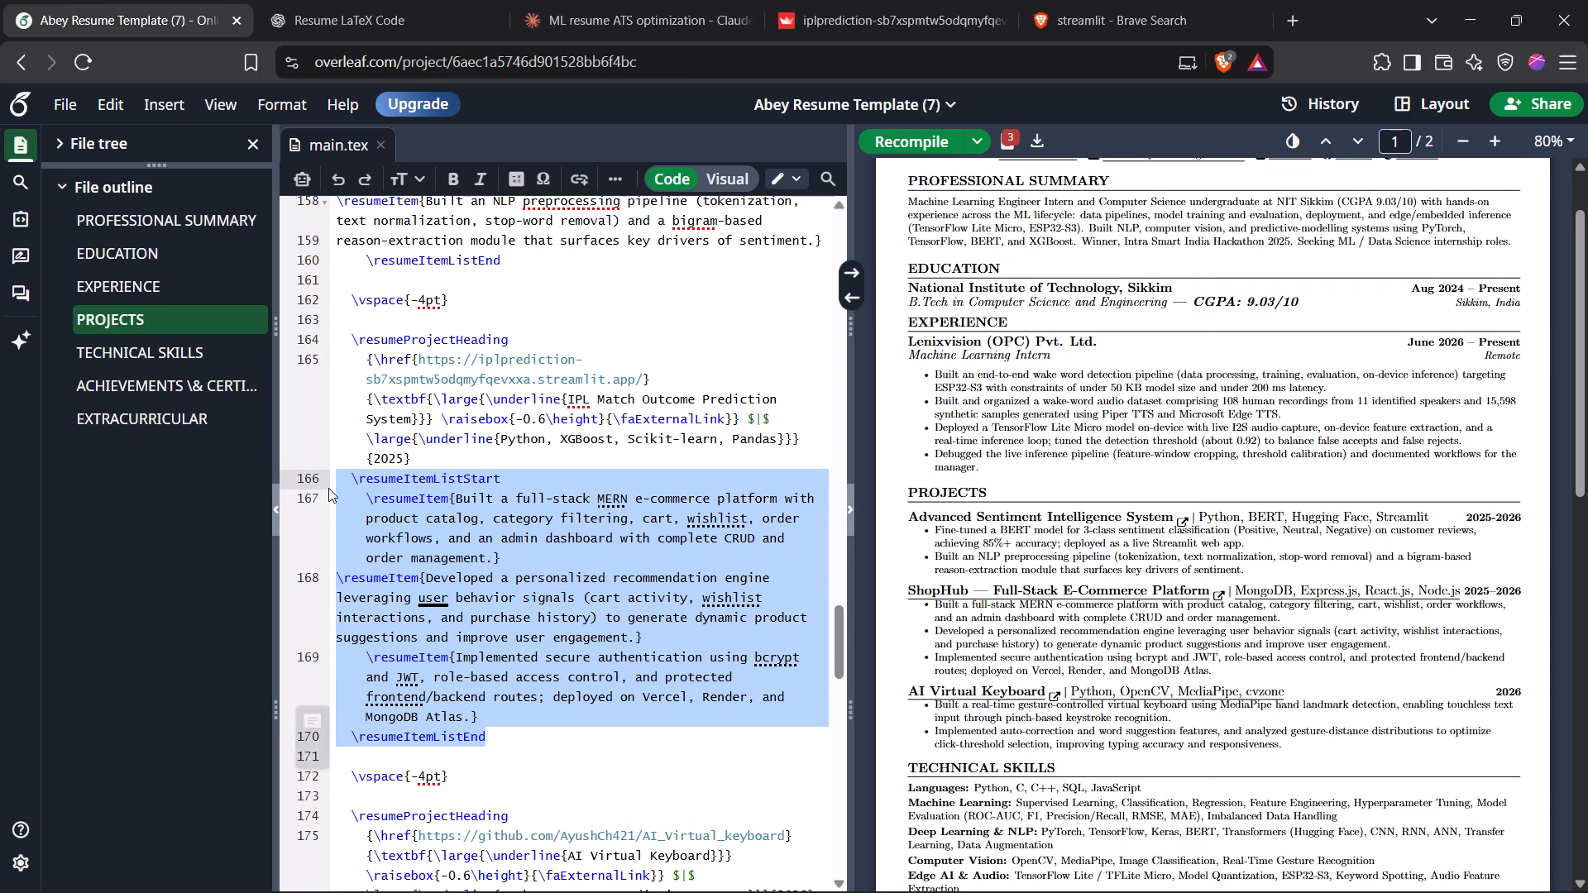
key("ctrl+v")
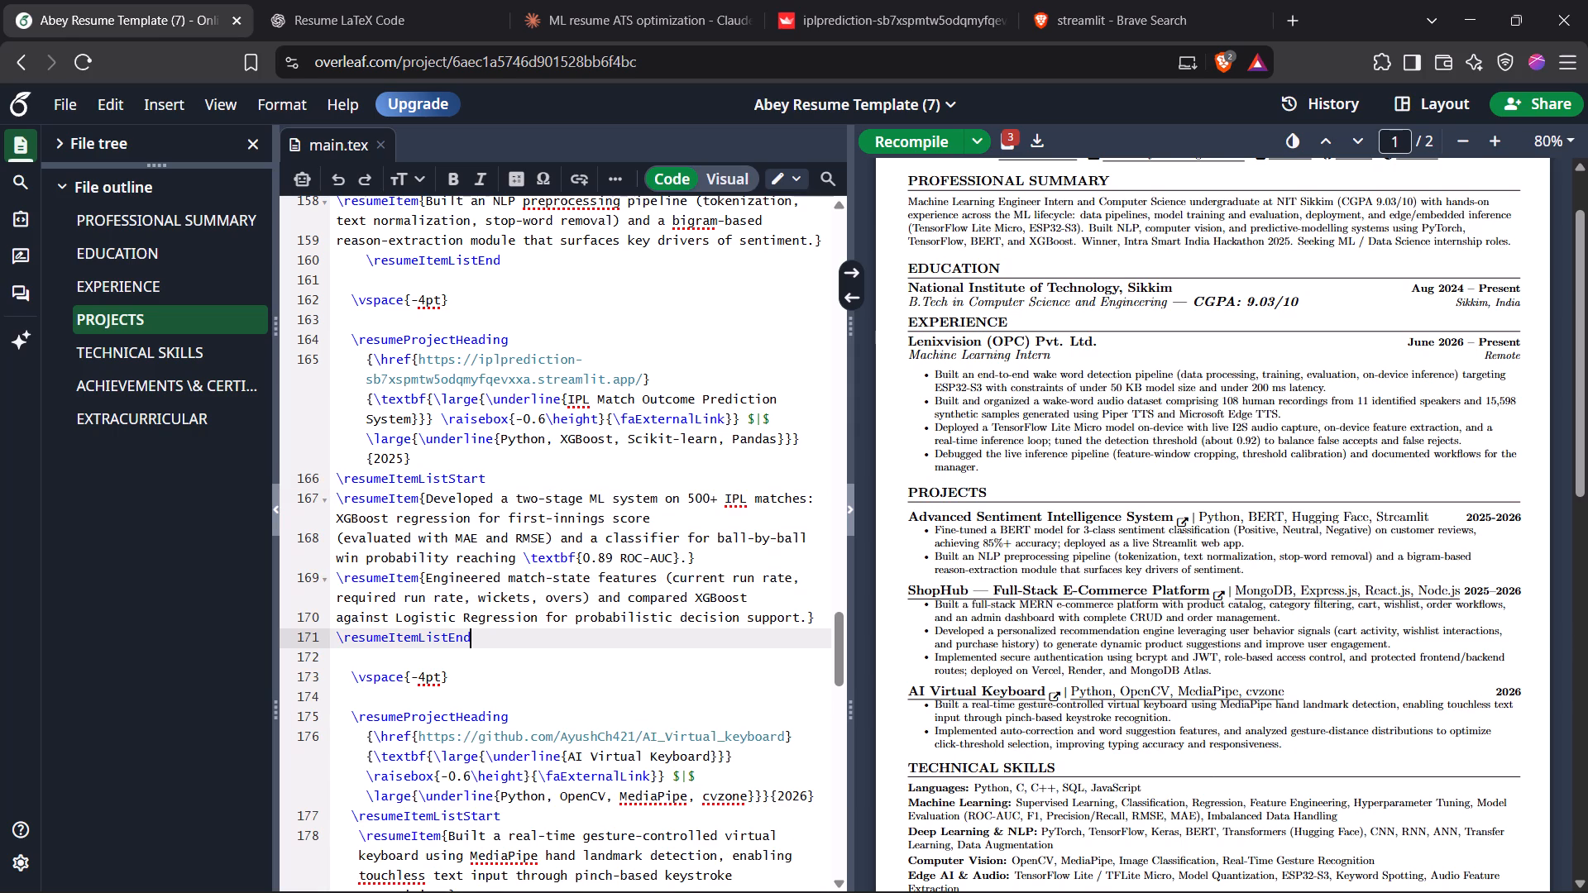
Remove the \underline command from the tech stack in the IPL project's heading, keeping its braces.
left_click(491, 442)
key("BackSpace")
key("BackSpace")
key("BackSpace")
key("BackSpace")
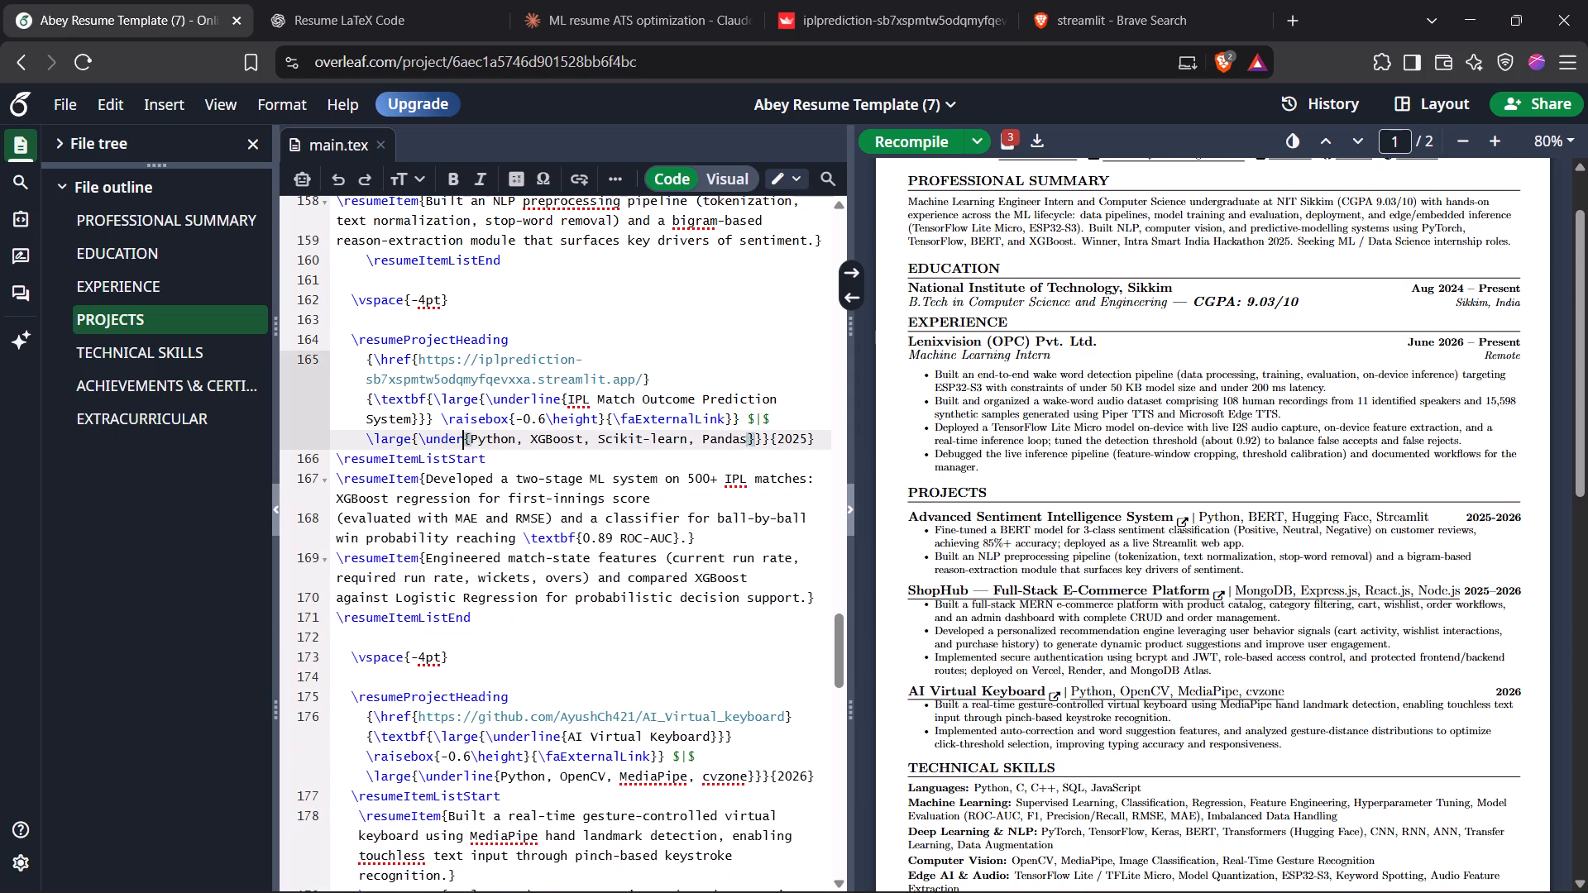
key("BackSpace")
key("BackSpace")
key("BackSpace")
key("BackSpace")
key("BackSpace")
key("BackSpace")
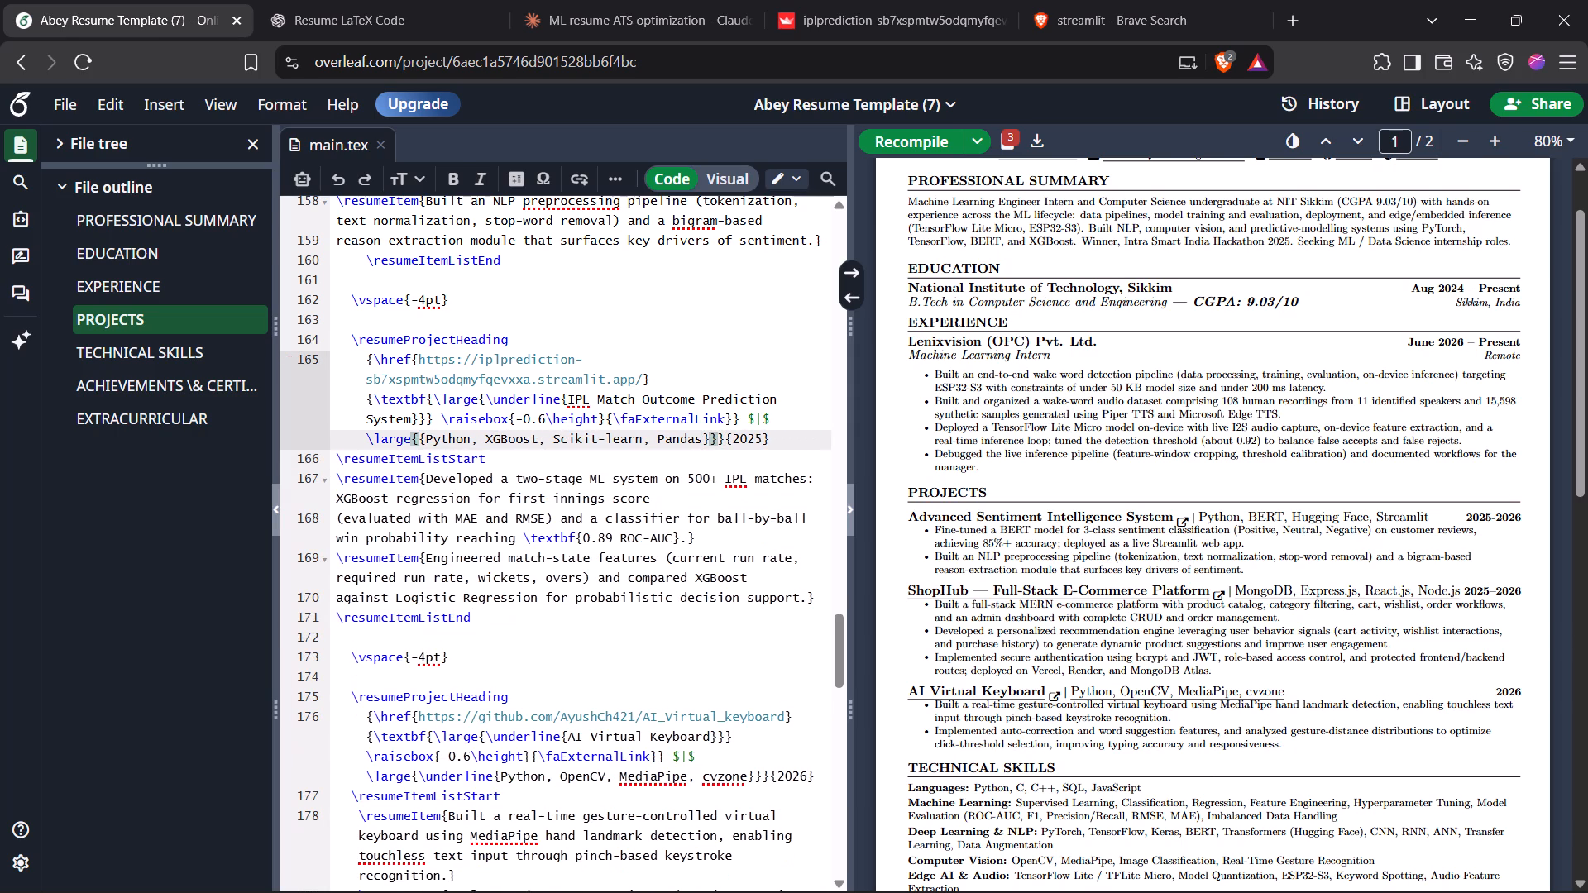
Remove the \underline command from the "IPL Match Outcome Prediction System" title, keeping its braces.
key("Up")
key("Up")
key("Right")
key("Right")
key("Right")
key("Right")
key("Right")
key("Right")
key("Right")
key("Right")
key("Right")
key("Right")
key("Right")
key("Right")
key("Right")
key("Right")
key("Right")
key("Right")
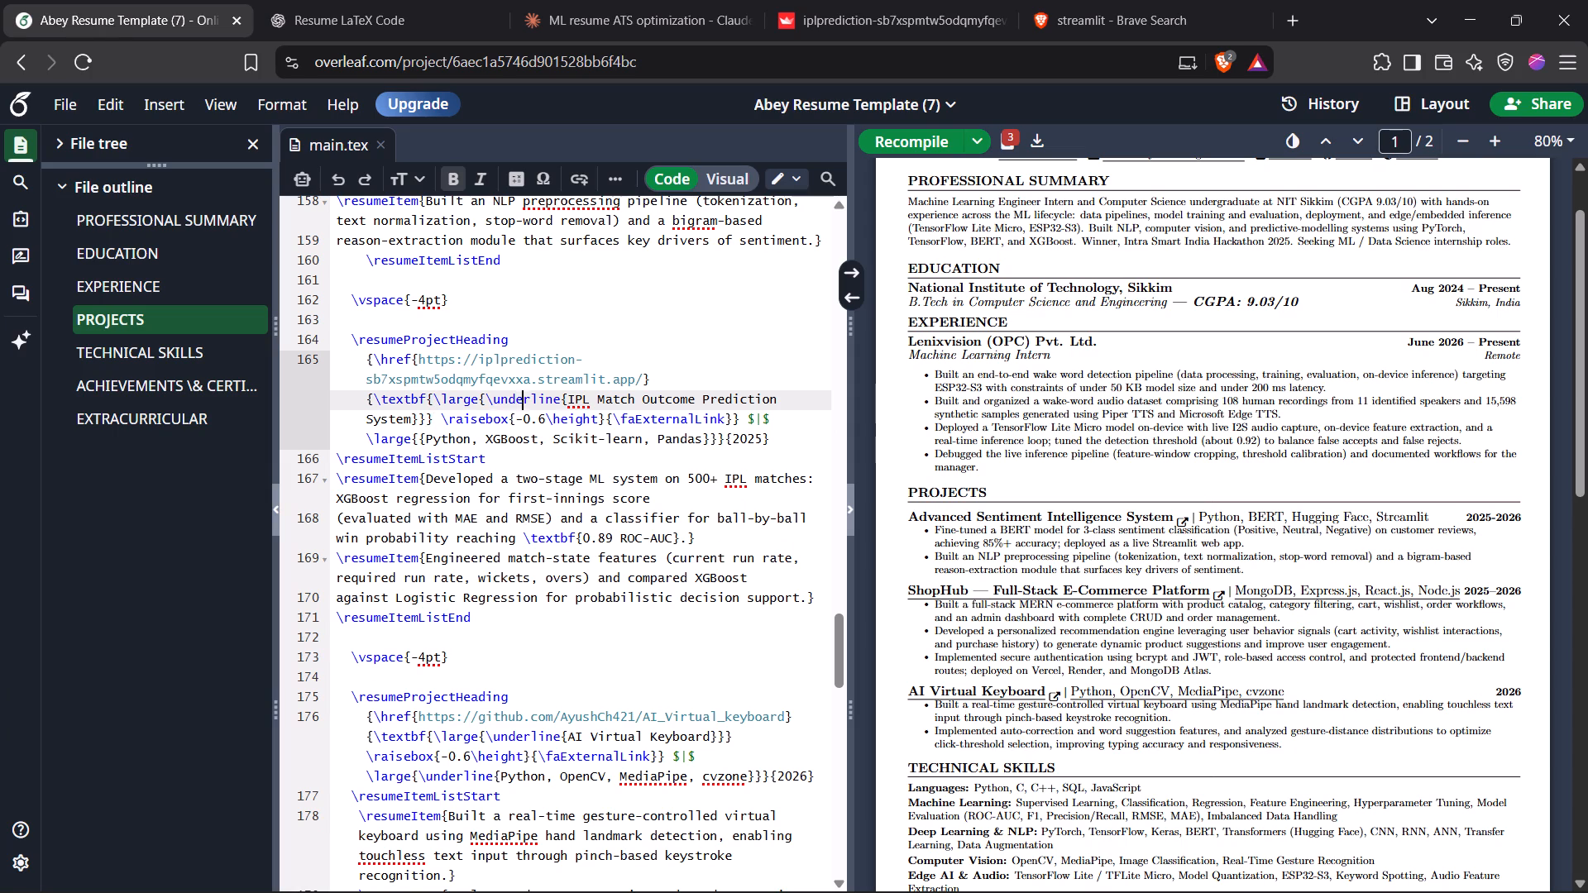
key("Right")
key("Right")
key("Right")
key("BackSpace")
key("BackSpace")
key("BackSpace")
key("BackSpace")
key("BackSpace")
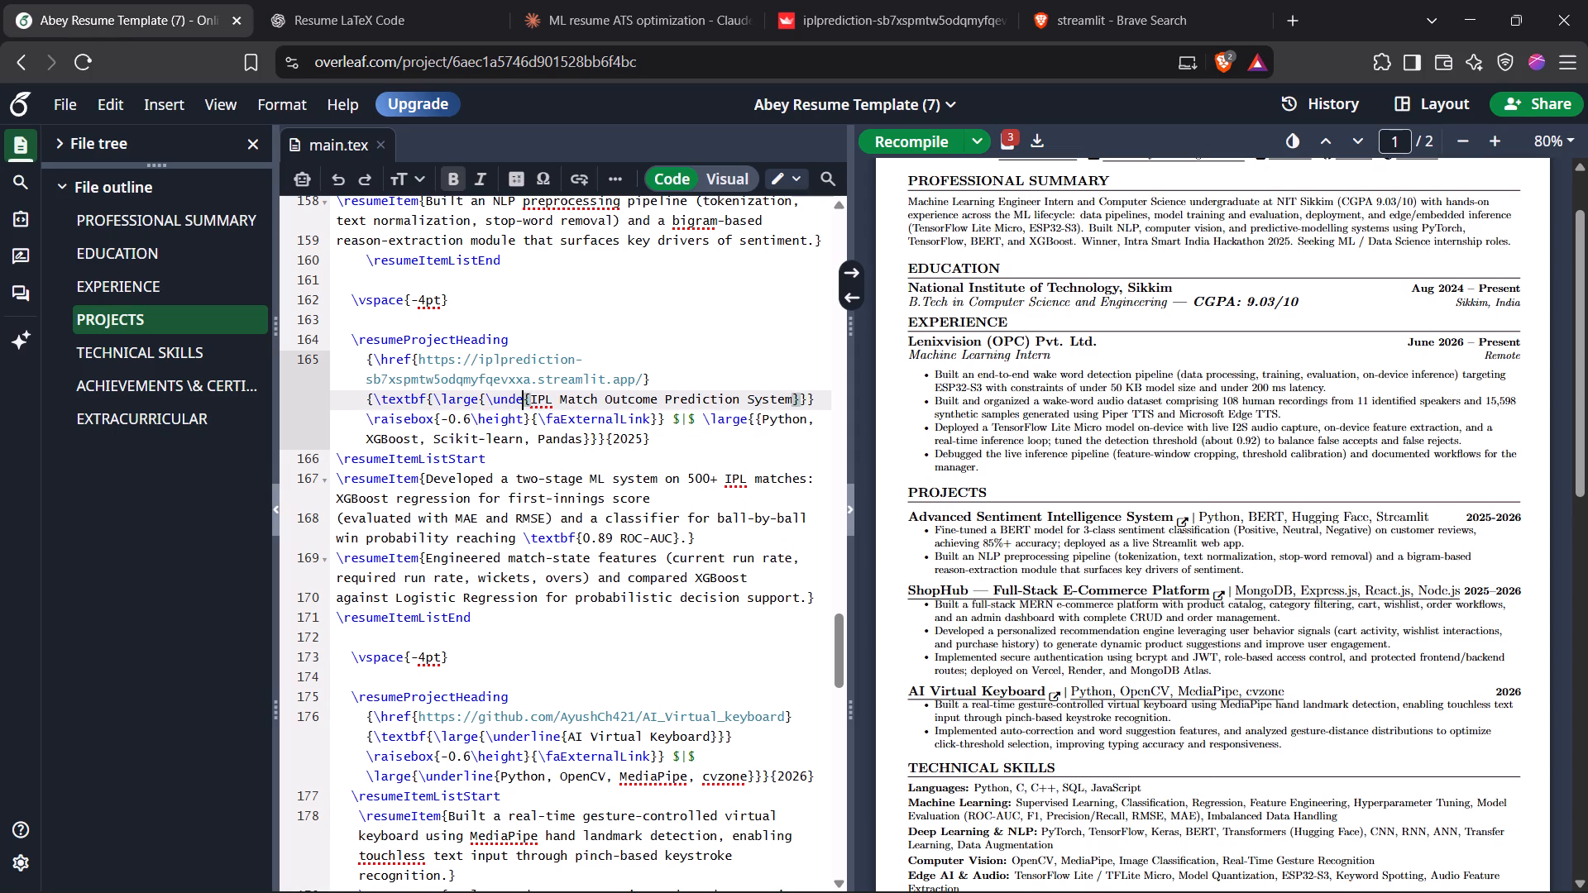
key("BackSpace")
key("BackSpace")
key("BackSpace")
key("BackSpace")
key("BackSpace")
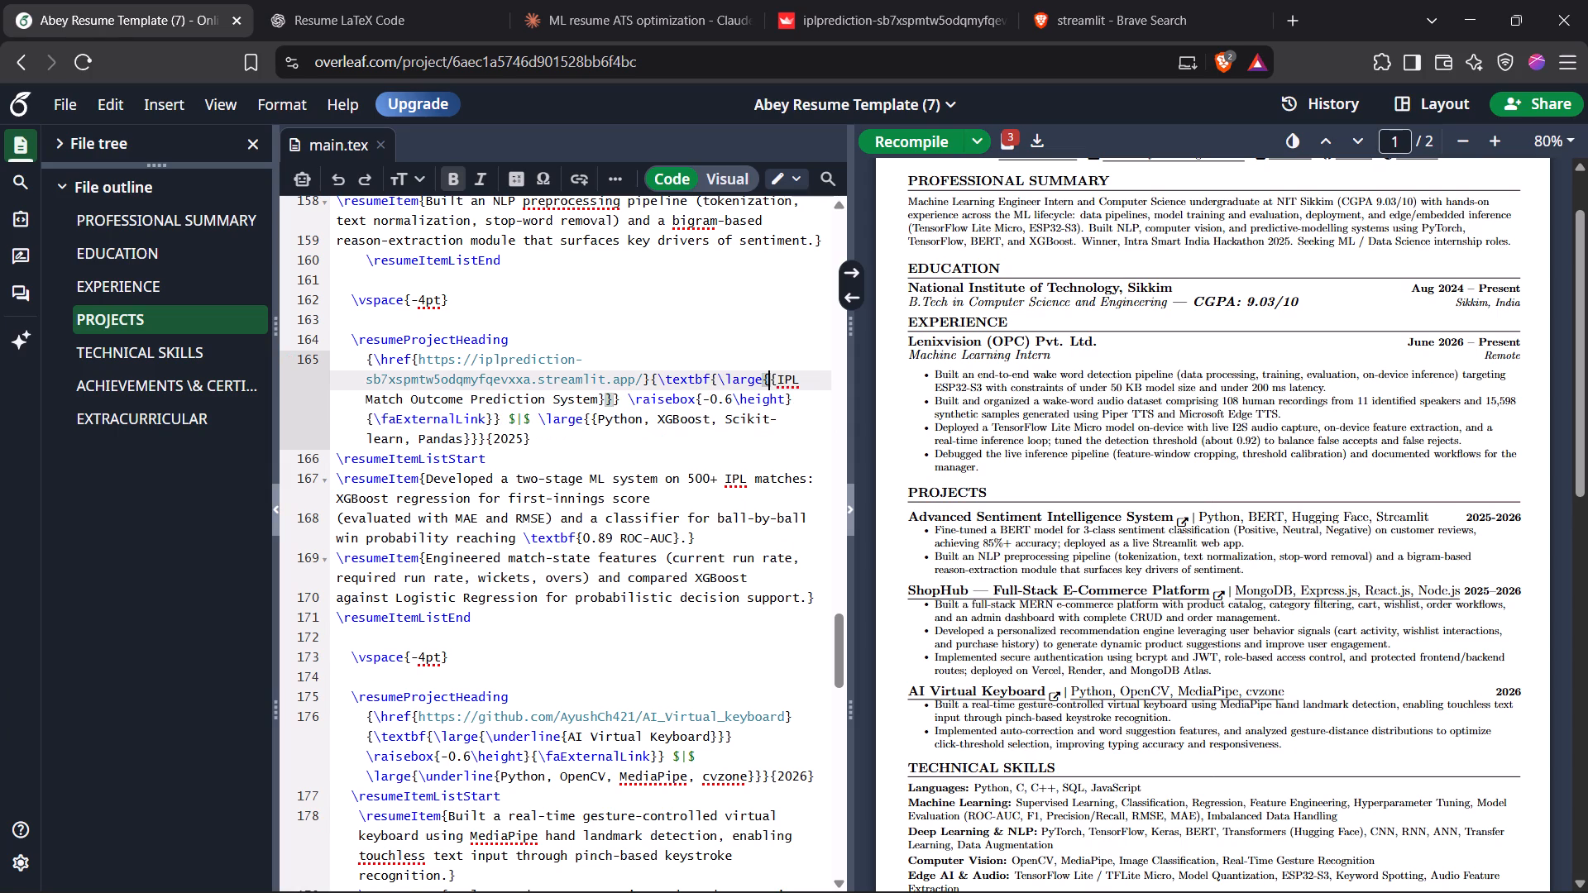
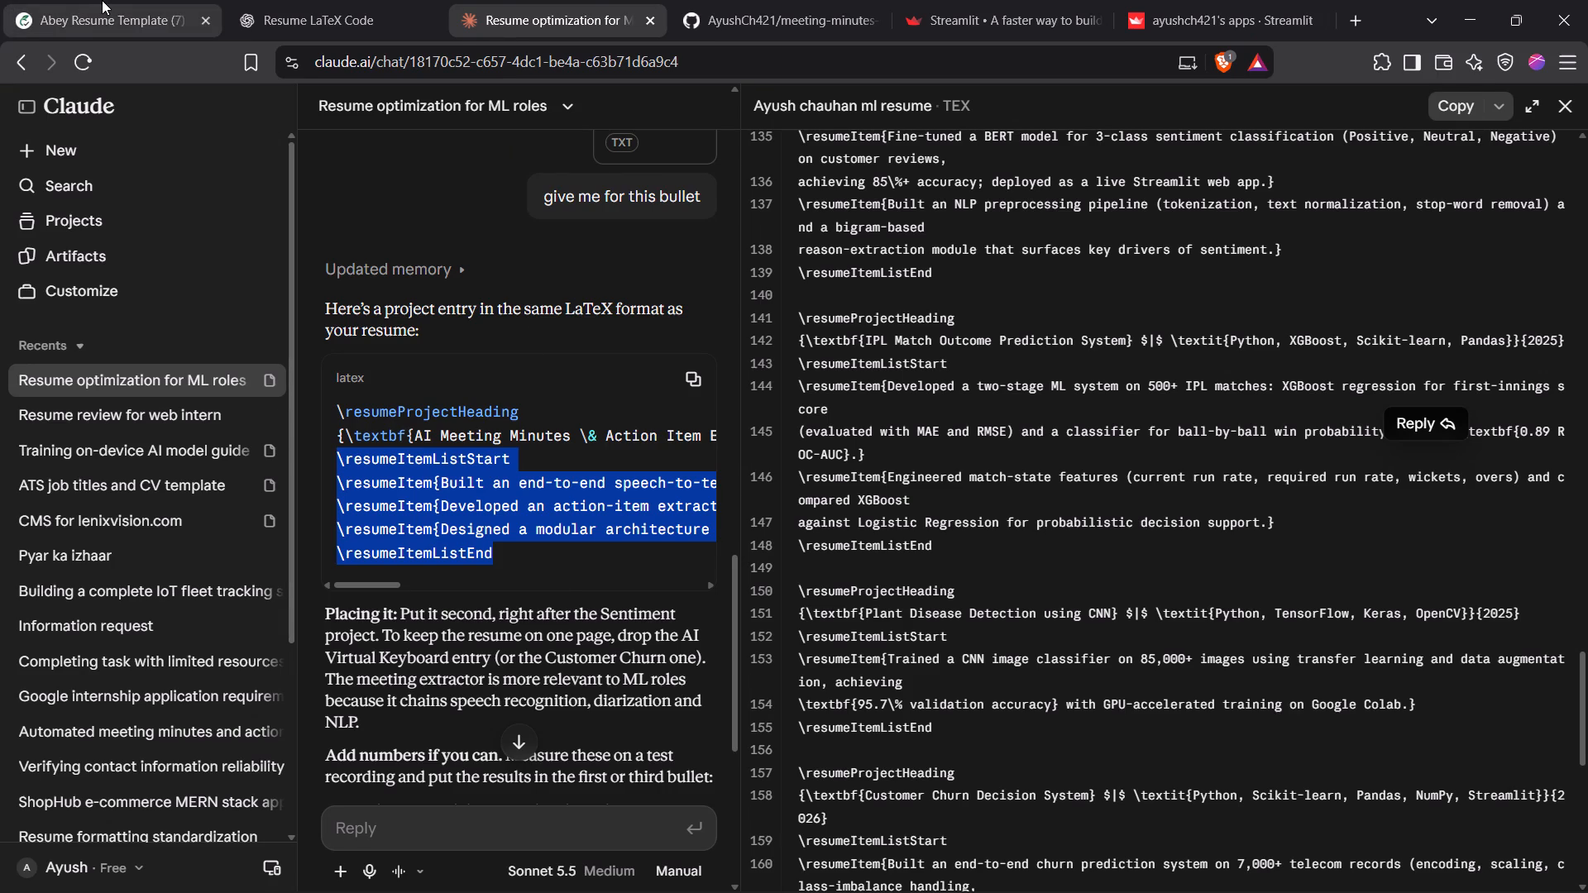
left_click(102, 0)
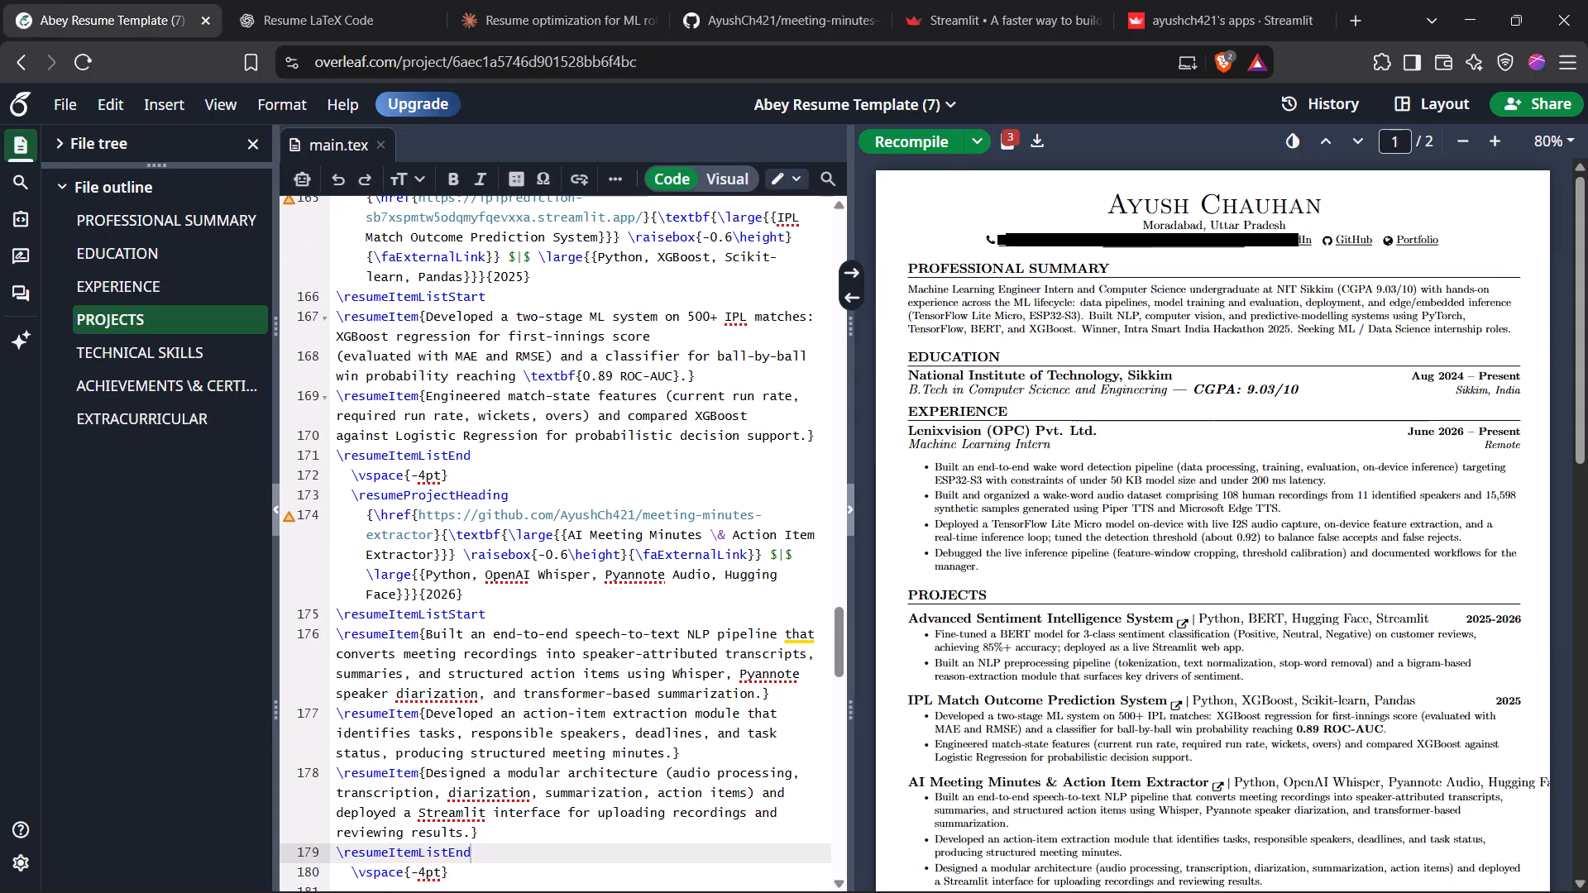
left_click(498, 857)
left_click(915, 138)
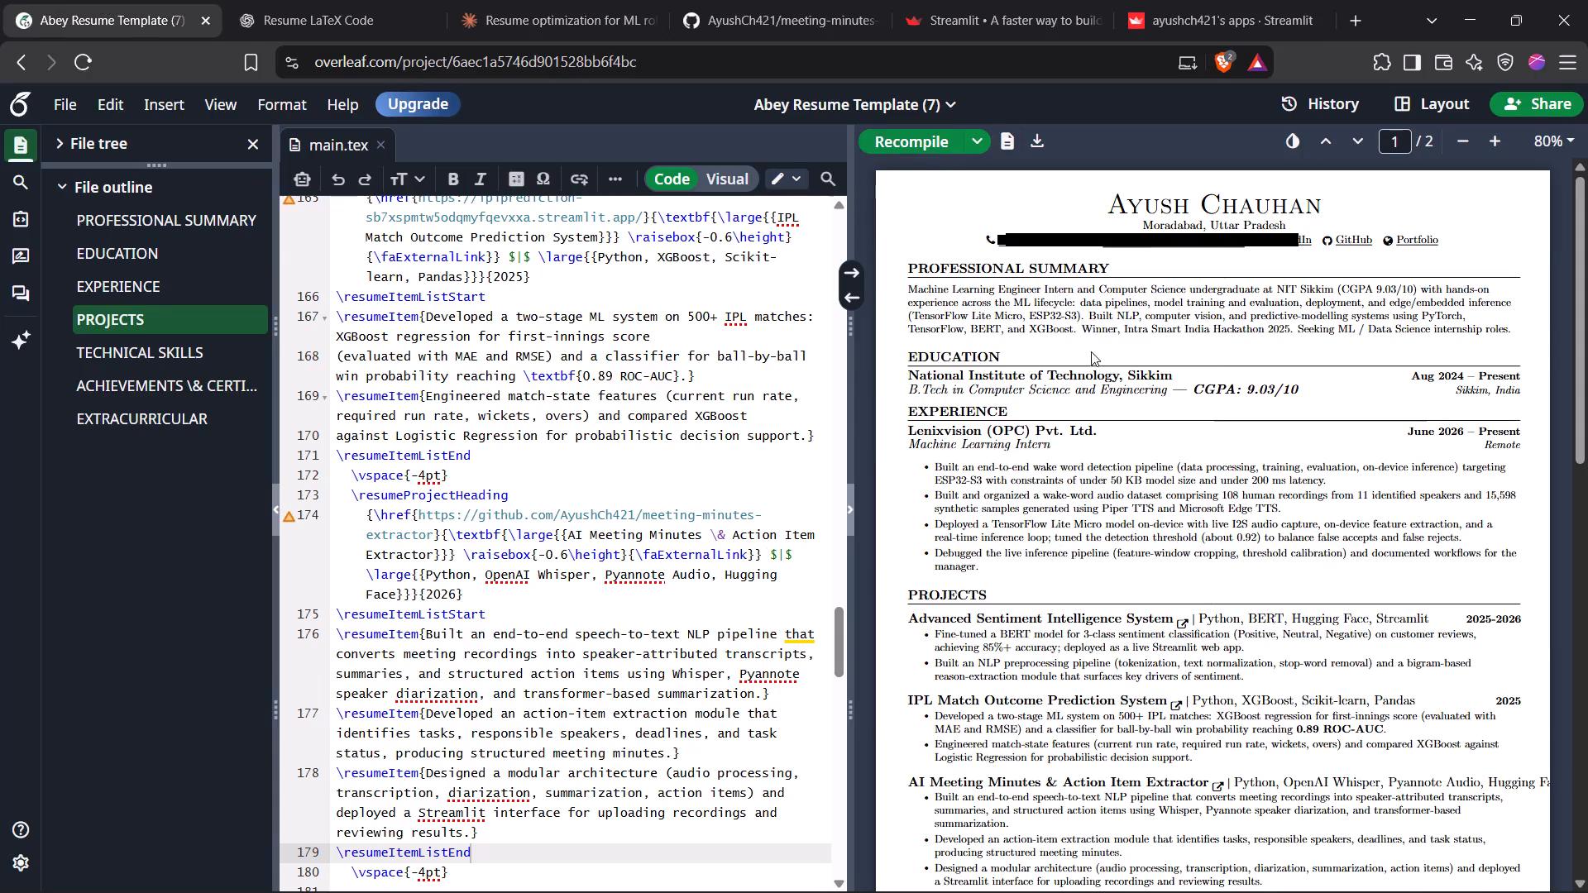
Shorten the AI Meeting Minutes heading's technologies to "Python, OpenAI Whisper, Pyannote Audio" by deleting Hugging Face, and recompile the resume.
scroll(1090, 619, "down", 3)
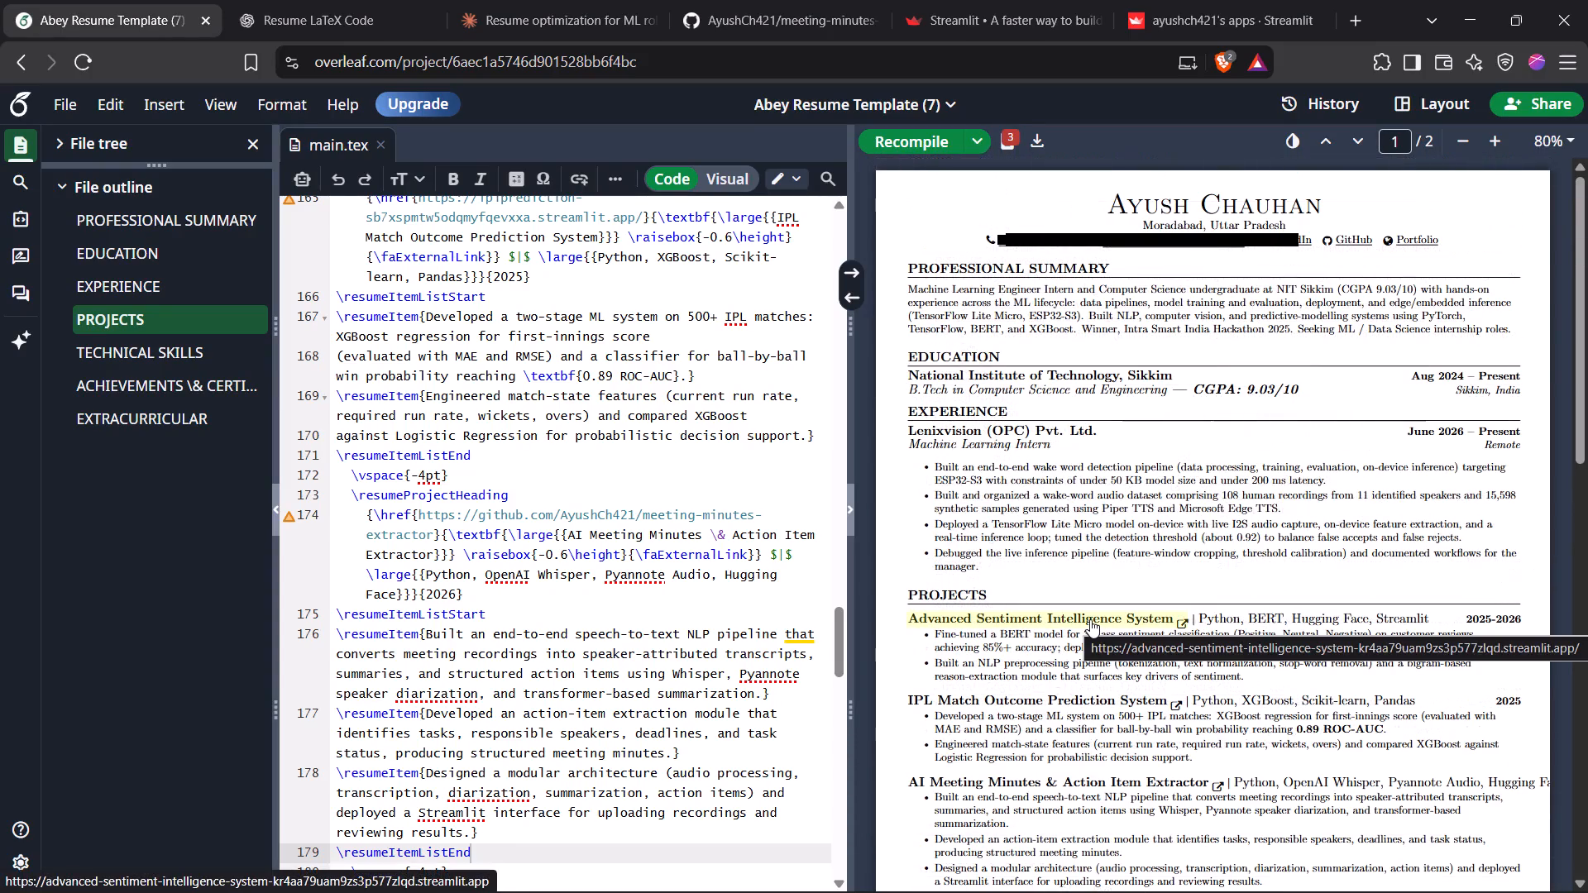
scroll(1090, 619, "down", 1)
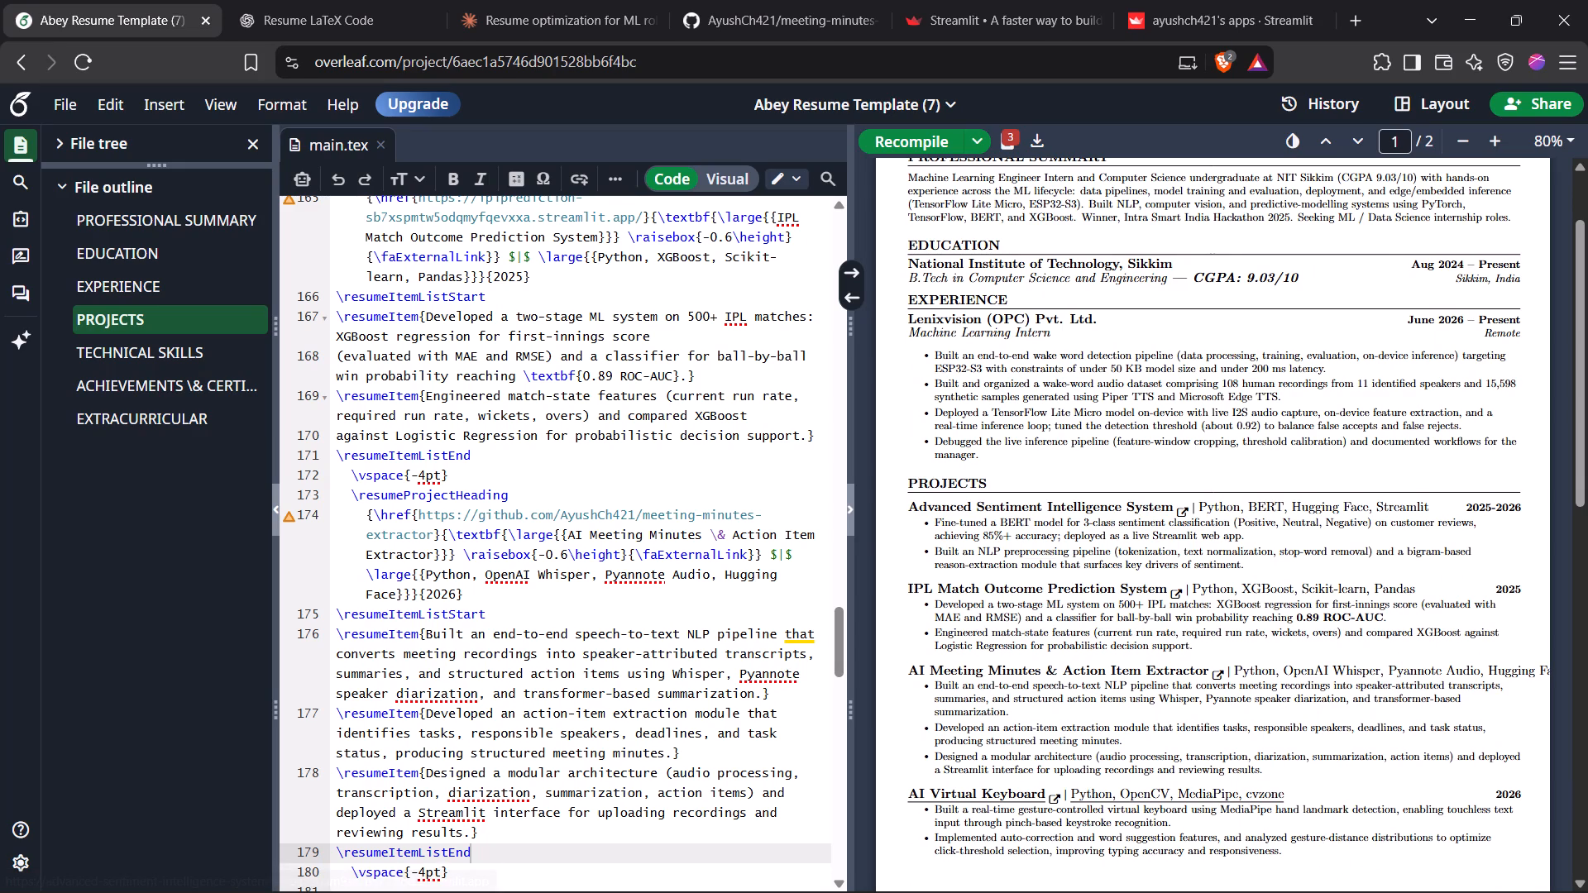
scroll(567, 705, "down", 2)
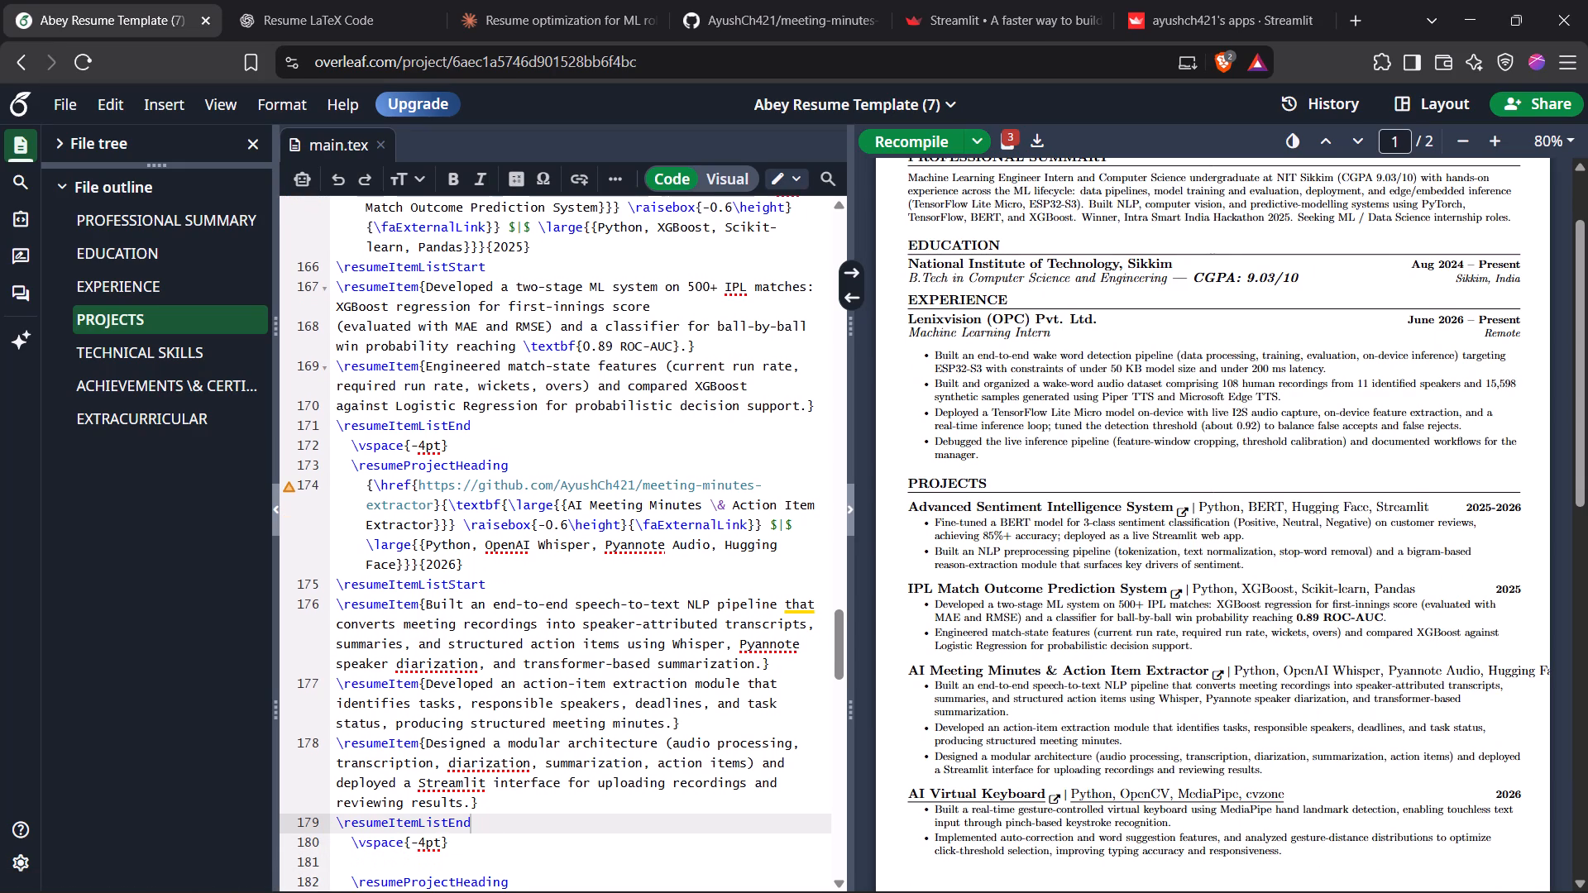
left_click(725, 547)
left_click(398, 568)
key("BackSpace")
key("BackSpace")
key("BackSpace")
key("BackSpace")
key("BackSpace")
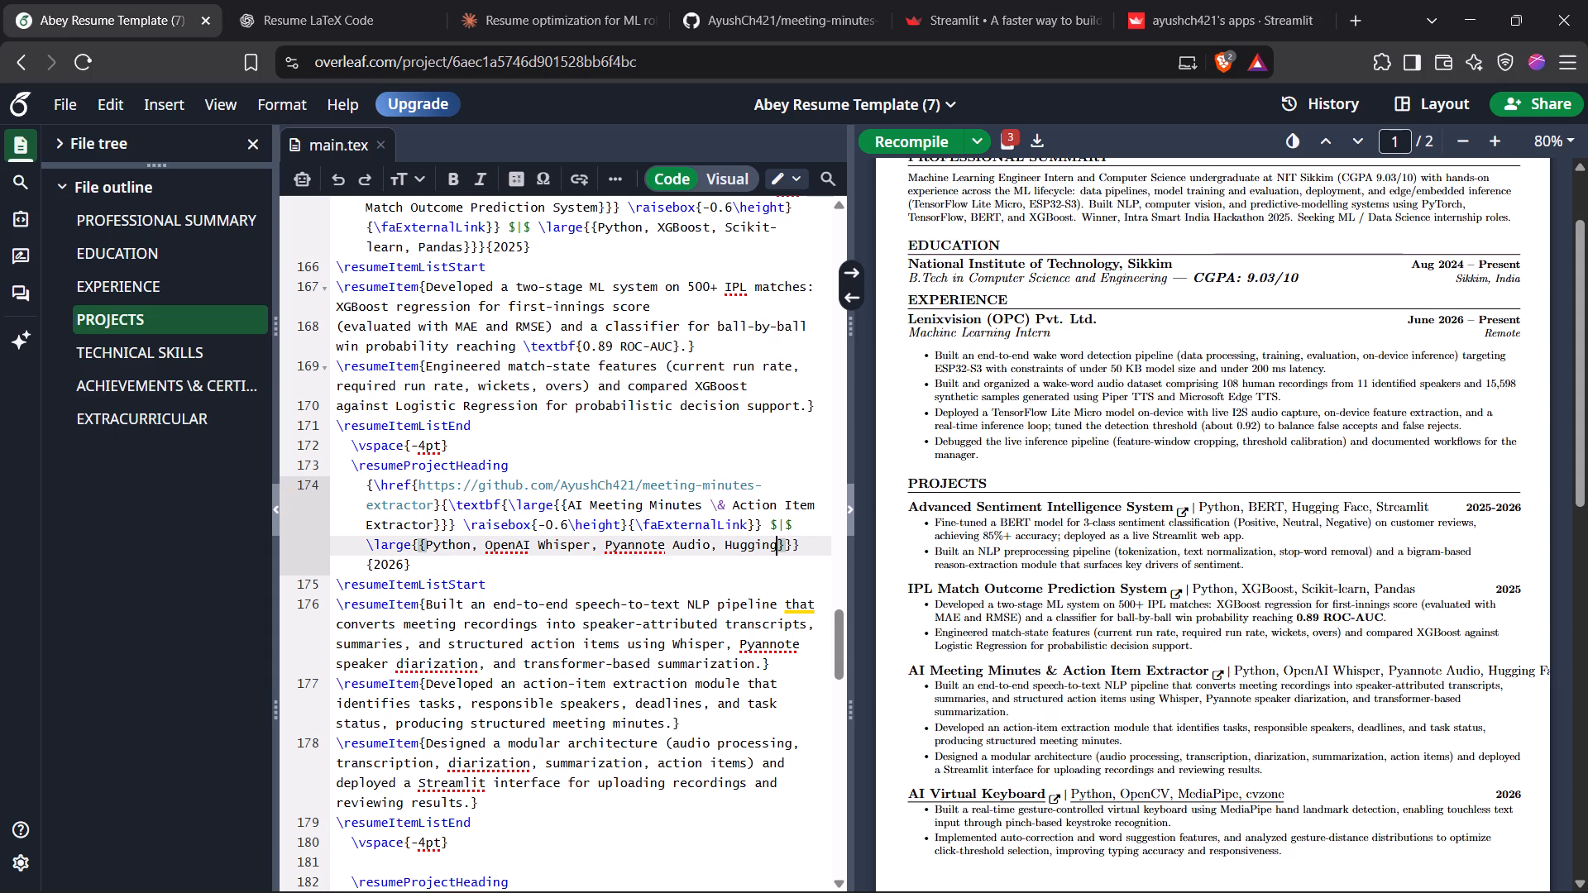
key("BackSpace")
key("BackSpace")
key("BackSpace")
key("BackSpace")
key("BackSpace")
key("BackSpace")
key("BackSpace")
key("BackSpace")
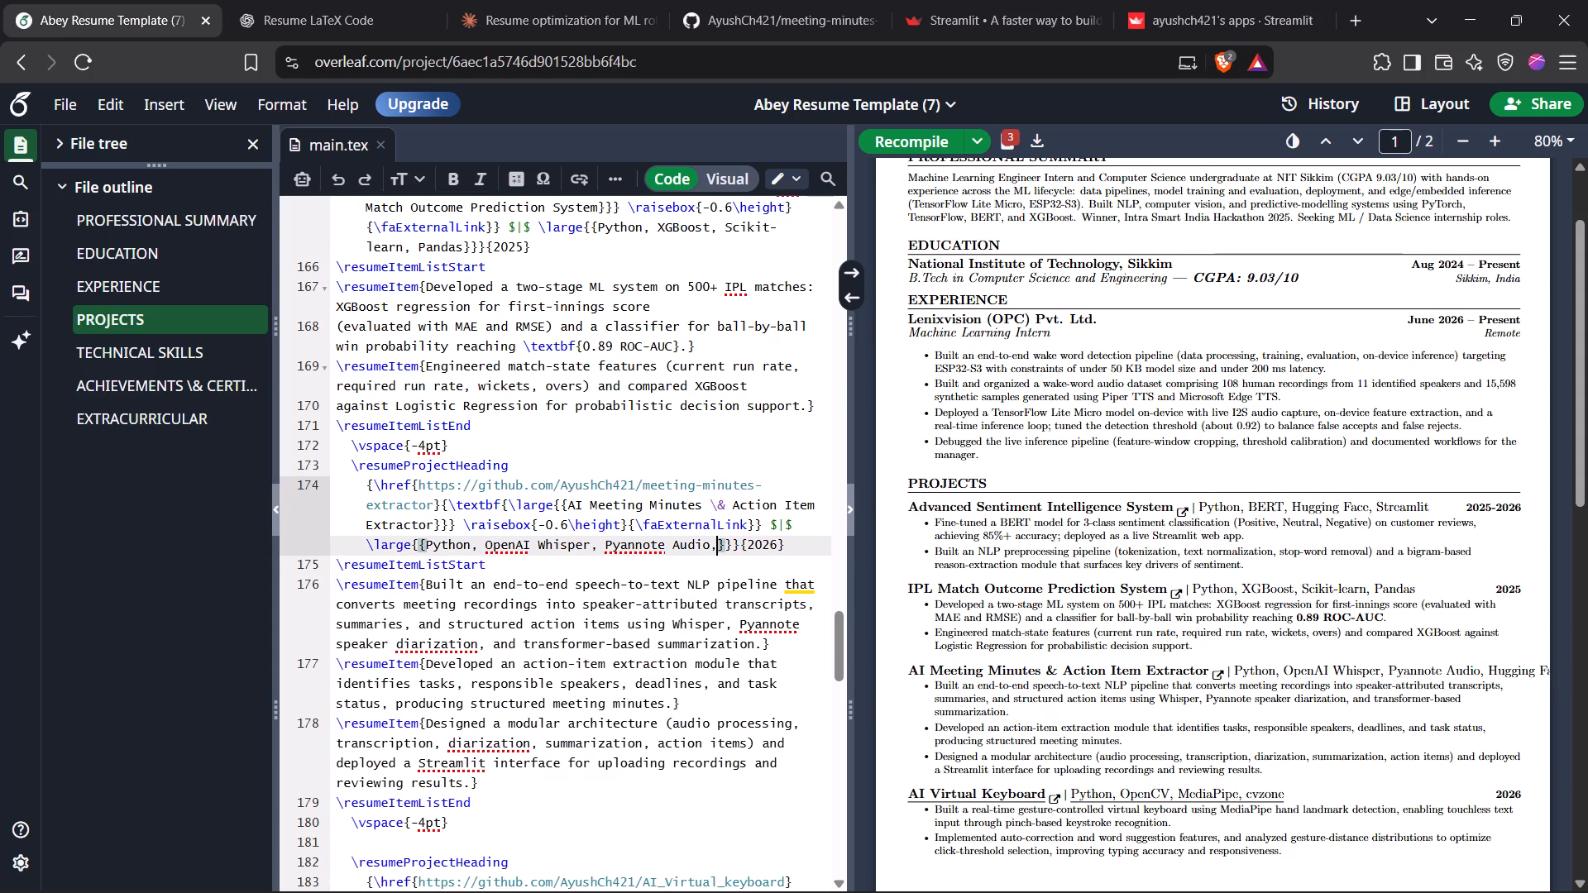
key("BackSpace")
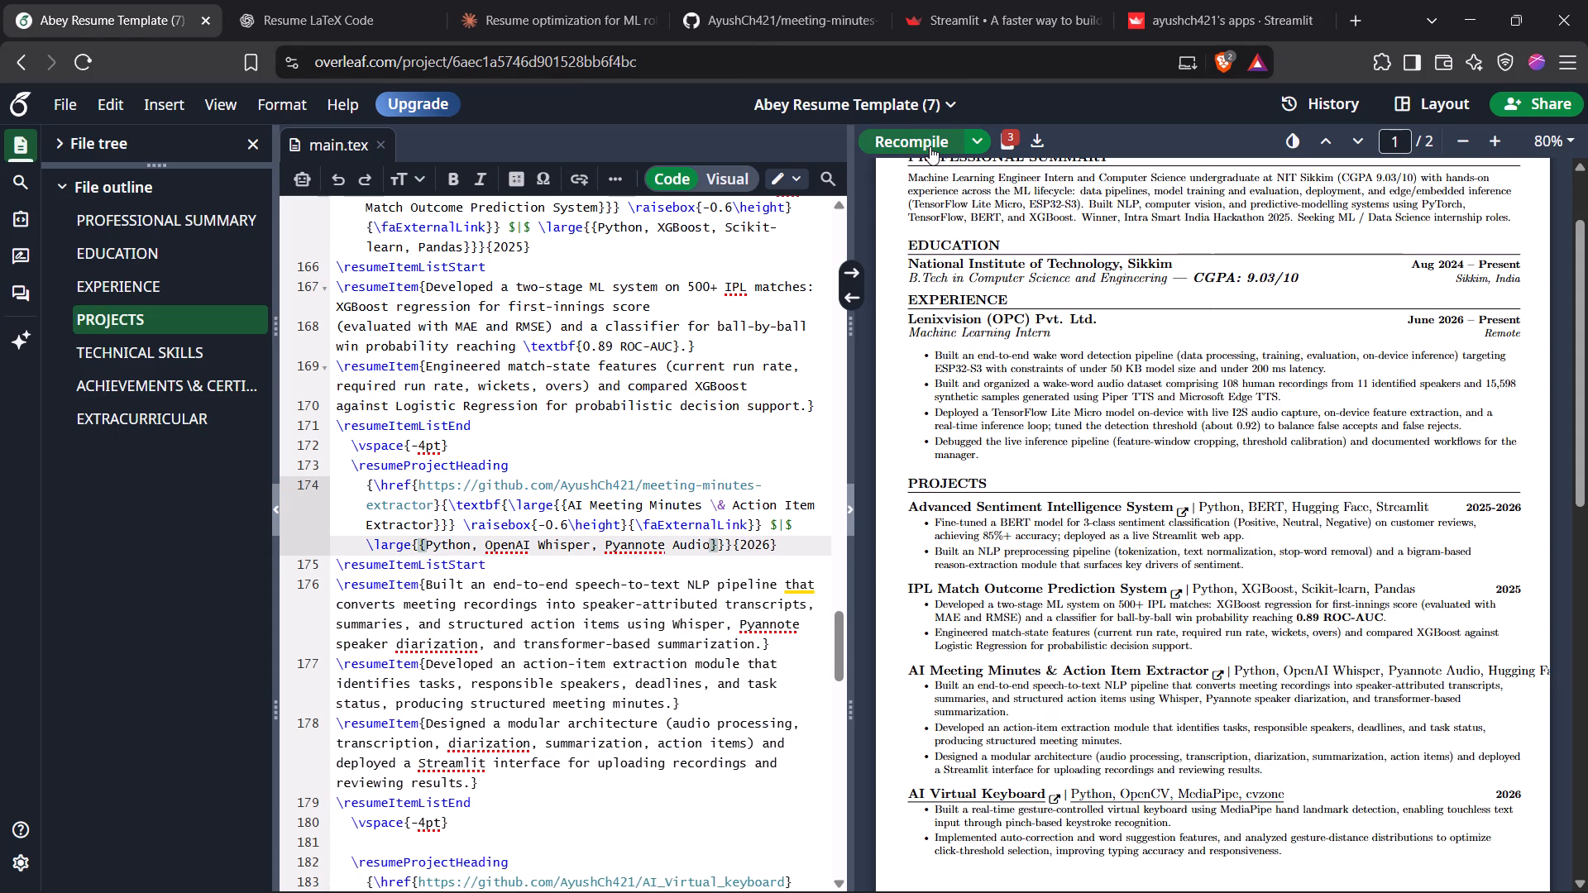
left_click(930, 146)
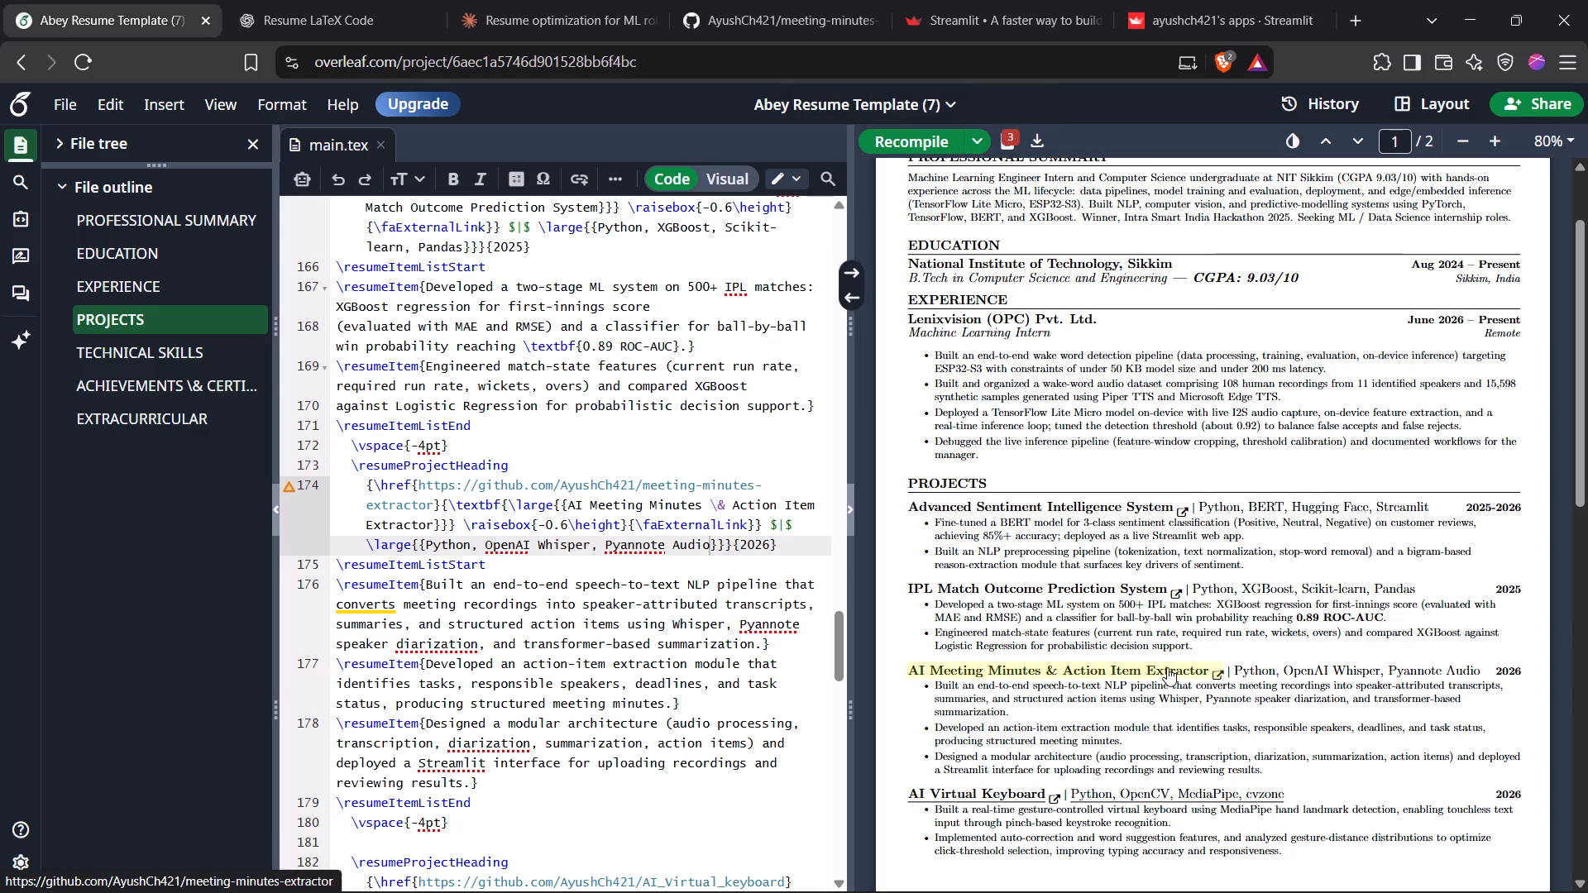
Examine the compiled resume across both pages, from the professional summary and projects to technical skills, achievements and extracurriculars.
scroll(1074, 743, "down", 4)
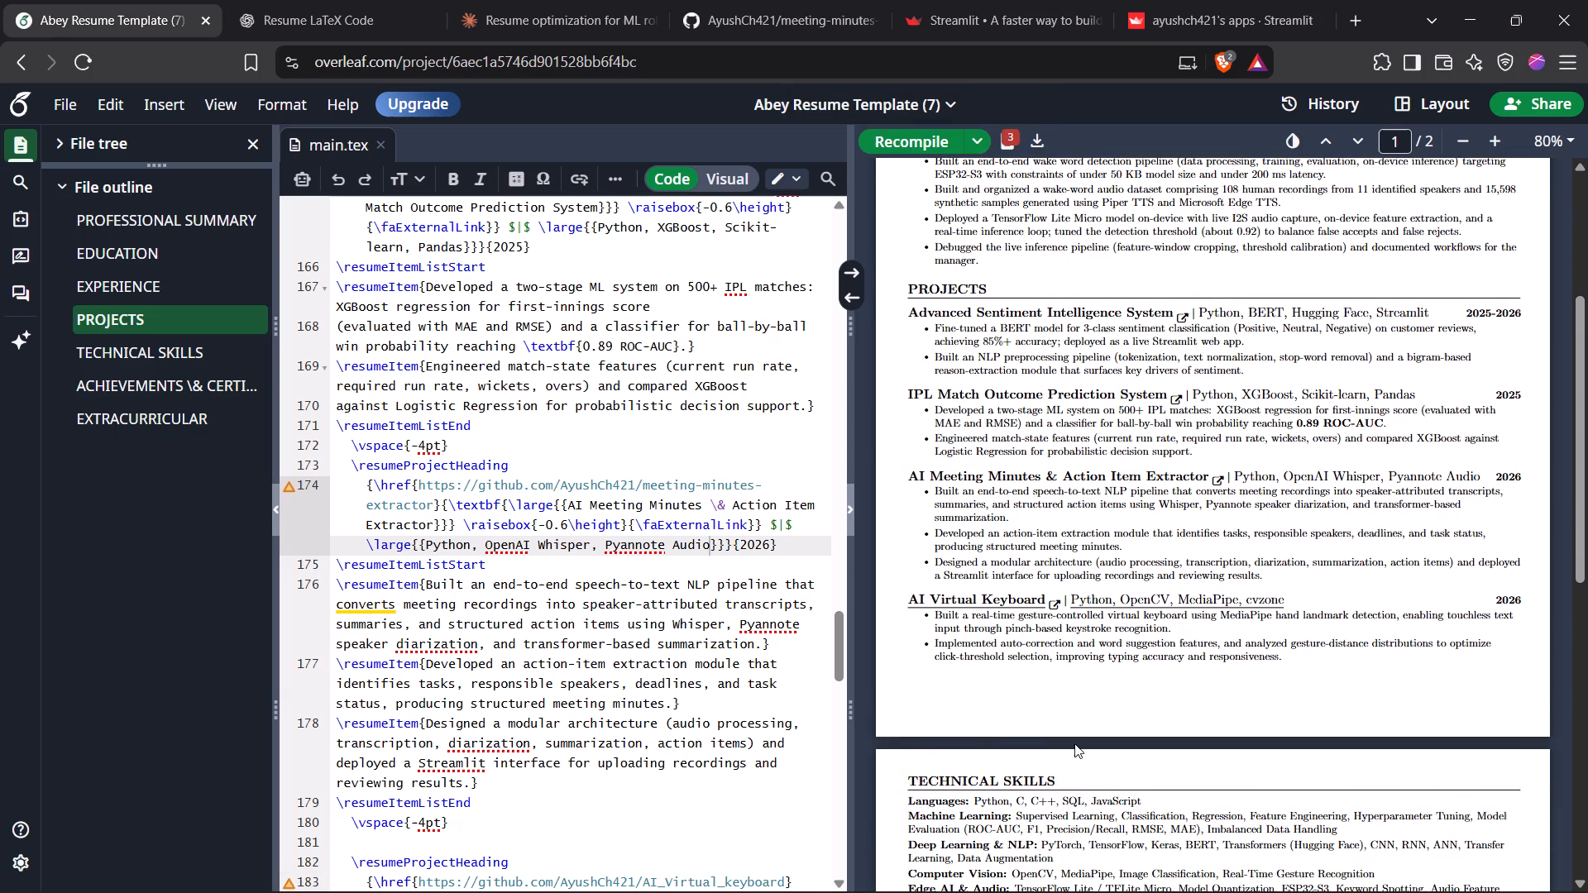
scroll(1074, 743, "up", 1)
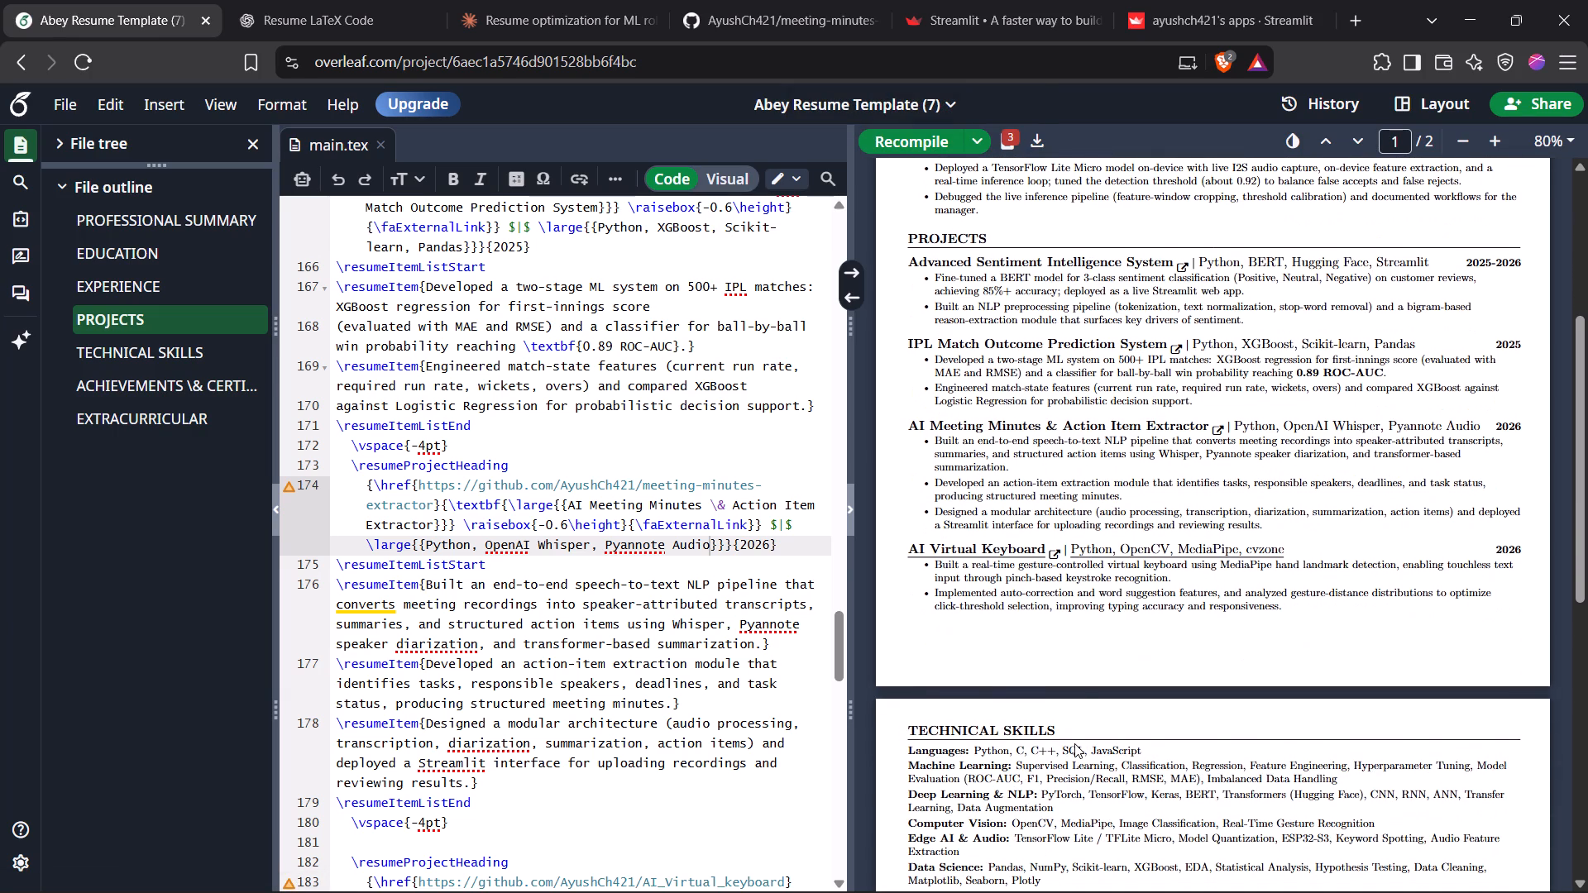
scroll(1074, 743, "up", 1)
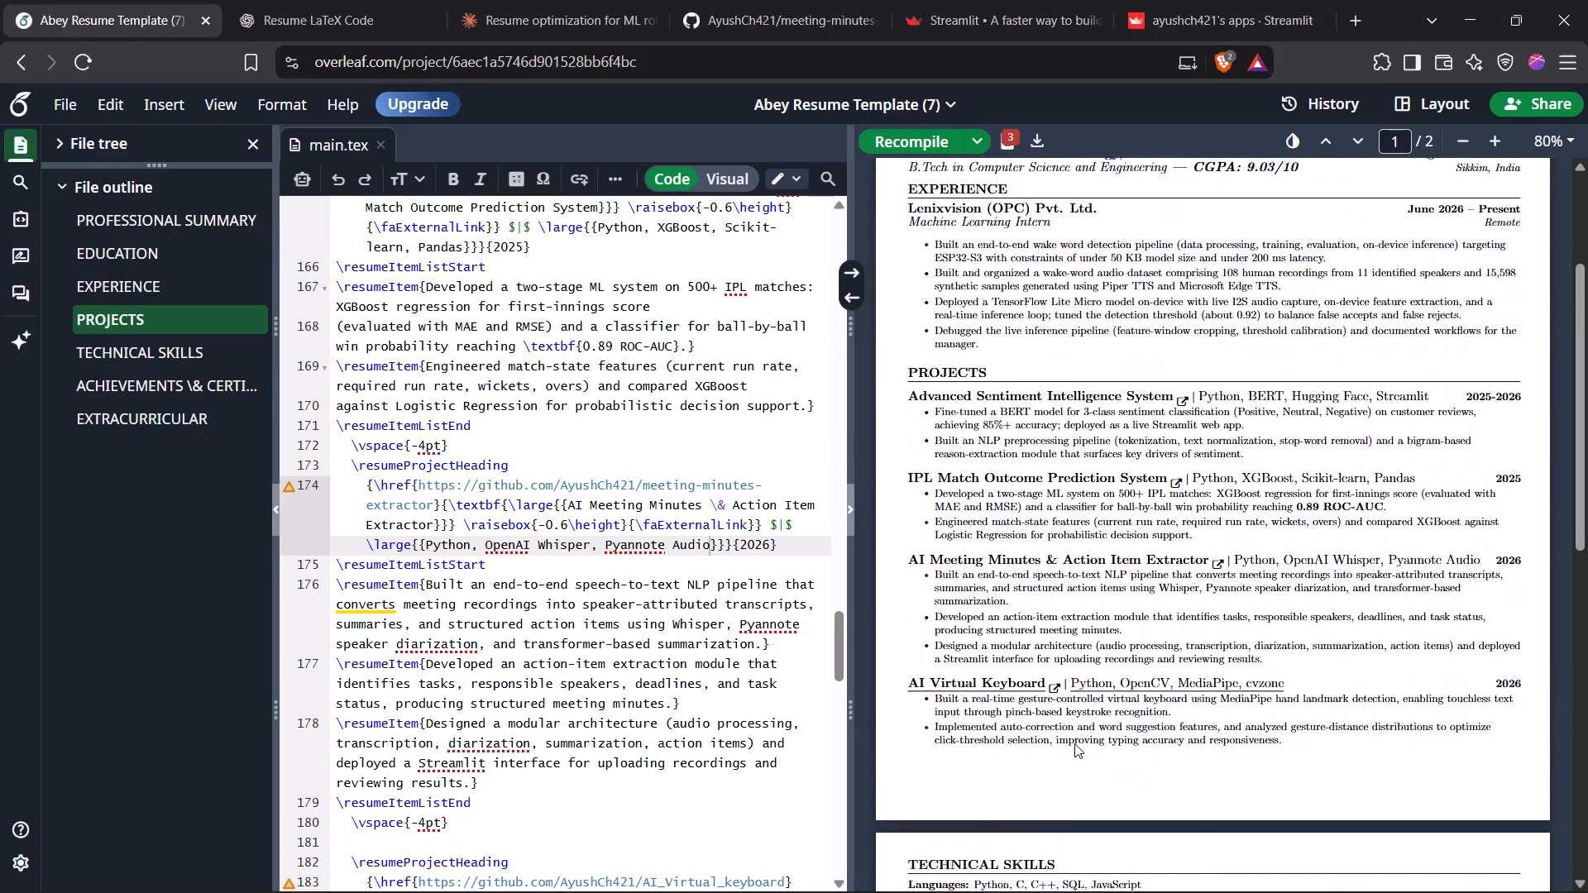
scroll(1074, 743, "up", 5)
scroll(1074, 743, "down", 1)
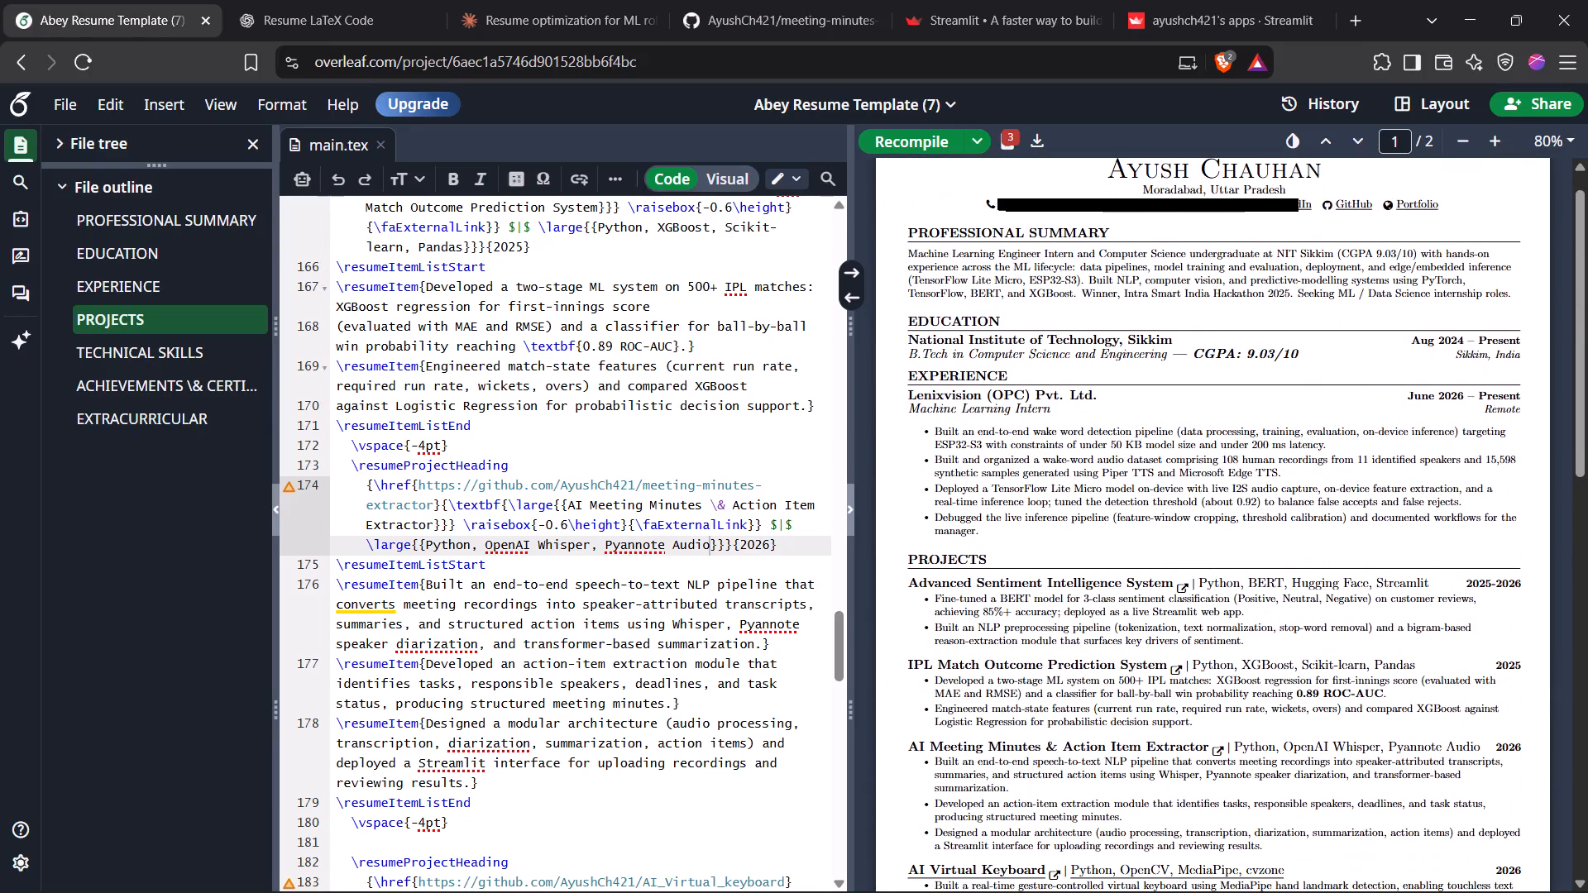
scroll(1074, 743, "down", 6)
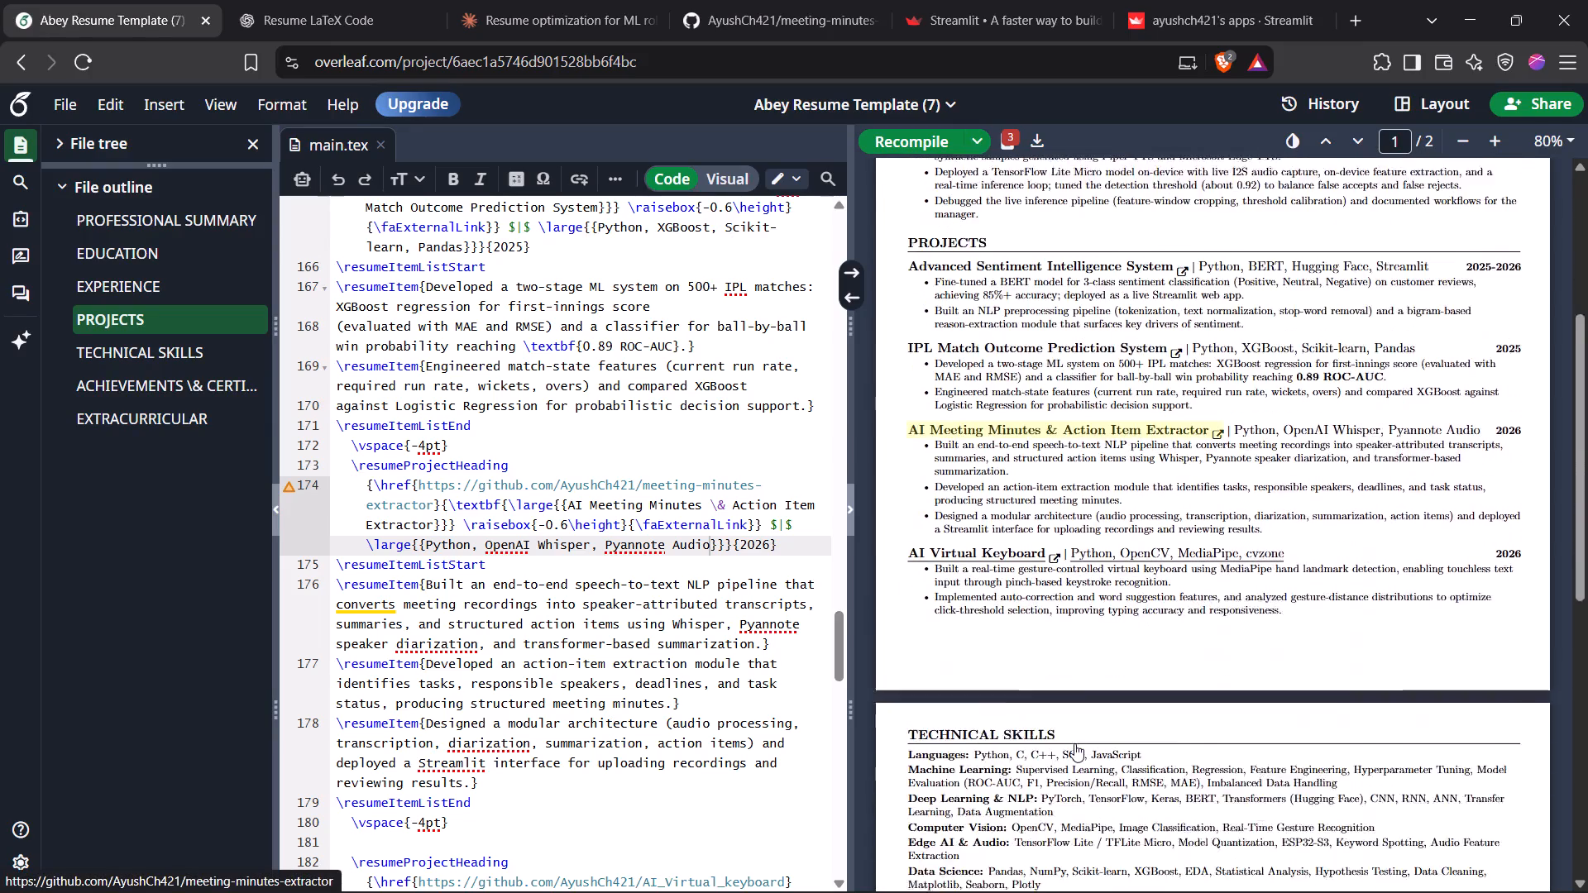
scroll(1074, 743, "down", 4)
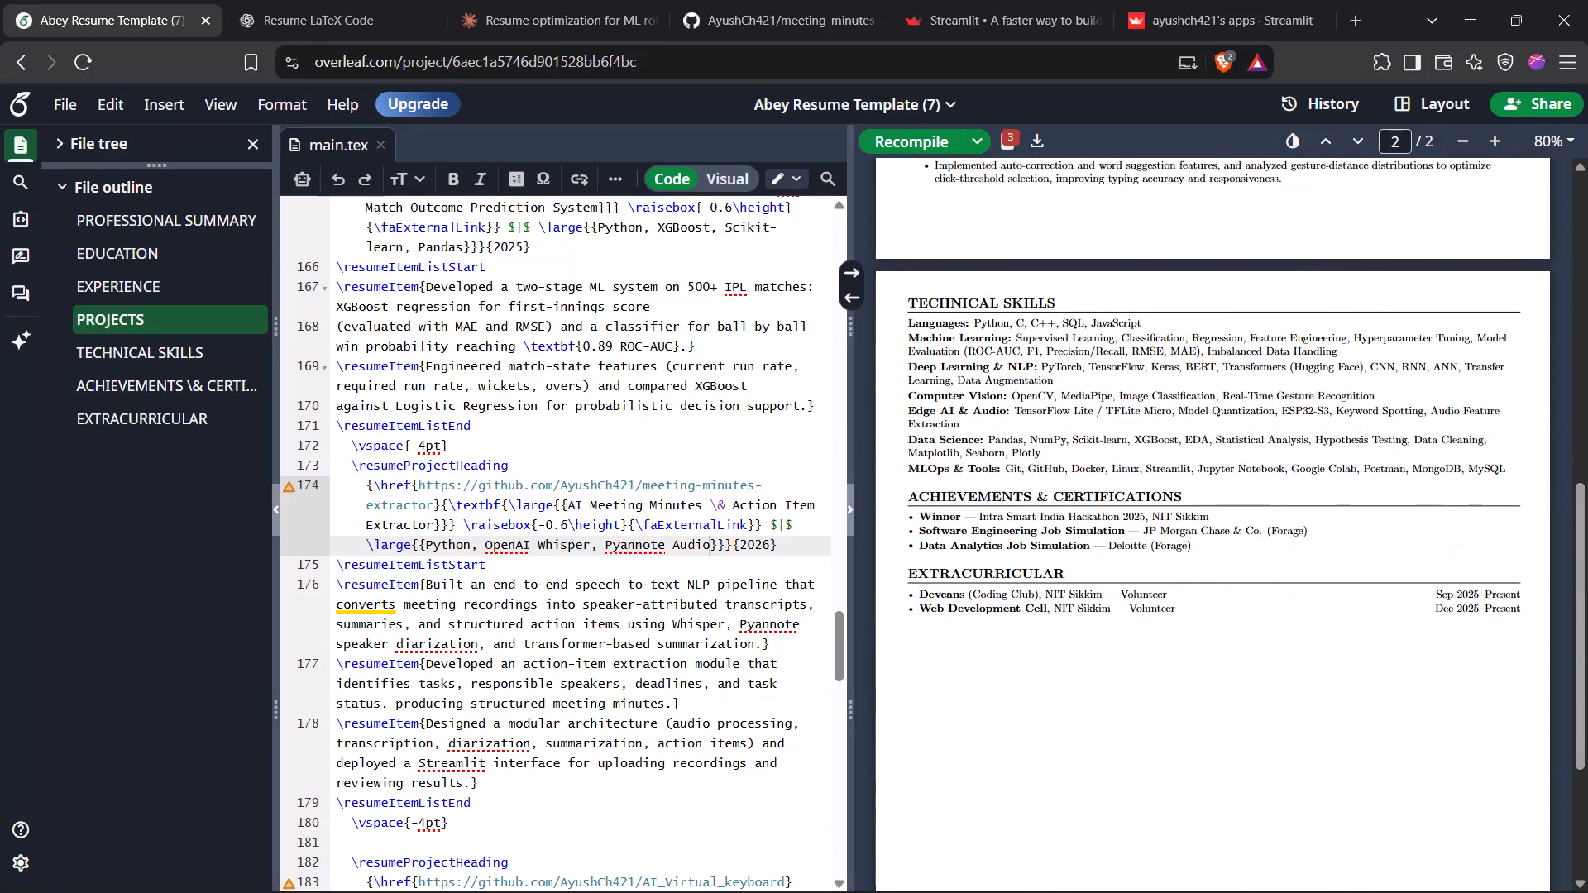
left_click_drag(1192, 621, 940, 604)
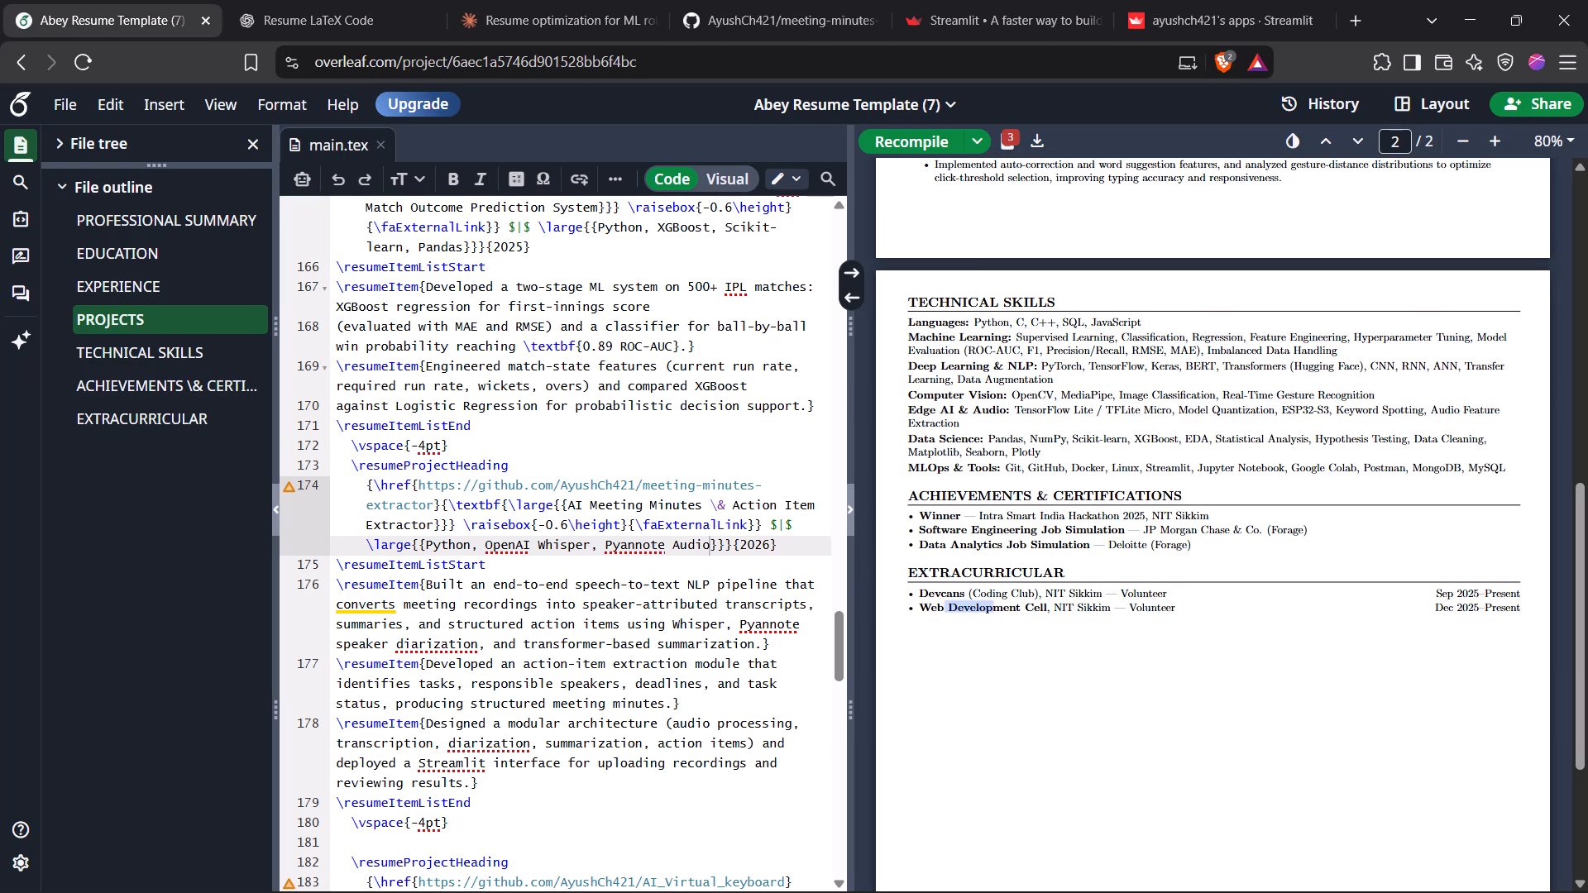
left_click_drag(940, 604, 901, 513)
left_click(901, 513)
scroll(901, 513, "up", 9)
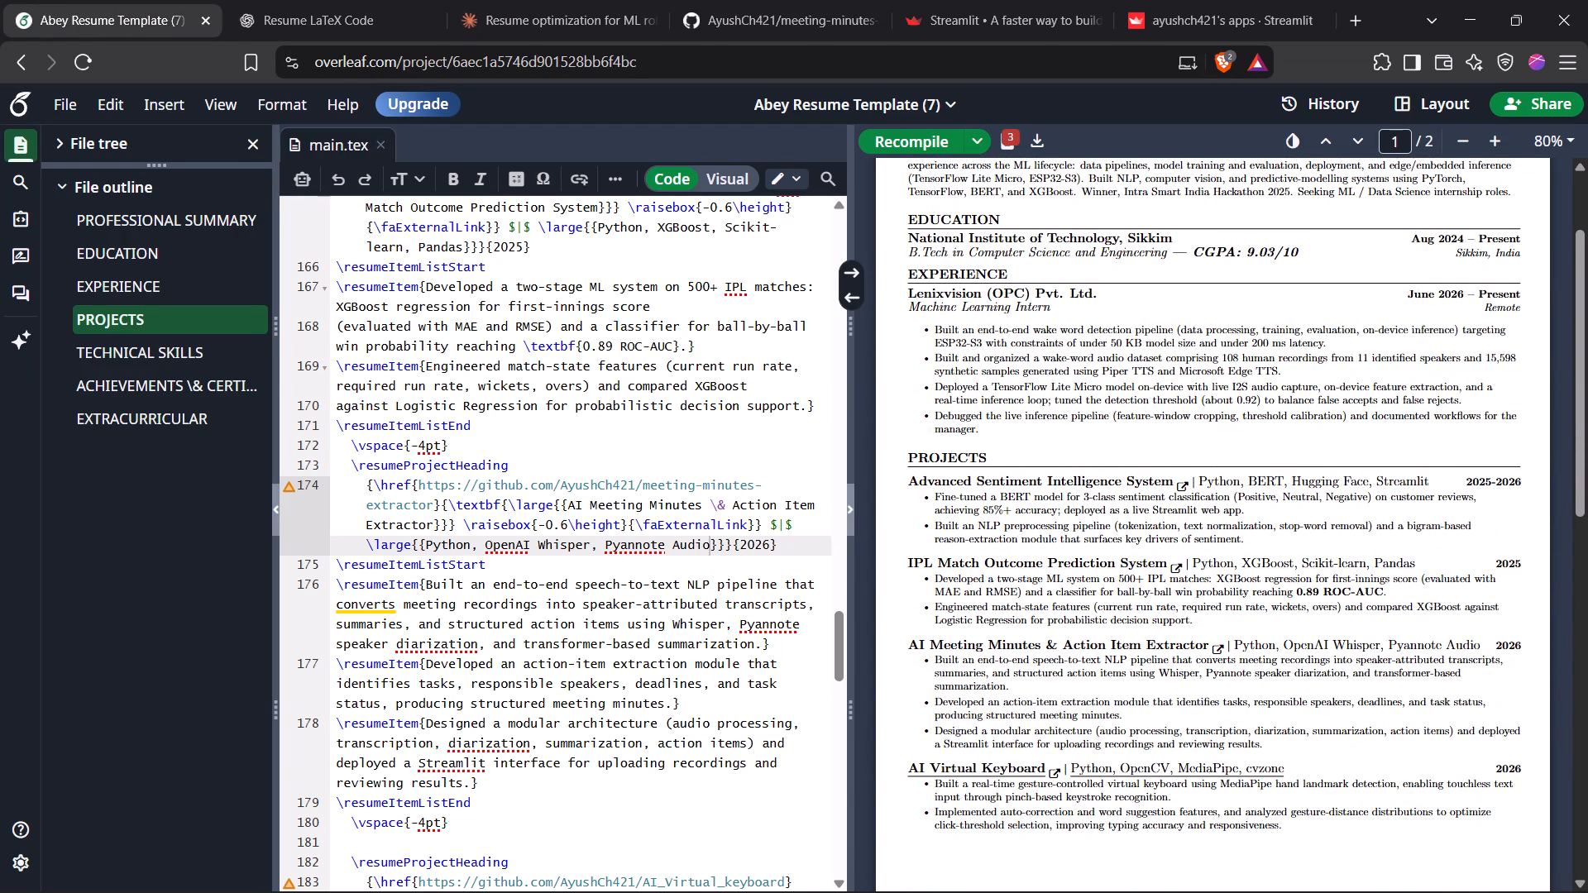
Remove the \underline command from the AI Virtual Keyboard project title in the LaTeX source, keeping its braces.
scroll(527, 726, "down", 3)
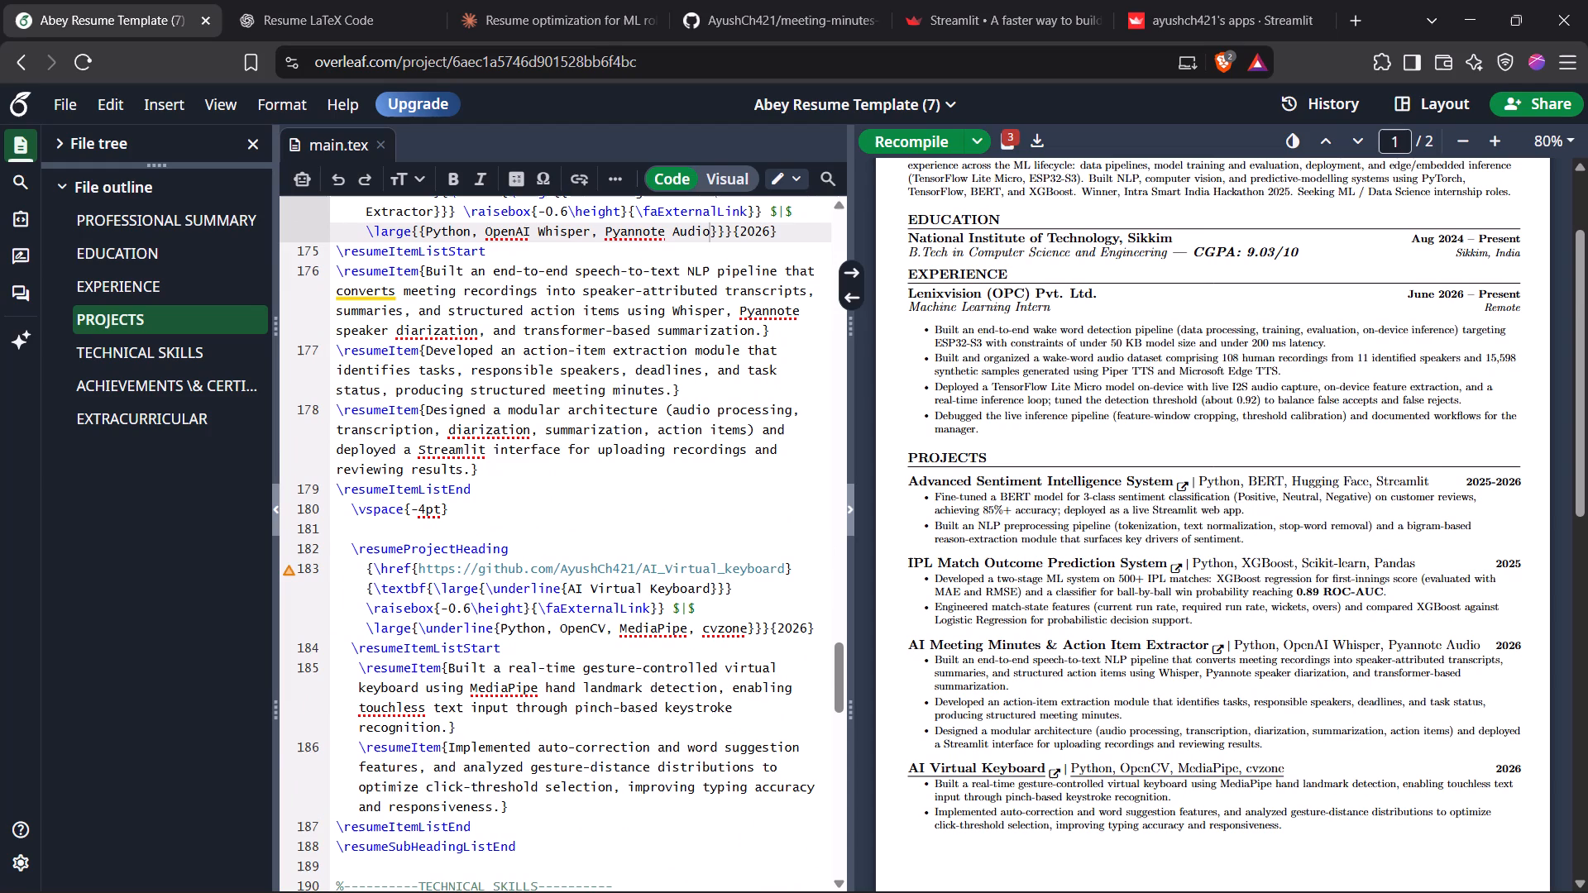
left_click(557, 581)
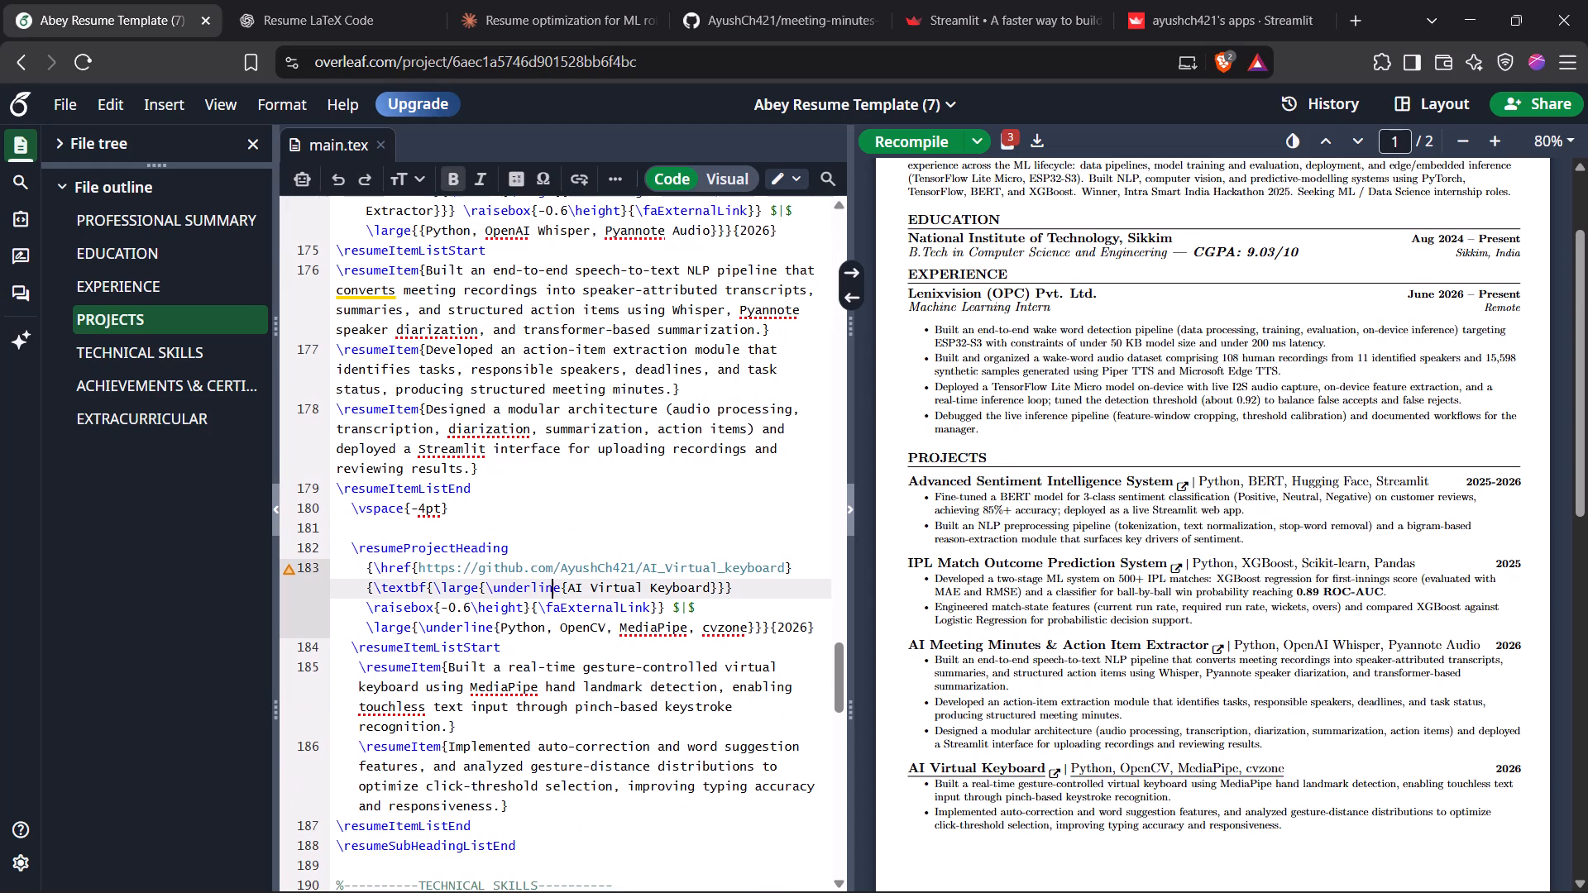
key("Right")
key("BackSpace")
key("BackSpace")
key("BackSpace")
key("BackSpace")
key("BackSpace")
key("BackSpace")
key("BackSpace")
key("BackSpace")
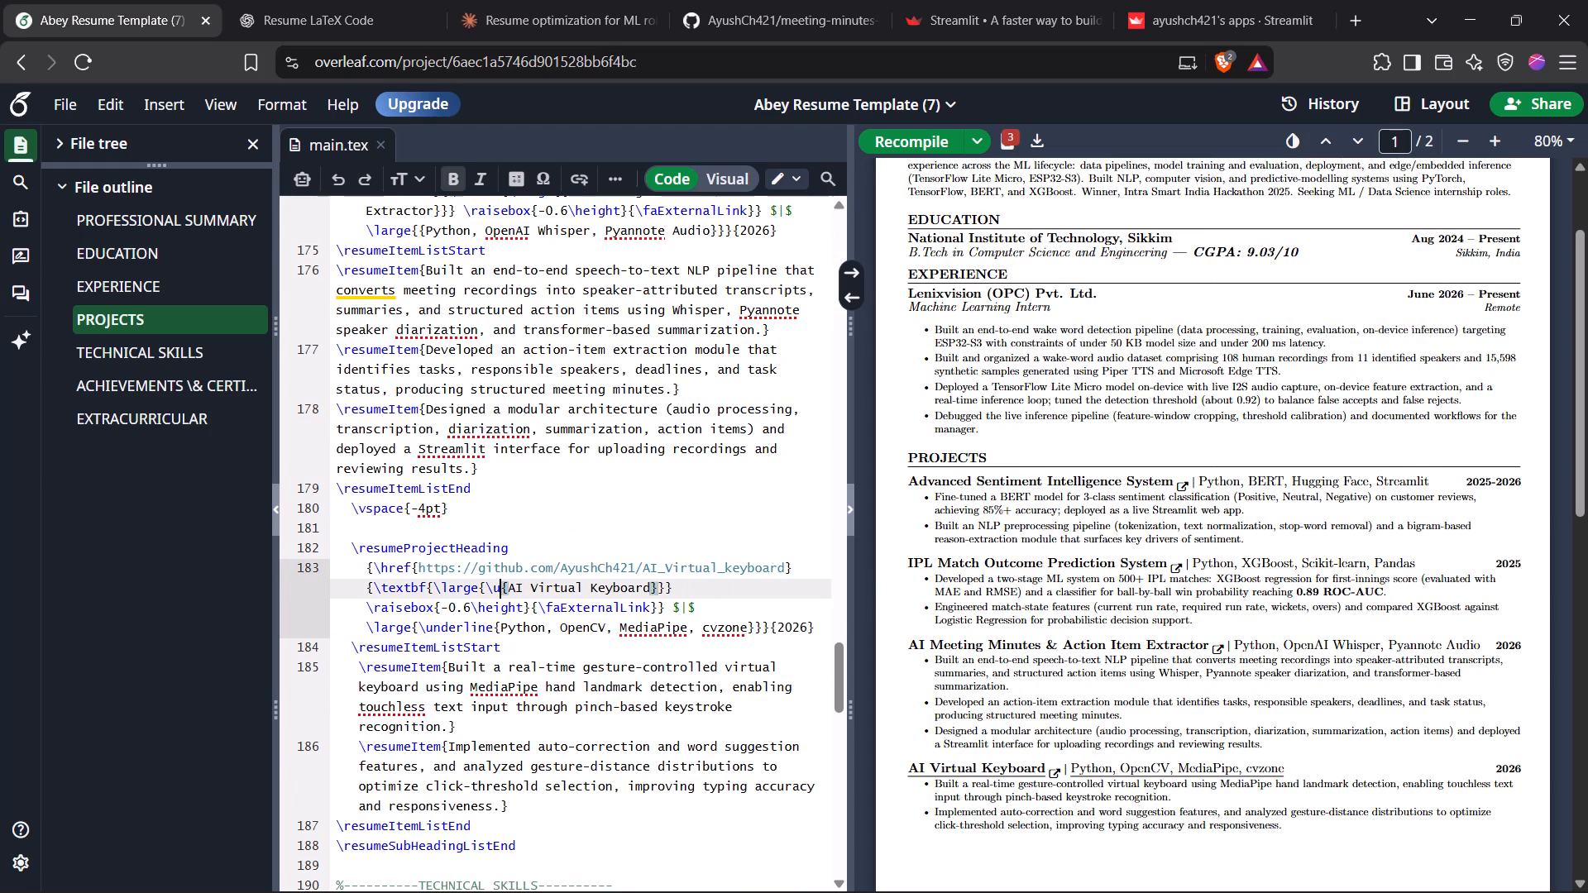
key("BackSpace")
key("BackSpace")
Remove the \underline command from the AI Virtual Keyboard technology list, keeping its braces, and recompile the resume.
key("Down")
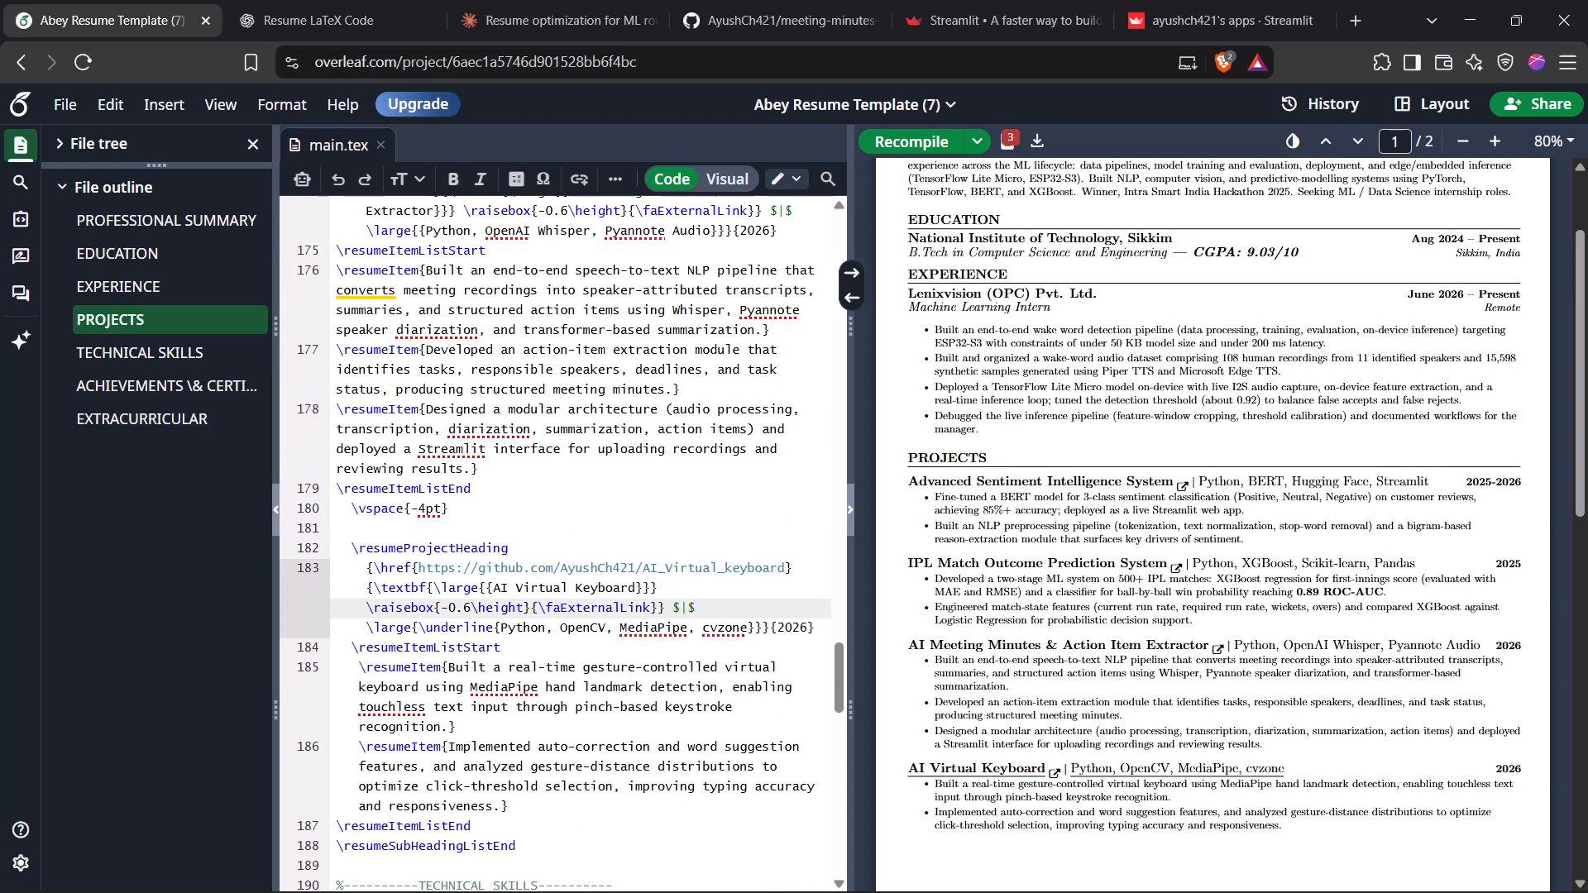
key("Down")
key("Right")
key("BackSpace")
key("BackSpace")
key("BackSpace")
key("BackSpace")
key("BackSpace")
key("BackSpace")
key("BackSpace")
key("BackSpace")
key("BackSpace")
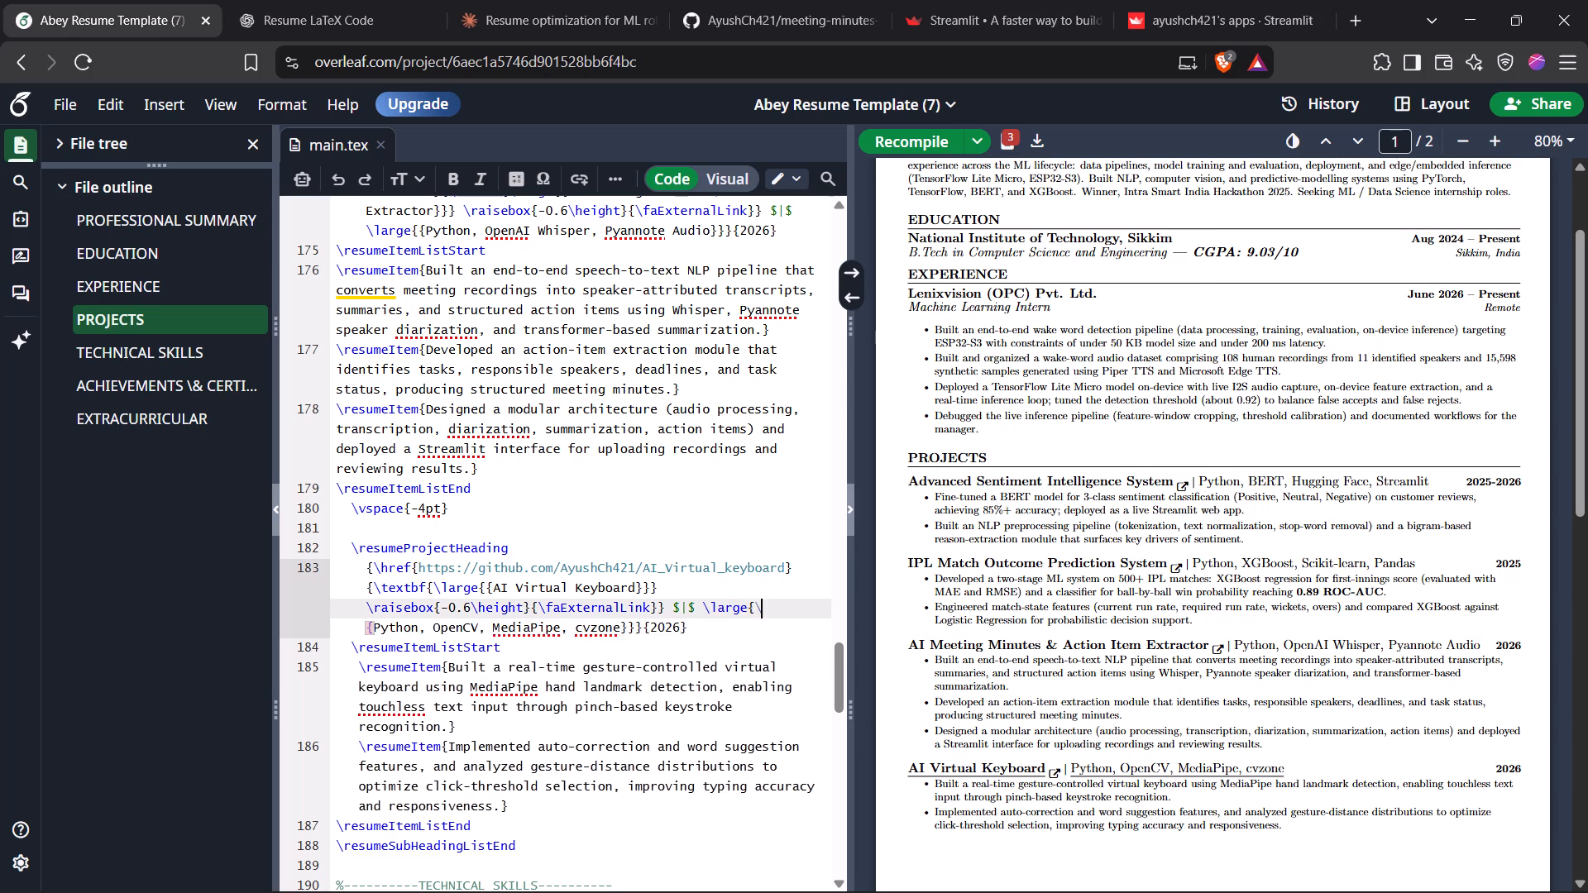
key("BackSpace")
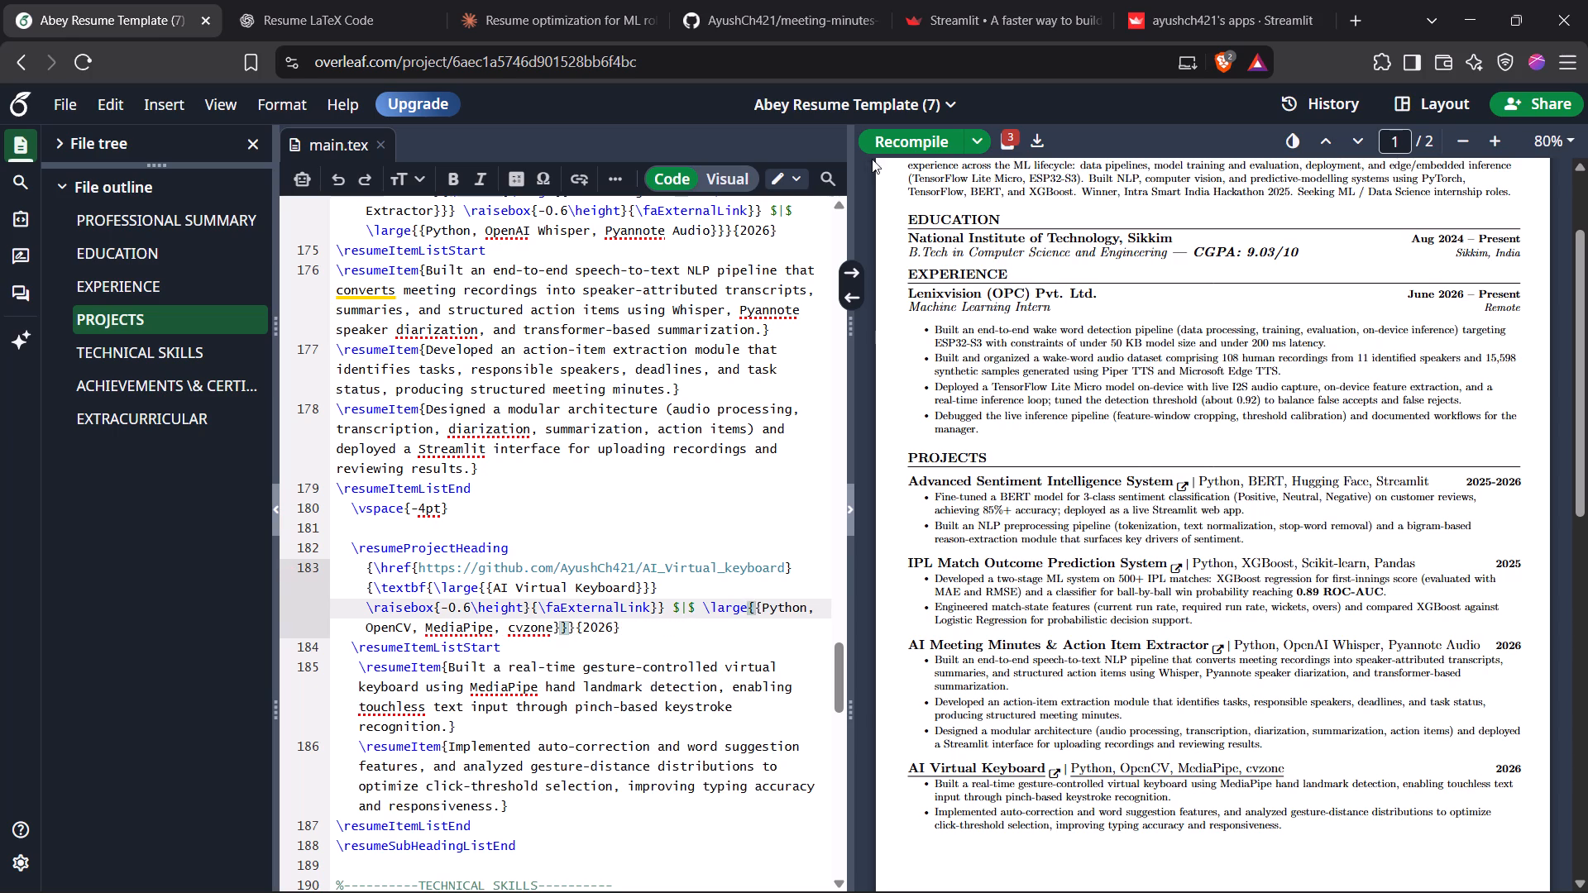
left_click(891, 138)
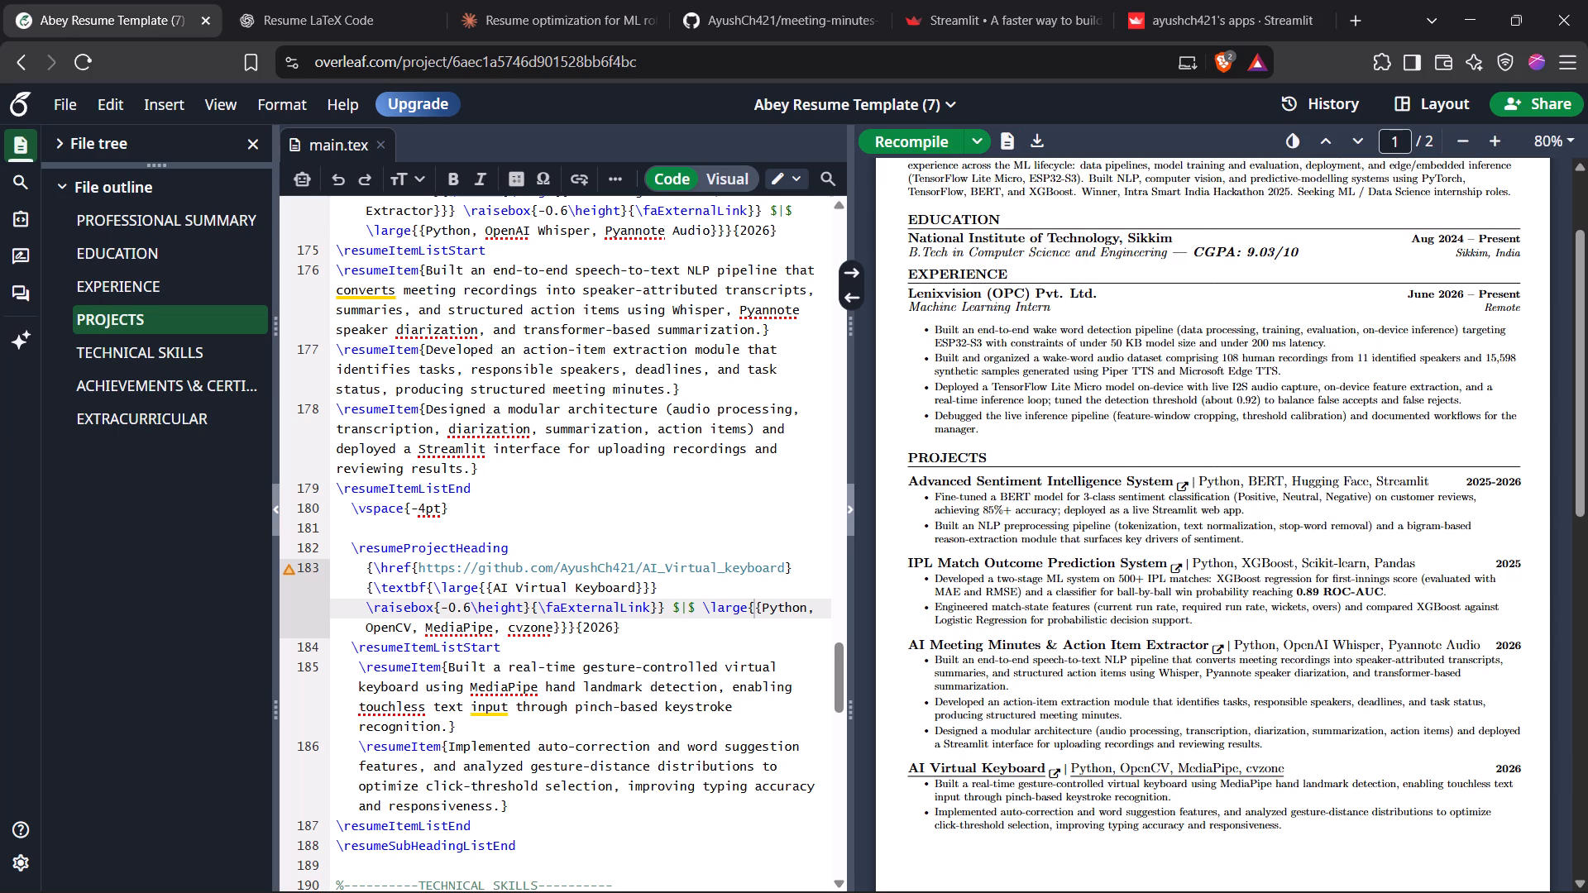
scroll(615, 458, "up", 1)
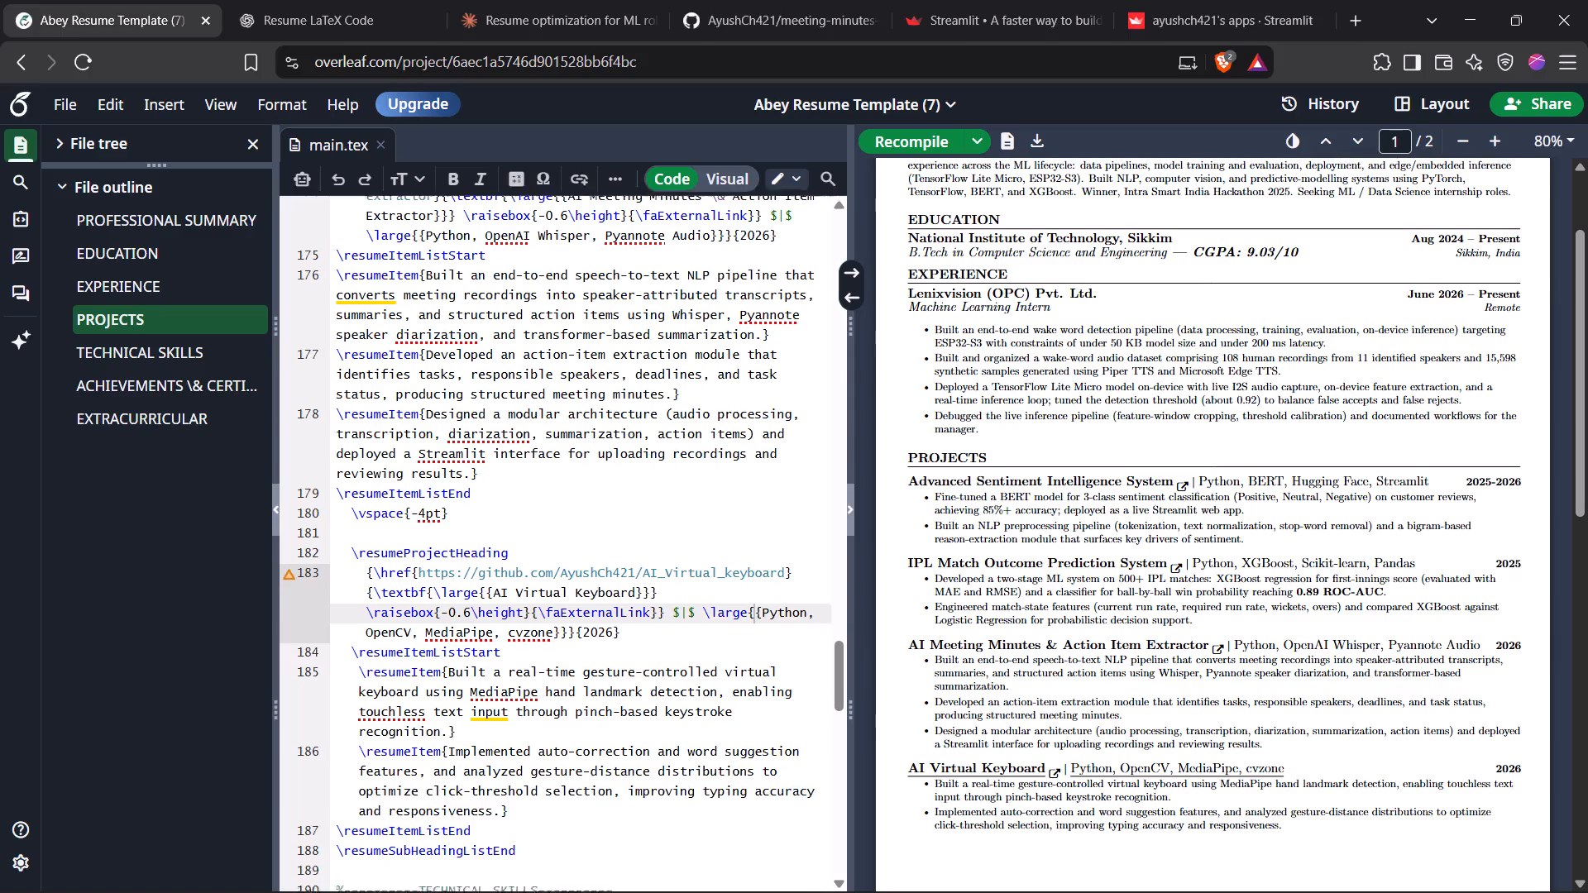
scroll(615, 458, "up", 4)
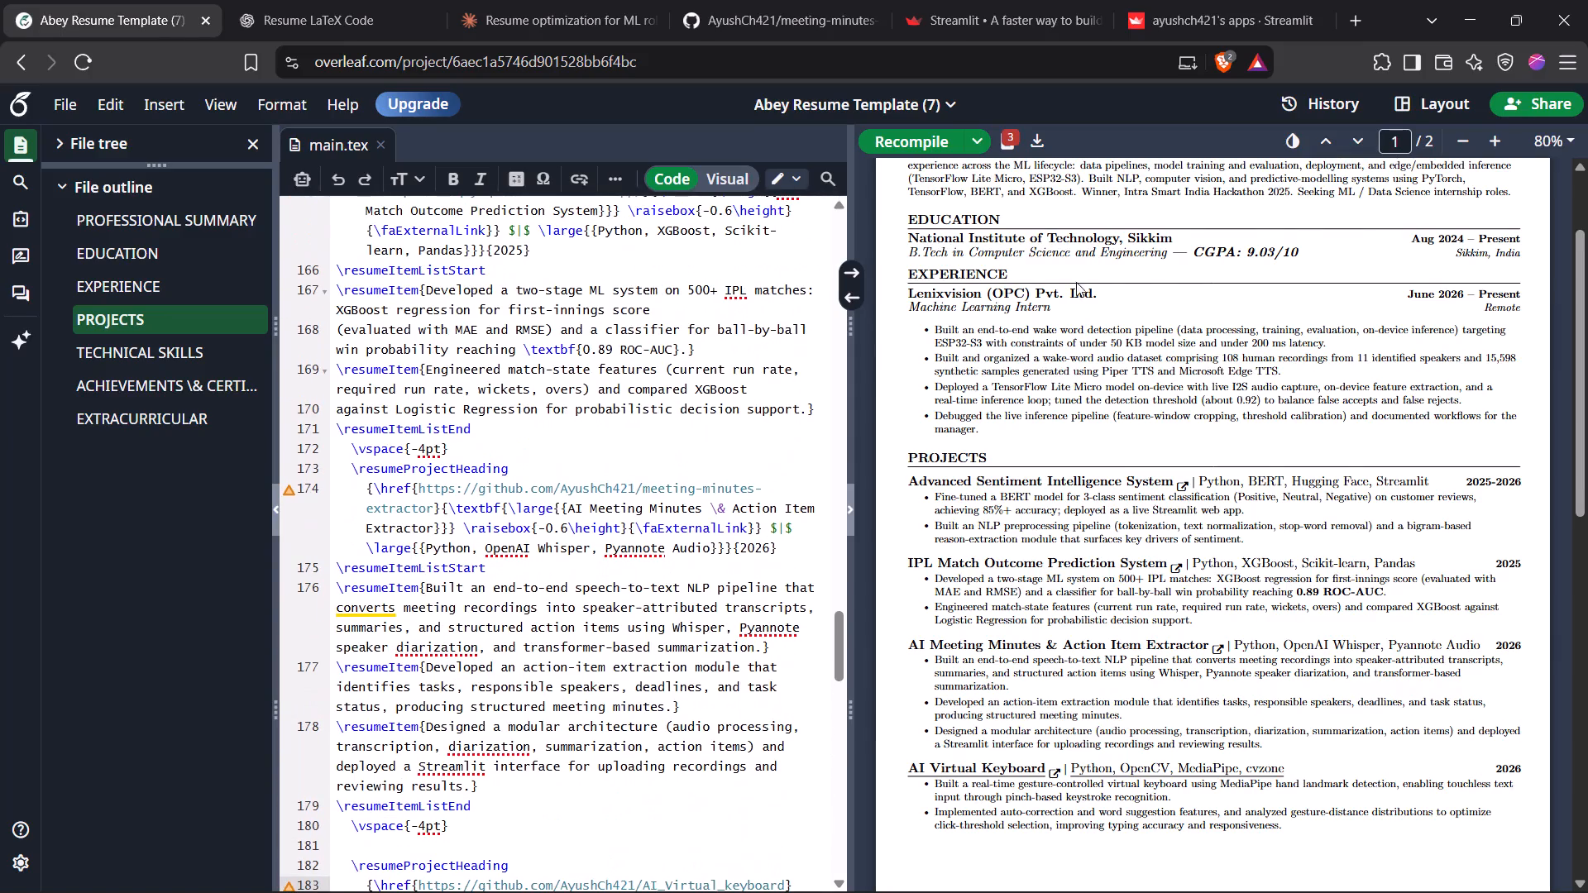
scroll(1074, 281, "up", 2)
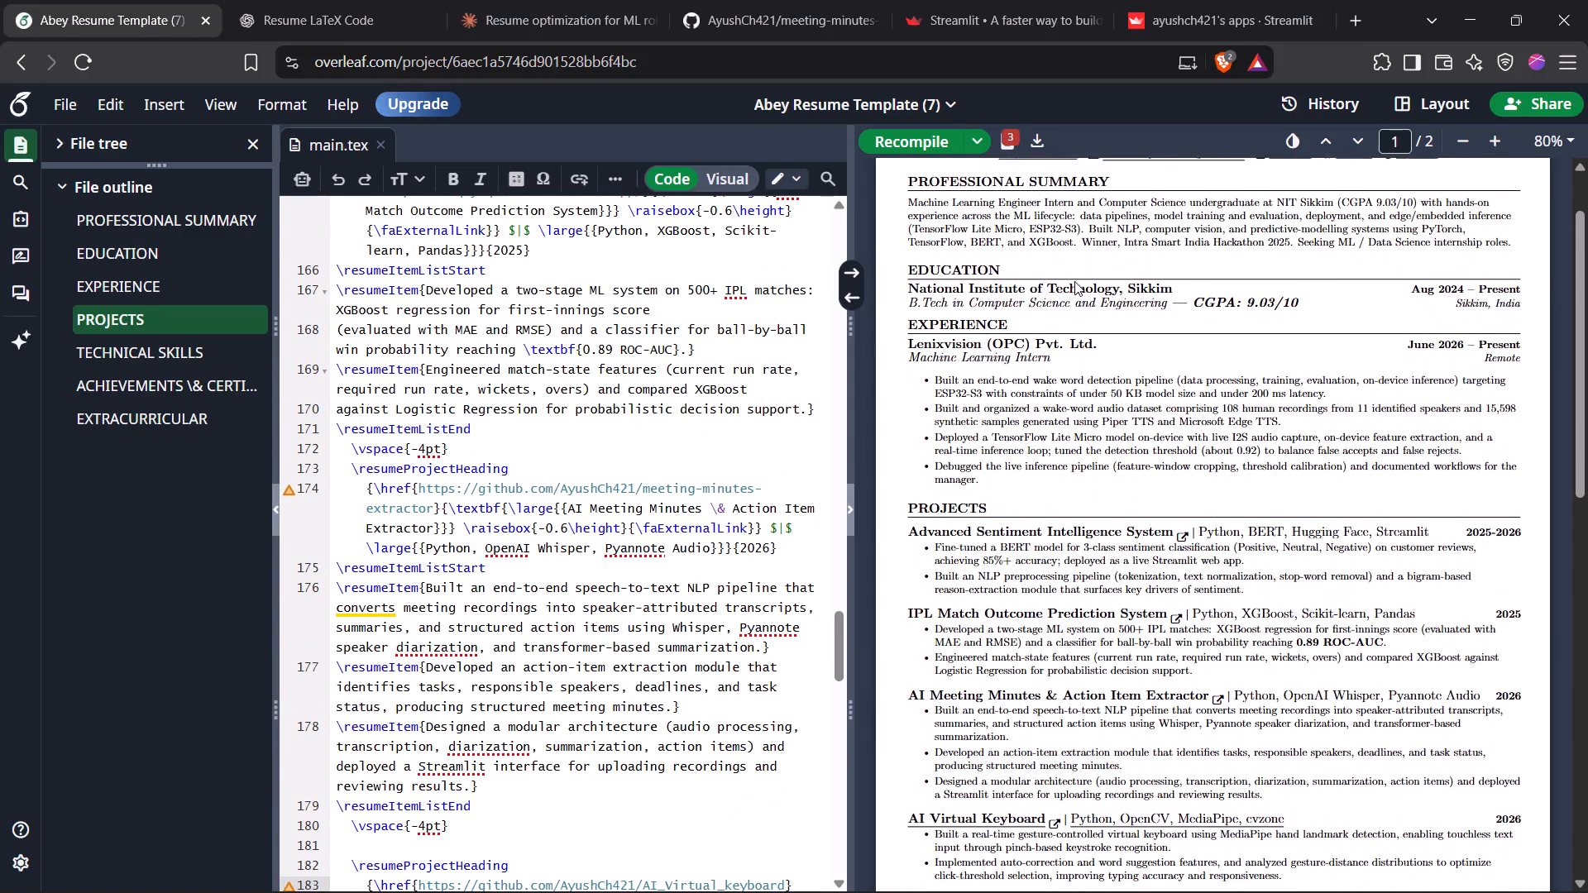
scroll(1074, 281, "up", 1)
key("shift+super+s")
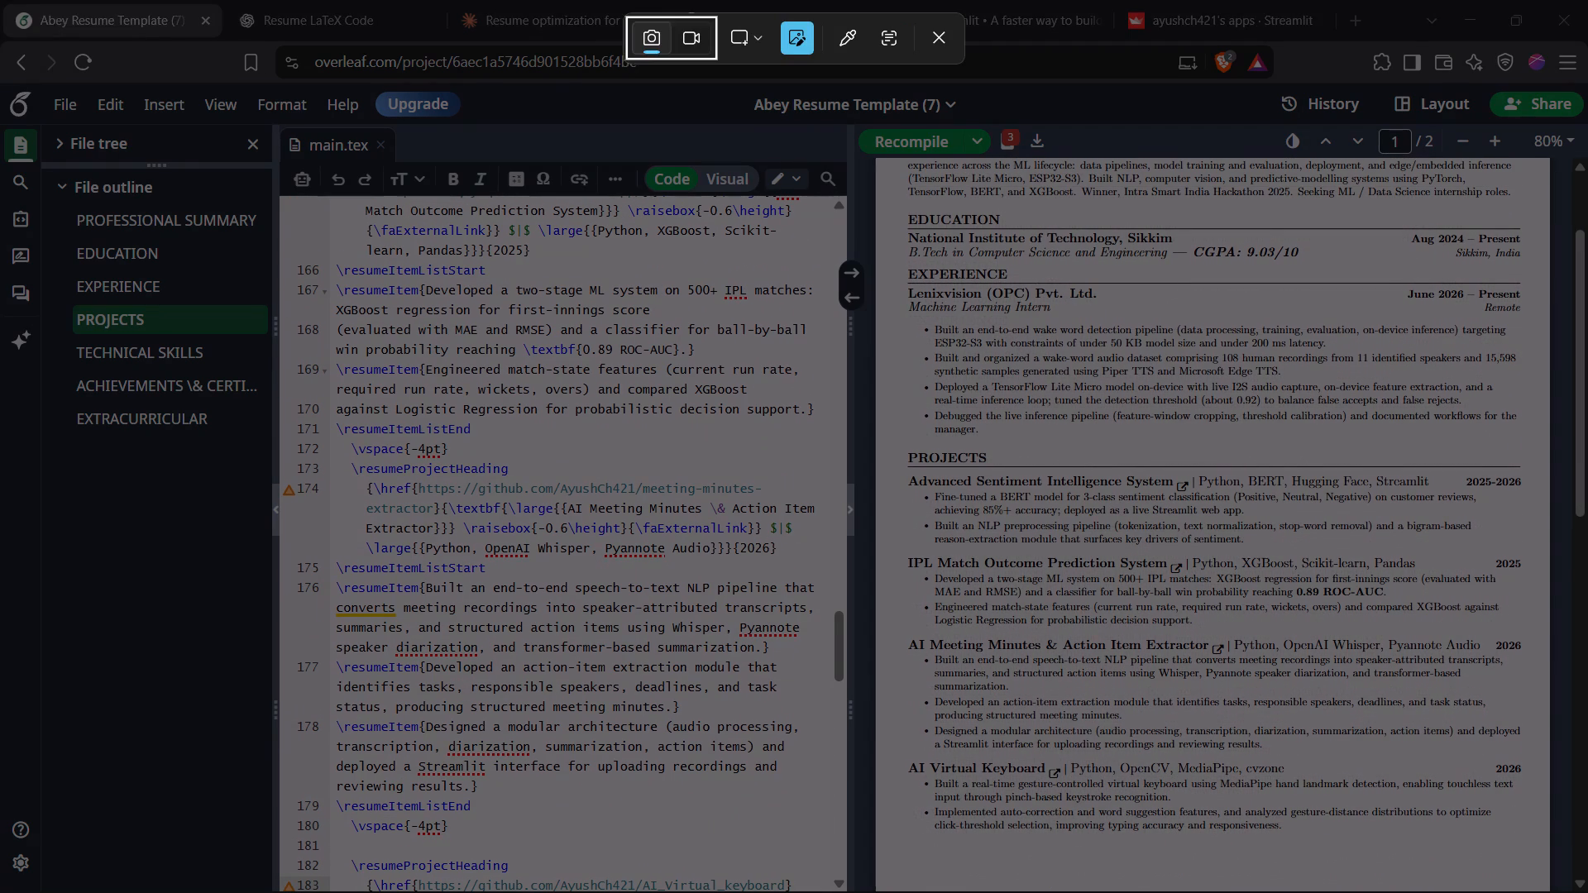
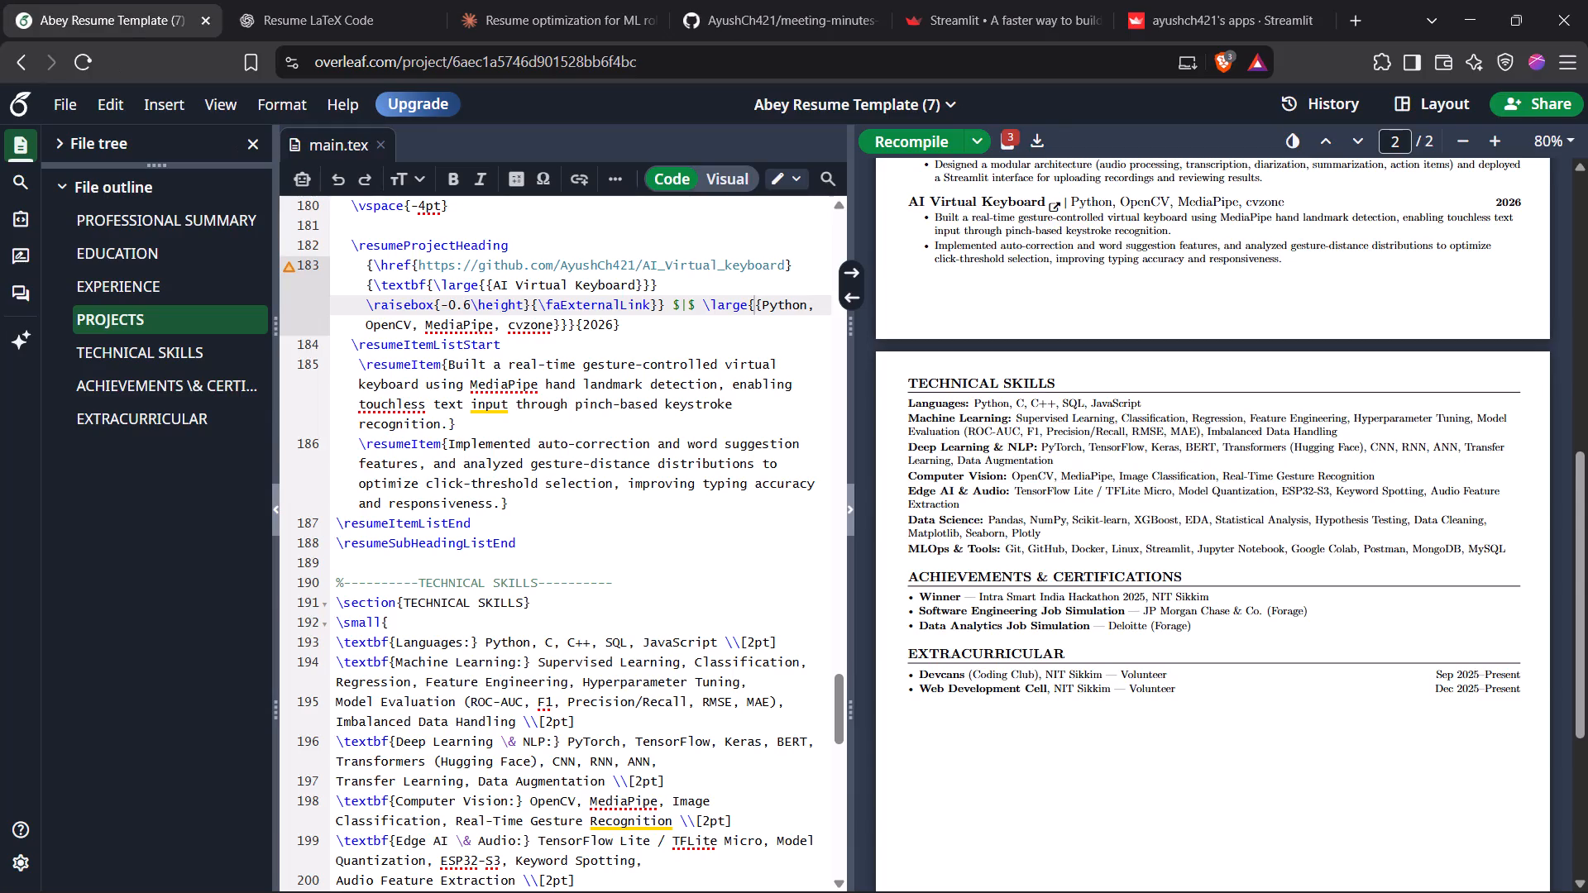
scroll(1009, 570, "up", 6)
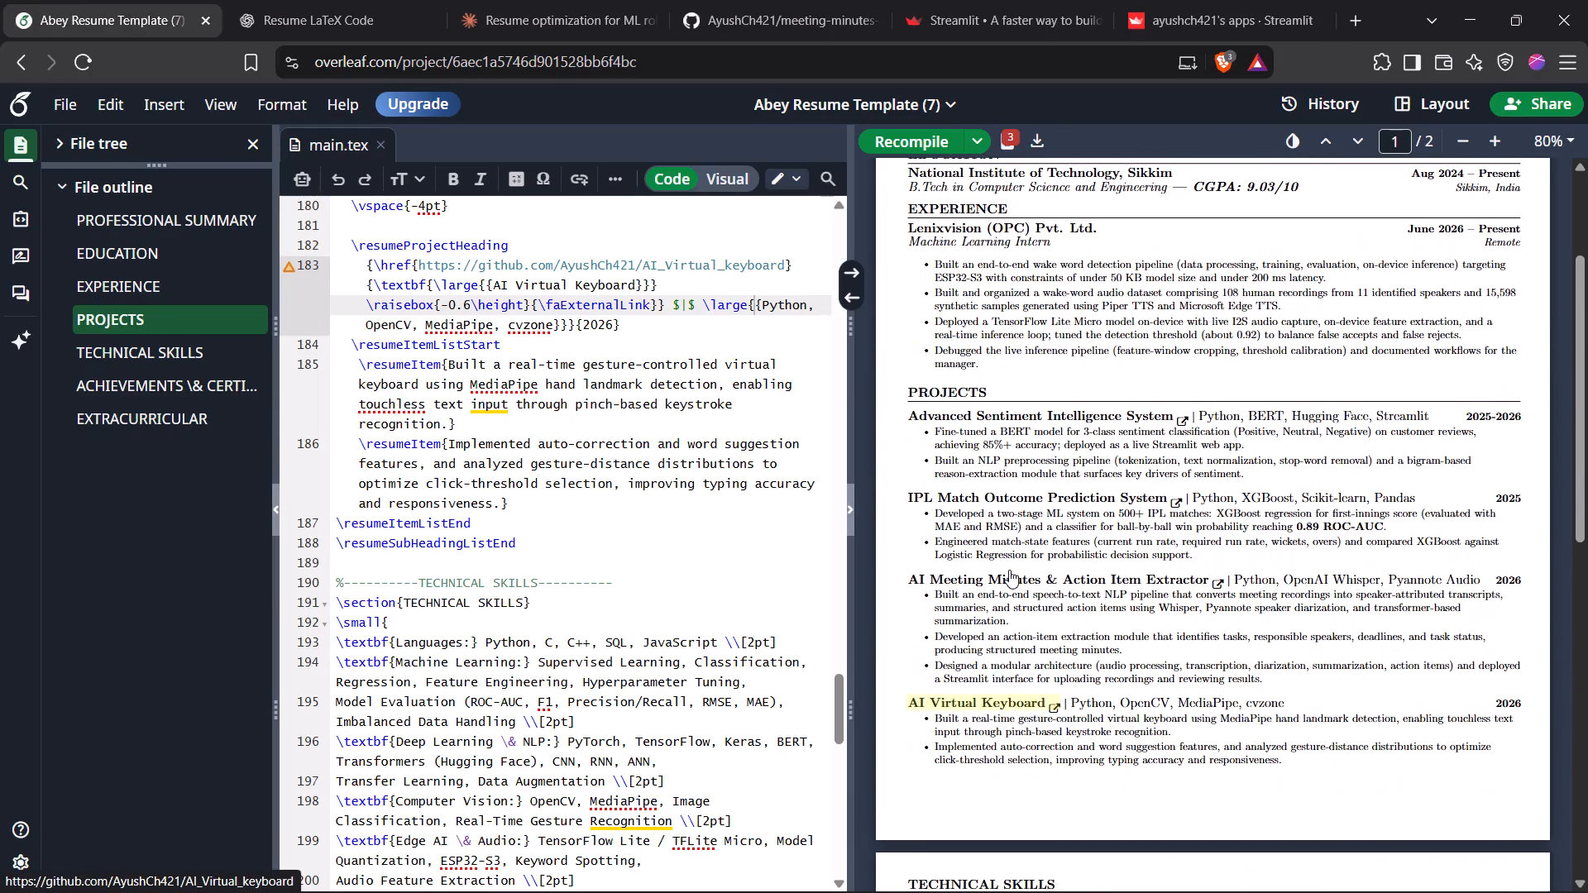
scroll(1009, 570, "up", 2)
scroll(1009, 570, "down", 5)
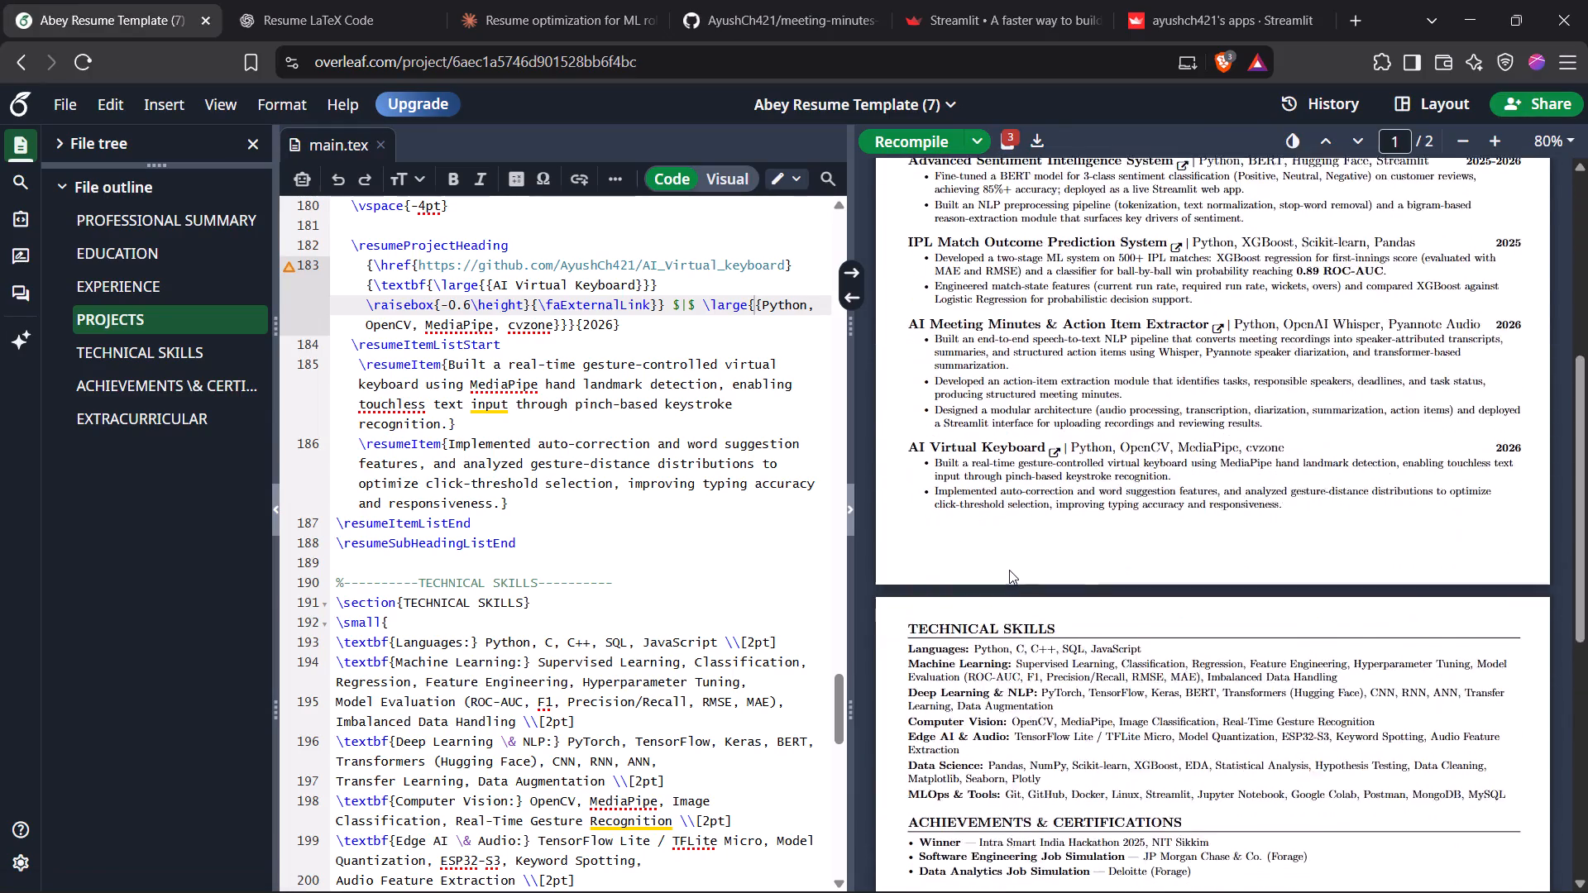
scroll(1009, 570, "down", 3)
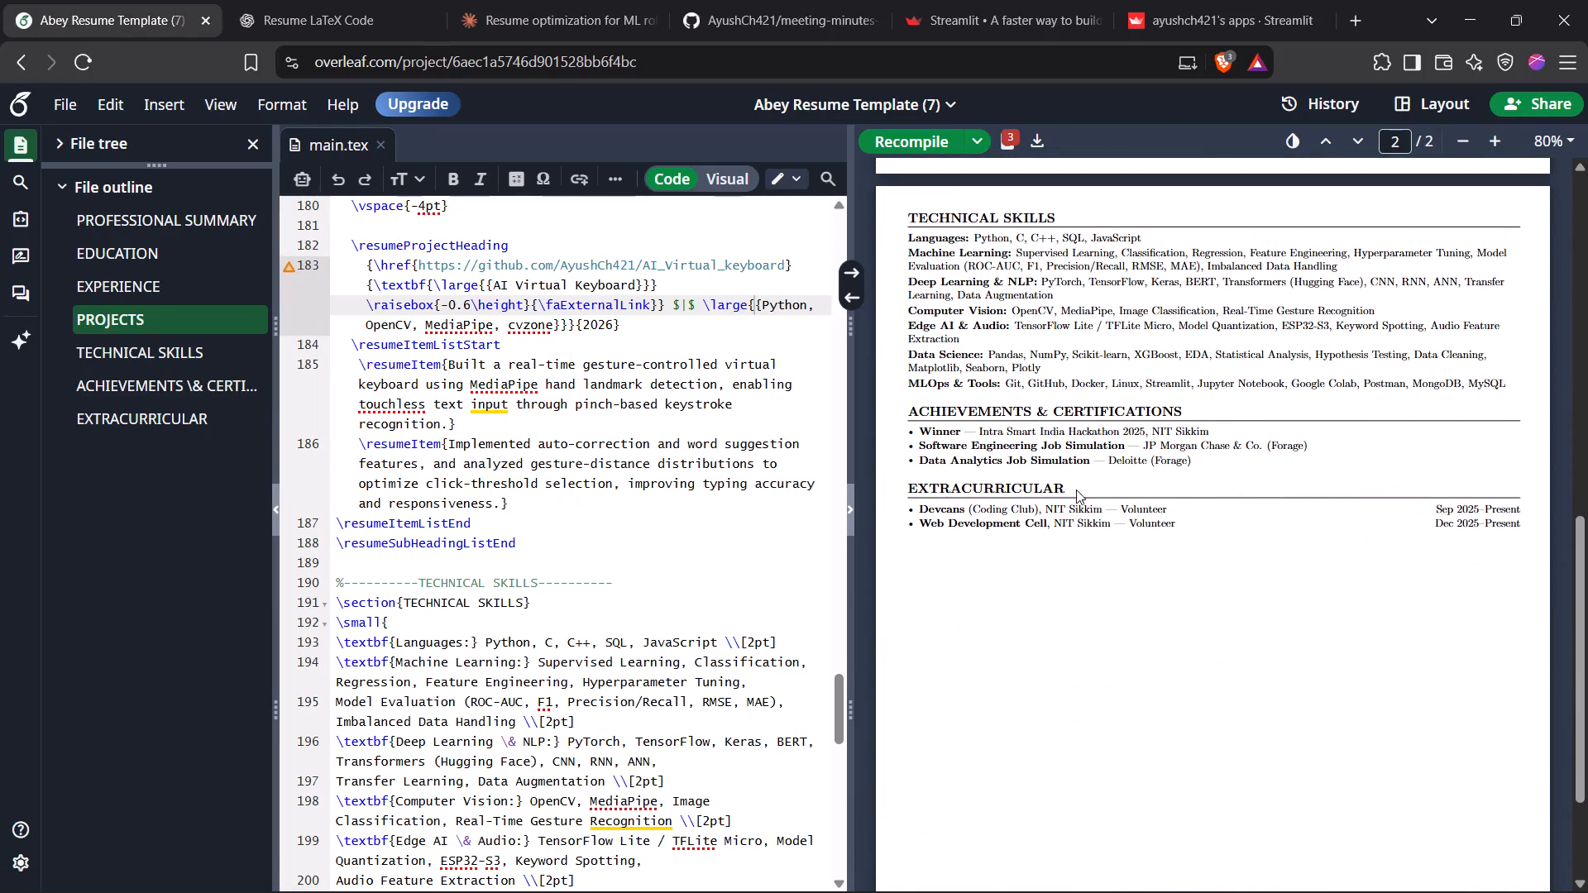
scroll(619, 661, "down", 6)
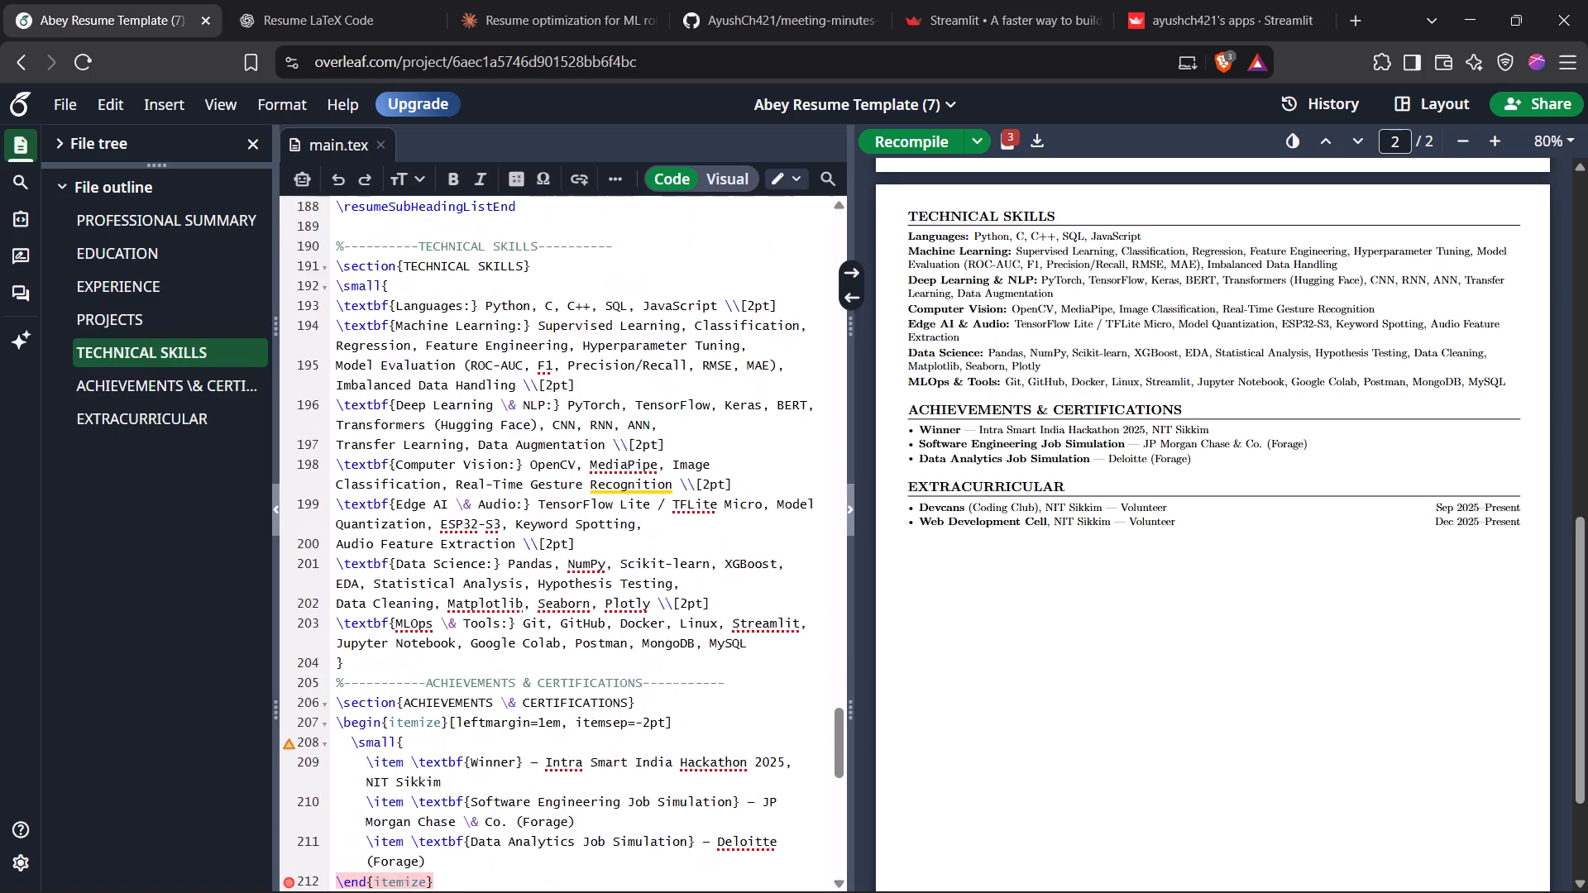
scroll(619, 661, "down", 4)
scroll(624, 682, "up", 1)
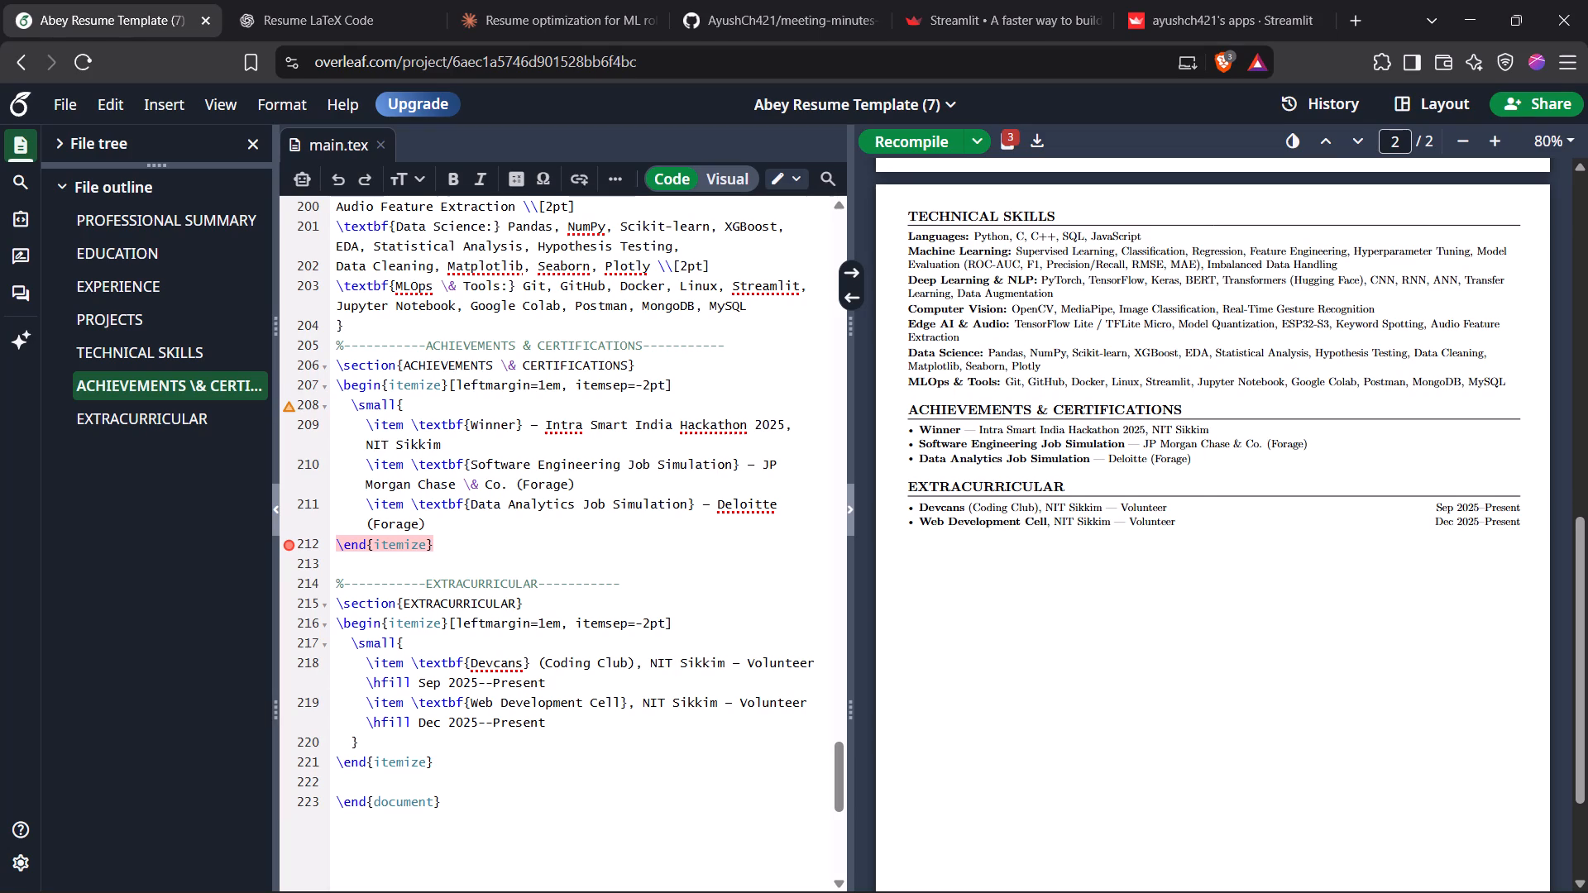
key("alt+Tab")
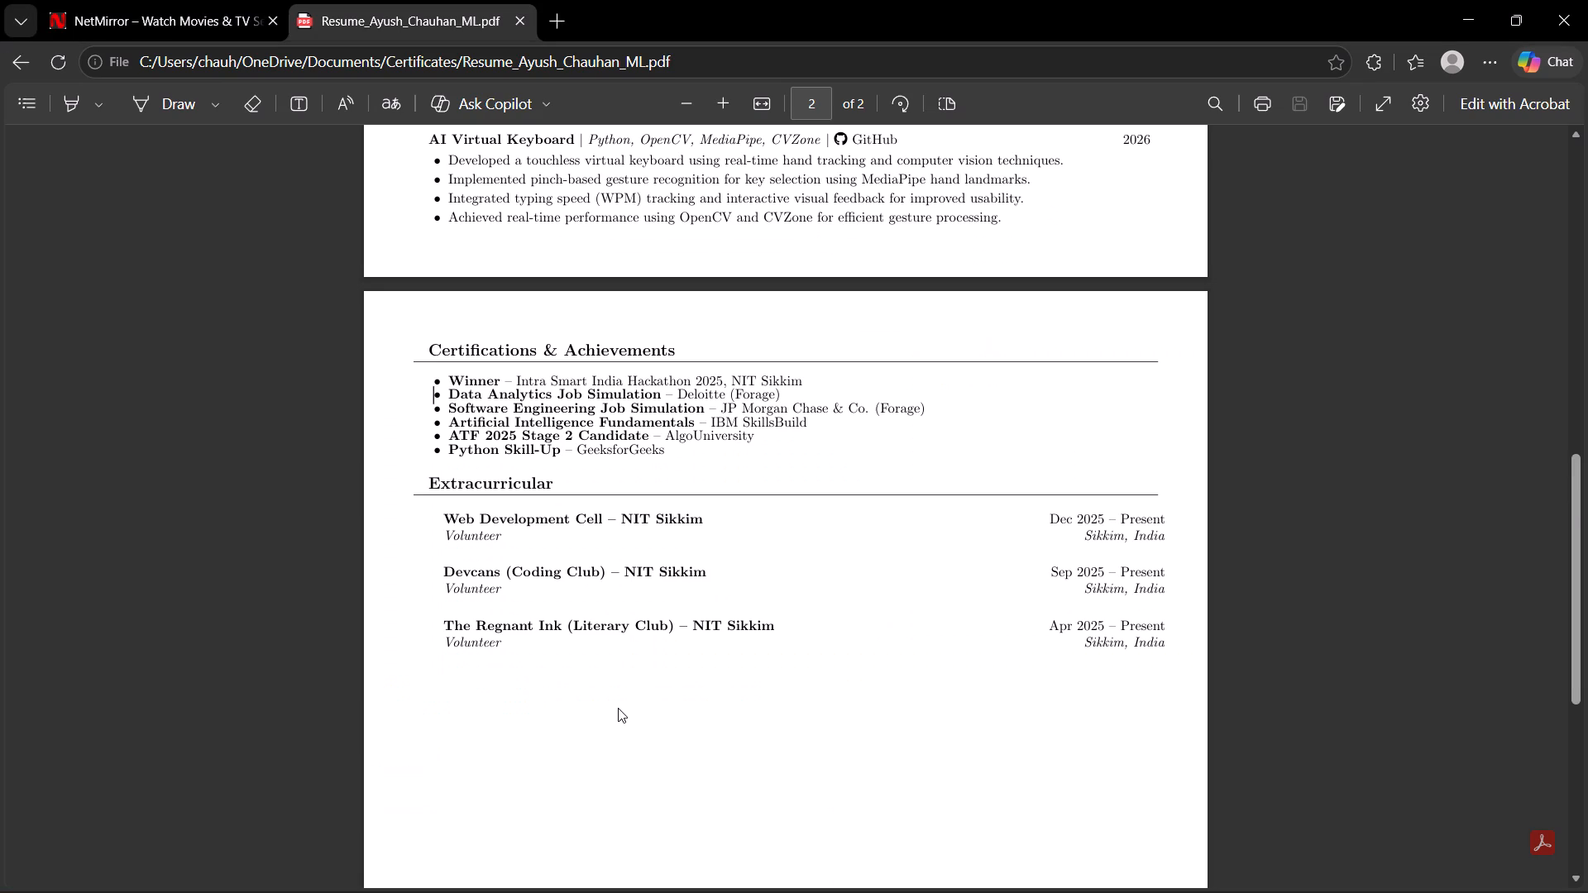
key("alt+Tab")
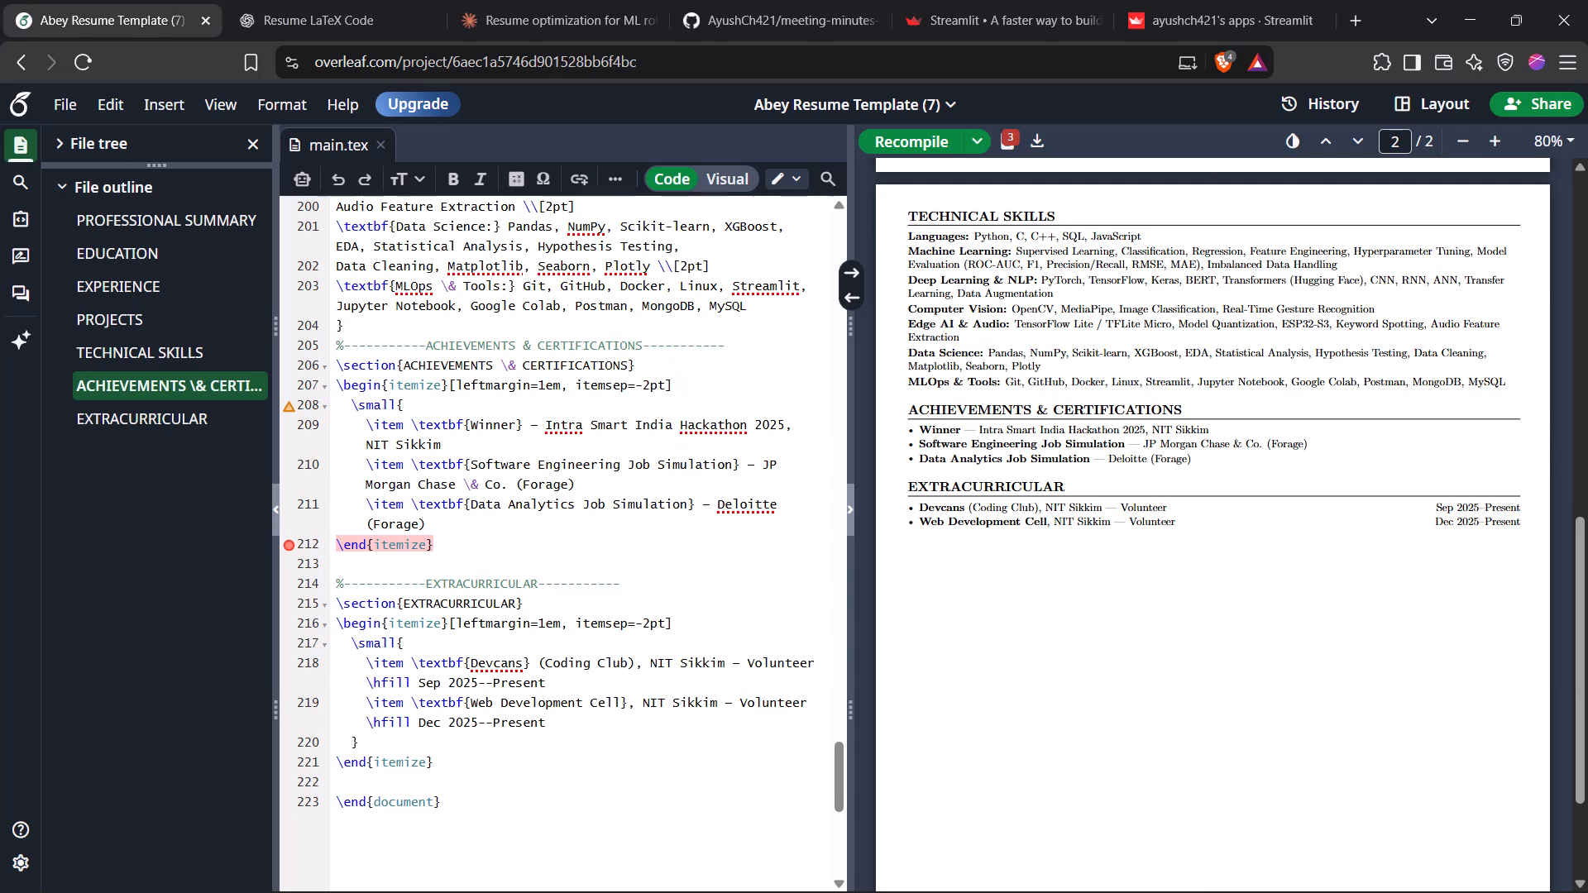
key("alt+Tab")
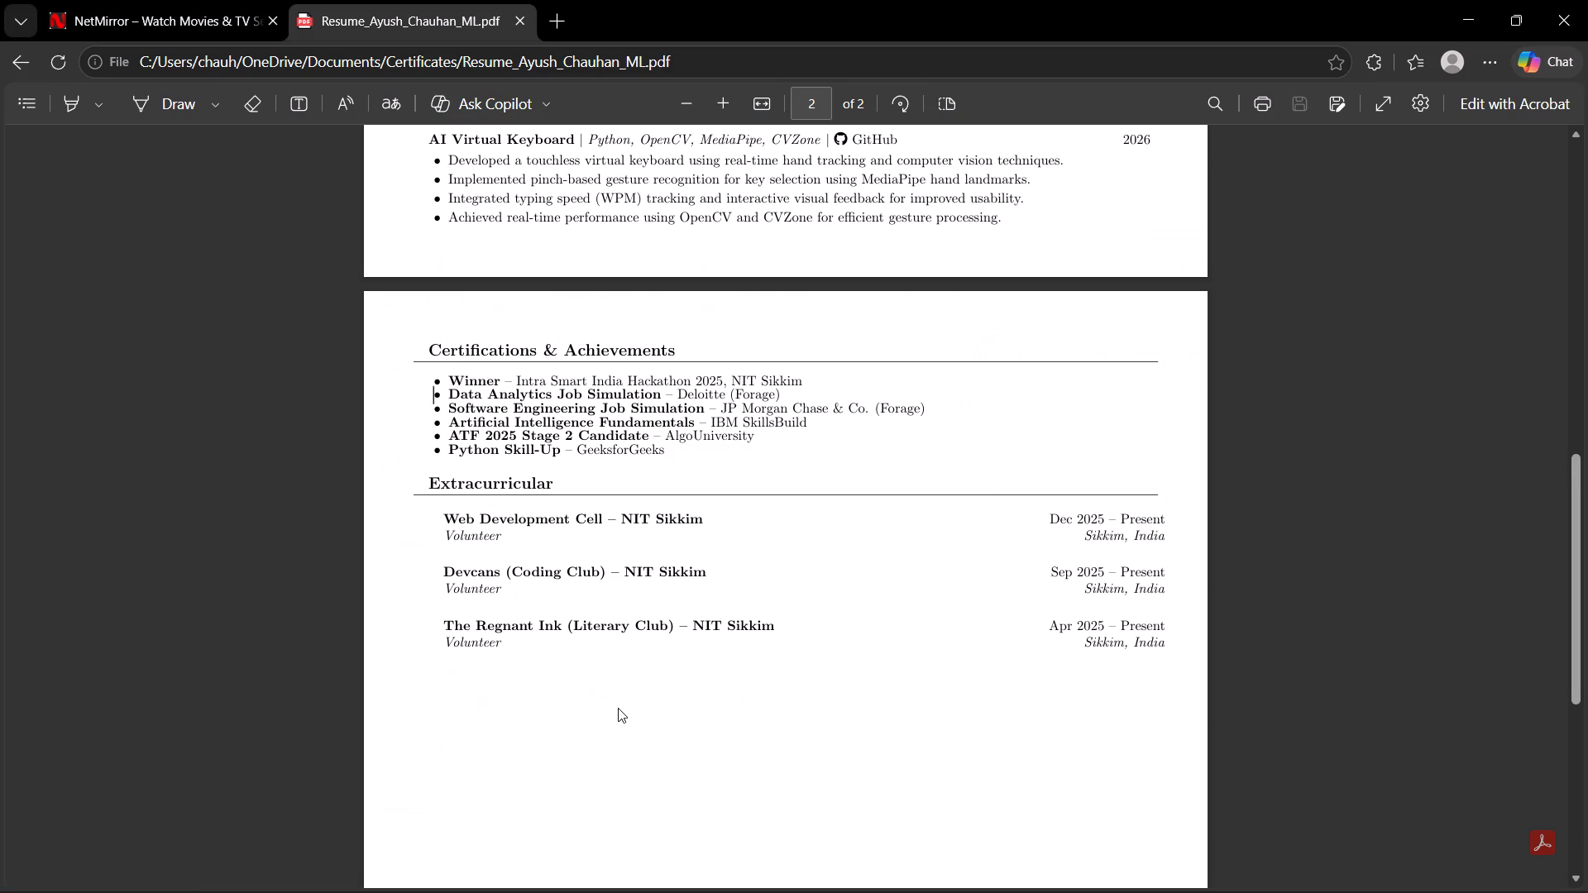
key("alt+Tab")
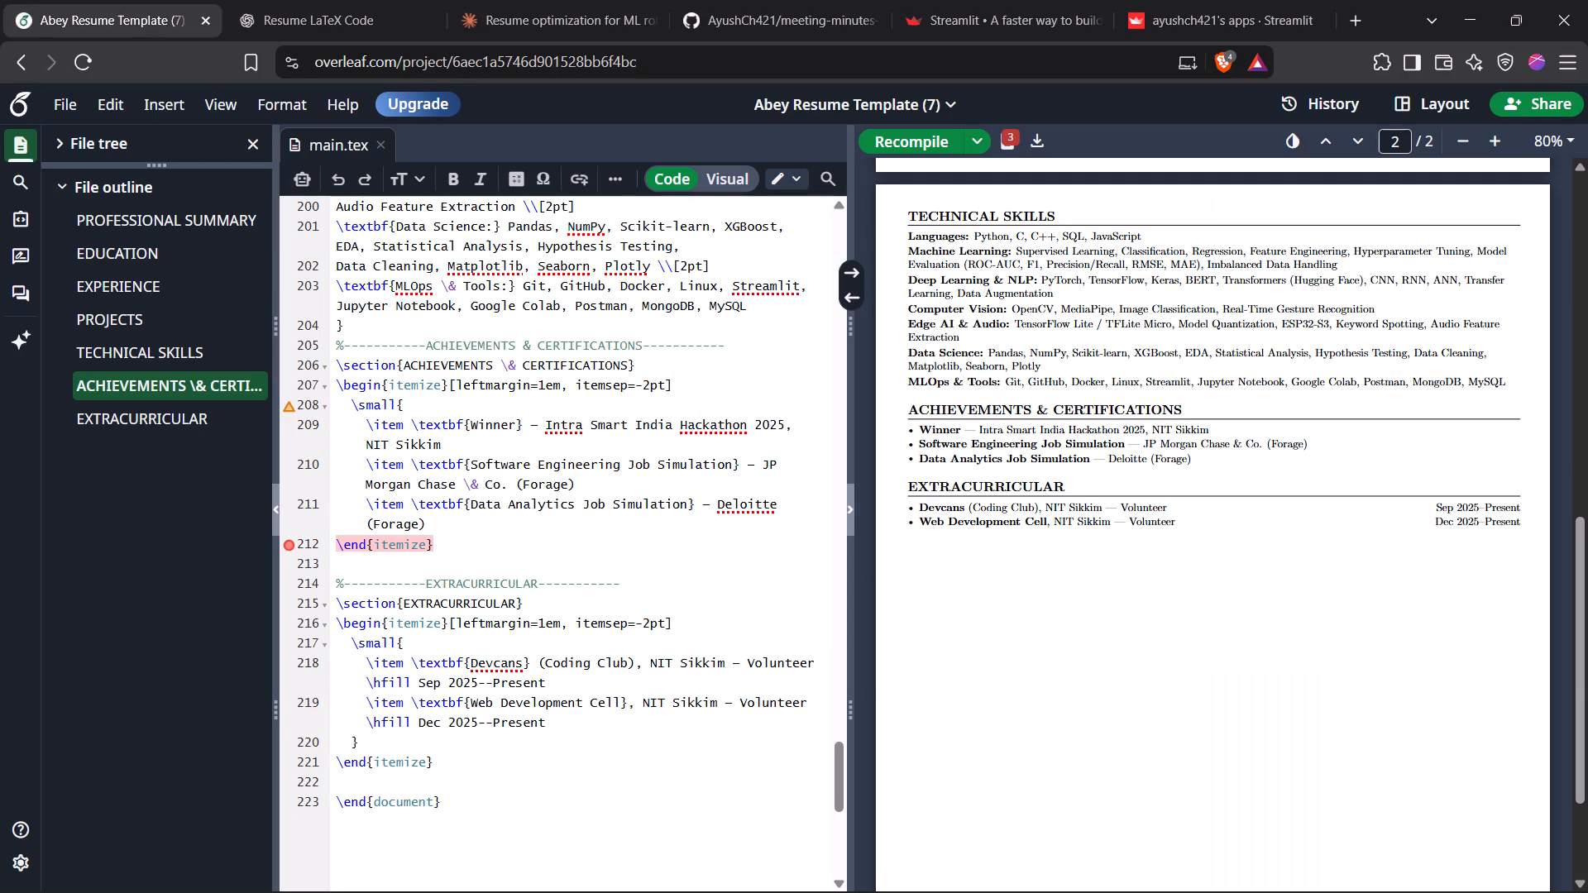
key("alt+Tab")
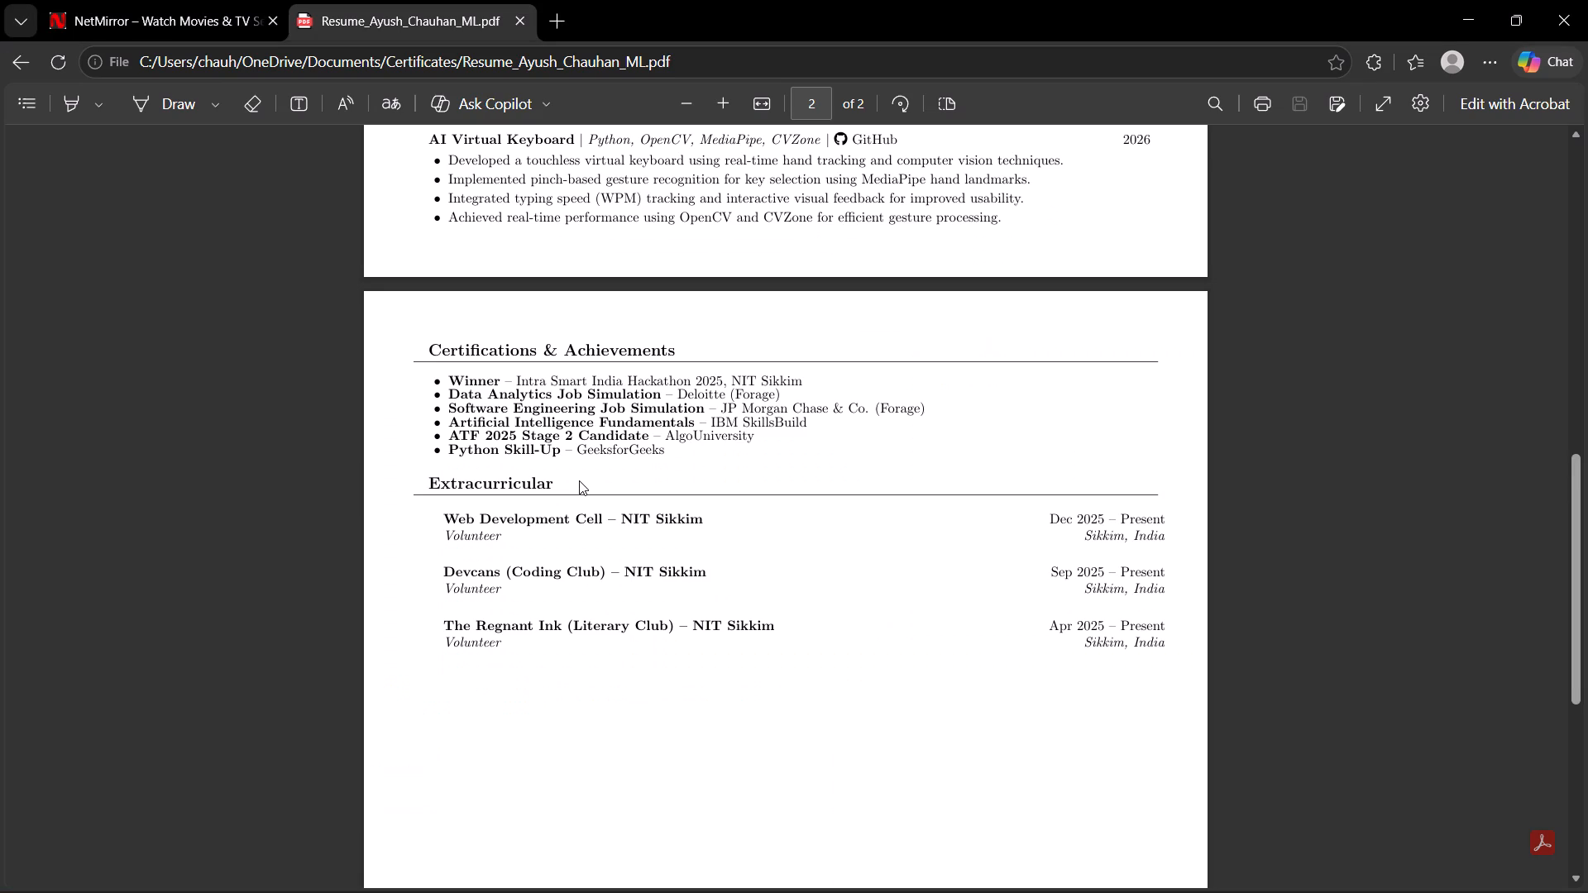
key("alt+Tab")
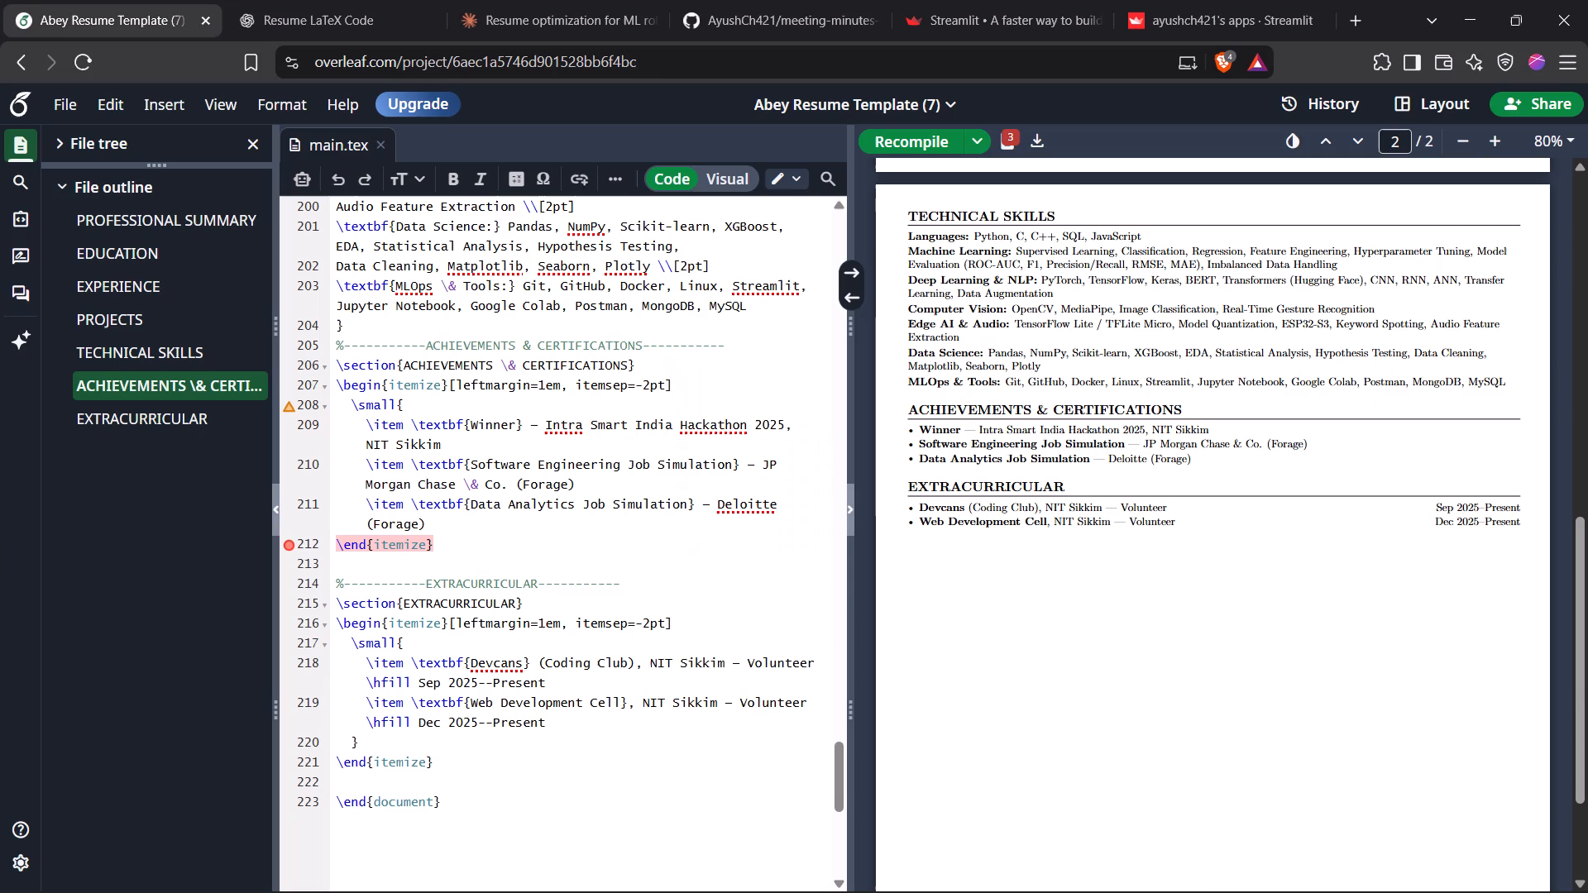
Replace the title "Software Engineering Job Simulation" in the achievements list with "Artificial Intelligence Fundamentals".
left_click(730, 466)
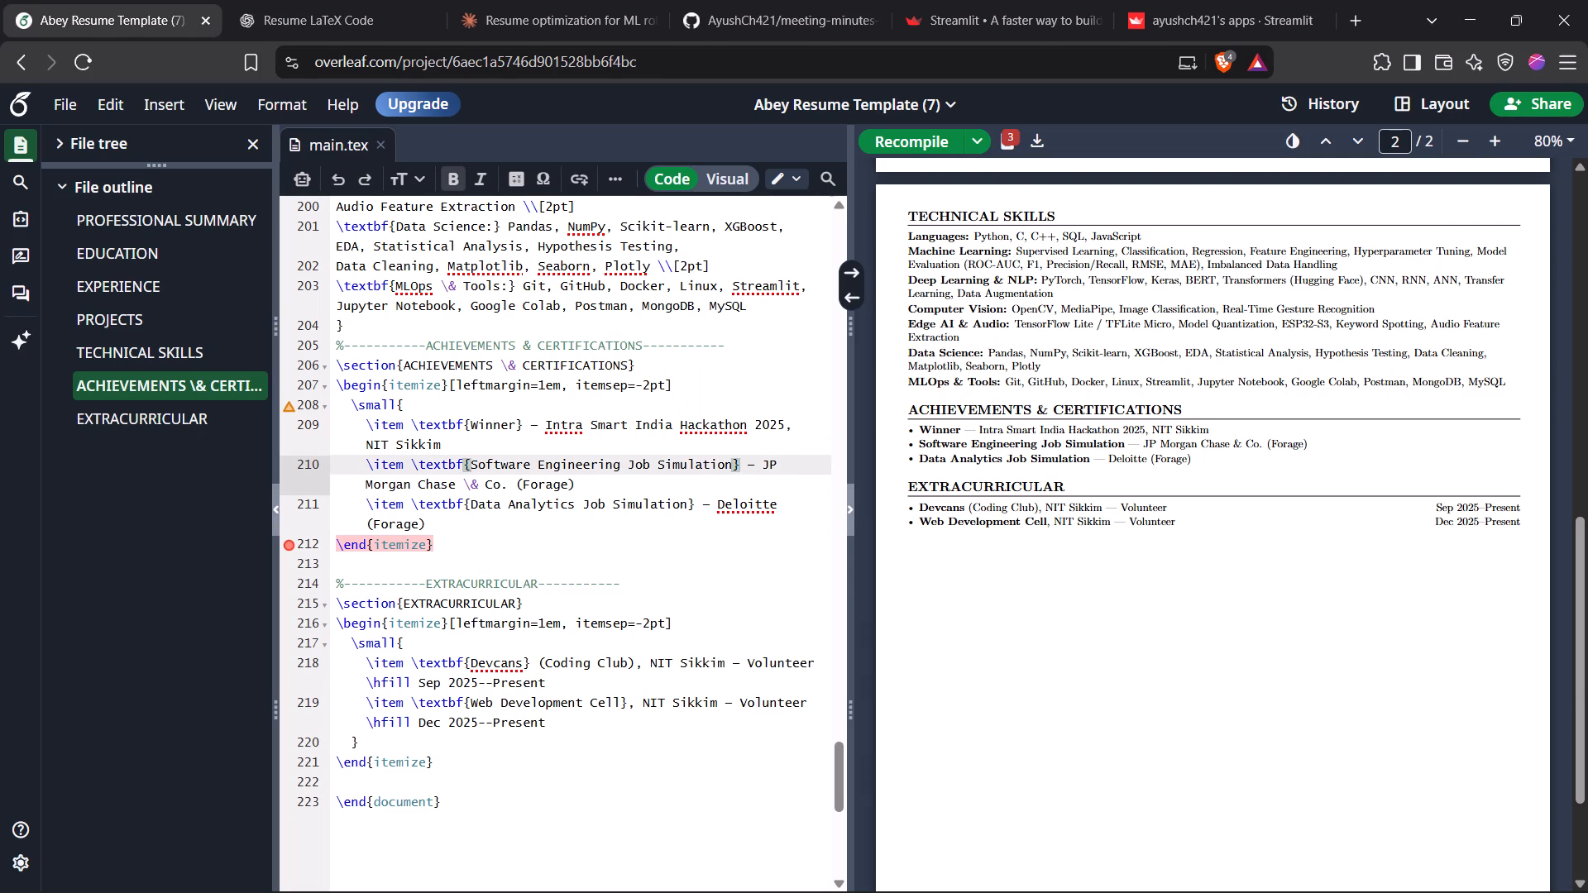
key("BackSpace")
key("BackSpace")
key("BackSpace")
key("BackSpace")
key("BackSpace")
key("BackSpace")
key("BackSpace")
key("BackSpace")
key("BackSpace")
key("BackSpace")
key("BackSpace")
key("BackSpace")
key("BackSpace")
key("BackSpace")
key("BackSpace")
key("BackSpace")
key("BackSpace")
key("BackSpace")
key("BackSpace")
key("BackSpace")
key("BackSpace")
key("BackSpace")
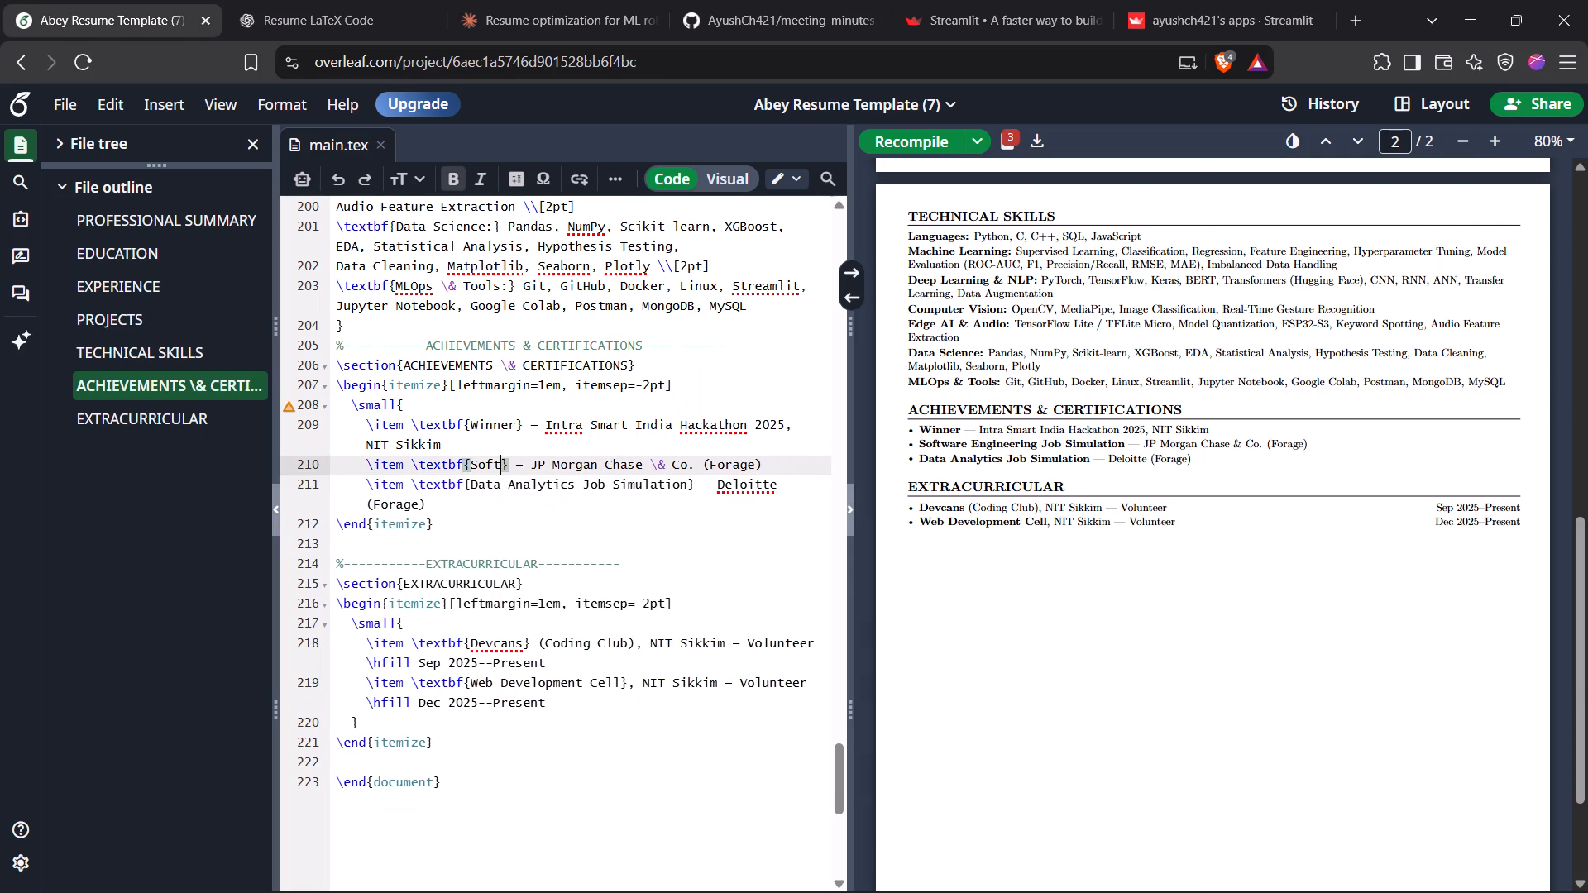
key("BackSpace")
key("BackSpace")
key("BackSpace")
key("BackSpace")
type("Arti")
type("fica")
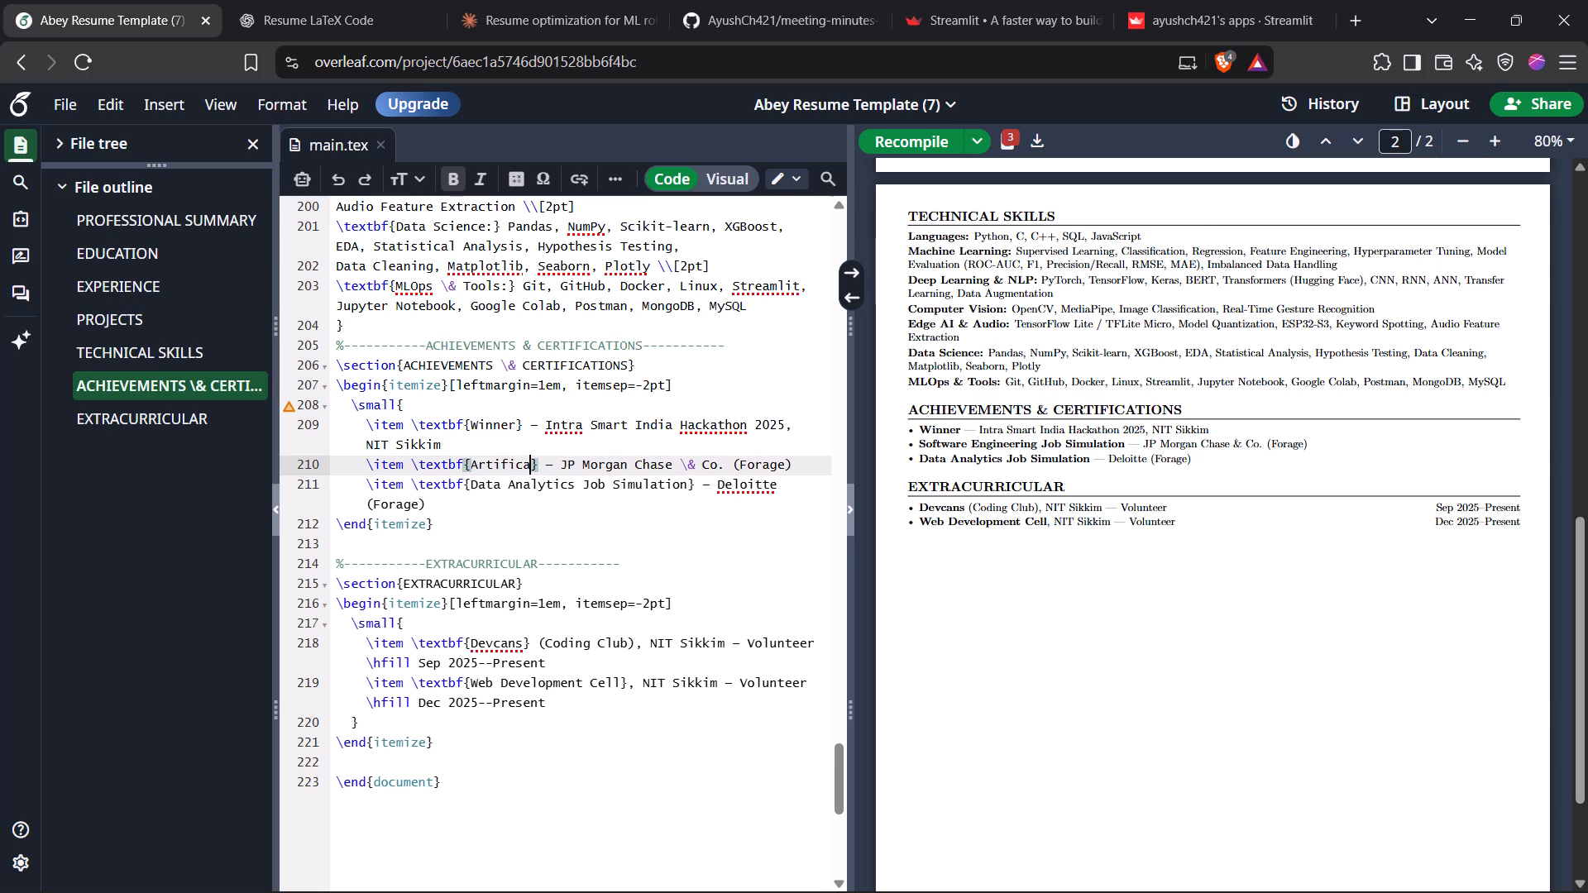
key("BackSpace")
type("ial")
key("space")
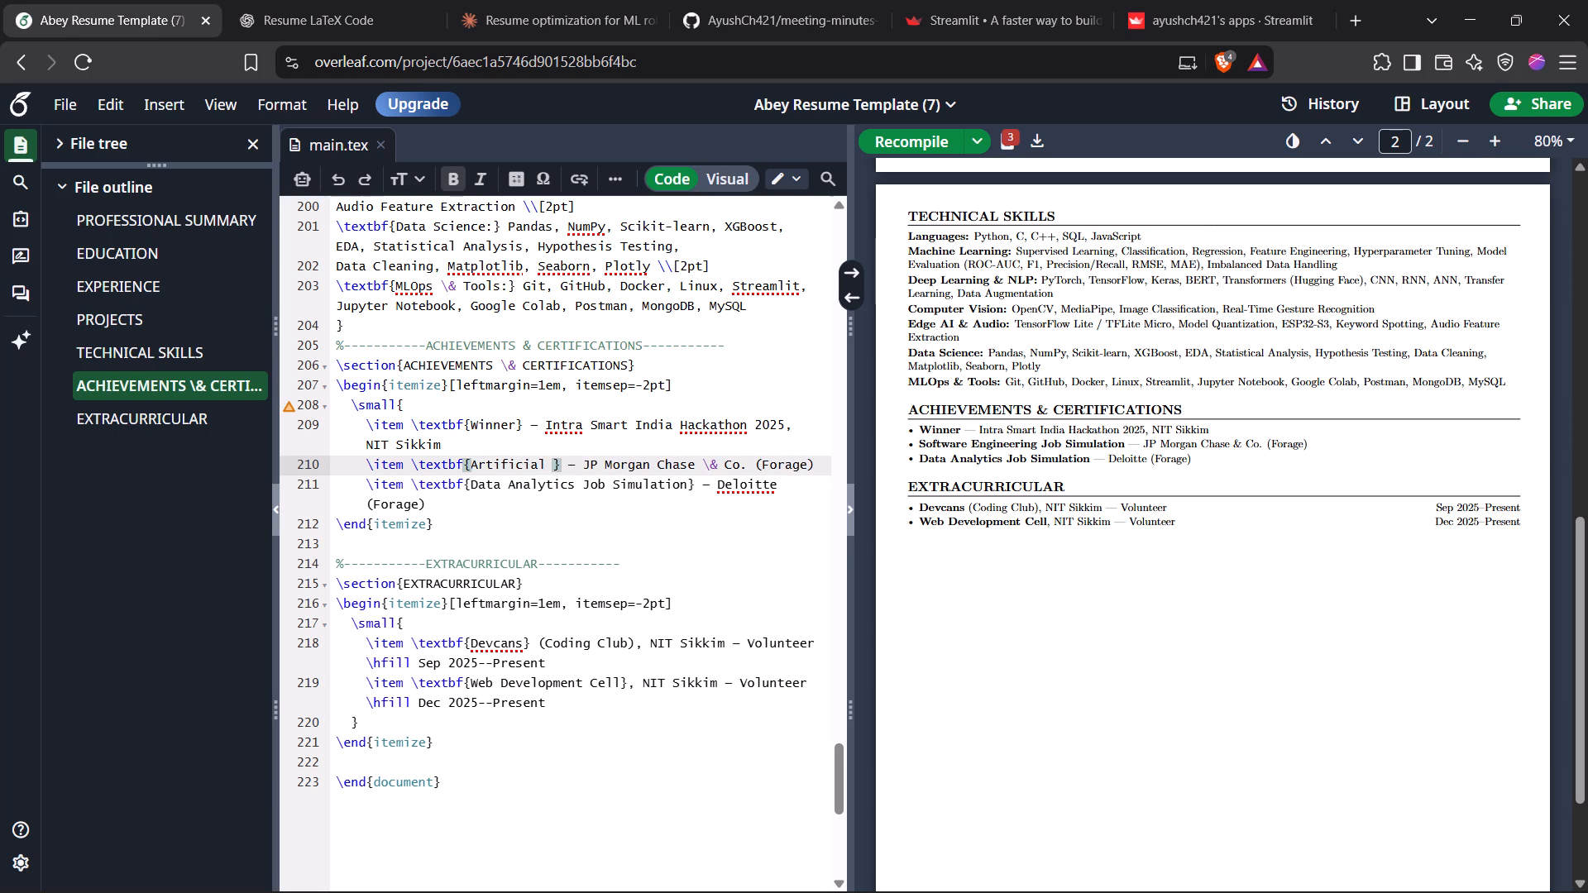
type("Intelligence")
key("space")
type("Fundamentals")
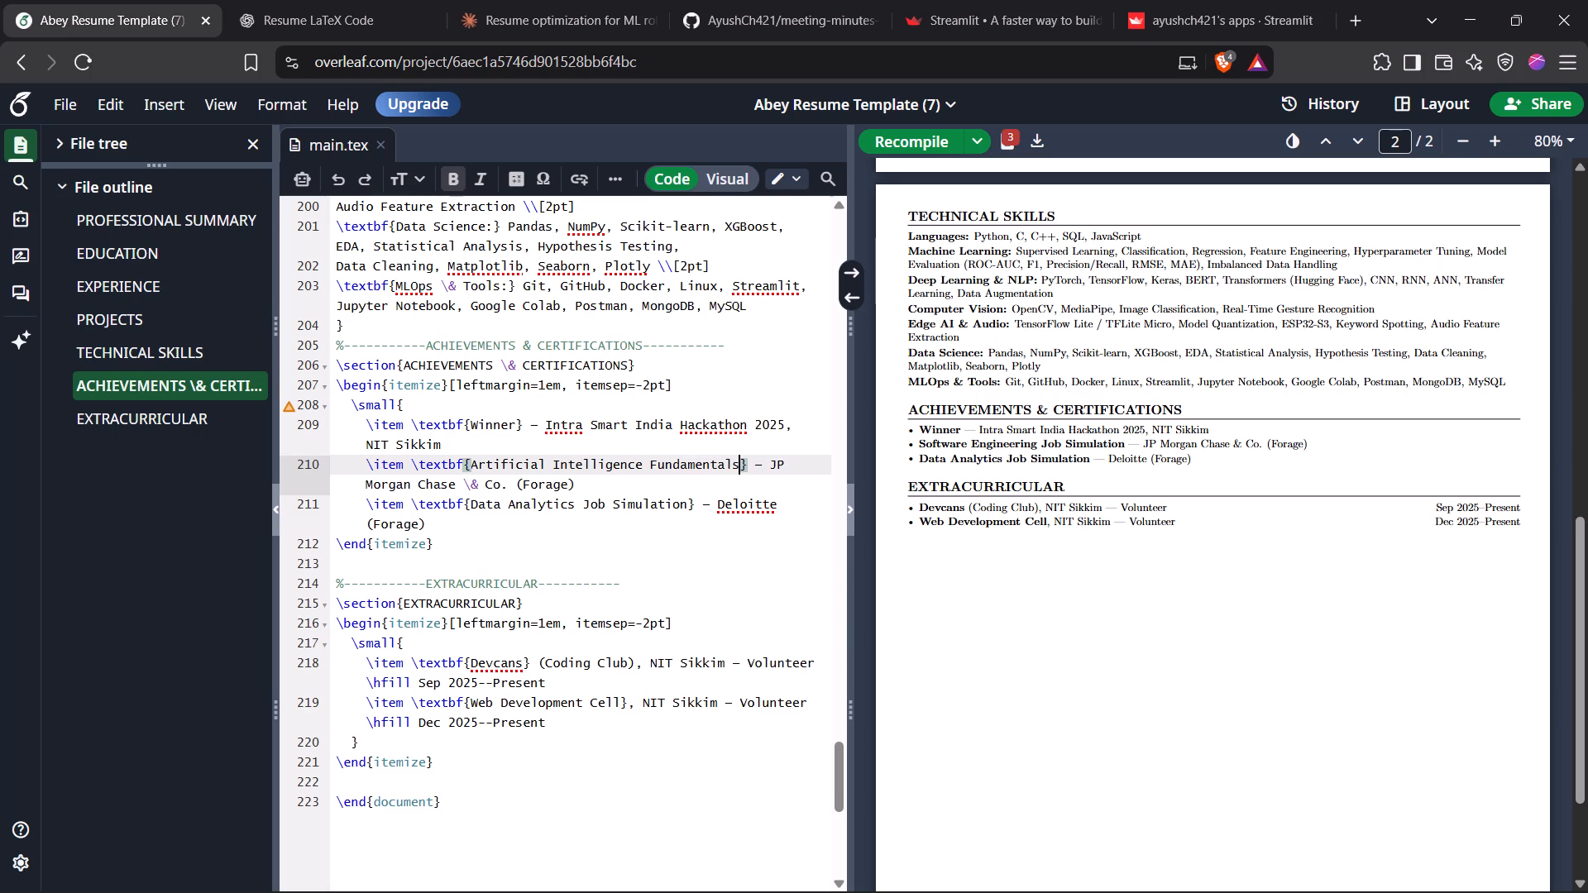
Replace the issuer "JP Morgan Chase \& Co. (Forage)" of the Artificial Intelligence Fundamentals entry with "IBM Skillsbuild".
left_click(792, 465)
key("Down")
key("BackSpace")
key("BackSpace")
key("BackSpace")
key("BackSpace")
key("BackSpace")
key("BackSpace")
key("BackSpace")
key("BackSpace")
key("BackSpace")
key("BackSpace")
key("BackSpace")
key("BackSpace")
key("BackSpace")
key("BackSpace")
key("BackSpace")
key("BackSpace")
key("BackSpace")
key("BackSpace")
key("BackSpace")
key("BackSpace")
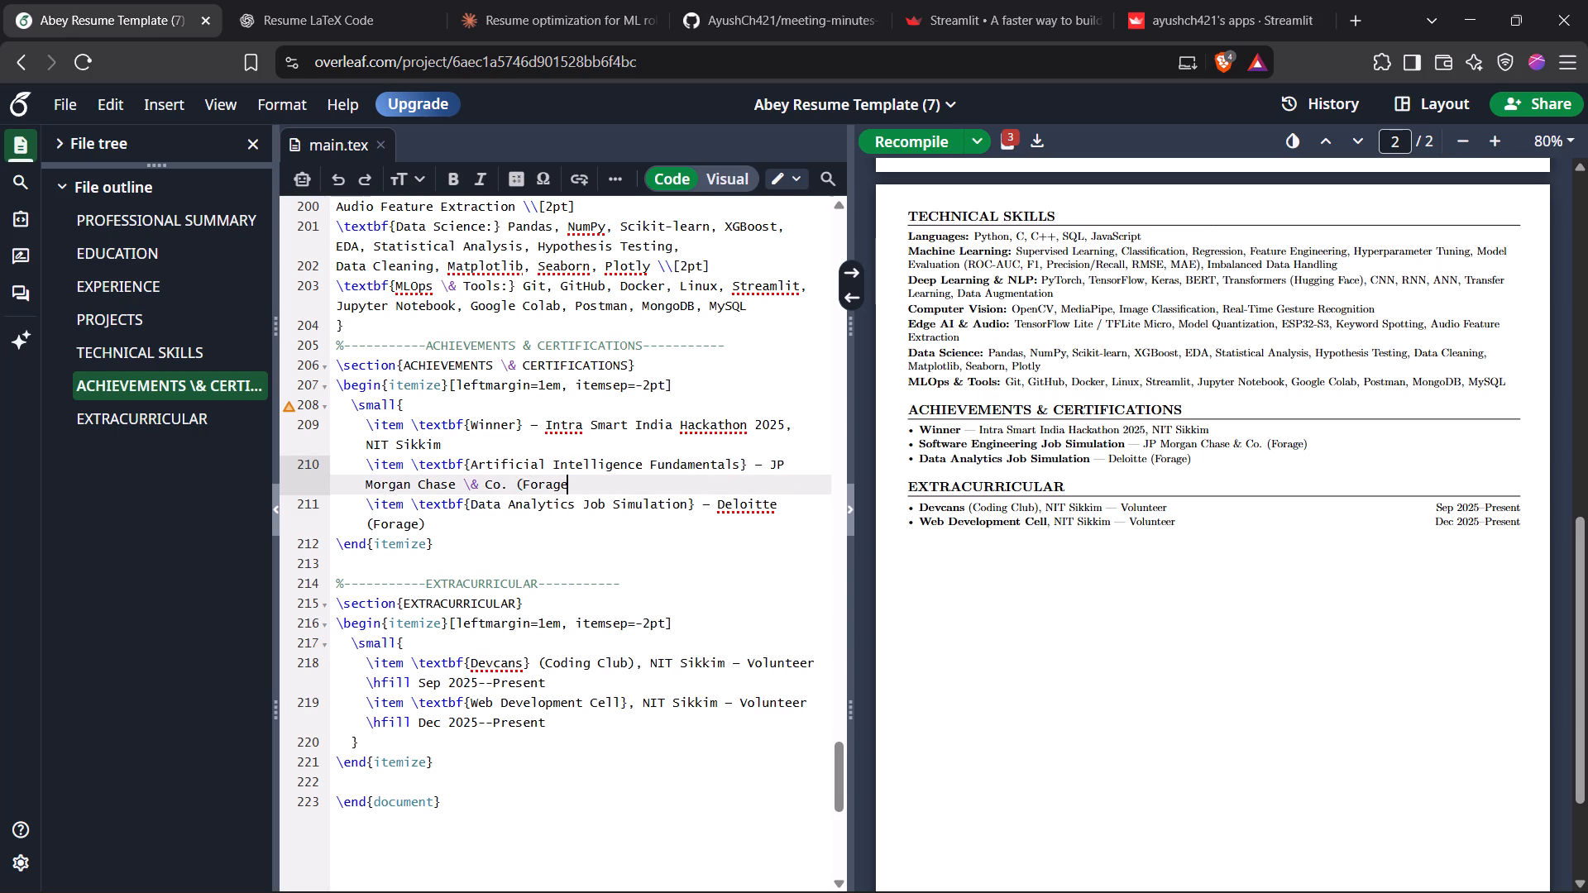
key("BackSpace")
key("BackSpace")
key("BackSpace")
key("BackSpace")
key("BackSpace")
key("BackSpace")
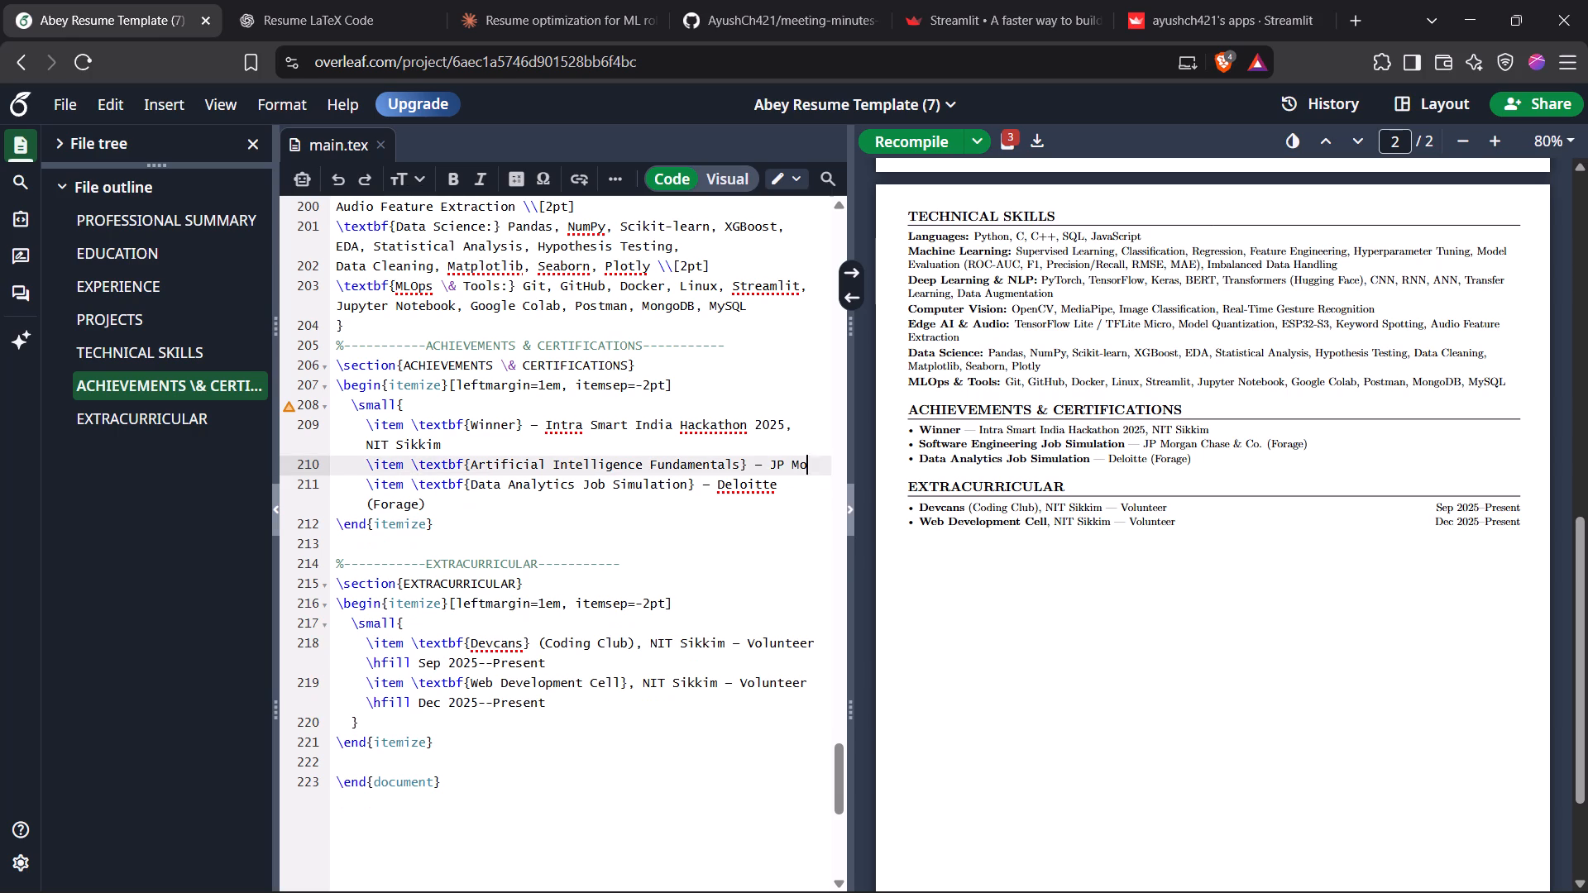
key("BackSpace")
key("BackSpace")
key("BackSpace")
key("BackSpace")
key("BackSpace")
type("IBM")
key("space")
type("Skillsbuild")
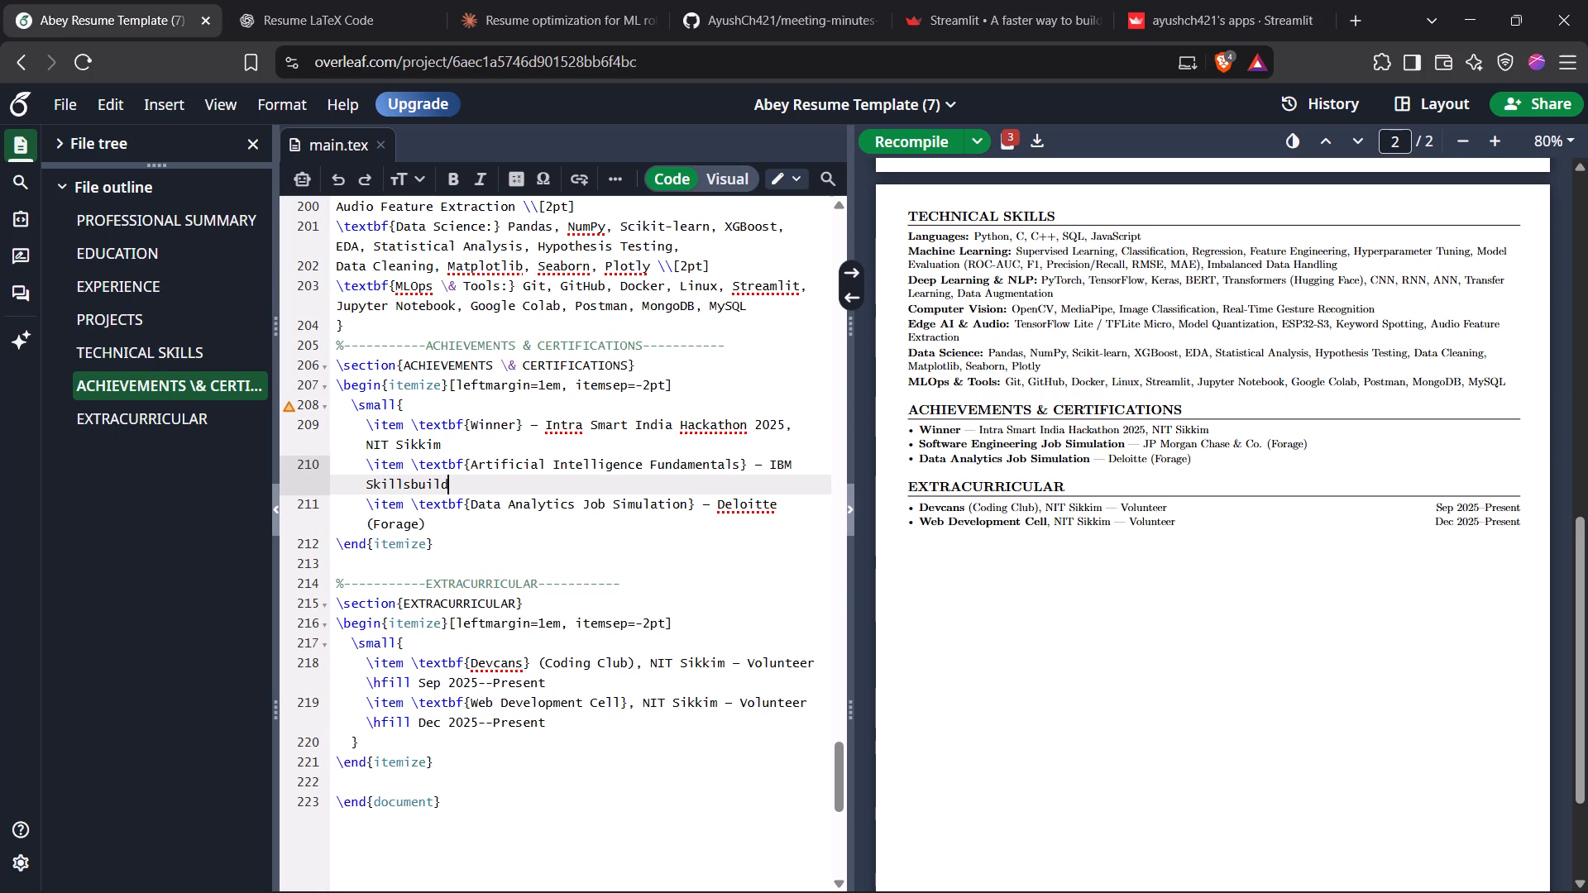
Check the IBM issuer's spelling in the older resume PDF, correct it to "SkillsBuild" in the Overleaf entry, and recompile the resume.
key("alt+Tab")
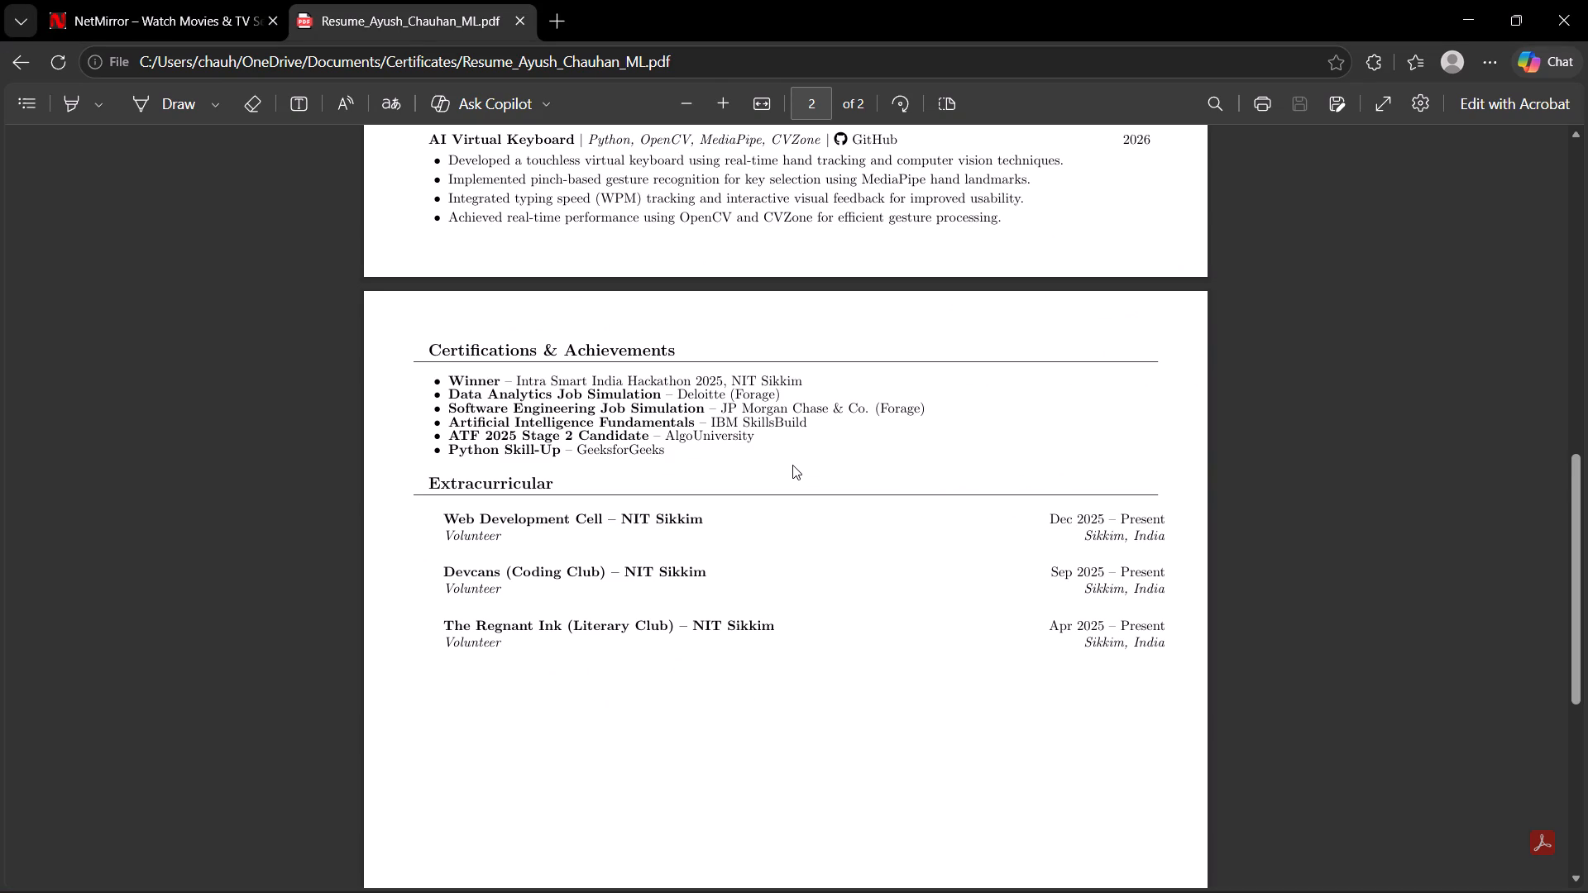
key("alt+Tab")
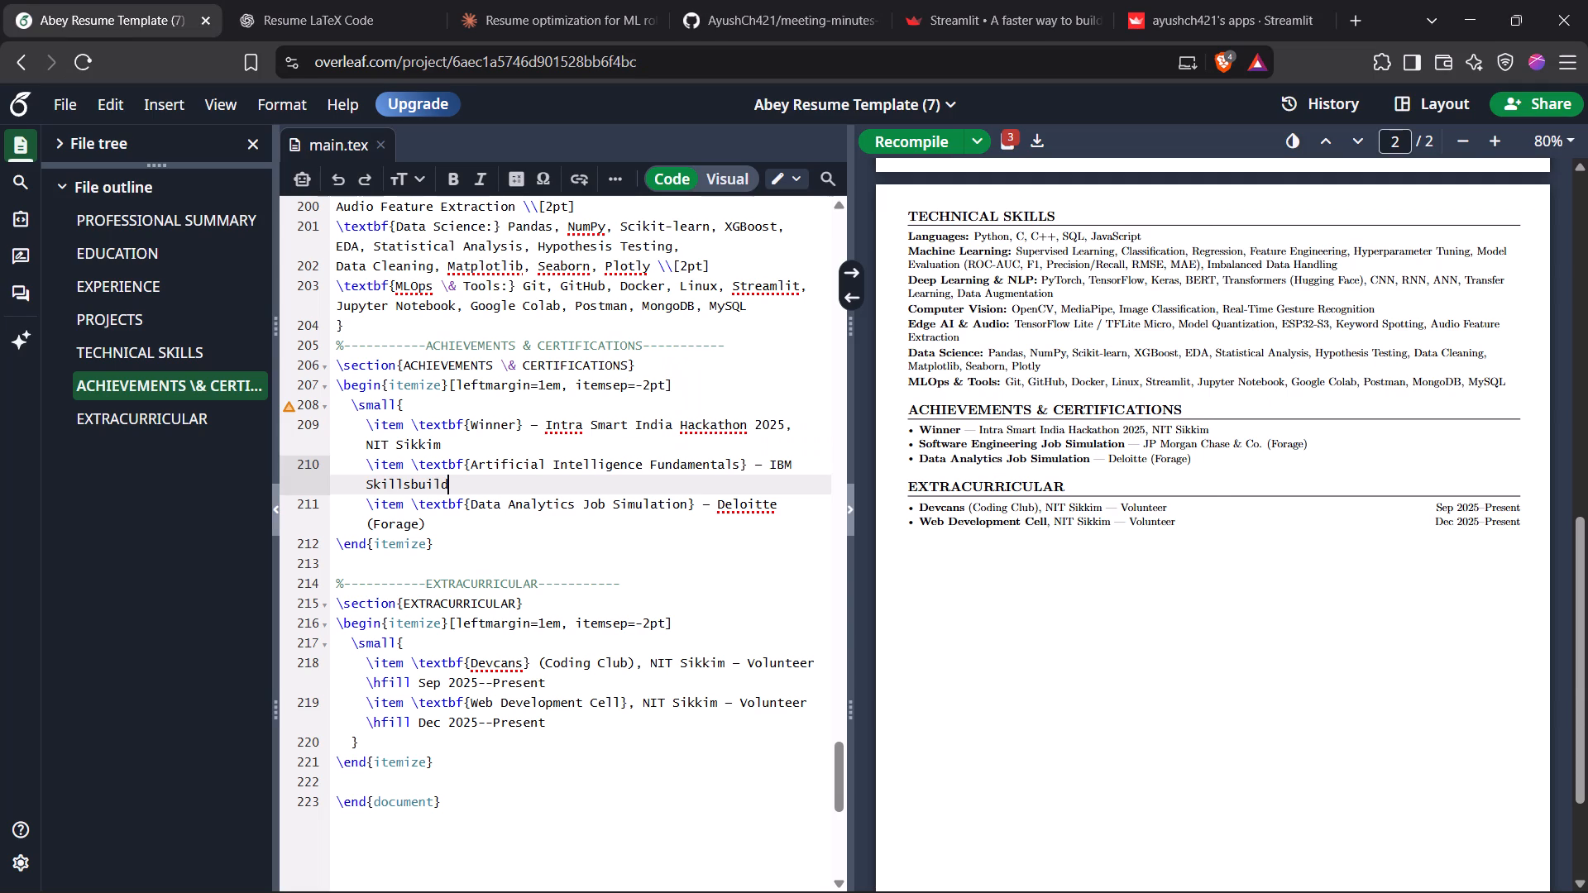
key("Left")
key("Left")
key("Left")
key("Left")
key("BackSpace")
key("shift+b")
left_click(914, 136)
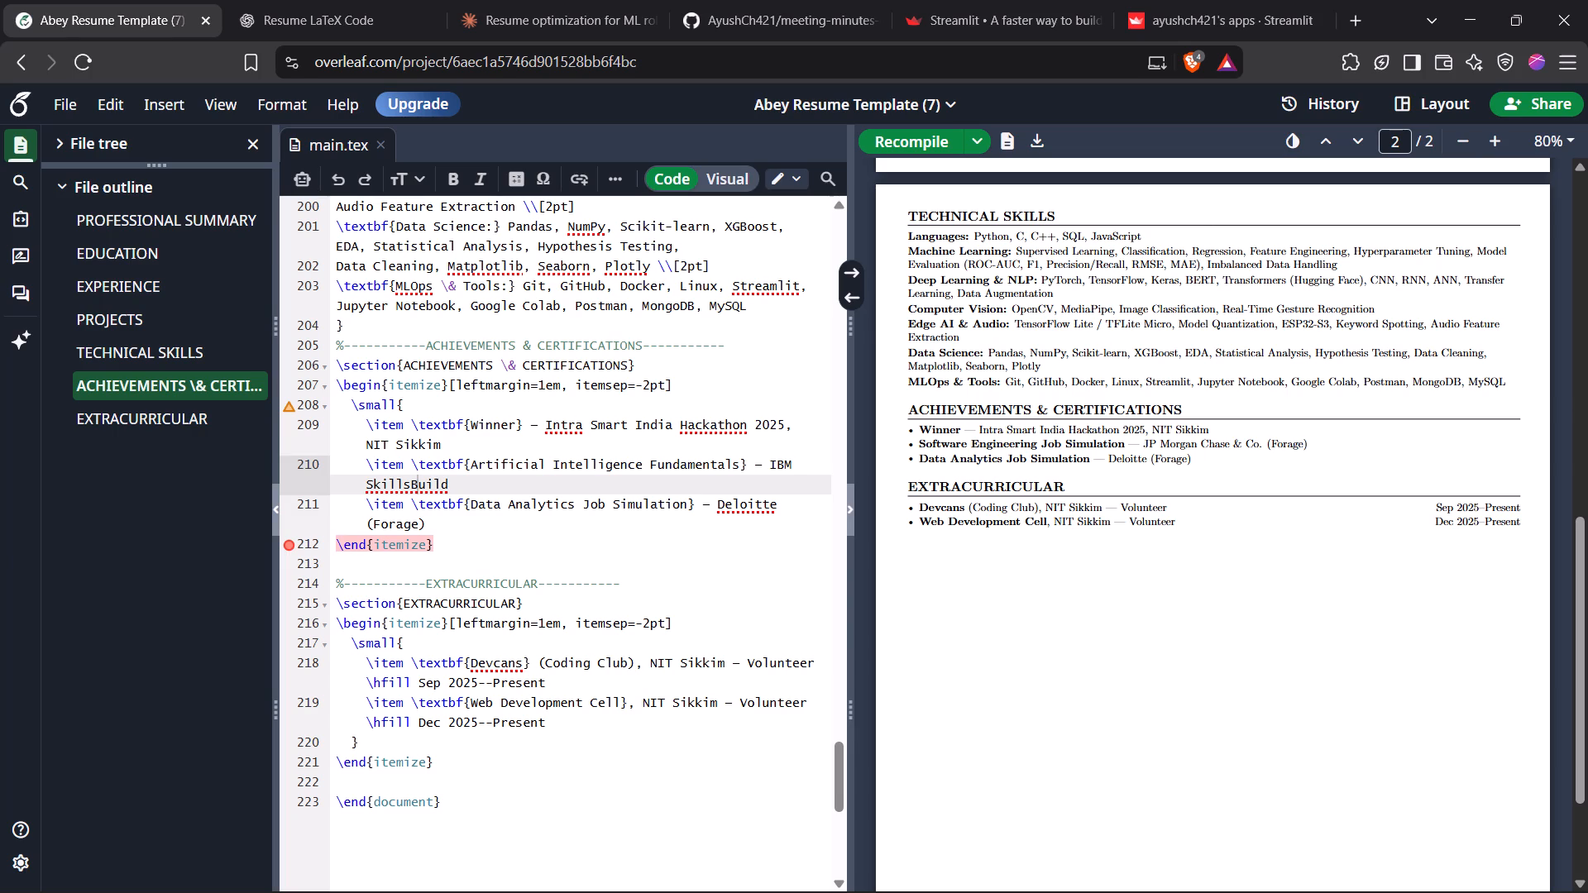
Replace the role in the Web Development Cell extracurricular entry with "Technical Team Member".
left_click(816, 700)
key("BackSpace")
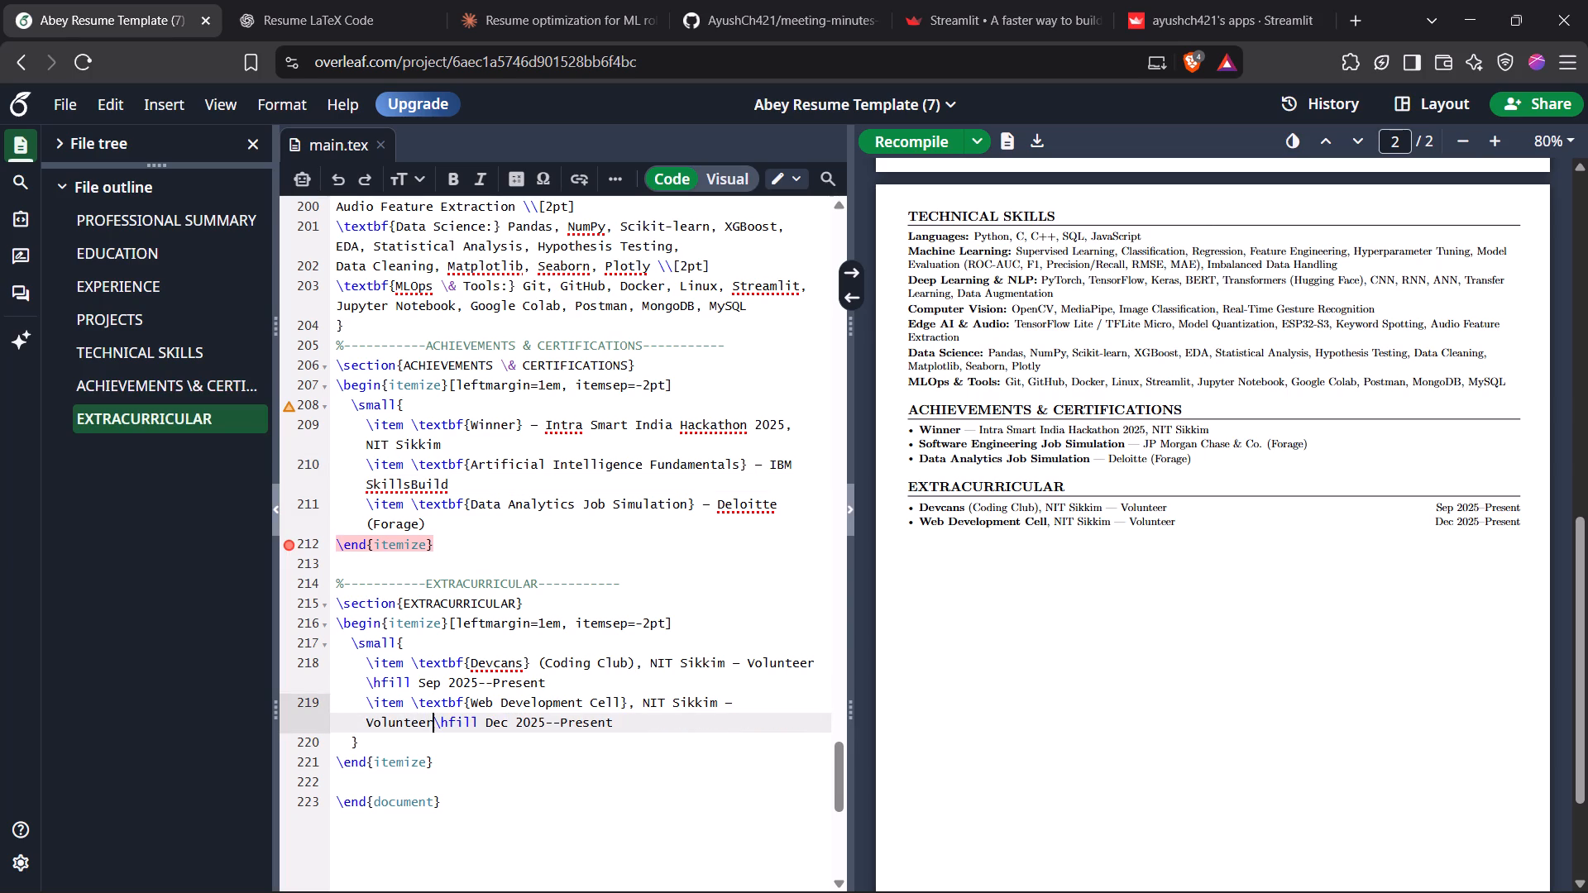
key("BackSpace")
key("BackSpace")
key("BackSpace")
key("BackSpace")
key("BackSpace")
key("BackSpace")
key("BackSpace")
key("BackSpace")
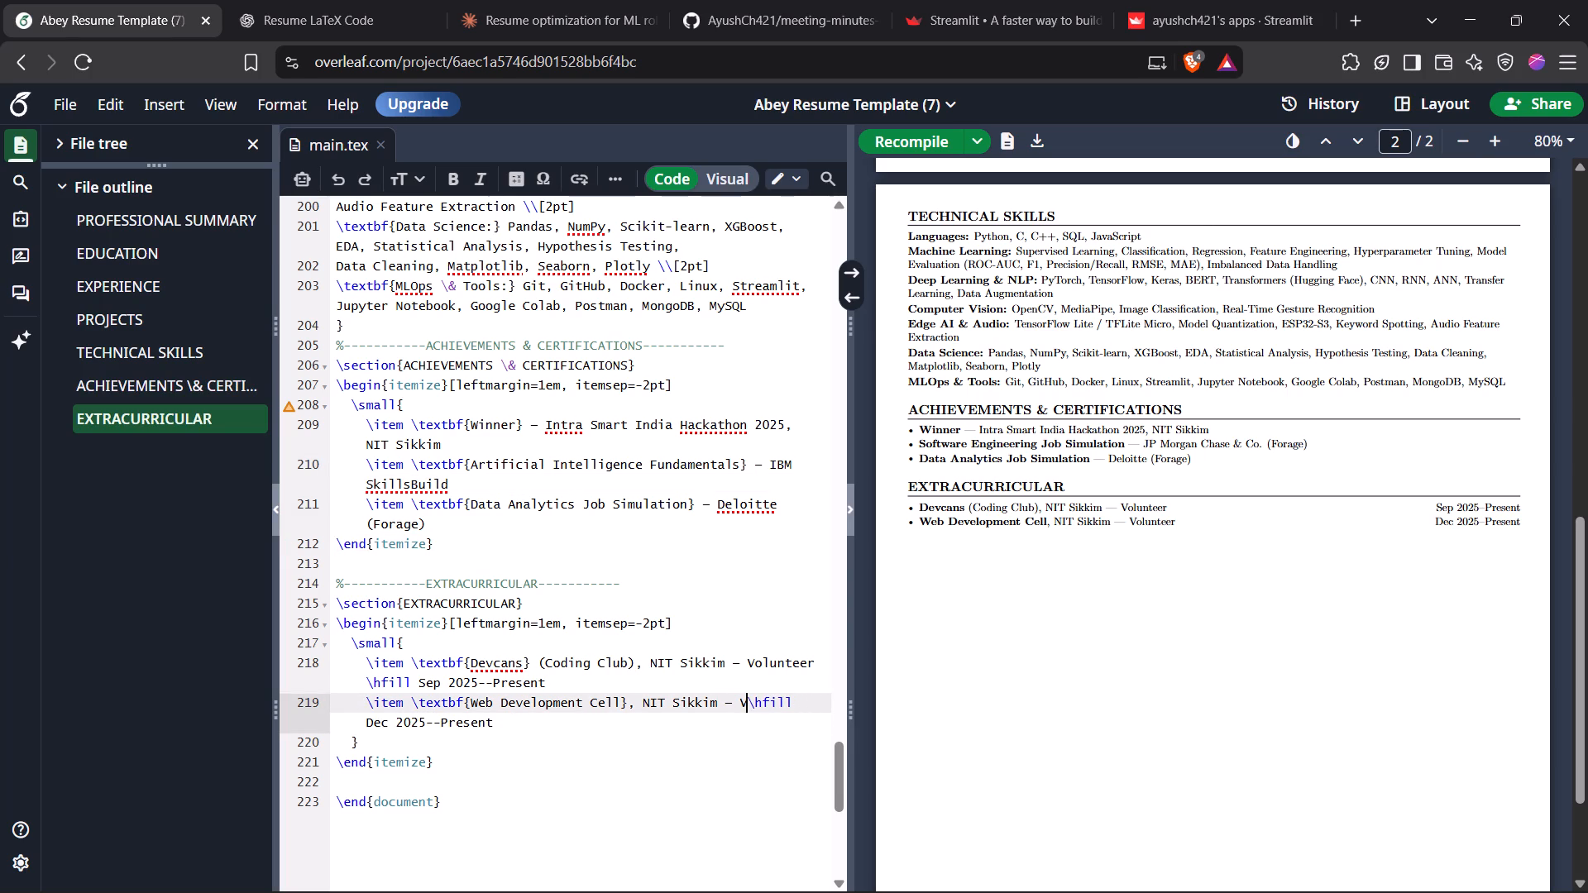
key("BackSpace")
type("Technical")
key("space")
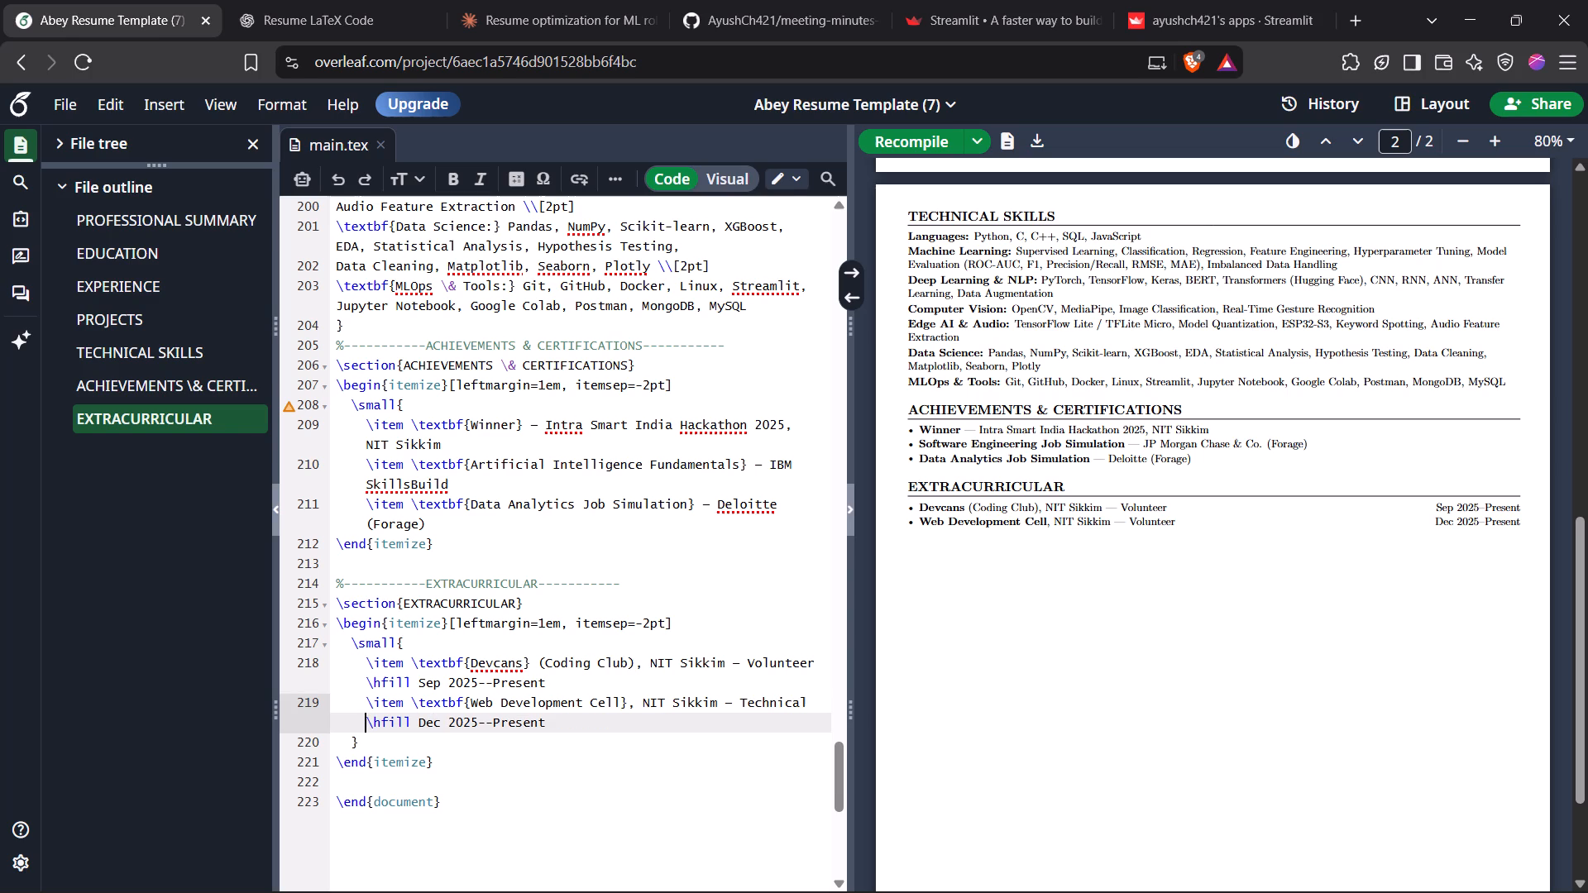
type("Team me")
type("==")
key("BackSpace")
key("BackSpace")
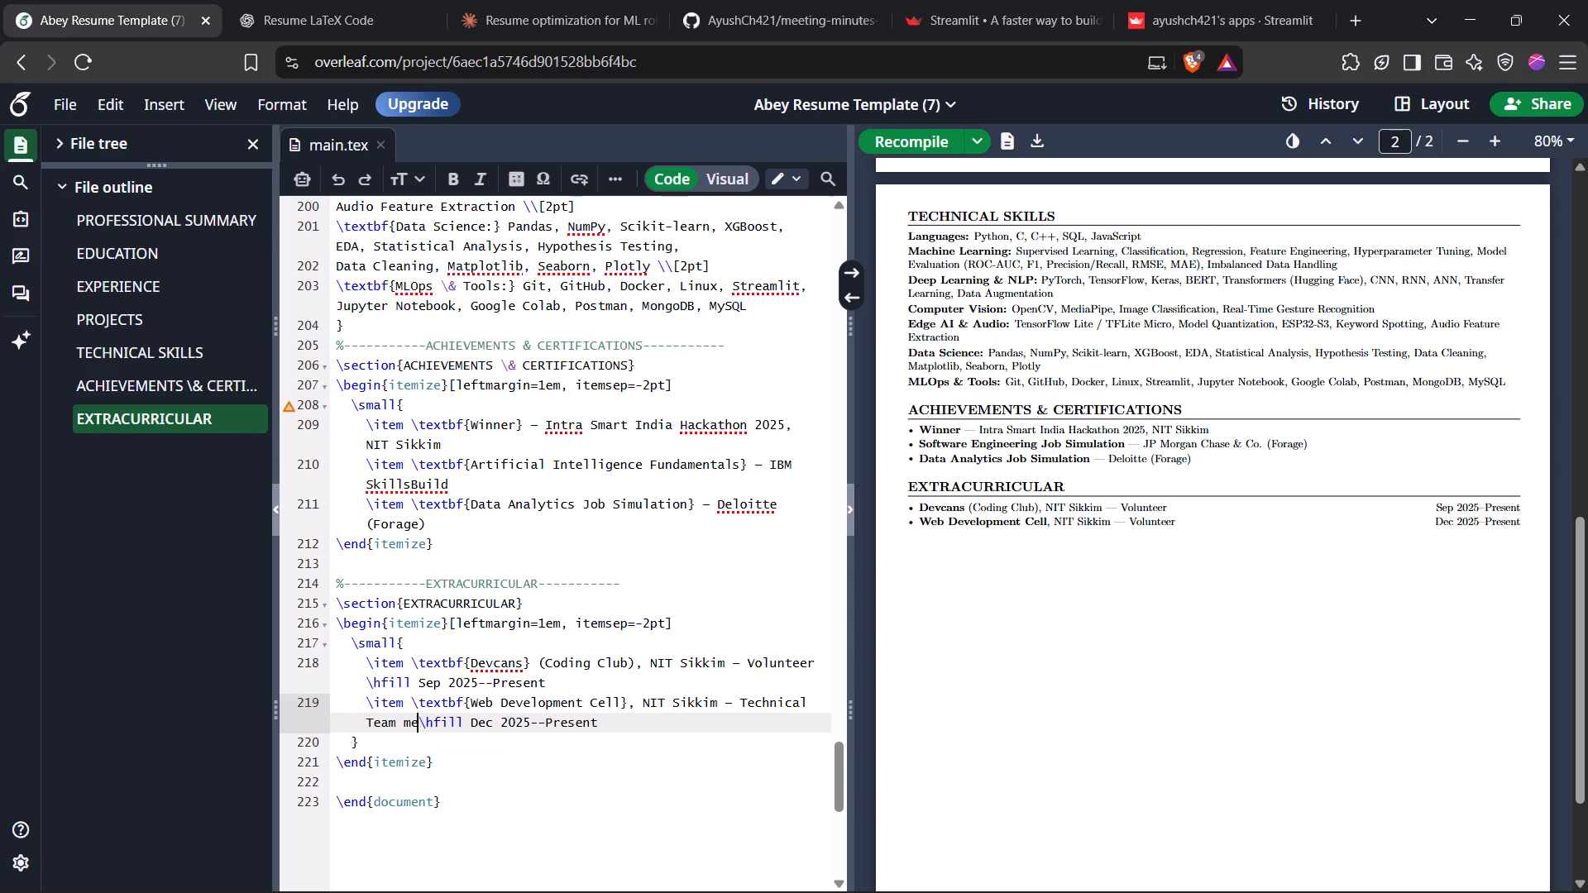
key("BackSpace")
key("BackSpace")
type("Member")
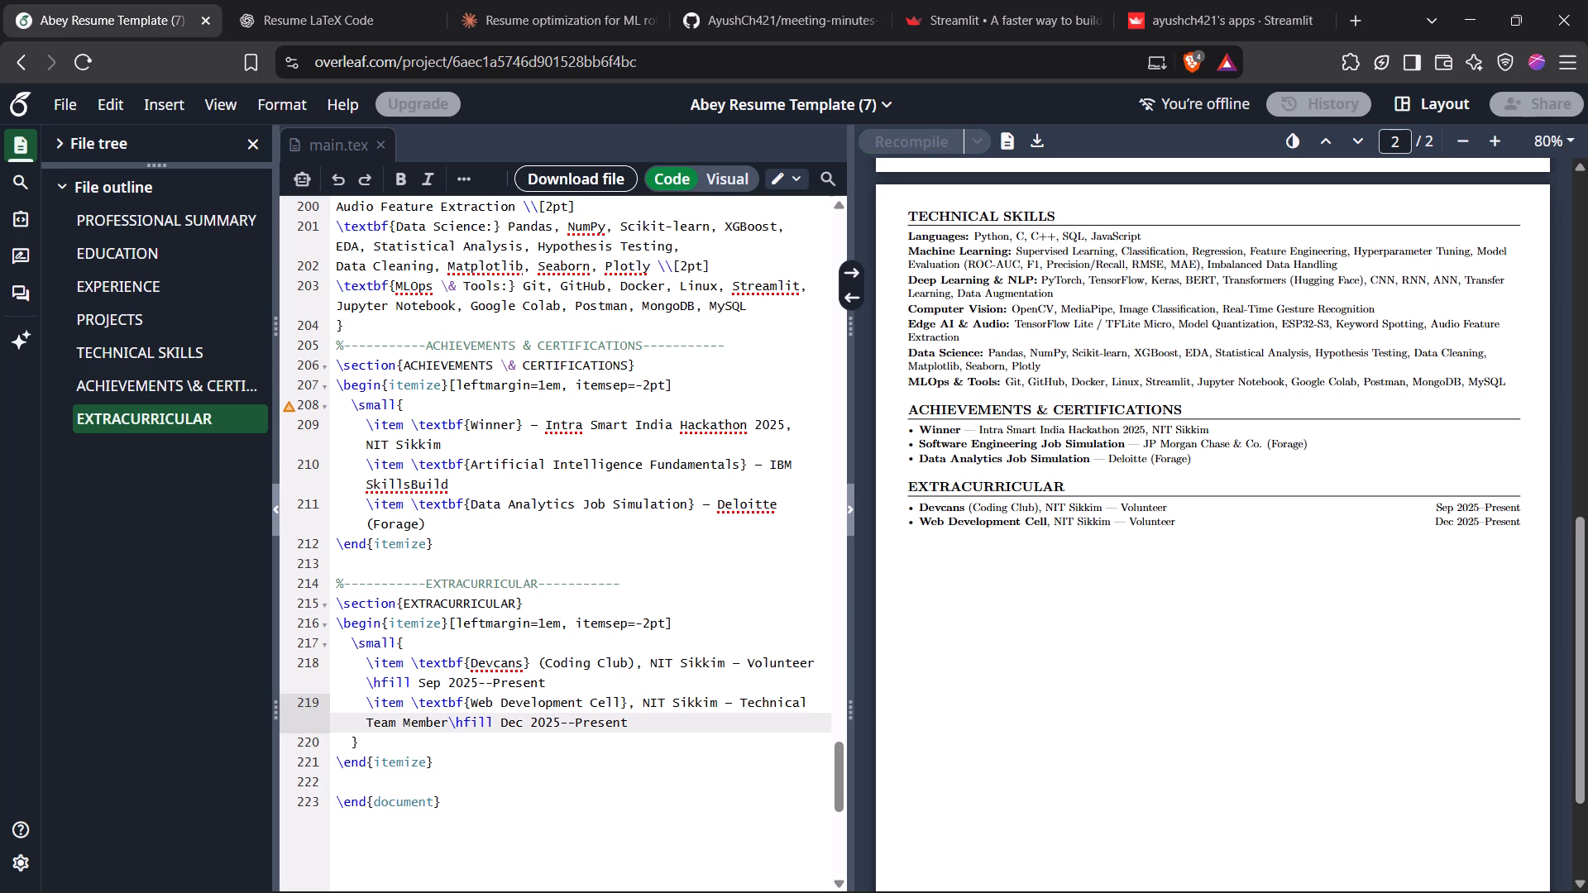
Replace the role in the Devcans (Coding Club) extracurricular entry with "Member".
left_click(820, 661)
key("Left")
key("BackSpace")
key("BackSpace")
key("BackSpace")
key("BackSpace")
key("BackSpace")
key("BackSpace")
key("BackSpace")
key("BackSpace")
key("BackSpace")
type("Memeb")
key("BackSpace")
key("BackSpace")
type("ber")
Duplicate the Web Development Cell entry onto a new line directly below it in the extracurricular list.
left_click(646, 717)
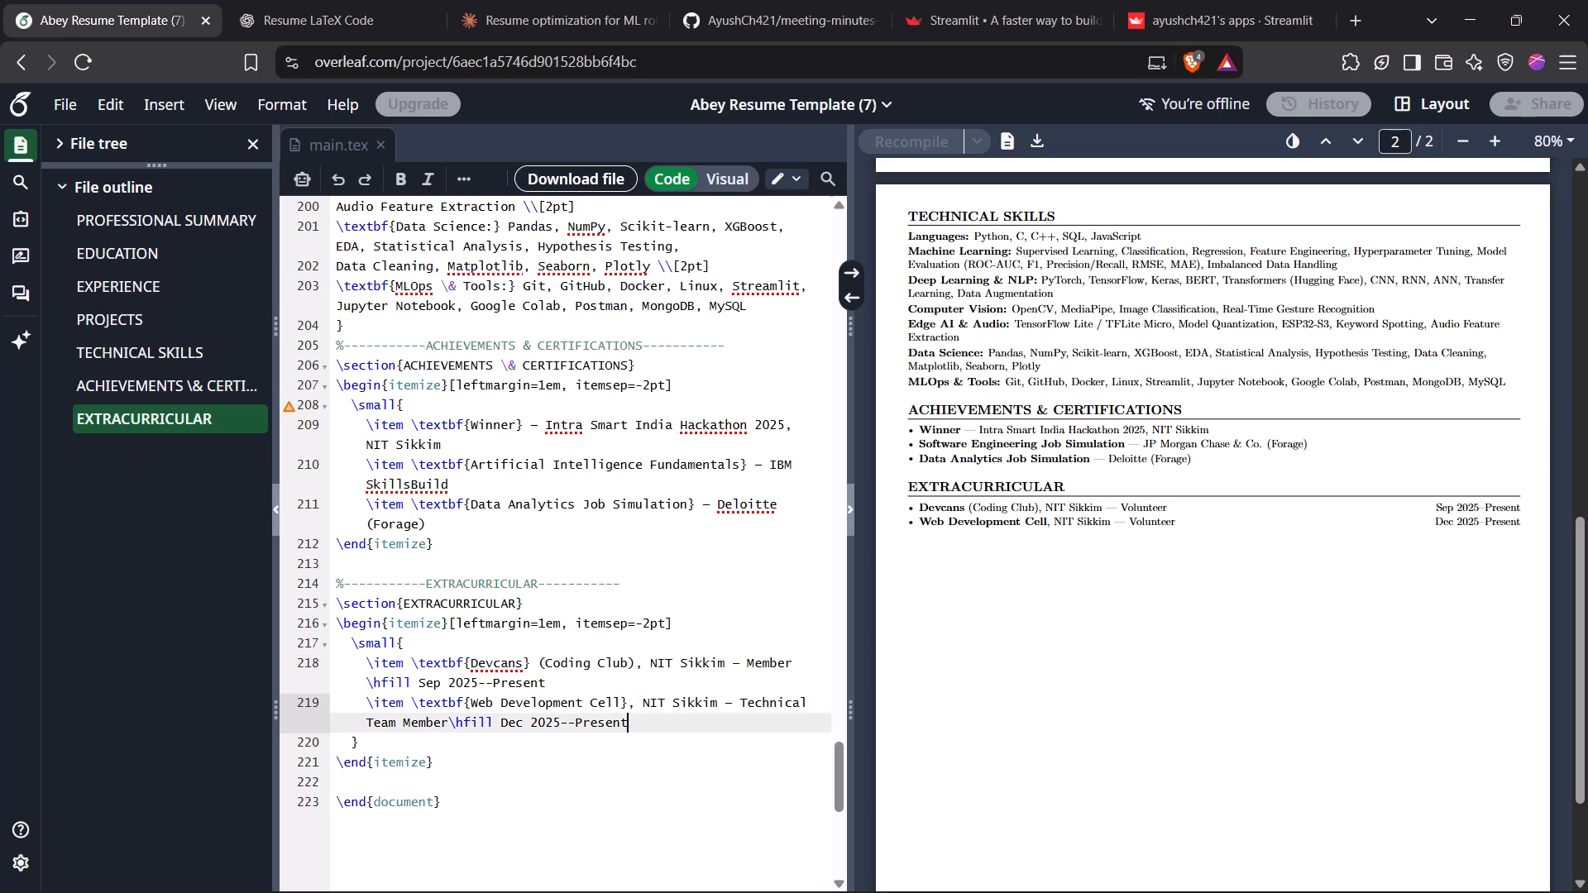
left_click_drag(364, 704, 382, 727)
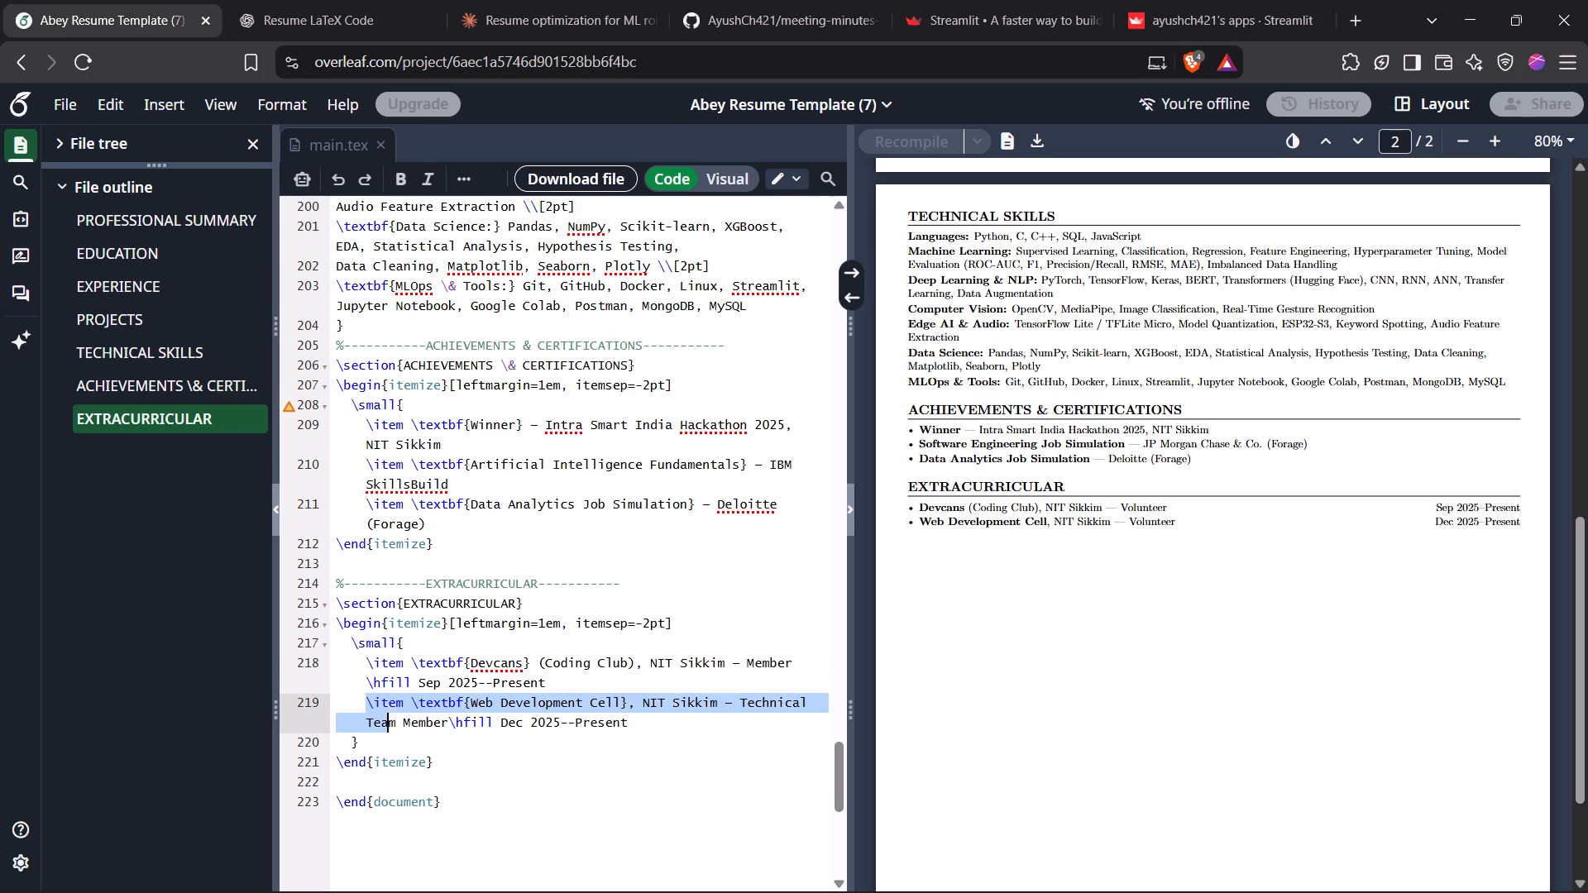
left_click_drag(382, 727, 634, 723)
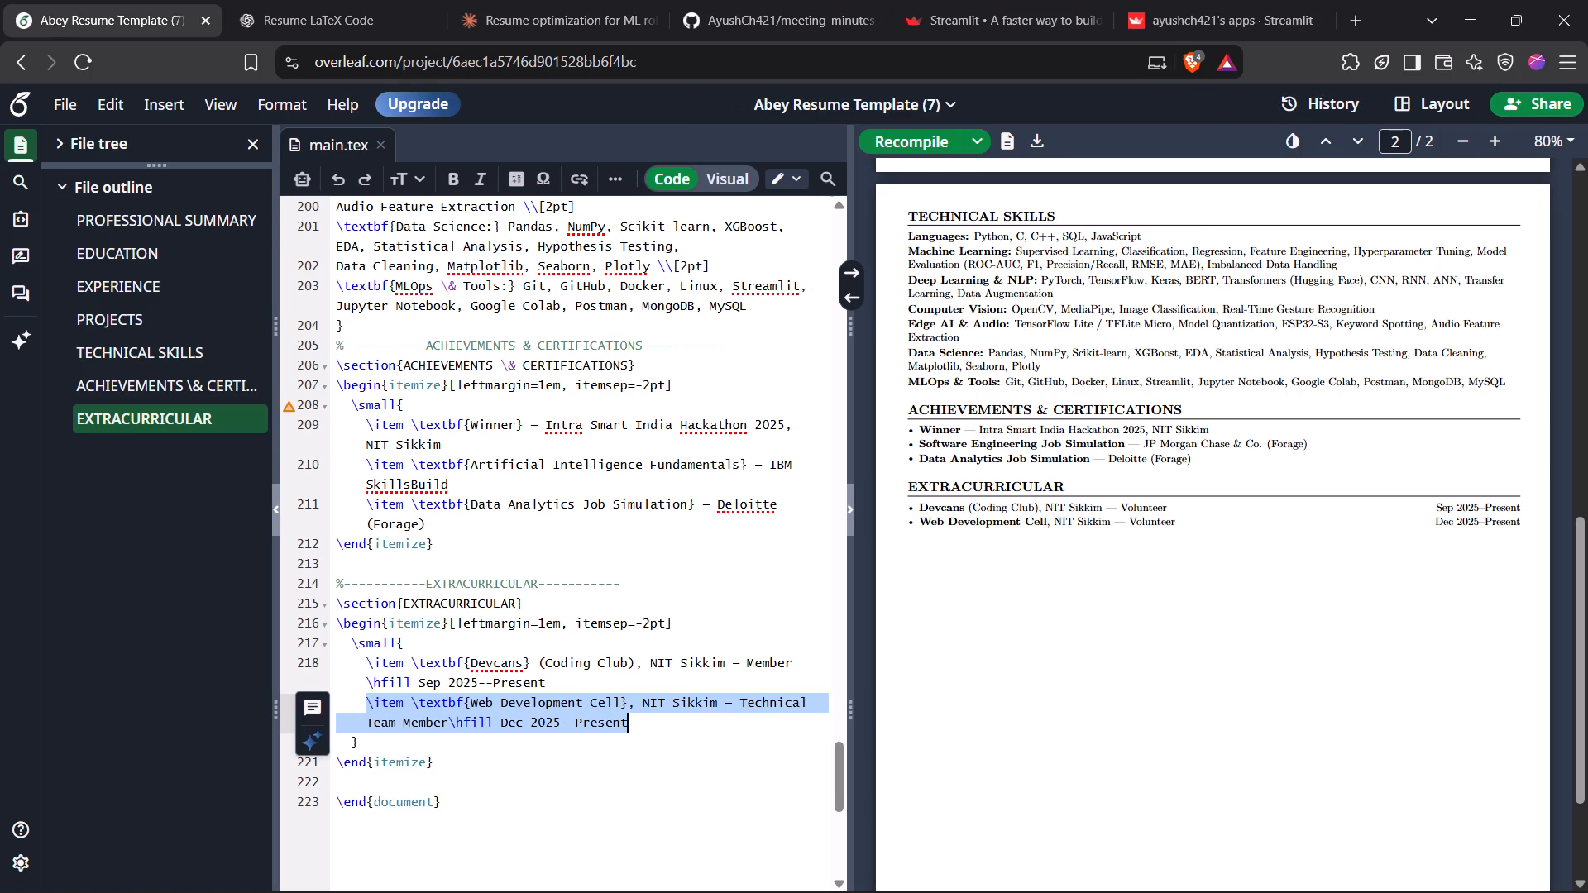
key("ctrl+c")
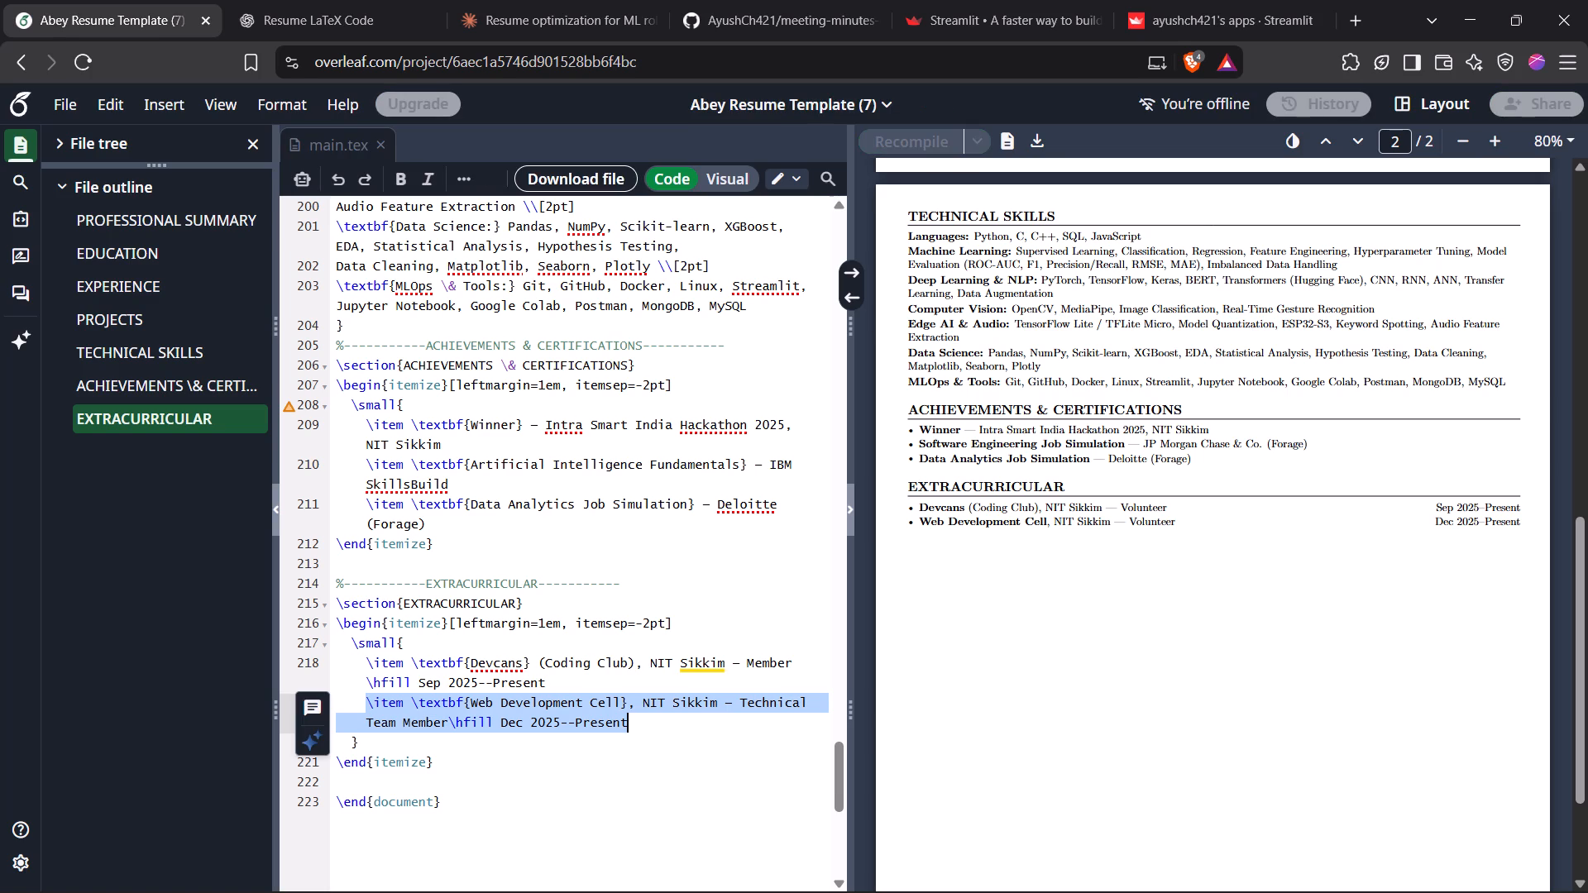
left_click(634, 723)
key("Return")
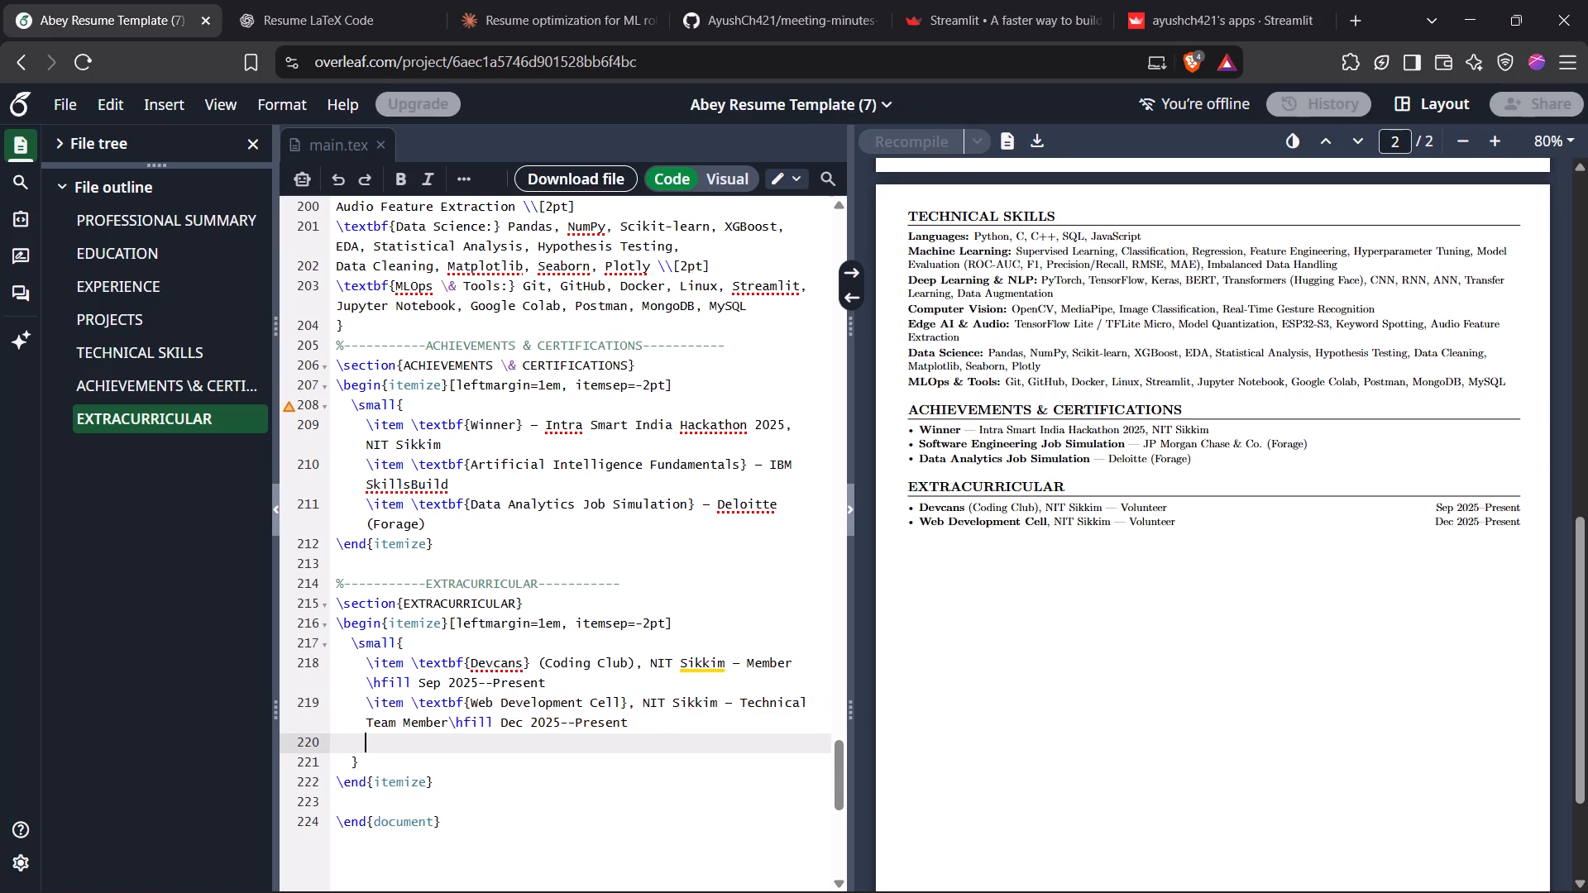
key("ctrl+v")
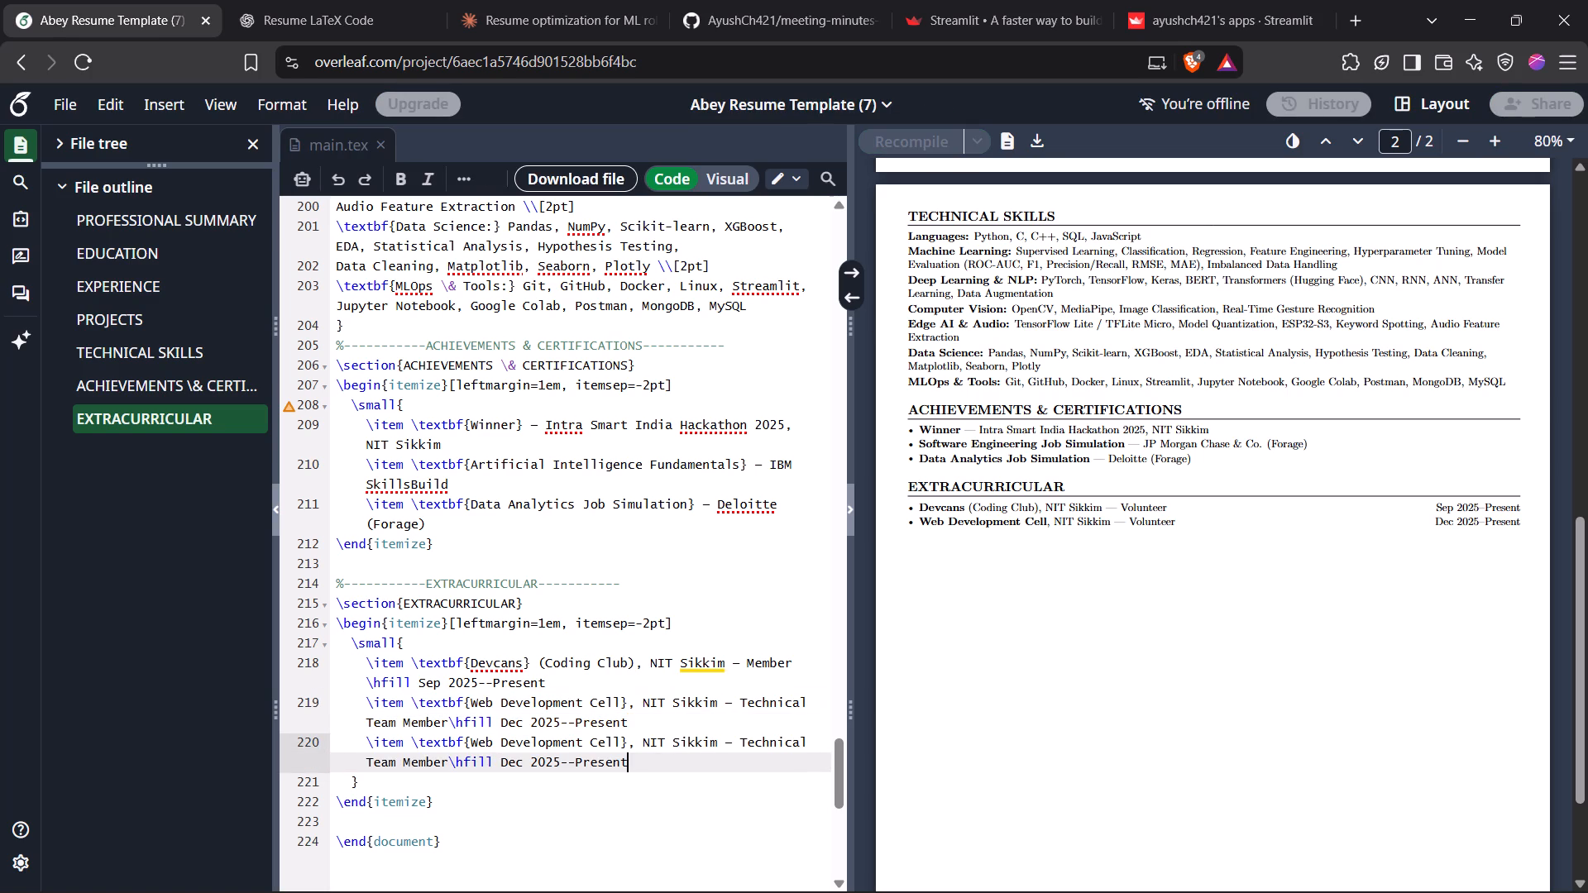
Replace the bold organisation name in the duplicated extracurricular entry with "Training and Placement Cell".
left_click(619, 739)
key("BackSpace")
key("BackSpace")
key("BackSpace")
key("BackSpace")
key("BackSpace")
key("BackSpace")
key("BackSpace")
key("BackSpace")
key("BackSpace")
key("BackSpace")
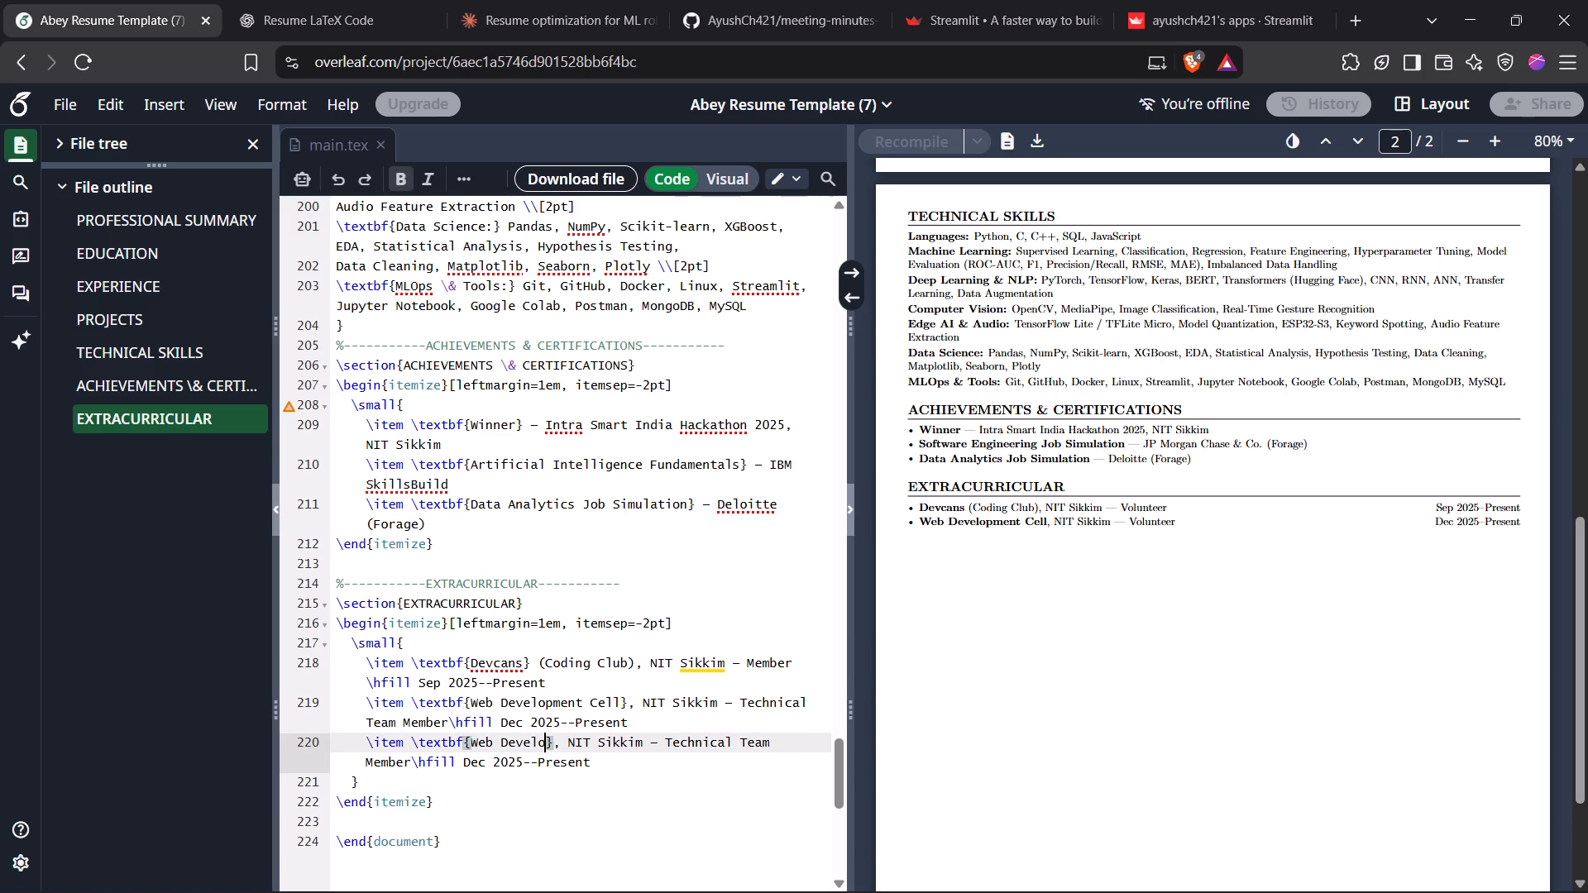
key("BackSpace")
key("BackSpace")
key("BackSpace")
key("BackSpace")
key("BackSpace")
key("BackSpace")
key("BackSpace")
key("BackSpace")
key("BackSpace")
key("BackSpace")
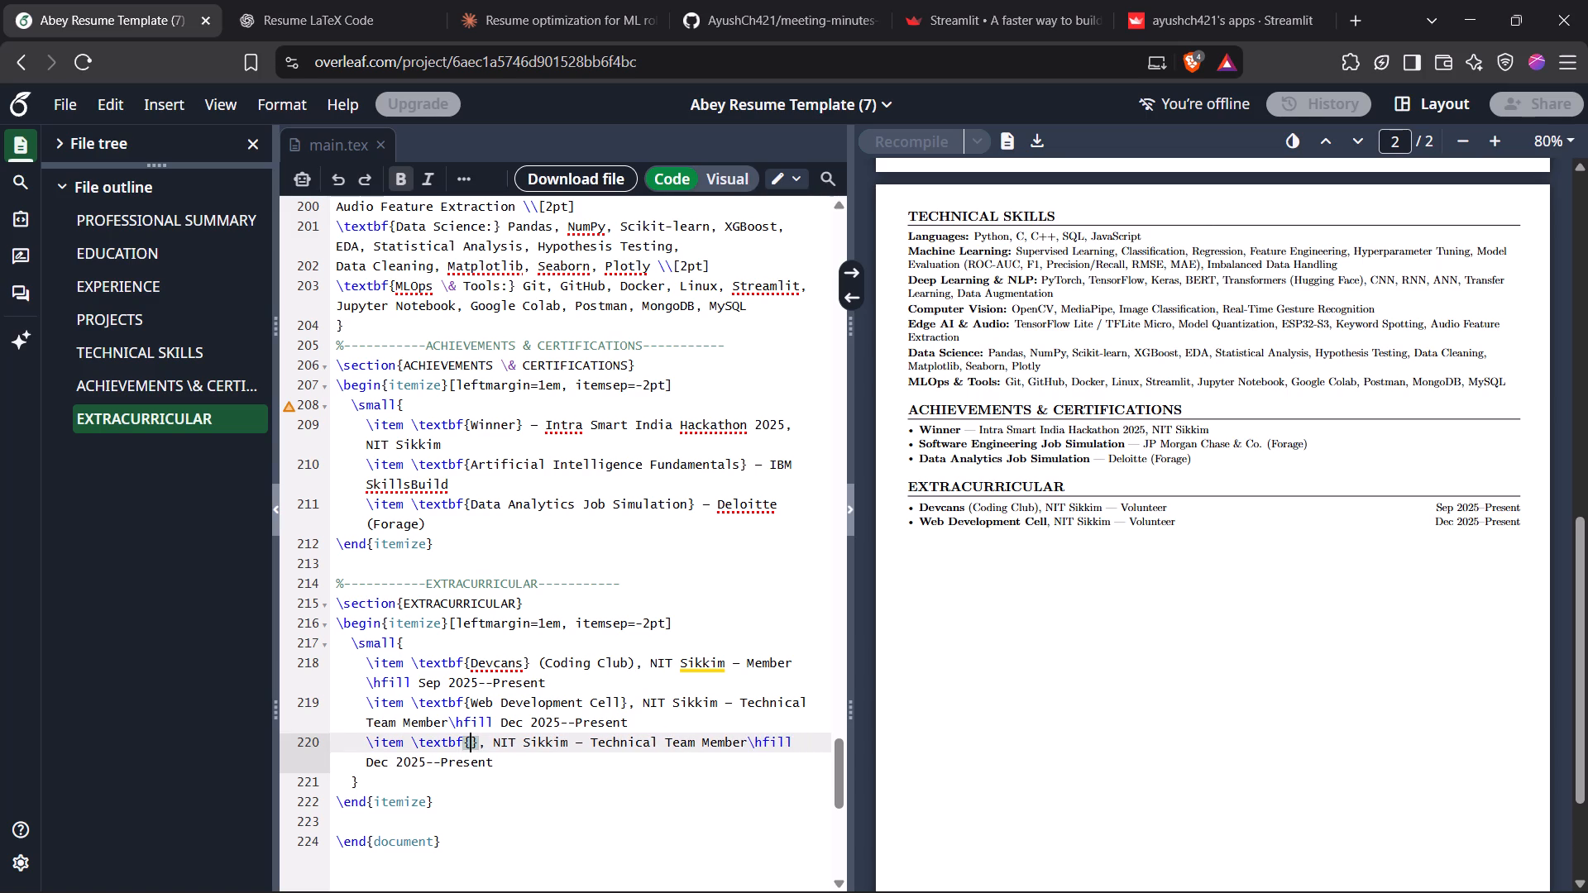
type("Traini")
type("ng")
key("space")
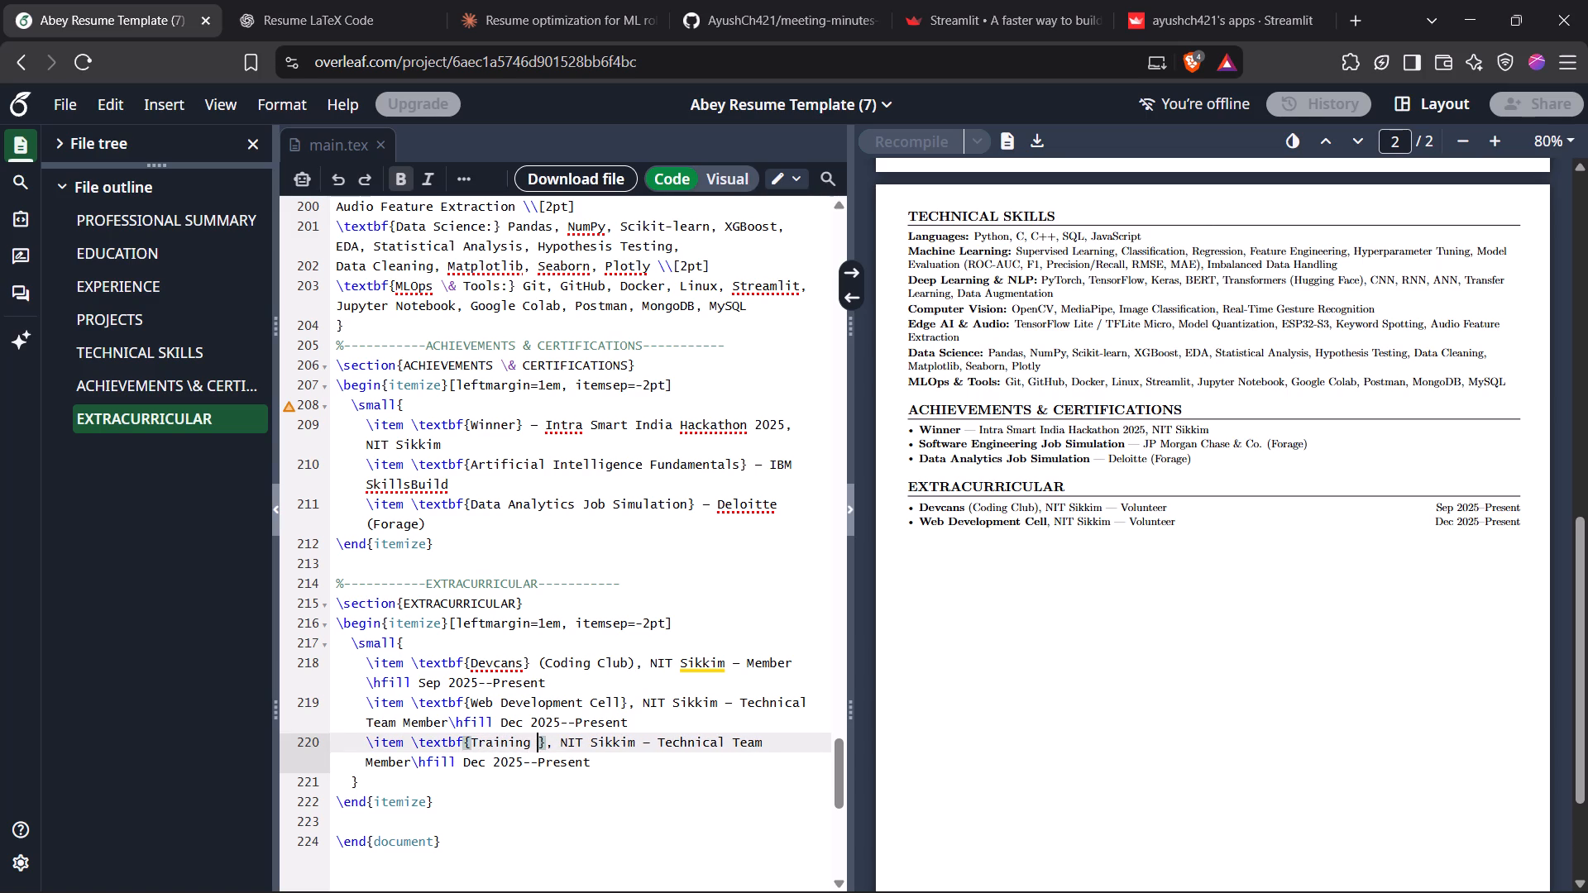
type("An d====")
key("BackSpace")
key("BackSpace")
key("BackSpace")
key("BackSpace")
key("BackSpace")
key("BackSpace")
key("BackSpace")
key("BackSpace")
type("and")
key("space")
type("Placement")
key("space")
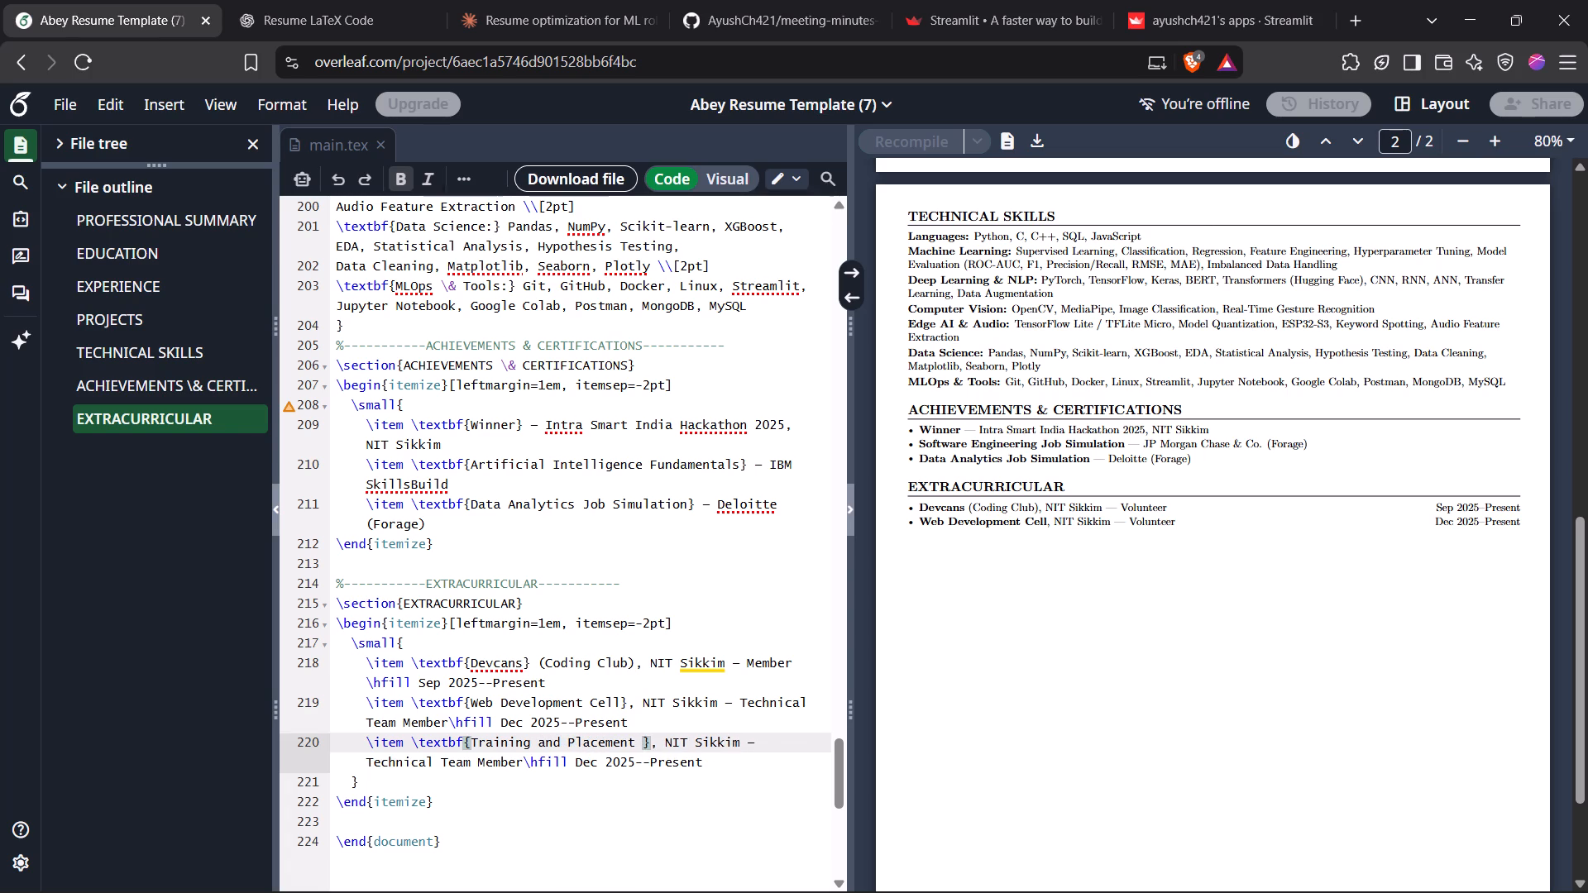
type("Cell")
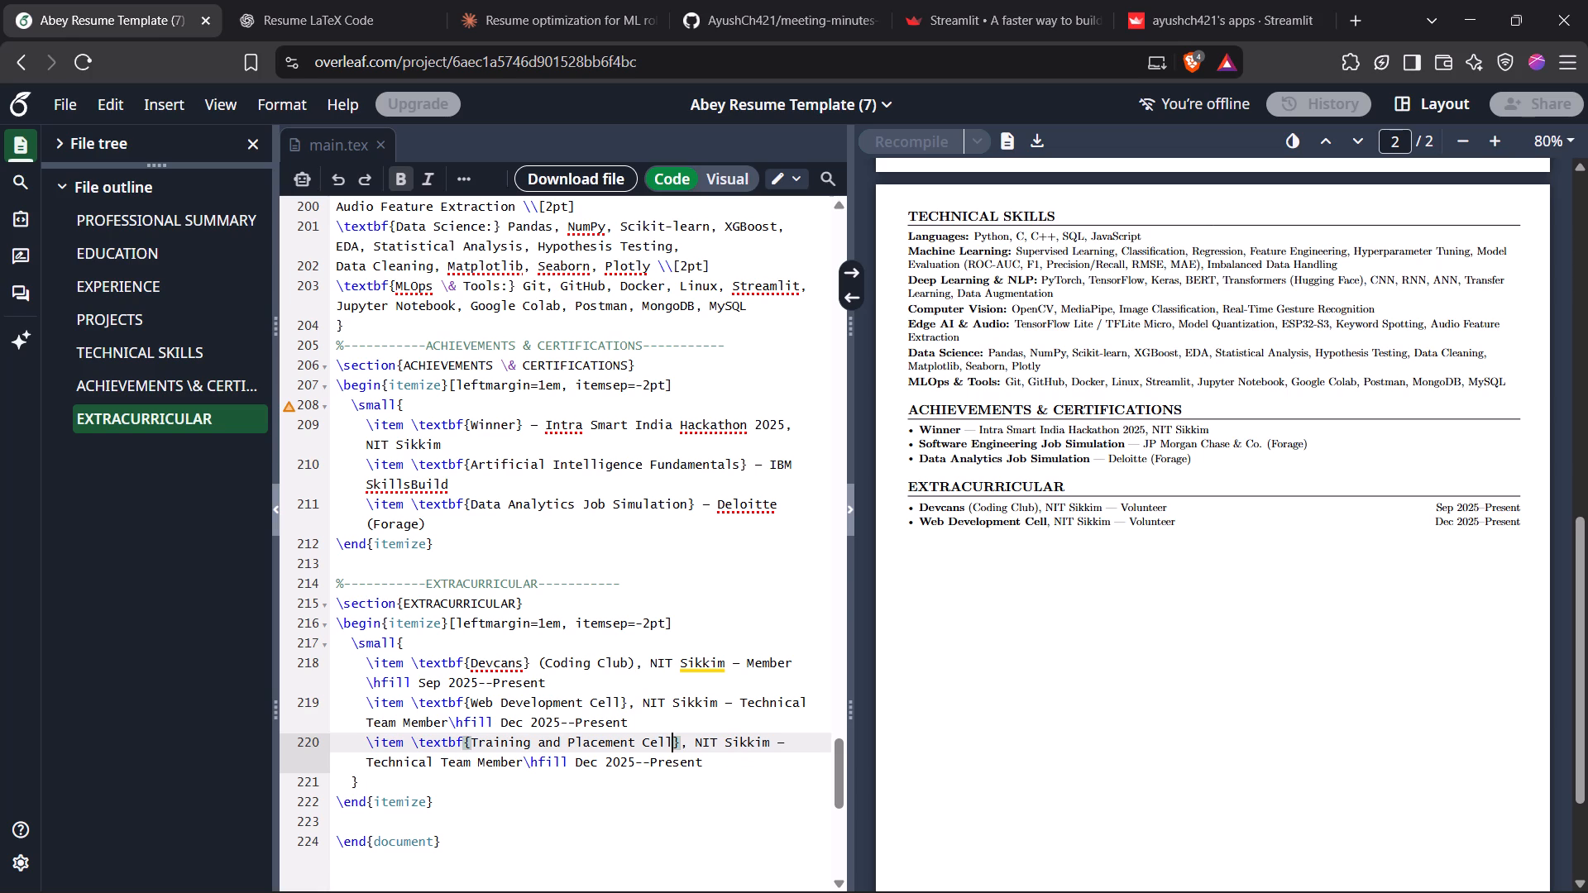
Replace the role in the Training and Placement Cell entry with "Volunteer".
left_click(520, 765)
key("BackSpace")
key("BackSpace")
key("BackSpace")
key("BackSpace")
key("BackSpace")
key("BackSpace")
key("BackSpace")
key("BackSpace")
key("BackSpace")
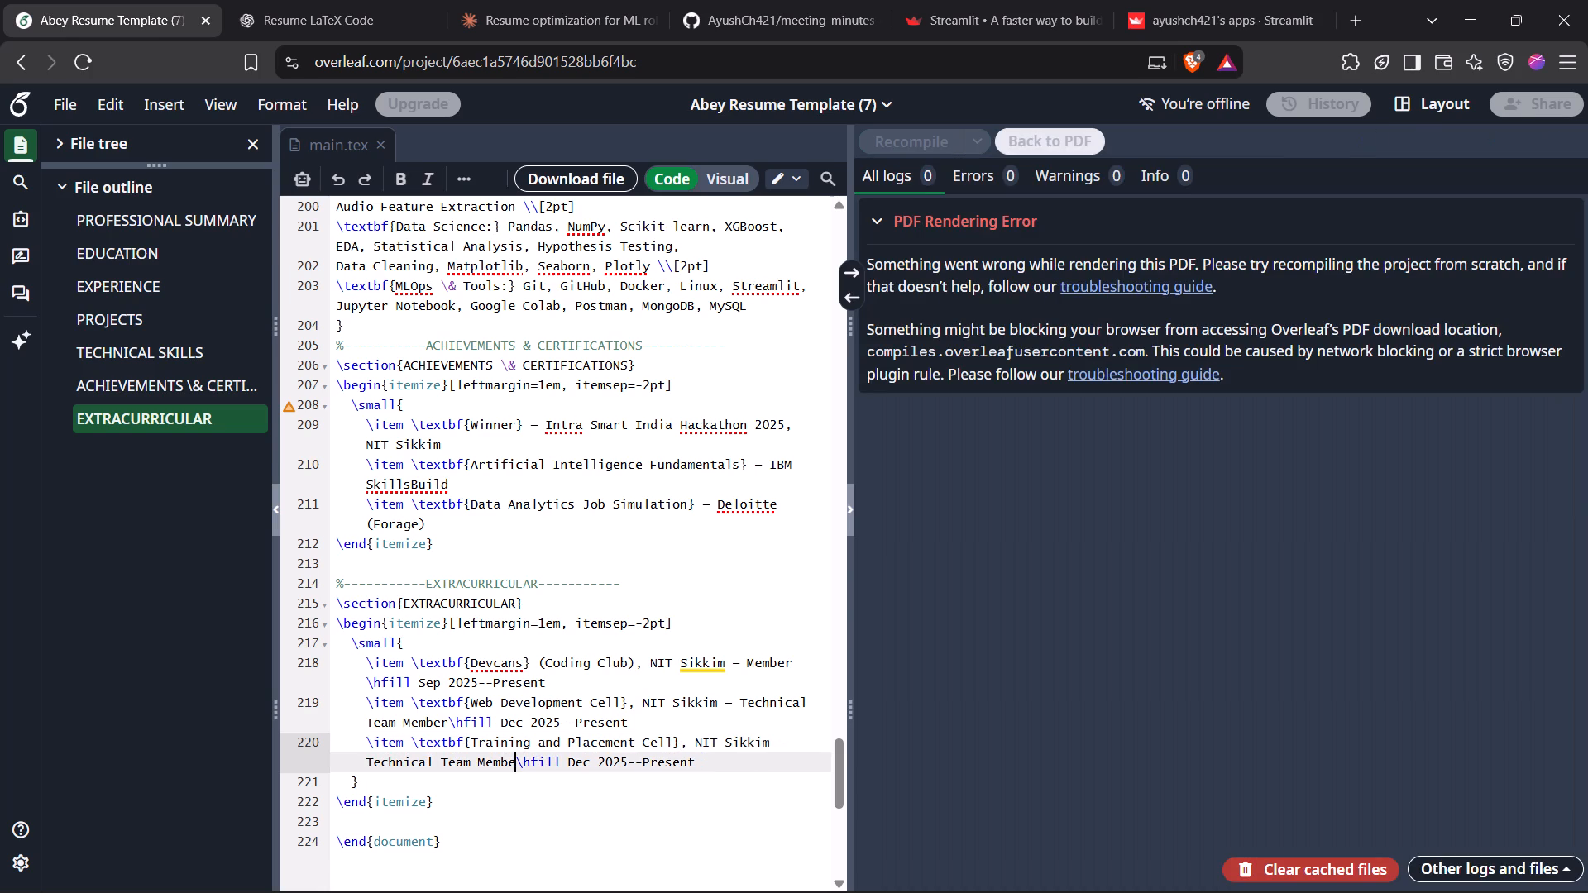
key("BackSpace")
key("BackSpace")
key("BackSpace")
key("BackSpace")
key("BackSpace")
key("BackSpace")
key("BackSpace")
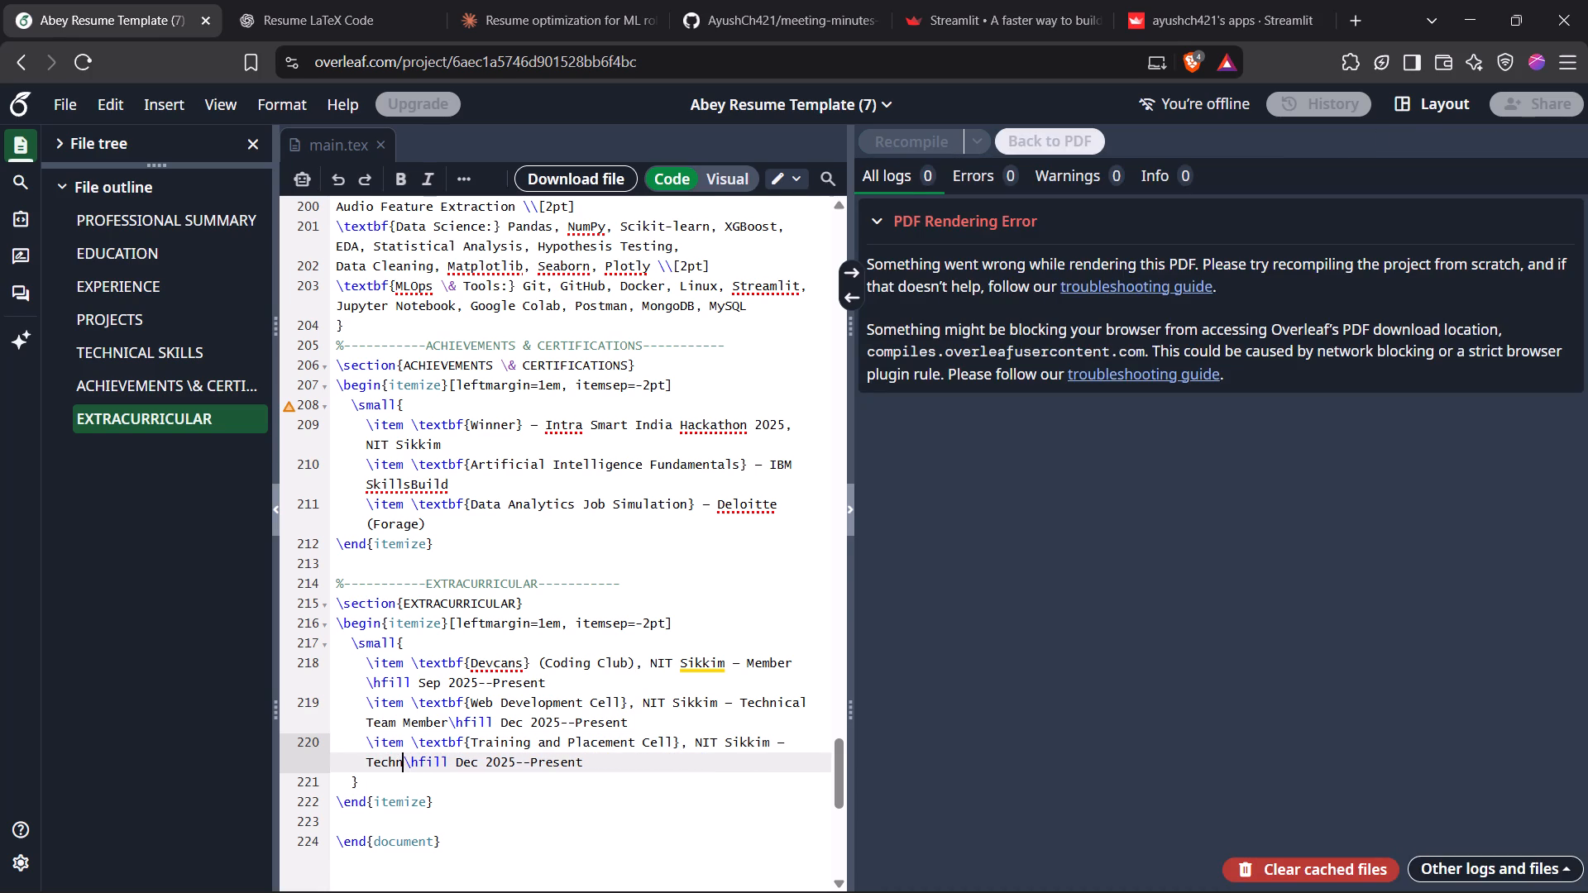
key("BackSpace")
key("BackSpace")
key("BackSpace")
key("BackSpace")
key("BackSpace")
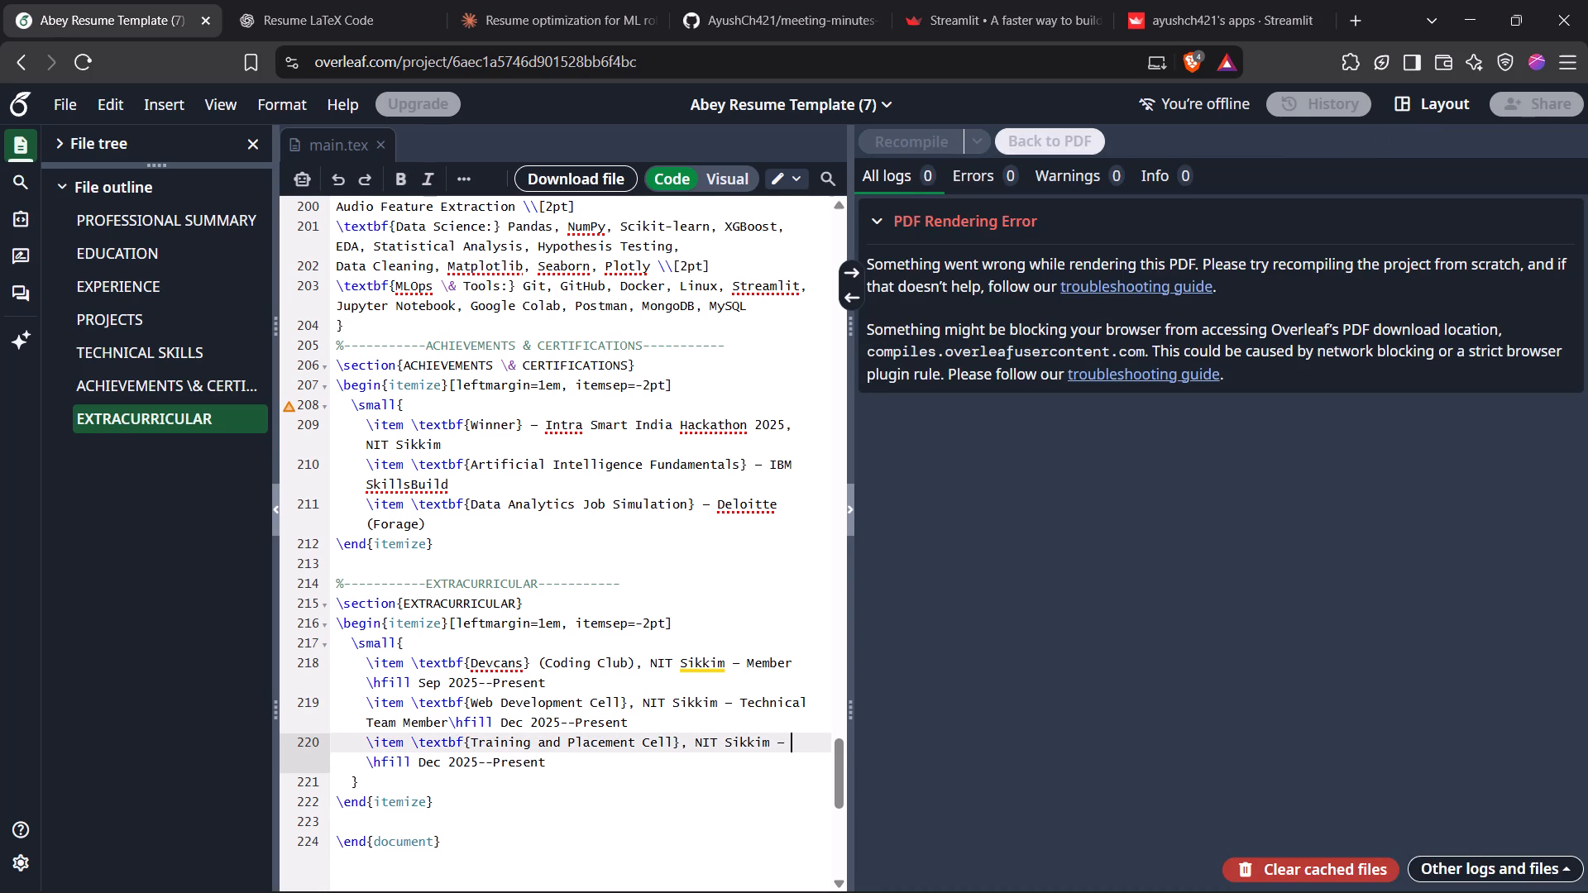
type("Volunteer")
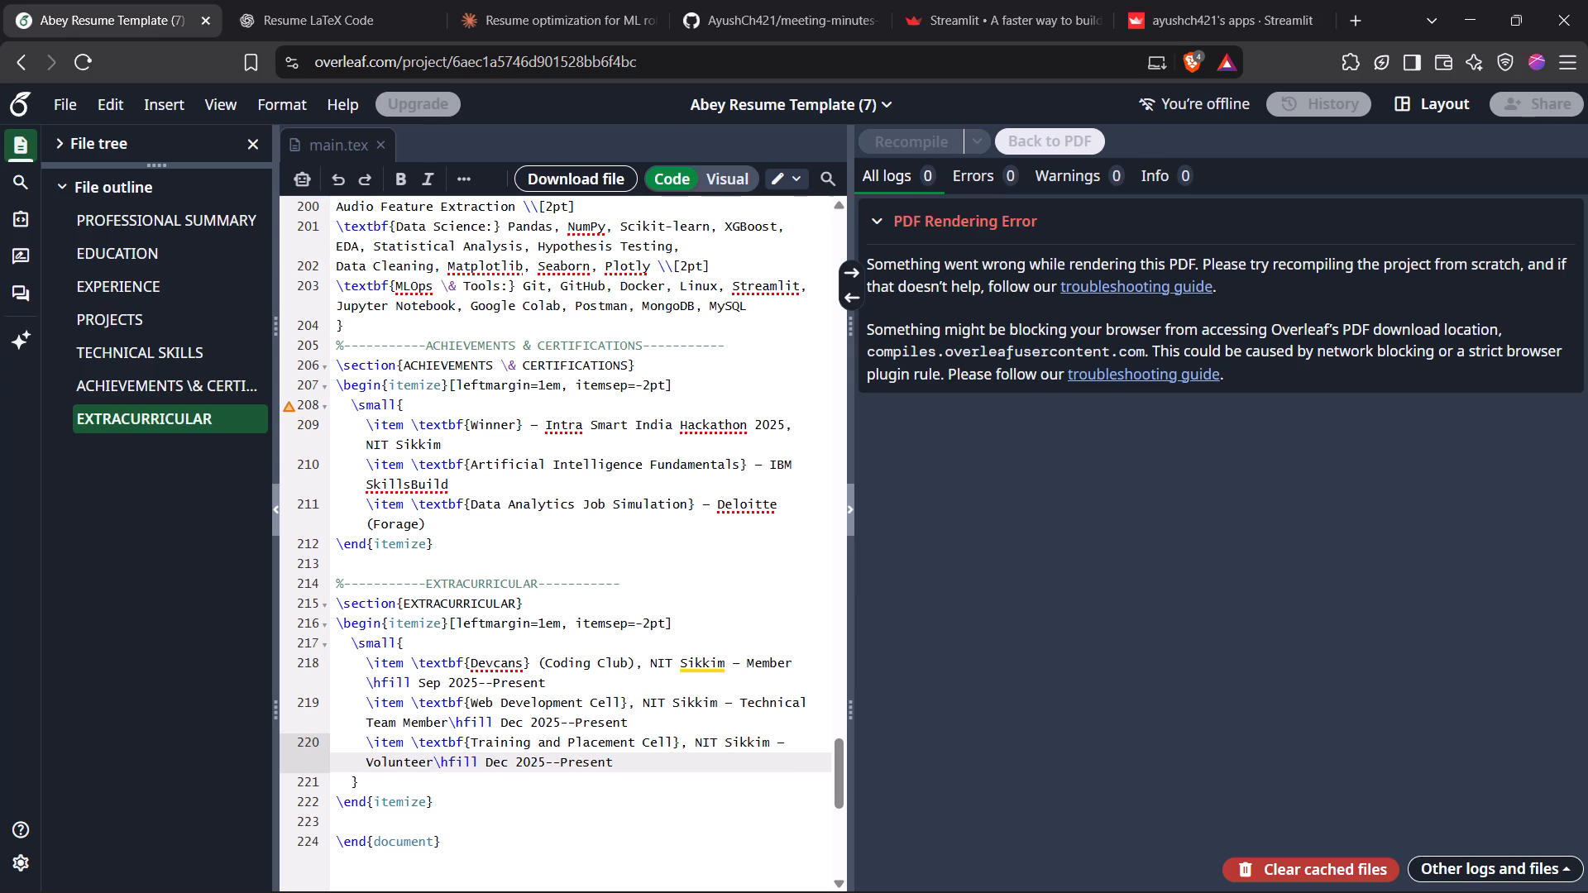
Set the start year of the Training and Placement Cell entry to 2026.
left_click(632, 761)
left_click(520, 762)
key("Left")
key("Right")
key("Right")
key("Right")
key("Right")
key("BackSpace")
key("5")
key("BackSpace")
key("6")
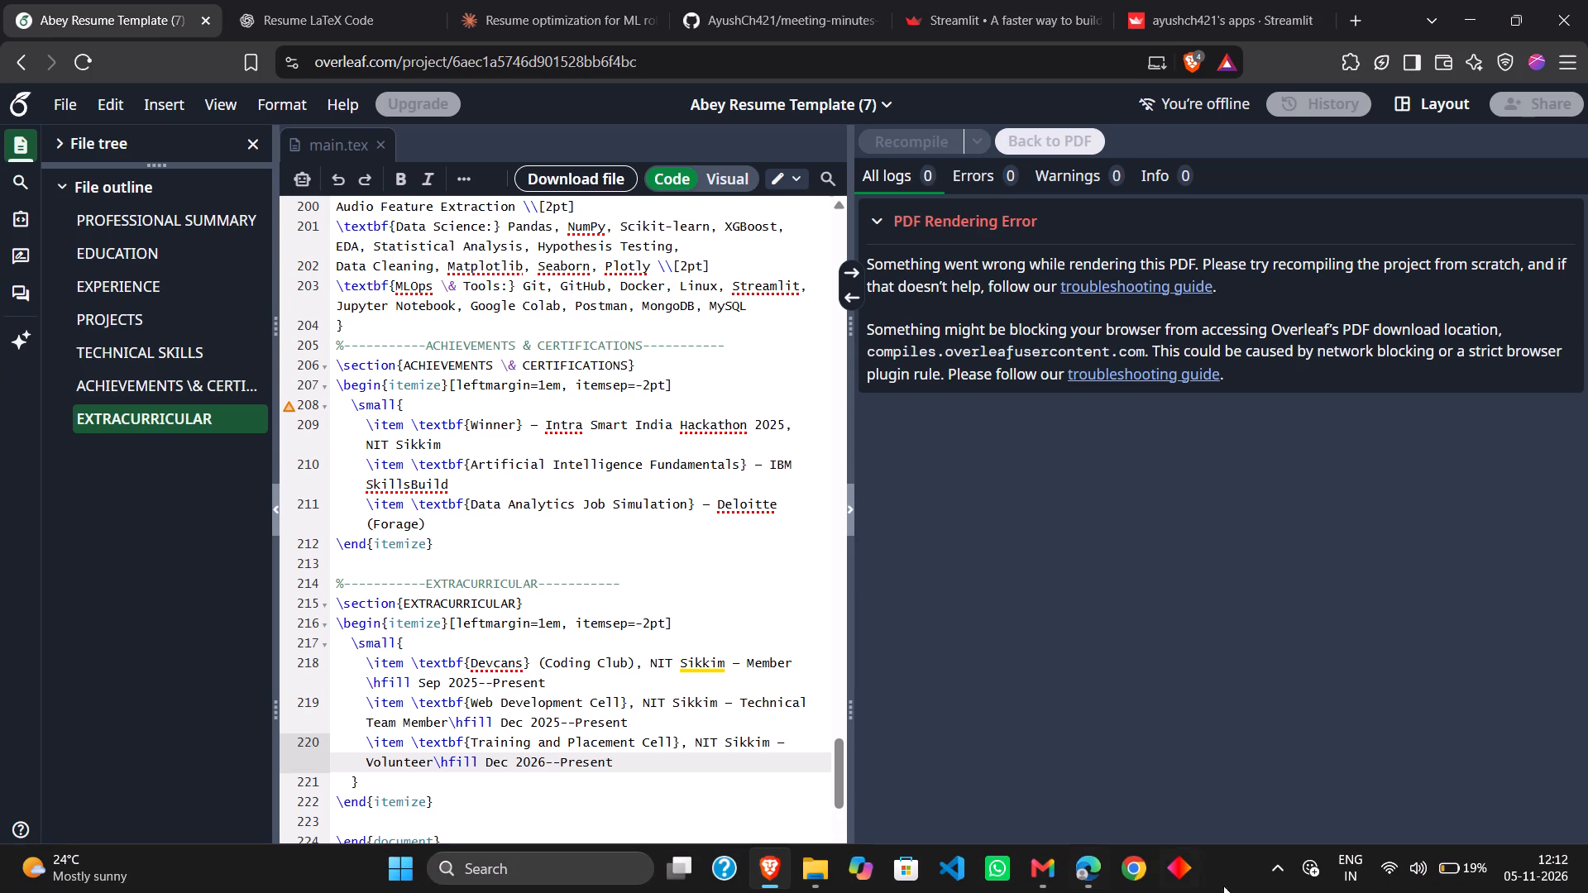
Check the computer's Wi-Fi connection and return to the extracurricular code in Overleaf.
left_click(1394, 872)
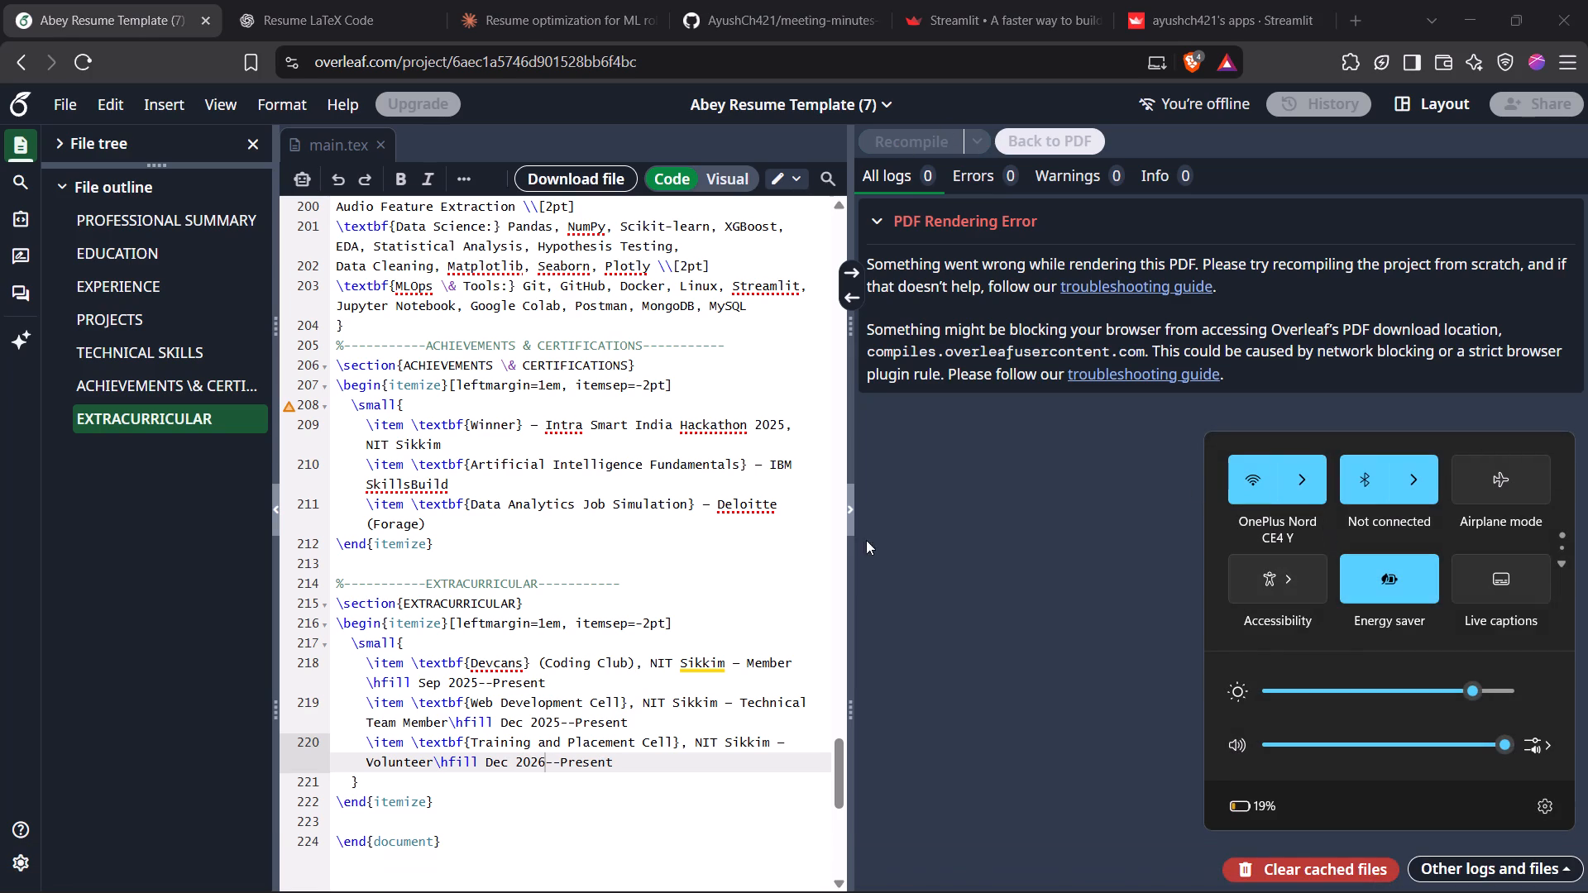
left_click(693, 573)
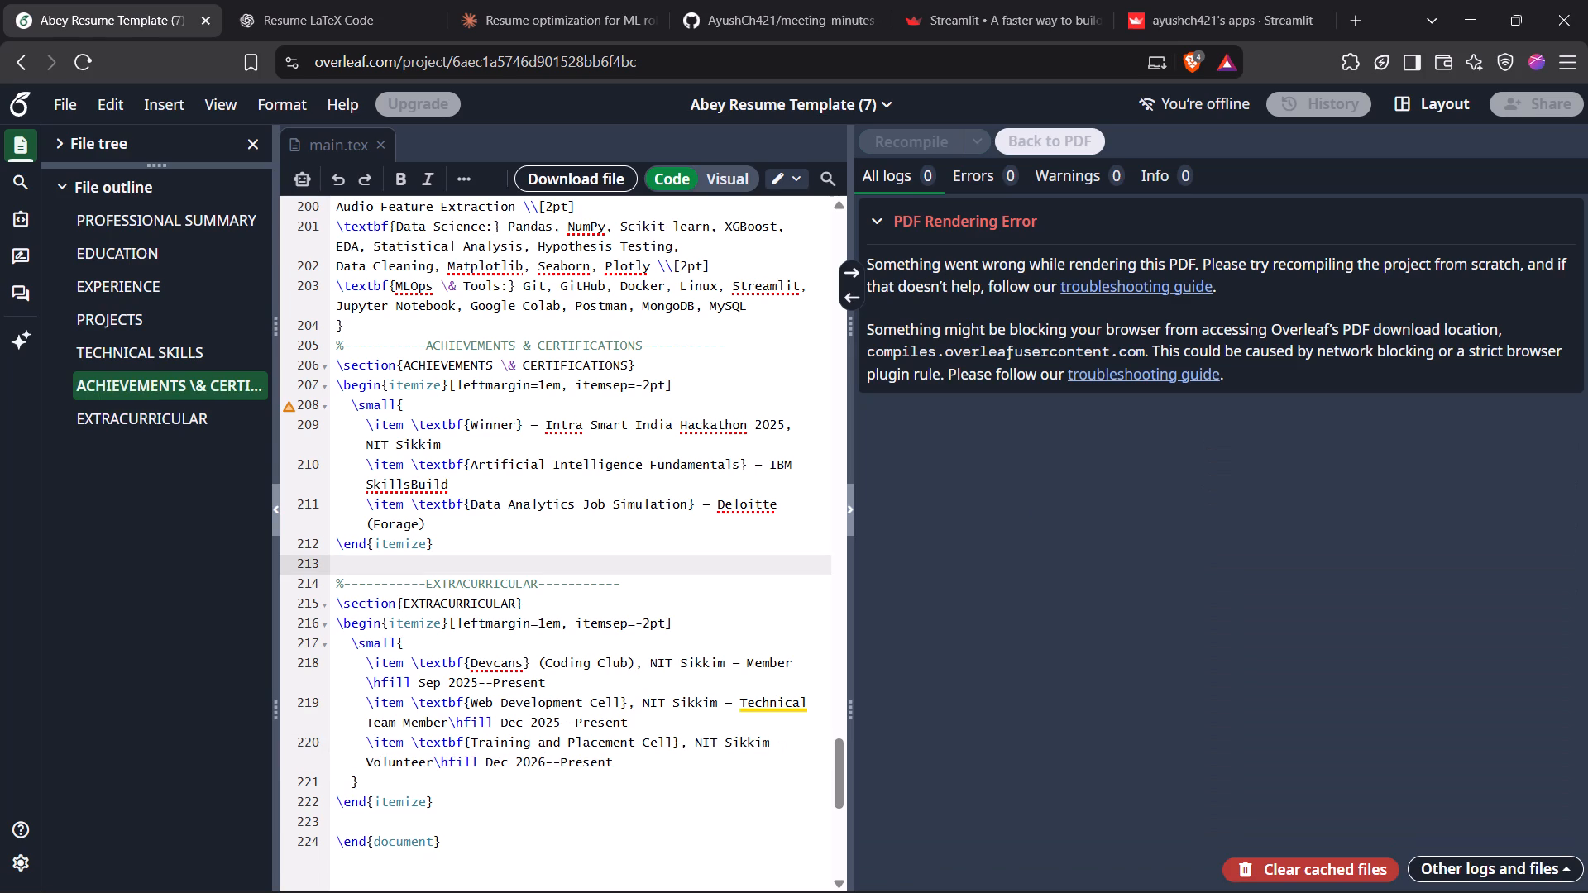
left_click(618, 647)
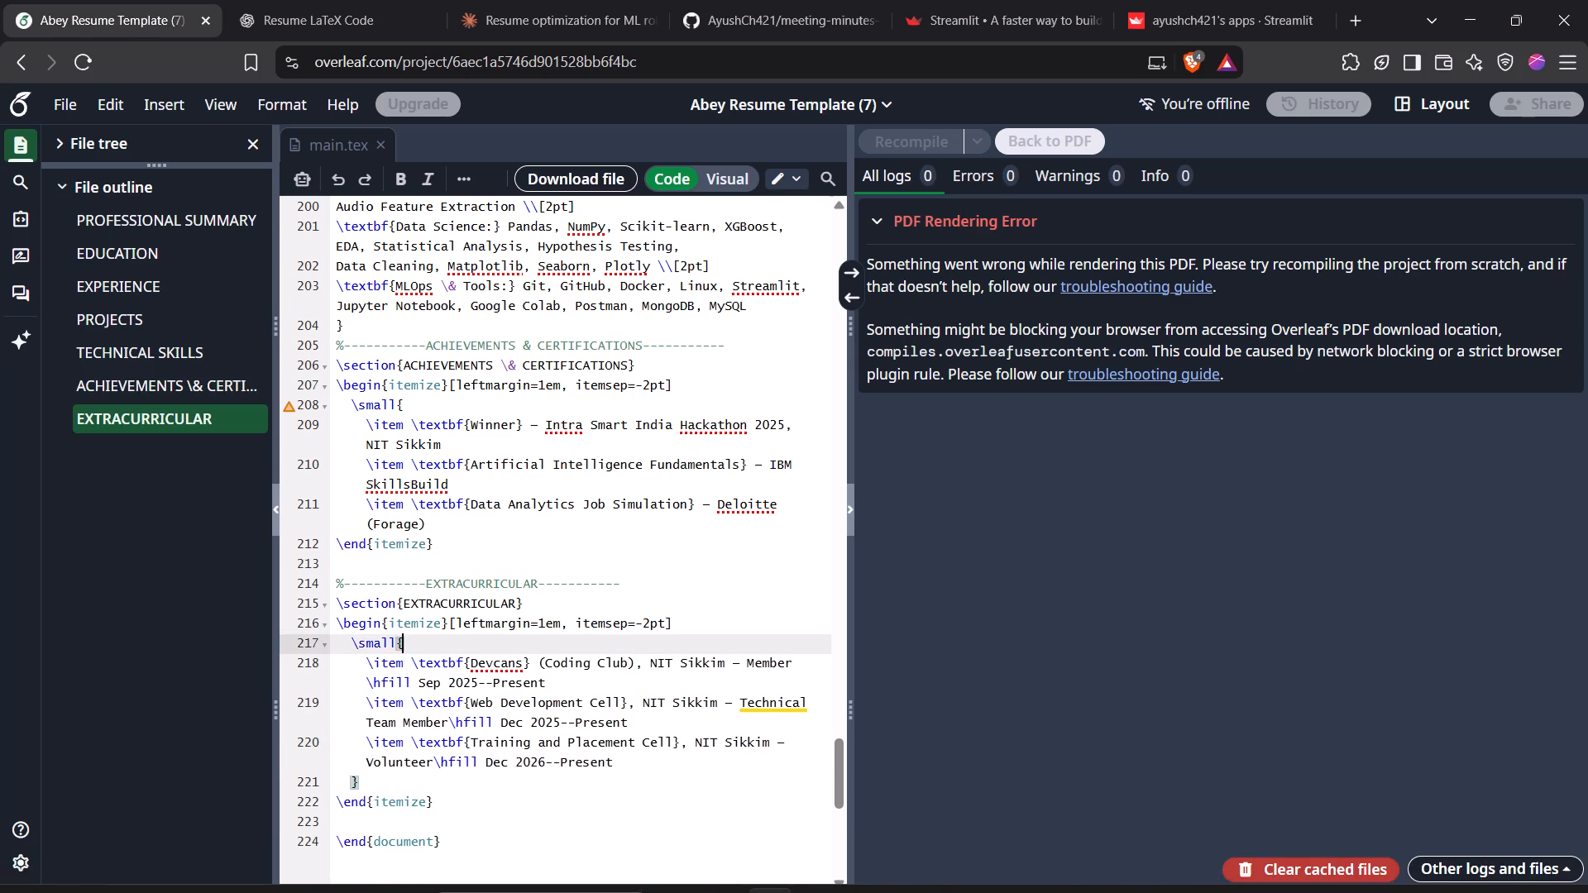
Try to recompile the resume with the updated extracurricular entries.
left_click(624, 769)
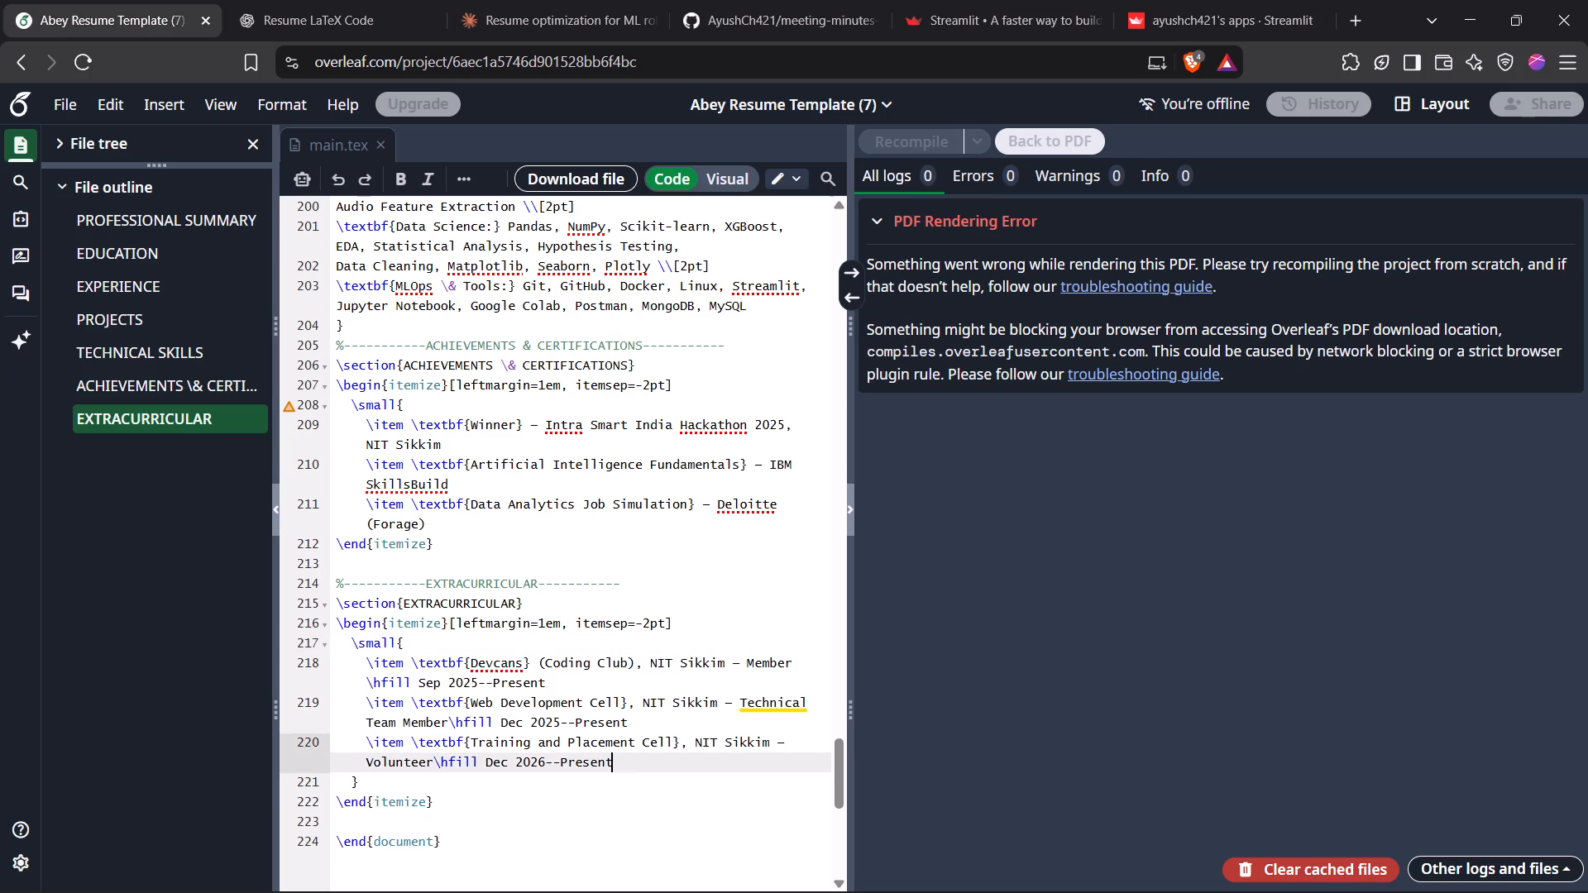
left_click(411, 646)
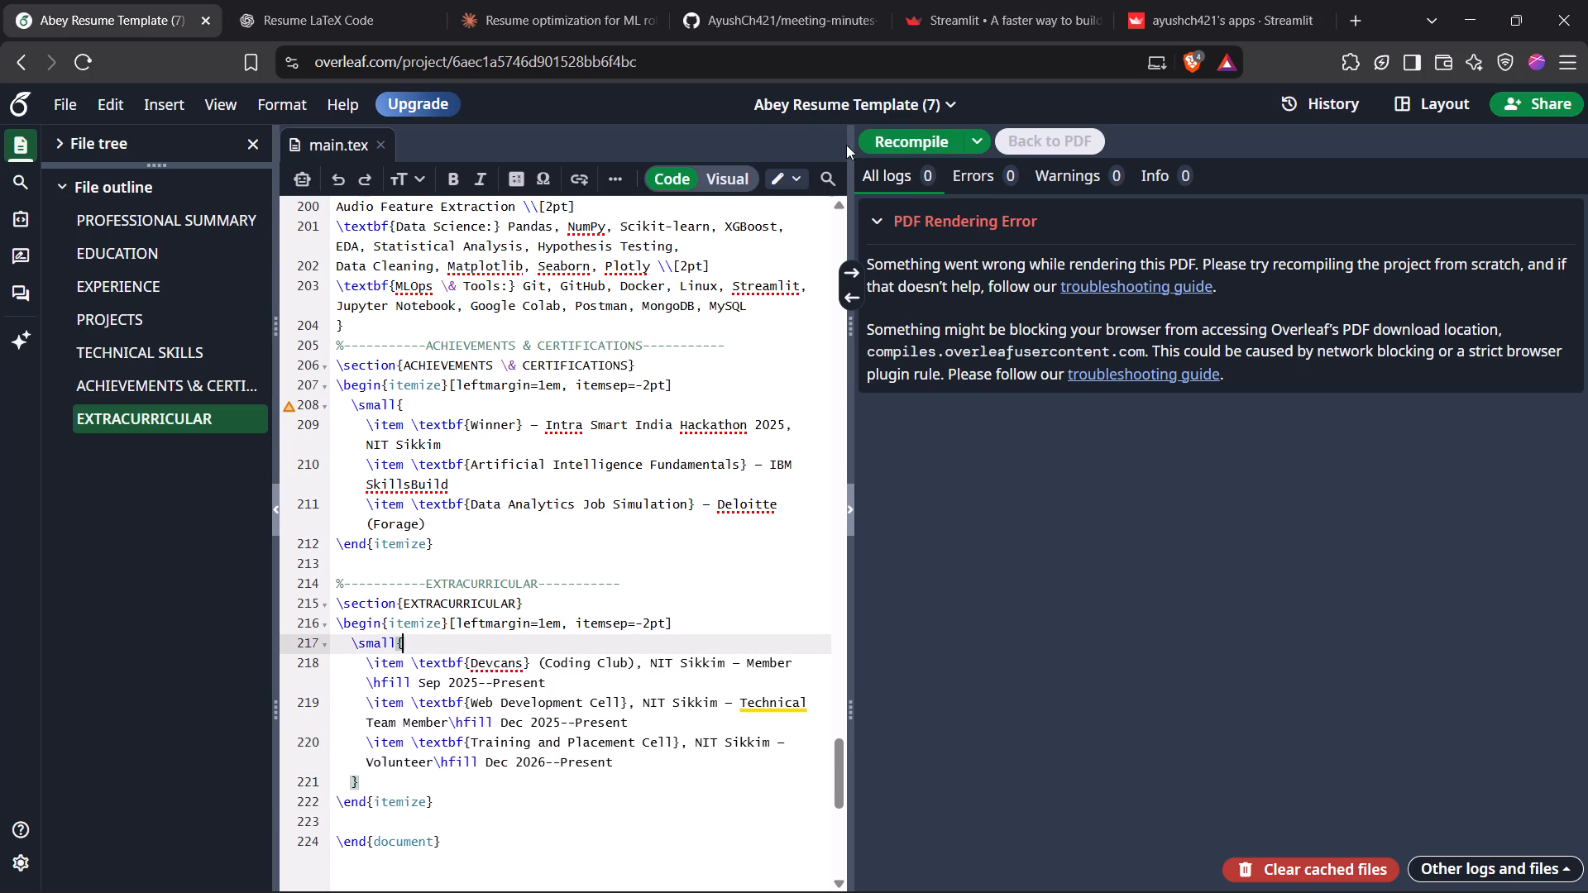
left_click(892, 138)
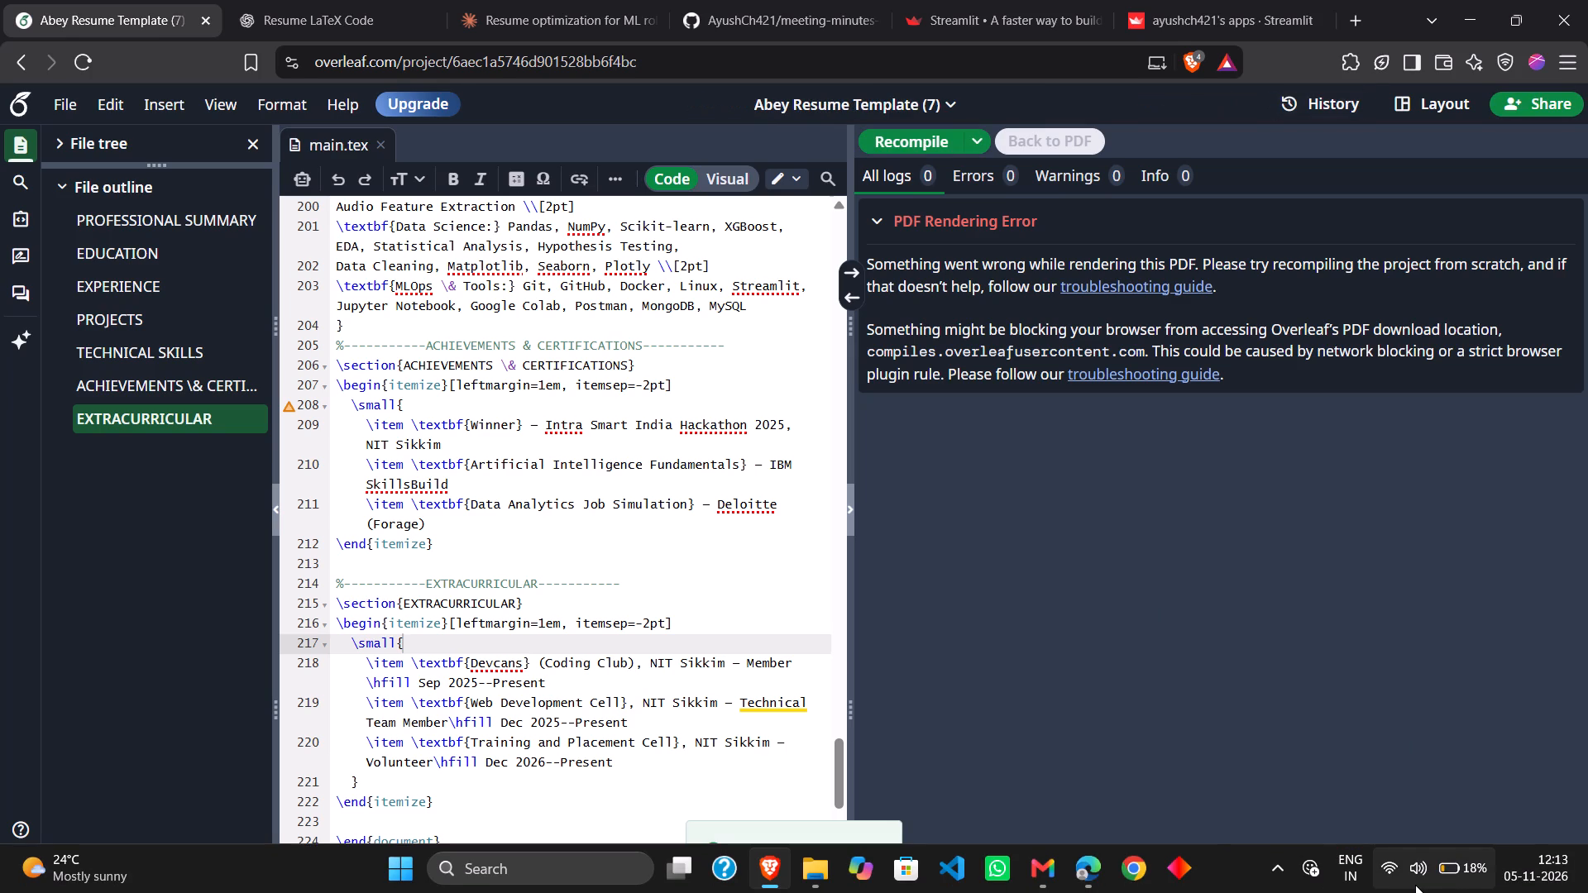
Check the computer's Wi-Fi connection in the system quick settings and return to the resume code.
left_click(1412, 882)
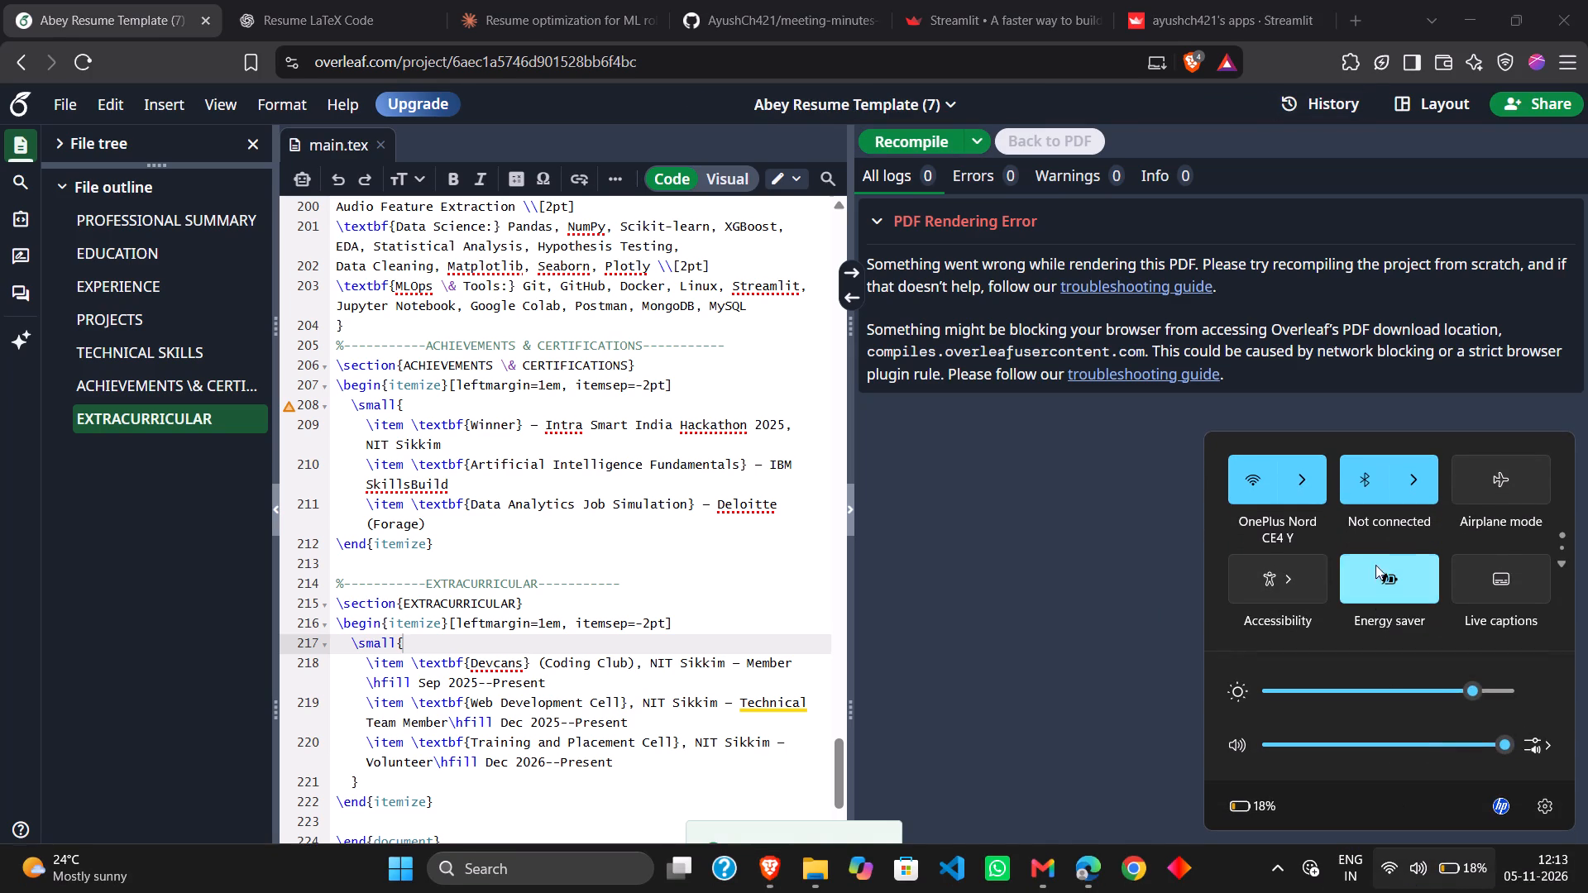
left_click(602, 402)
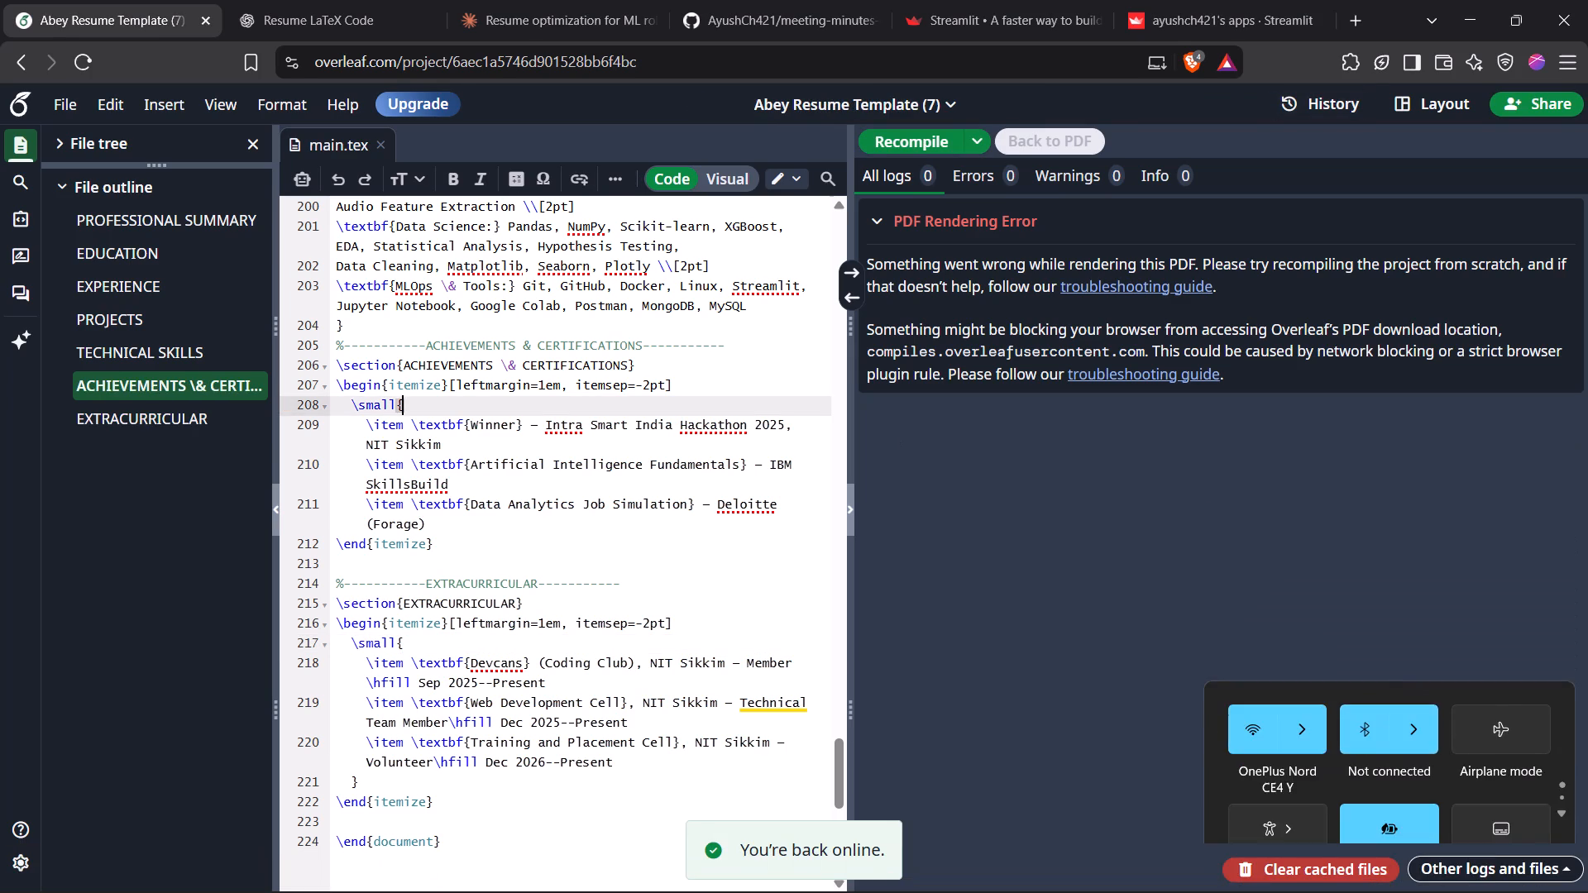
Copy the entire LaTeX code of main.tex as a backup on the clipboard.
key("ctrl+a")
key("ctrl+c")
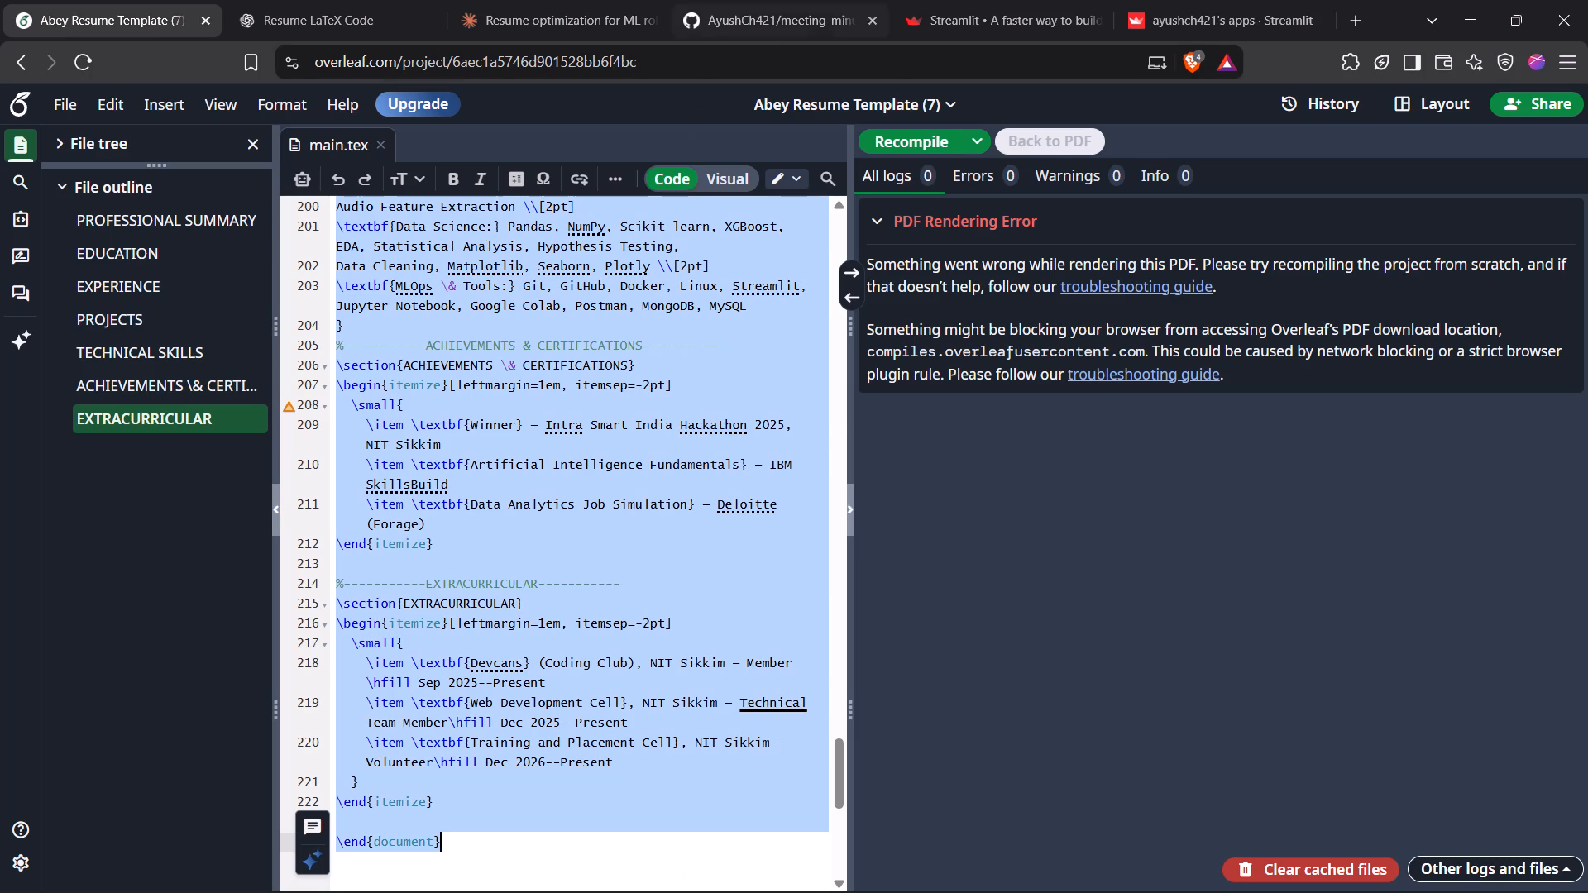
Recompile the resume to regenerate its PDF.
left_click(891, 130)
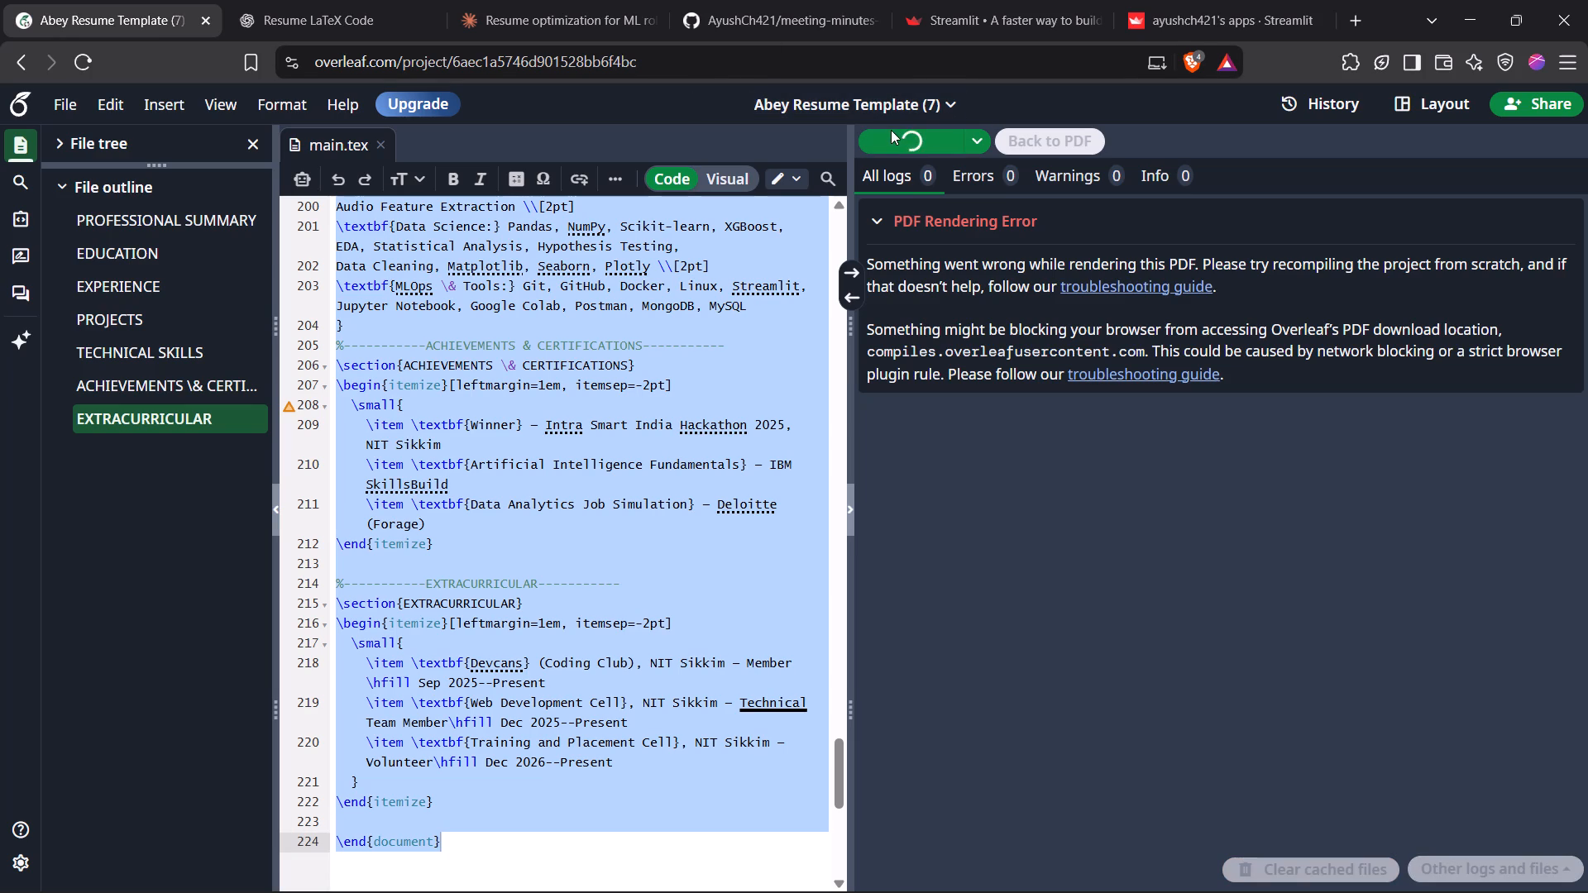
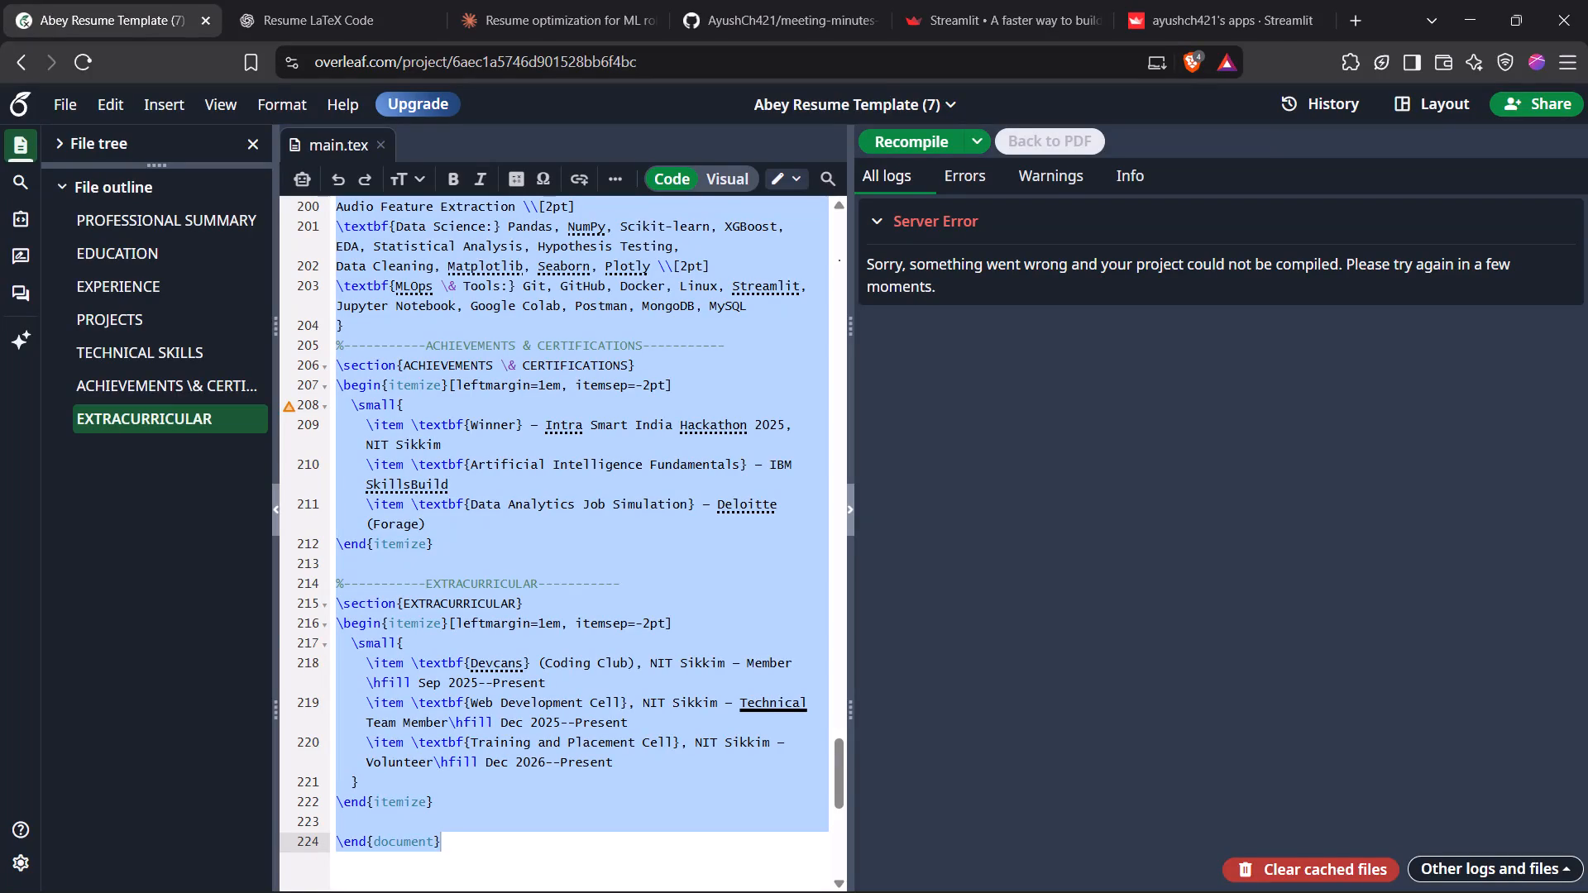
Deselect the LaTeX code and recompile the resume to regenerate its PDF.
left_click(519, 627)
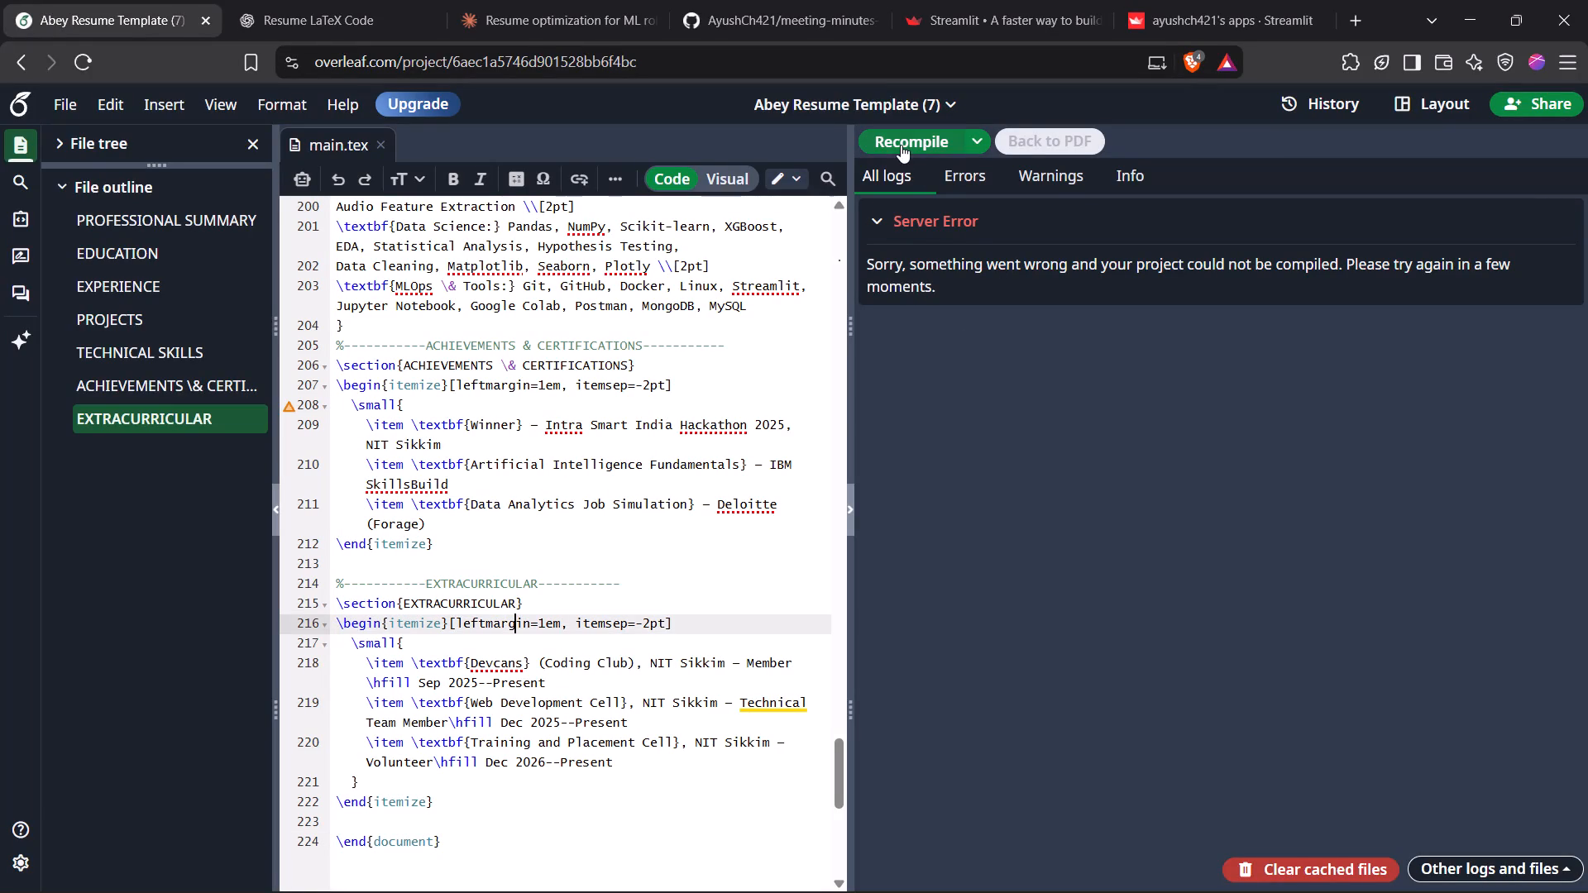
left_click(901, 143)
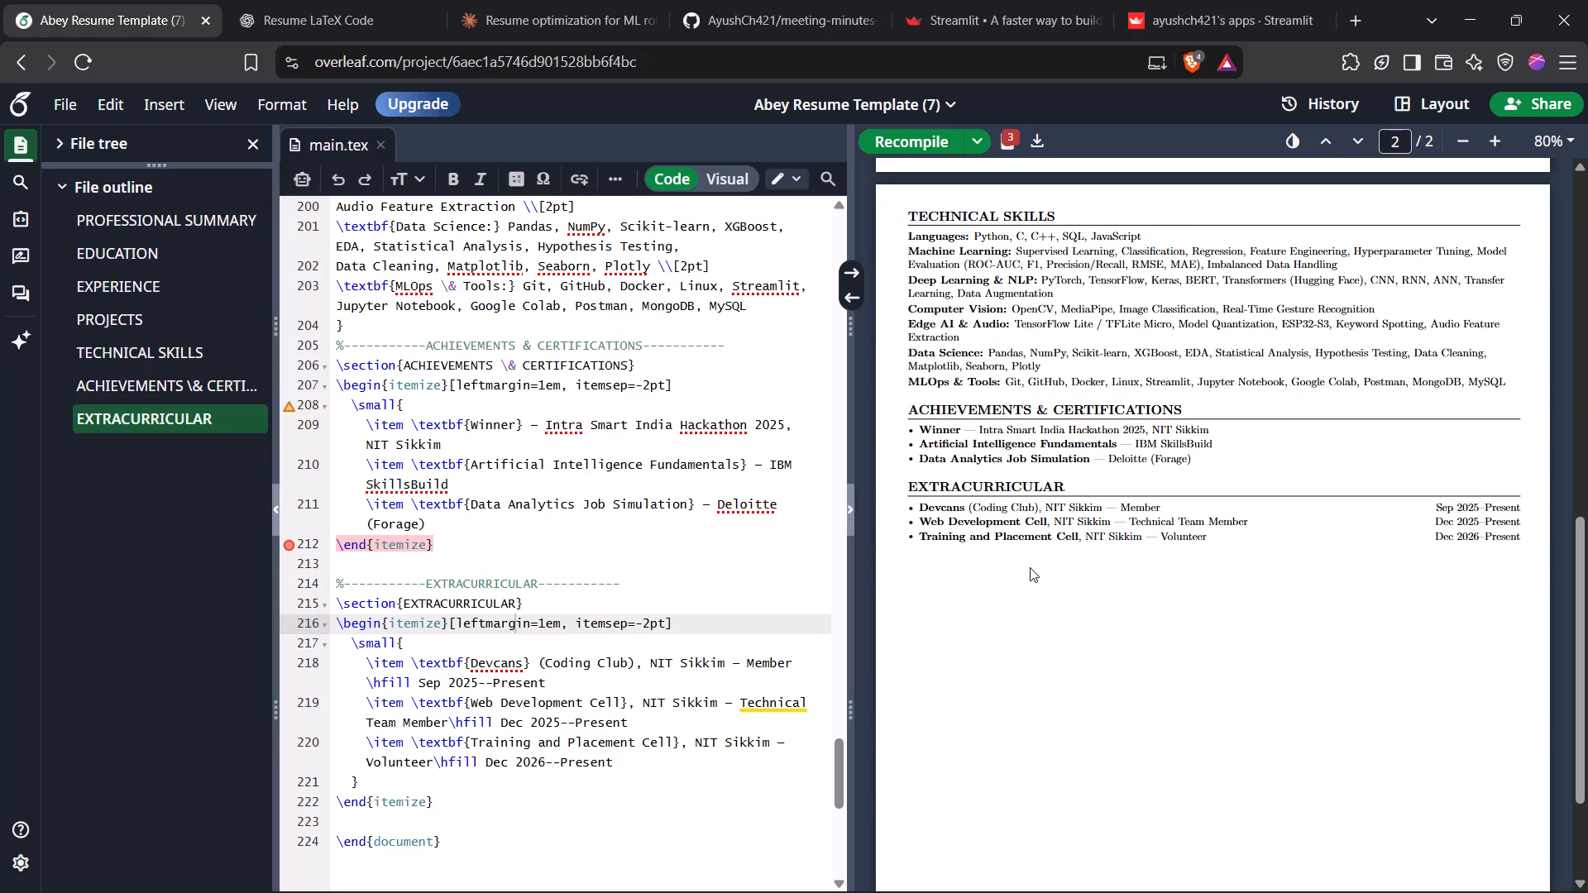
Review both pages of the compiled resume PDF, from the professional summary through the extracurricular section.
scroll(1030, 567, "up", 1)
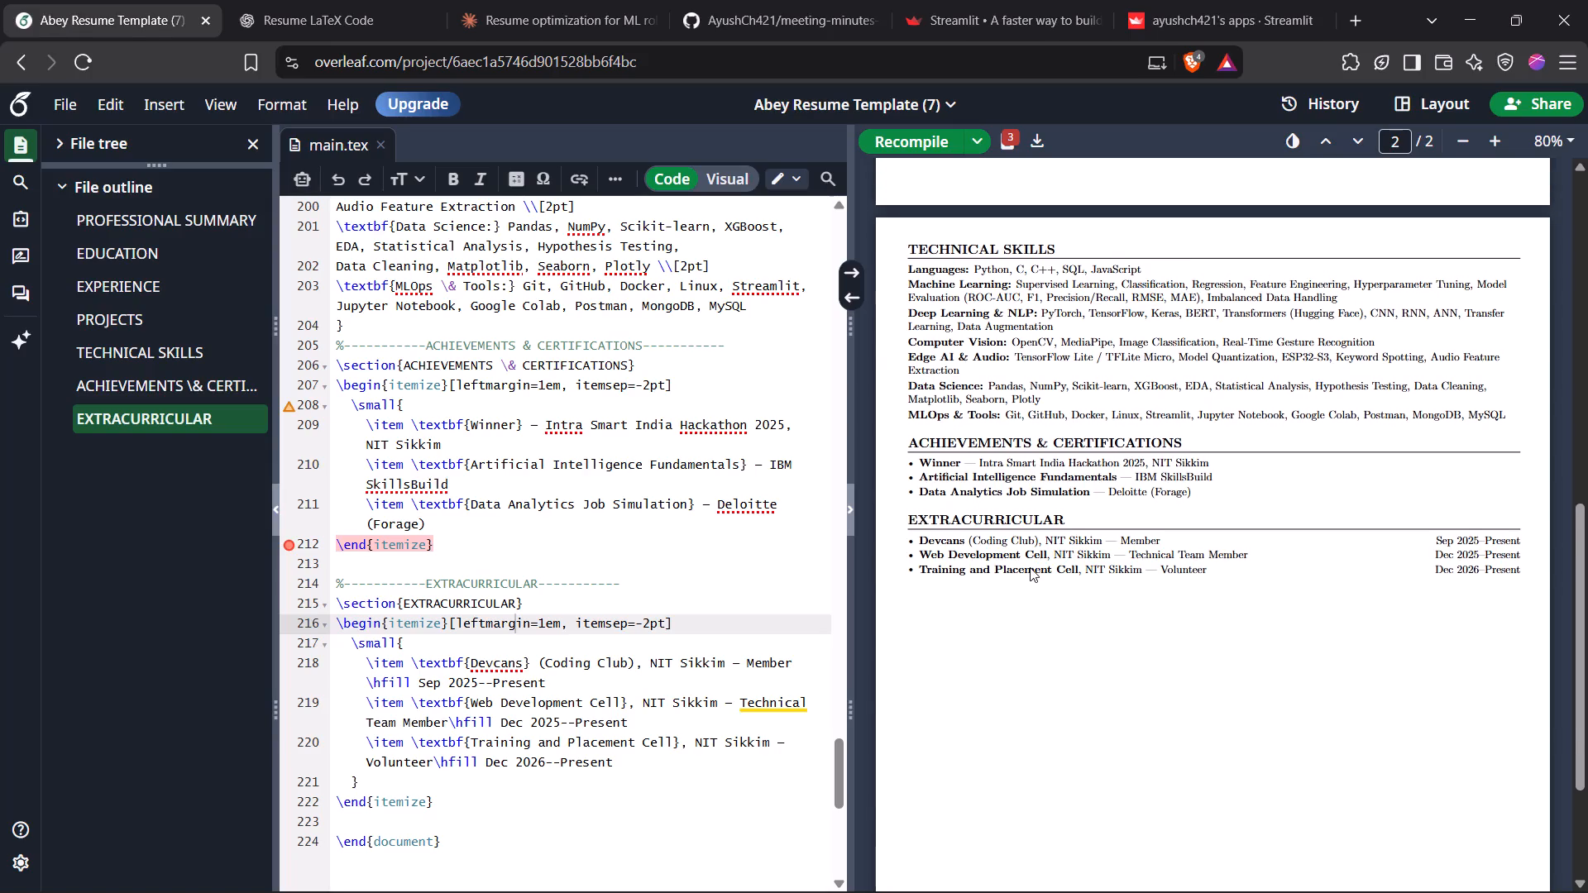
scroll(1030, 567, "up", 10)
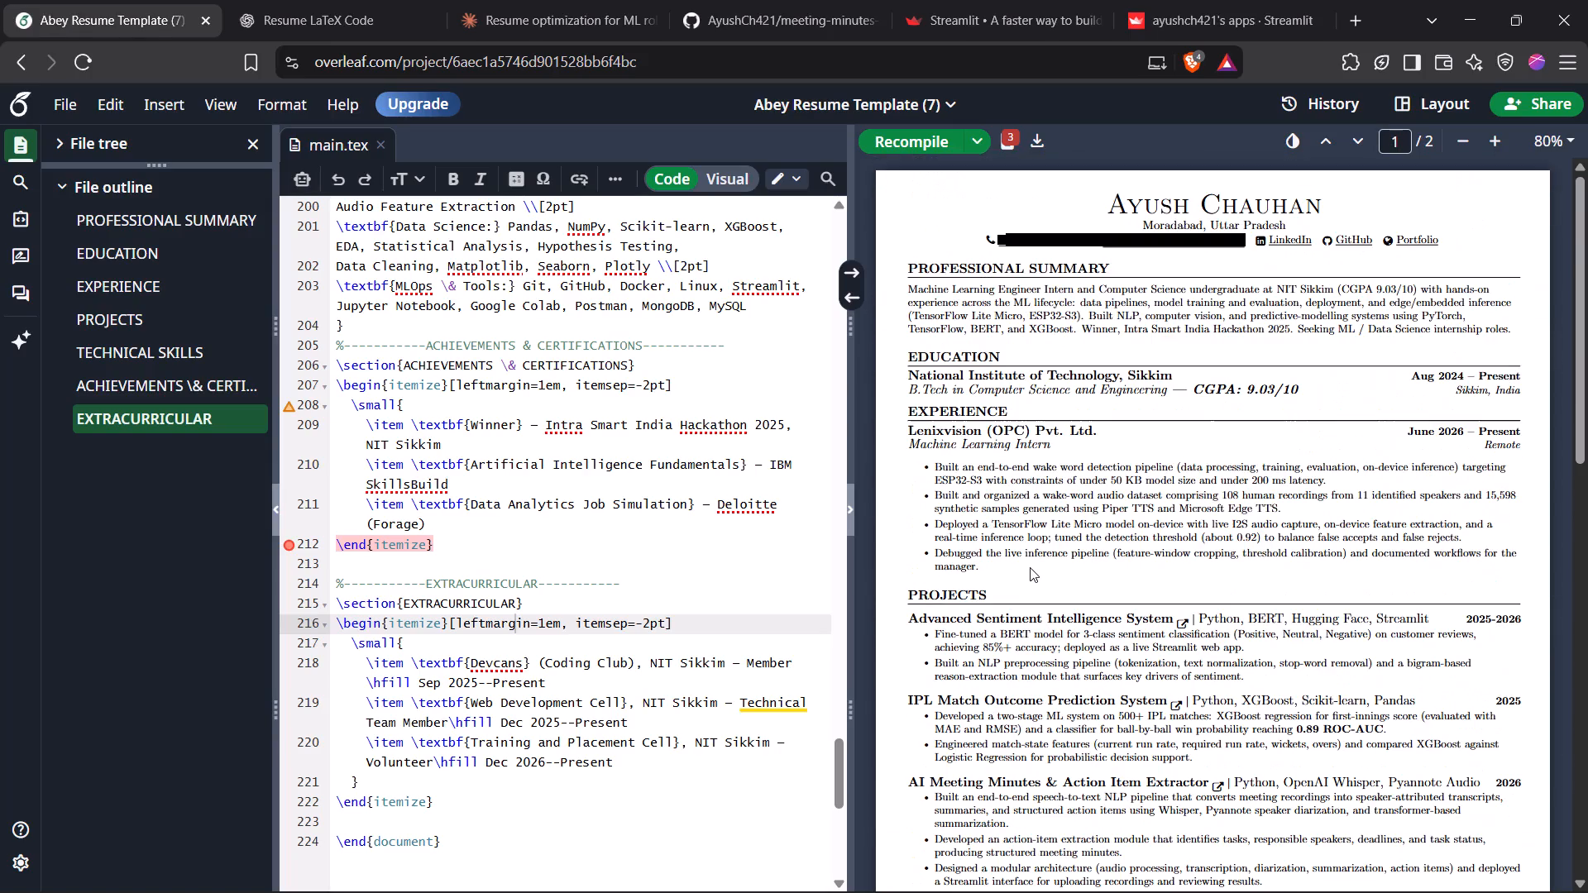
scroll(1030, 551, "down", 1)
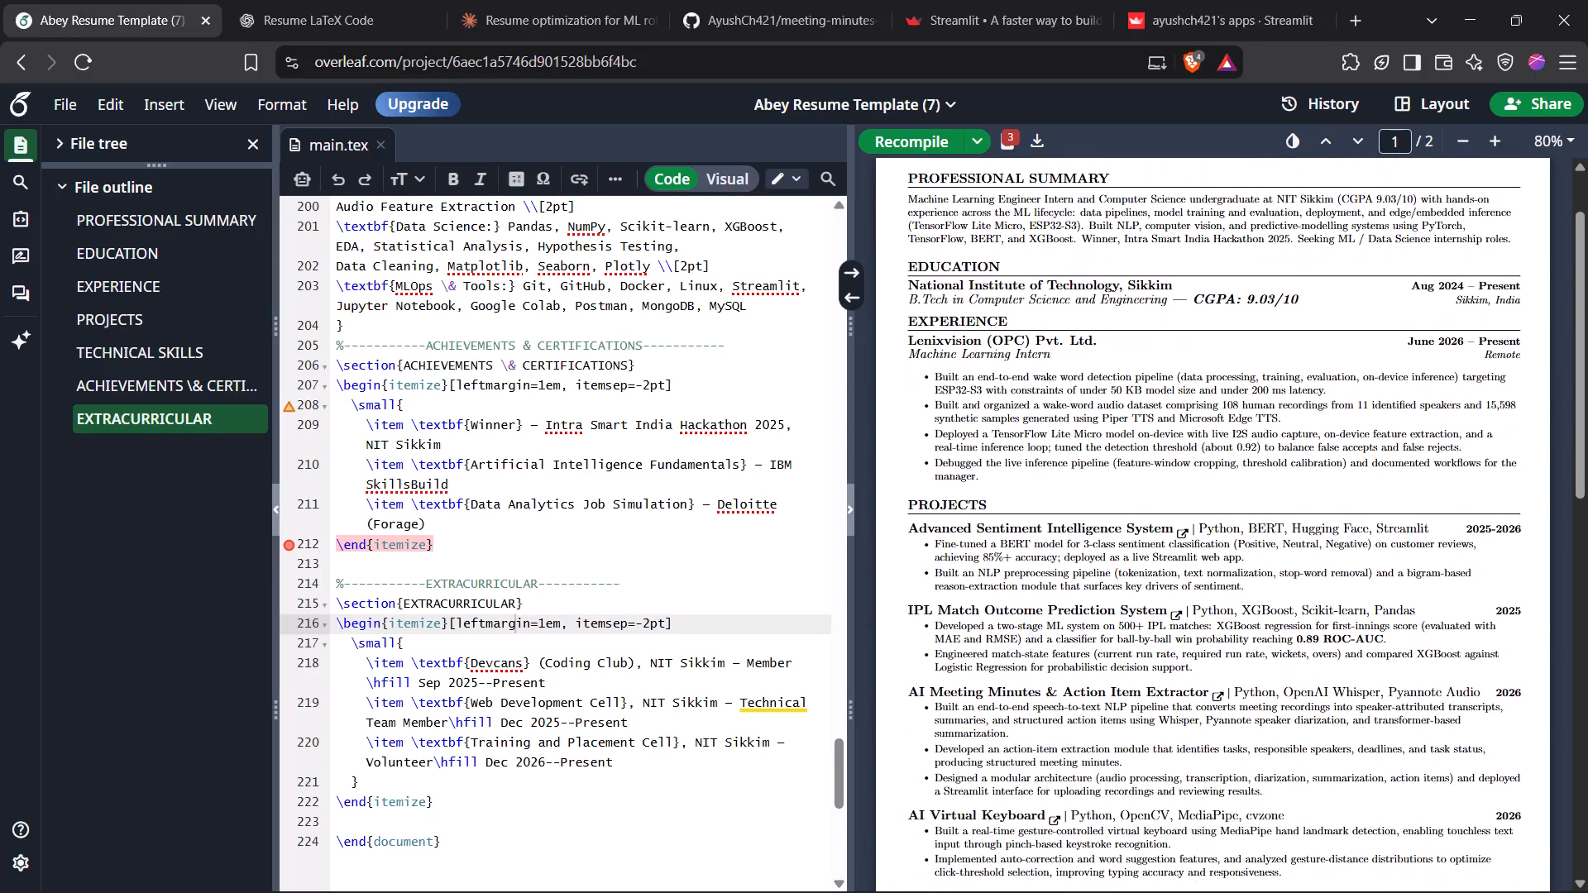
scroll(1030, 551, "down", 4)
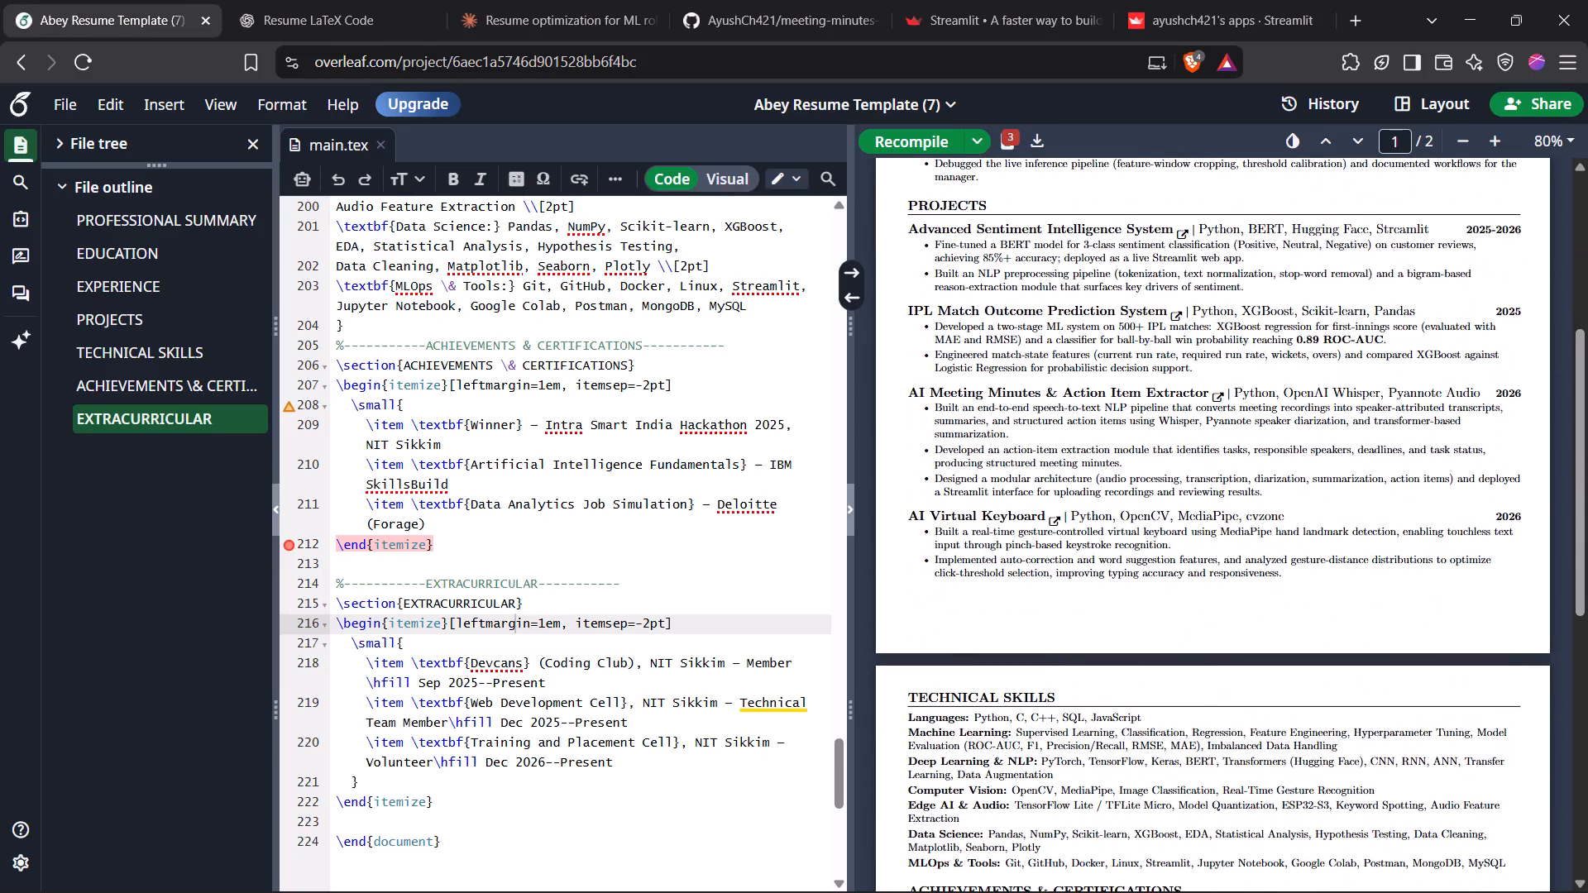
scroll(1021, 512, "up", 1)
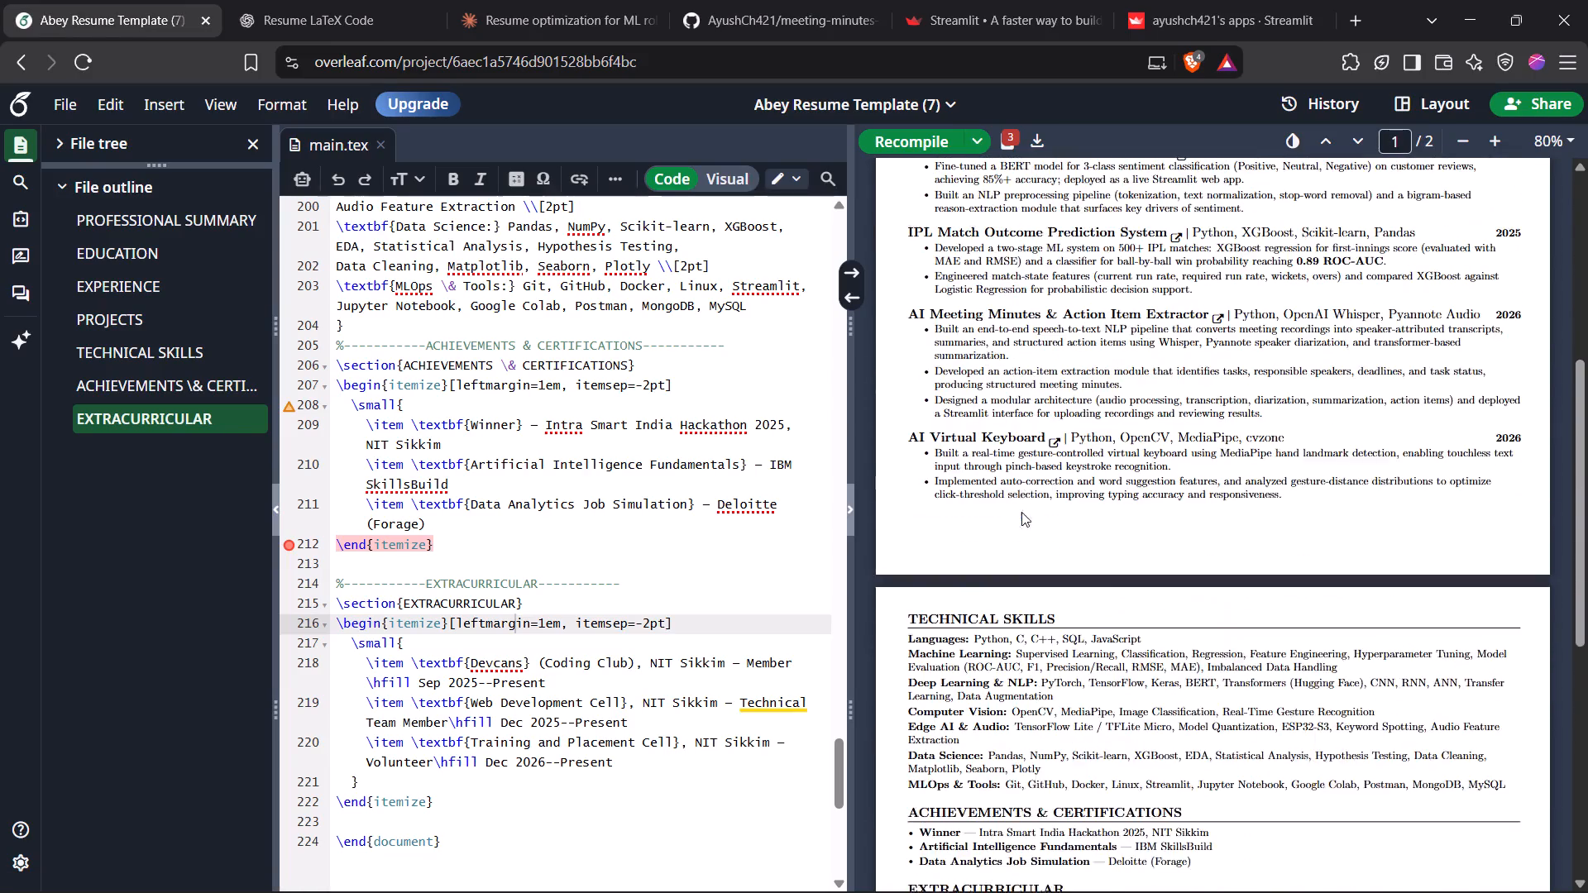
scroll(1021, 512, "up", 5)
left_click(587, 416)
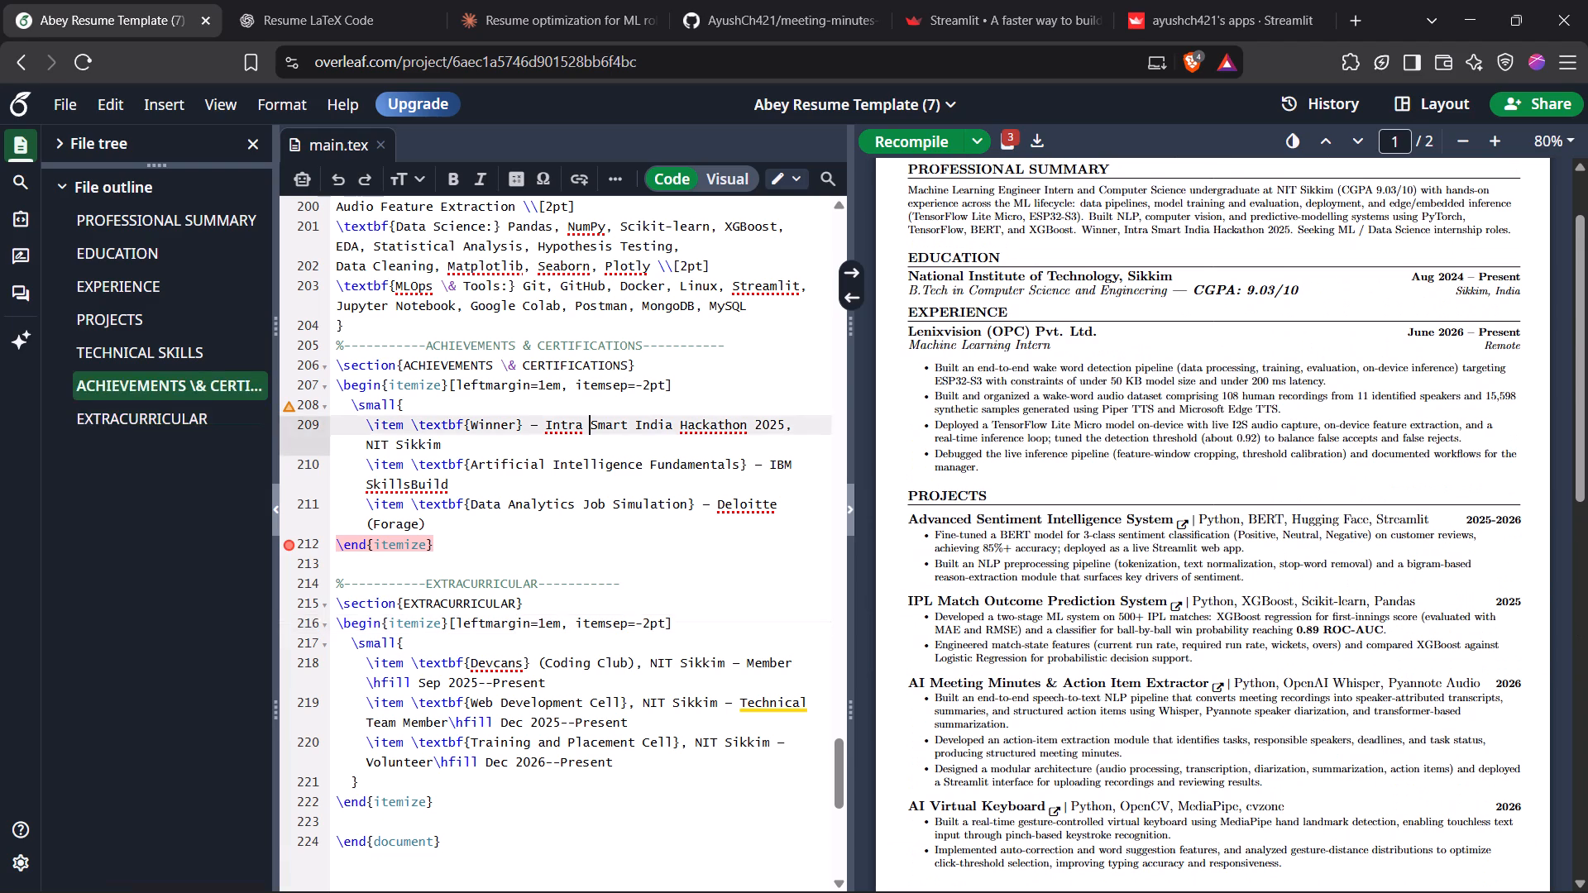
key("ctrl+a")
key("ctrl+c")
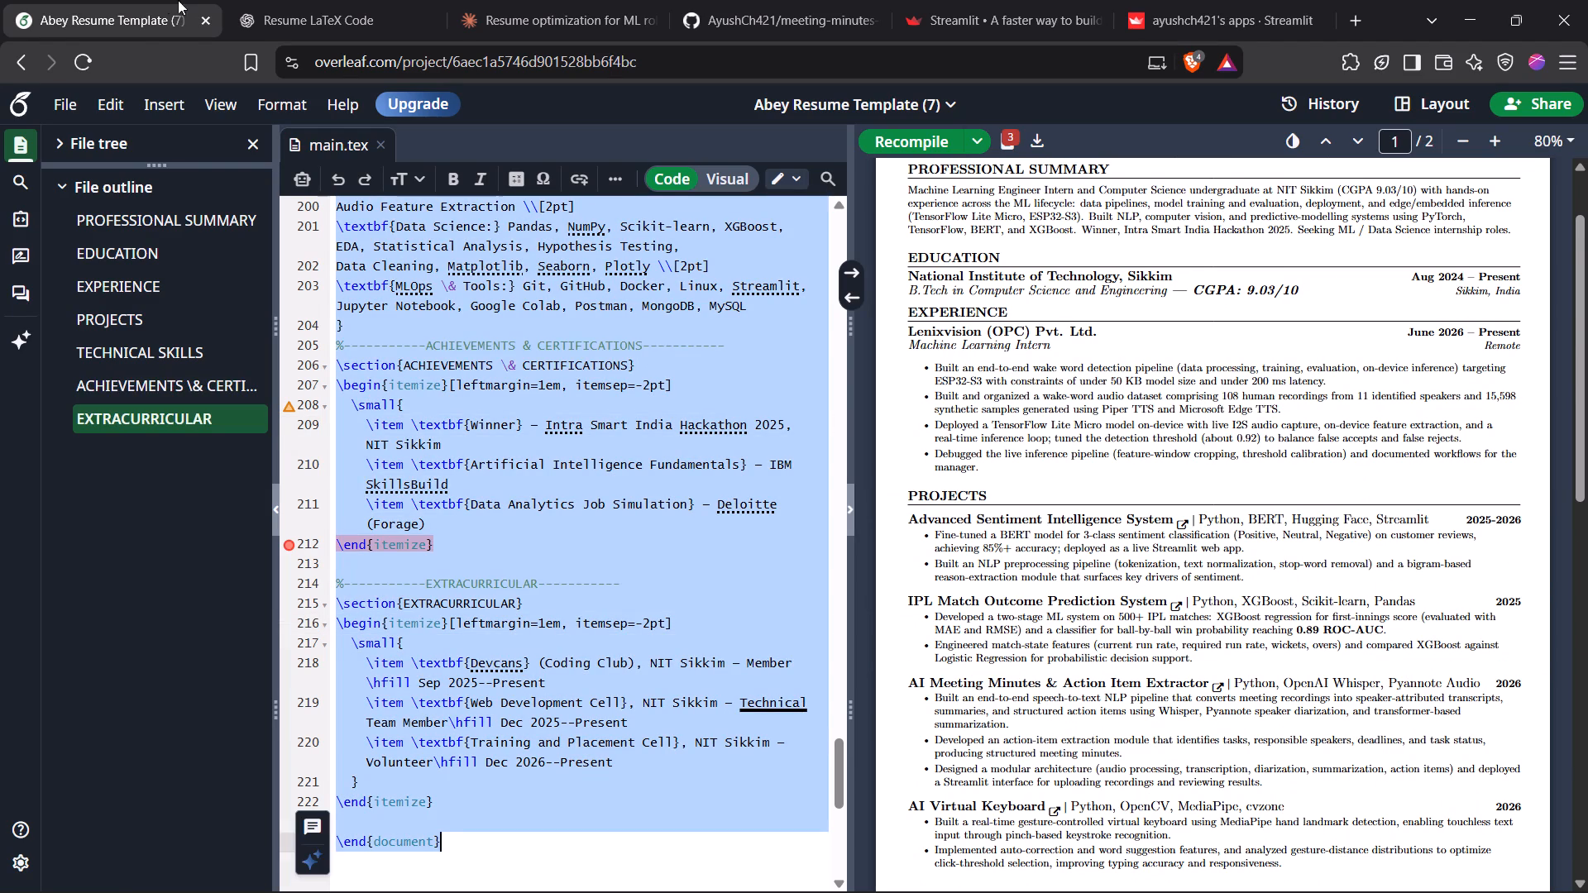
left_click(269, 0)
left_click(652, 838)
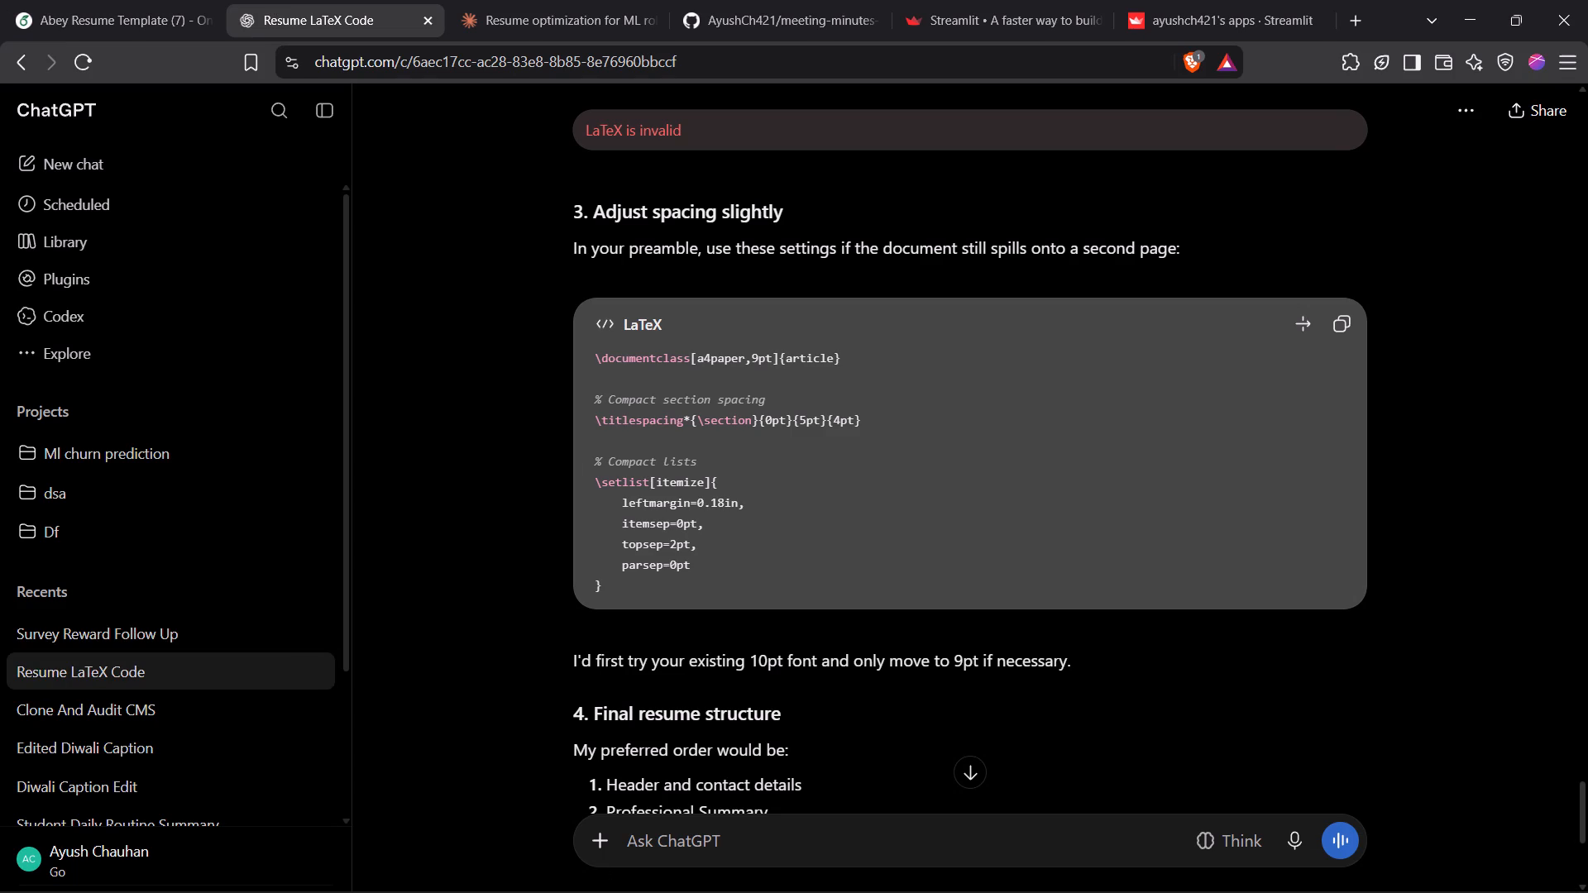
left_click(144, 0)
Download the compiled resume PDF into the Certificates folder, replacing the existing resume file whose name ends in _ML.pdf.
left_click(1036, 140)
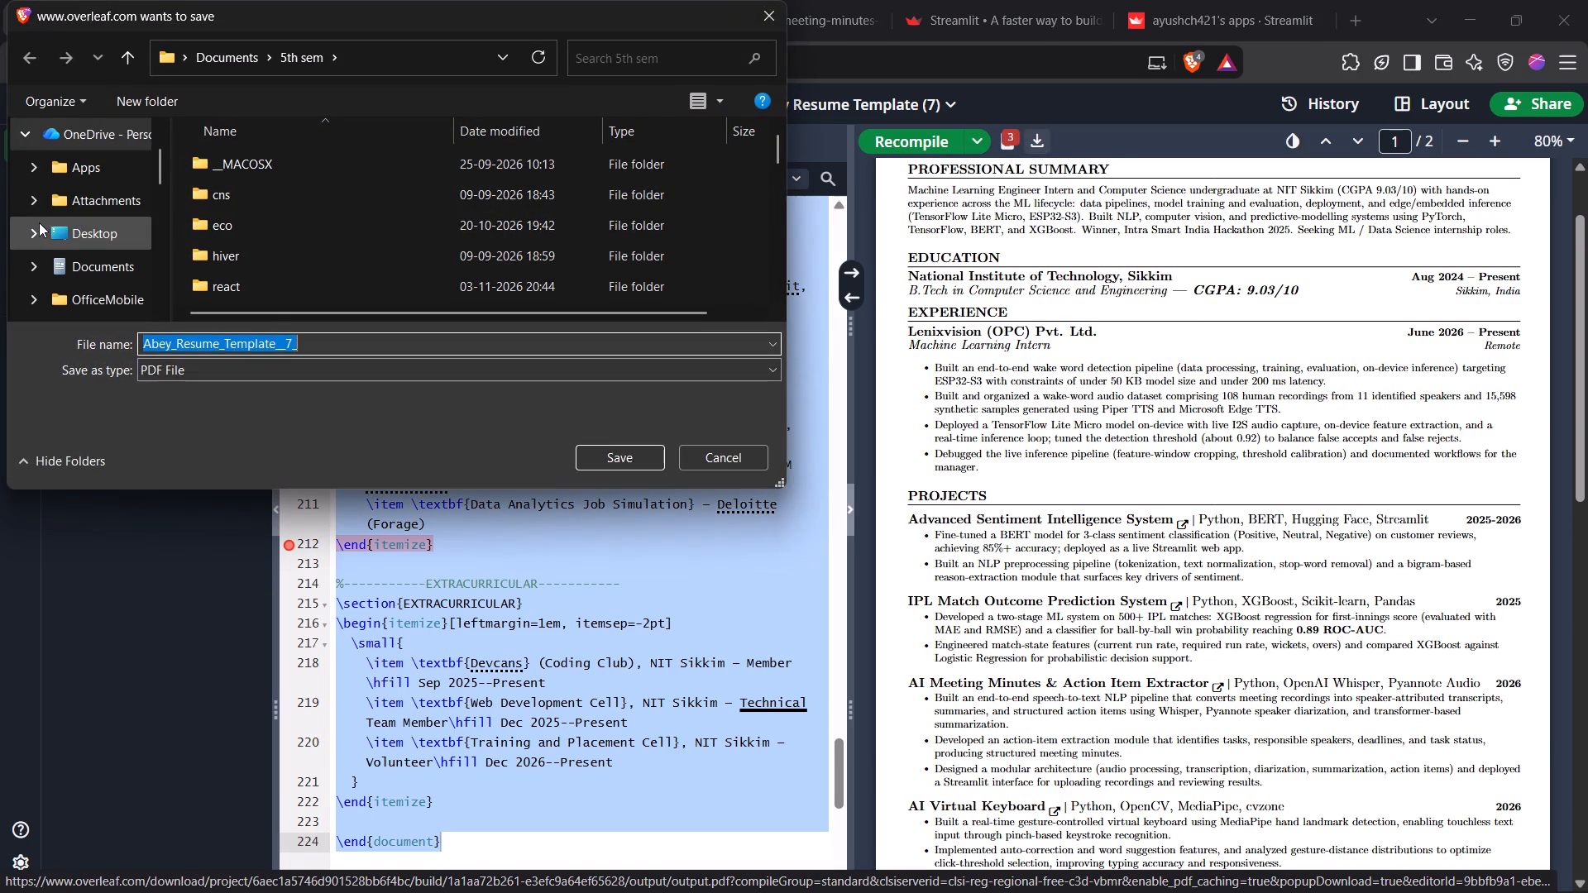
scroll(82, 232, "down", 3)
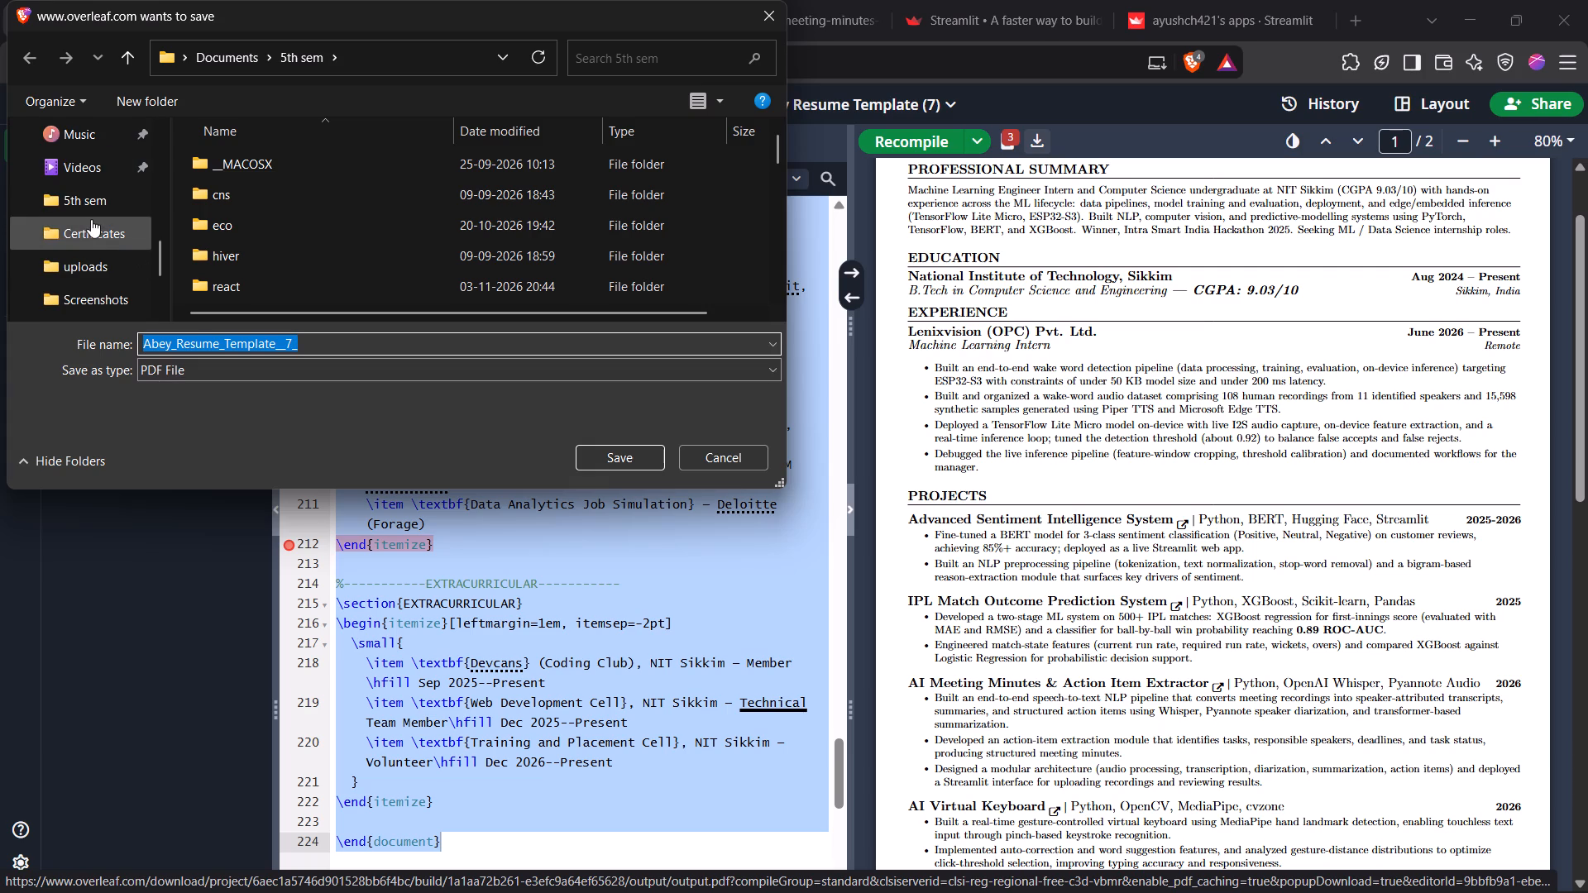
left_click(91, 219)
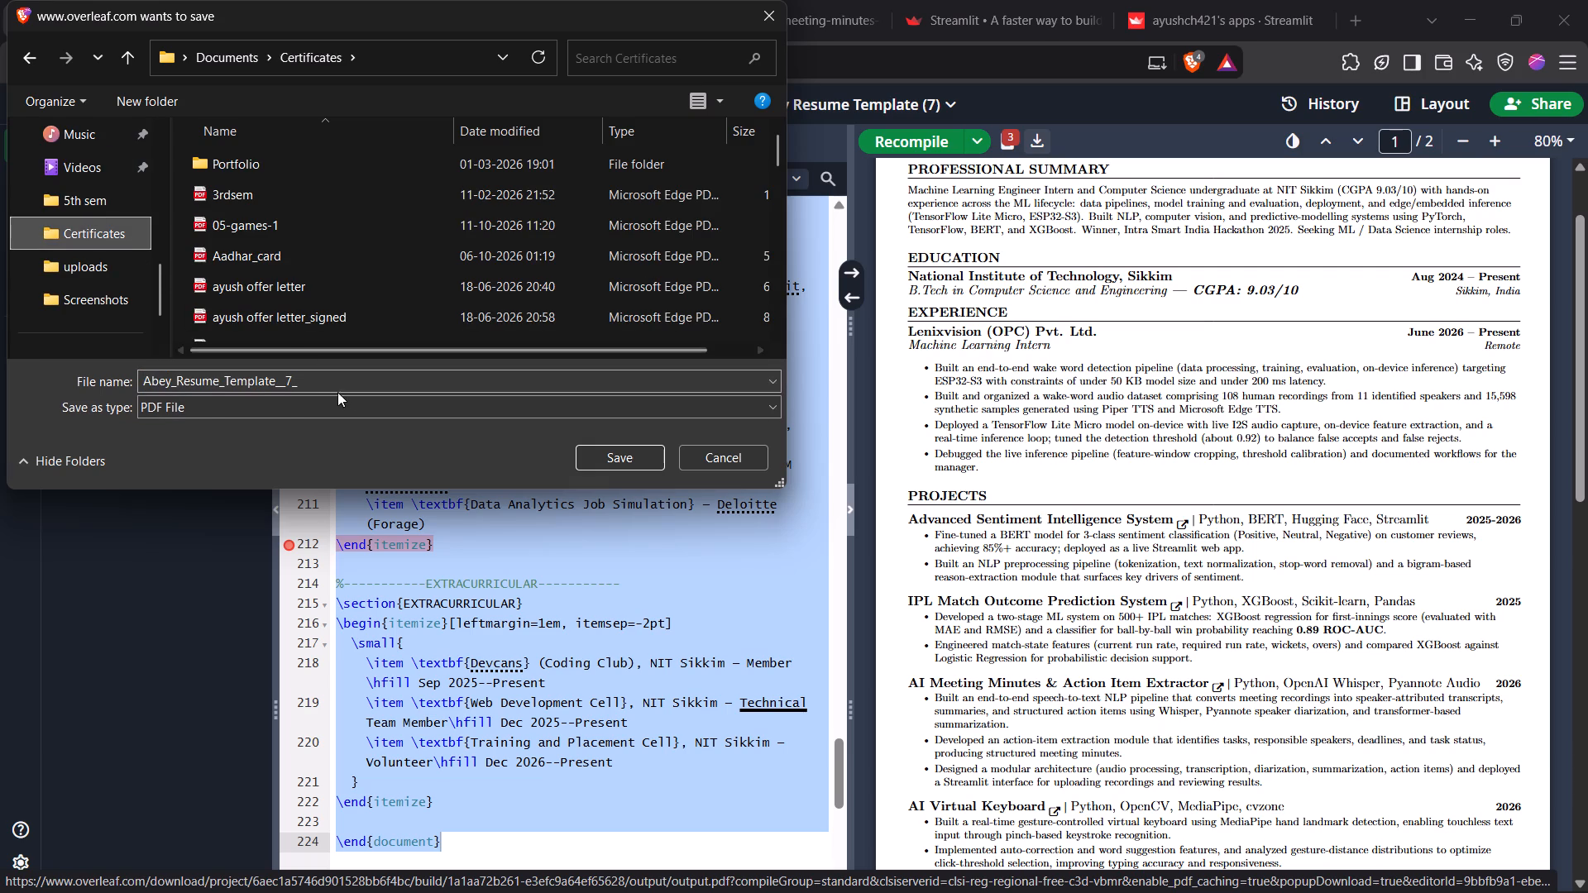
left_click(334, 382)
key("BackSpace")
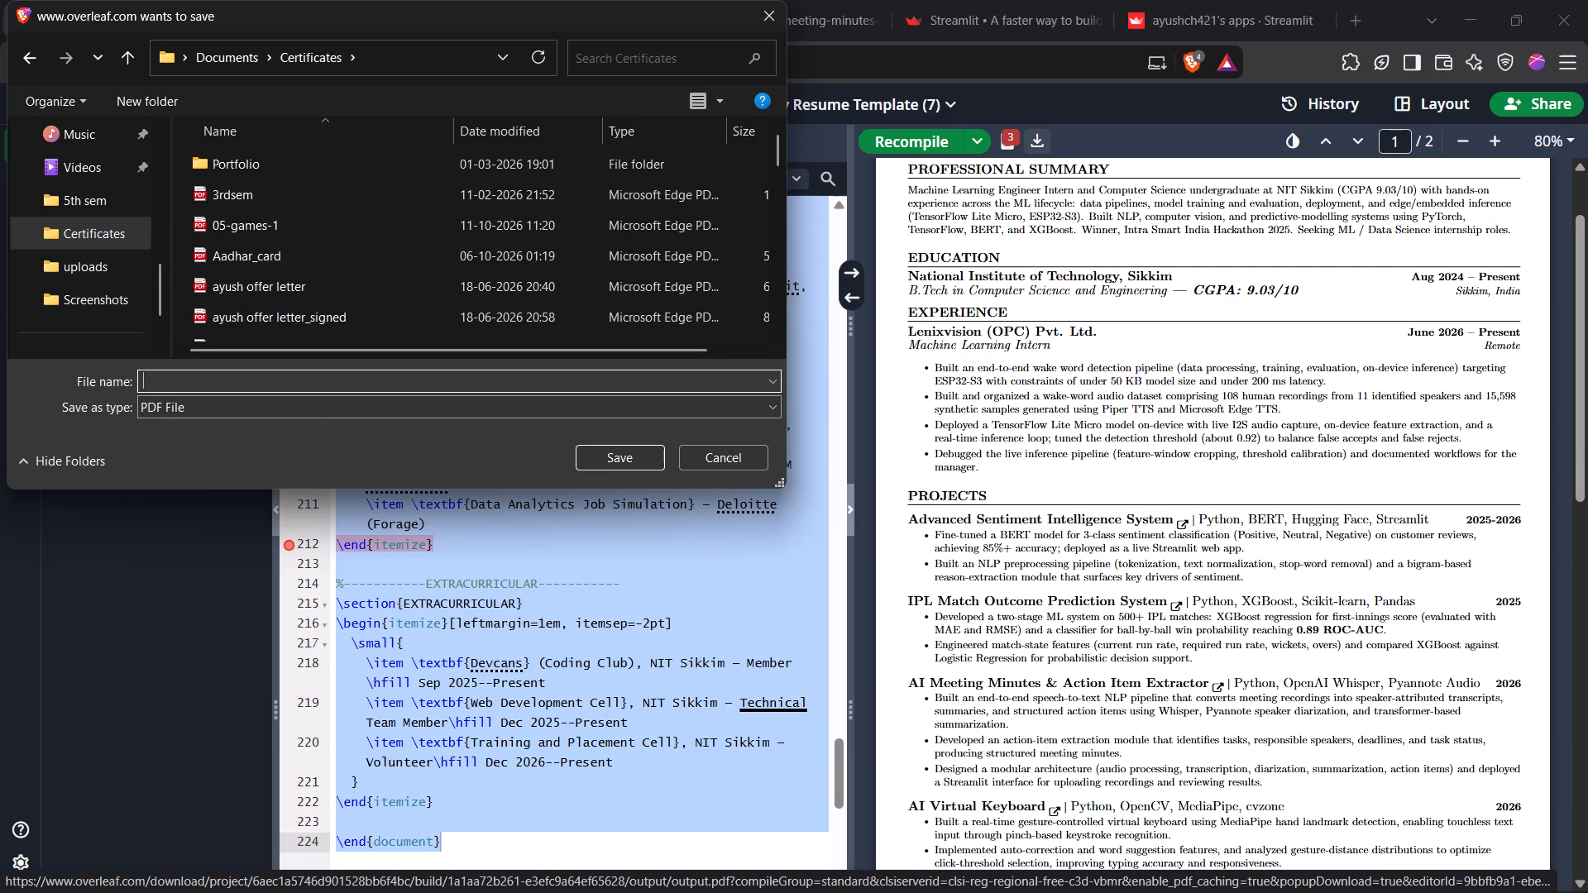
type("Re")
key("Down")
key("Down")
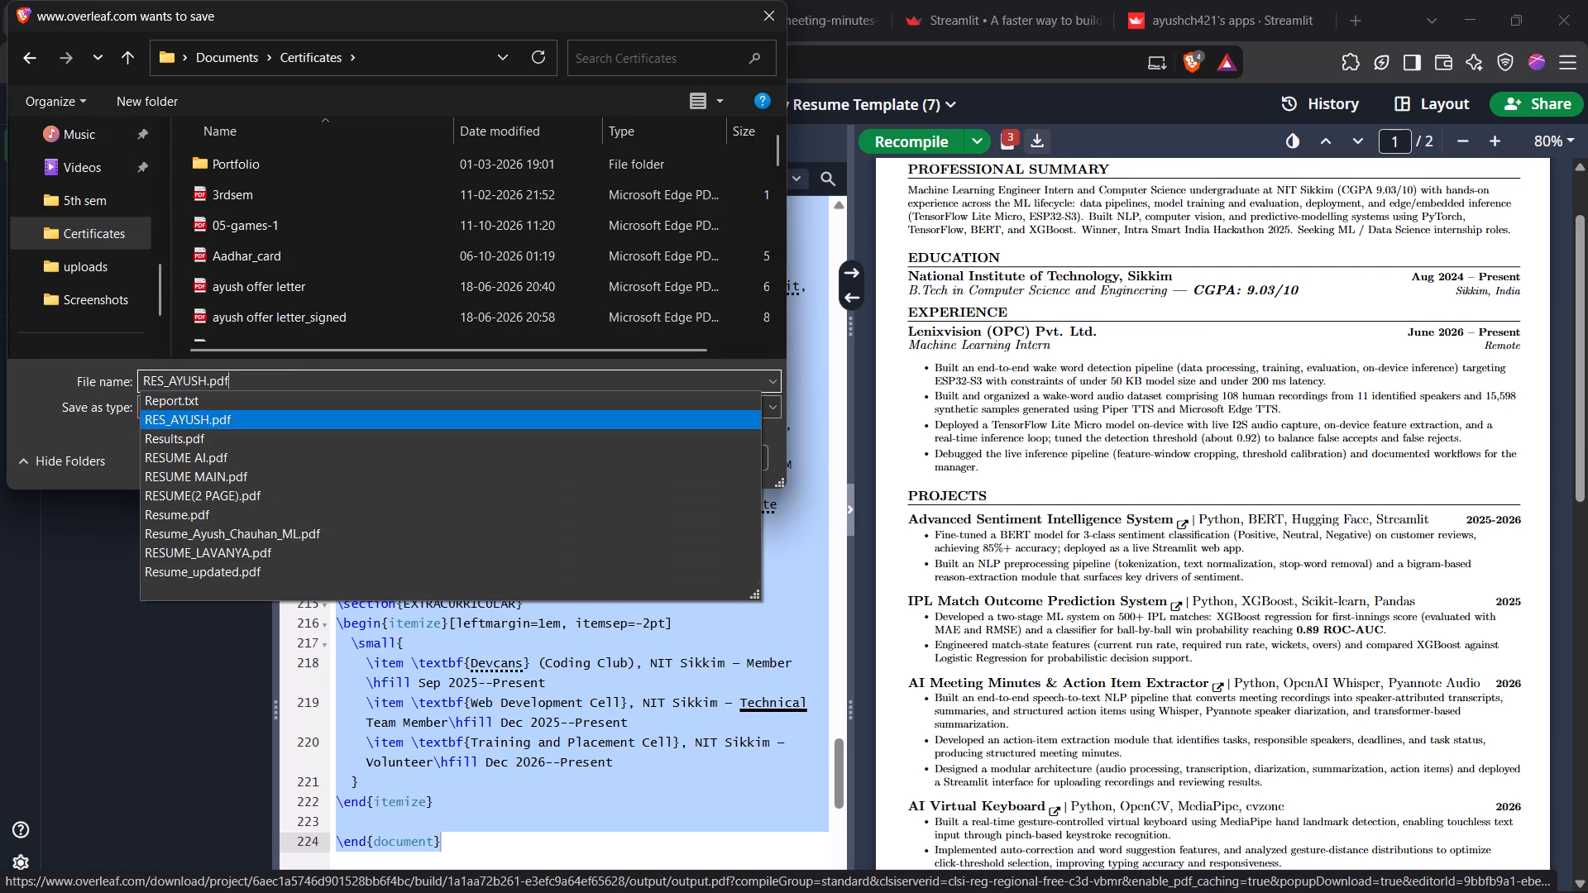
key("Down")
key("Down")
key("Down")
key("Down")
key("Down")
key("Down")
key("Return")
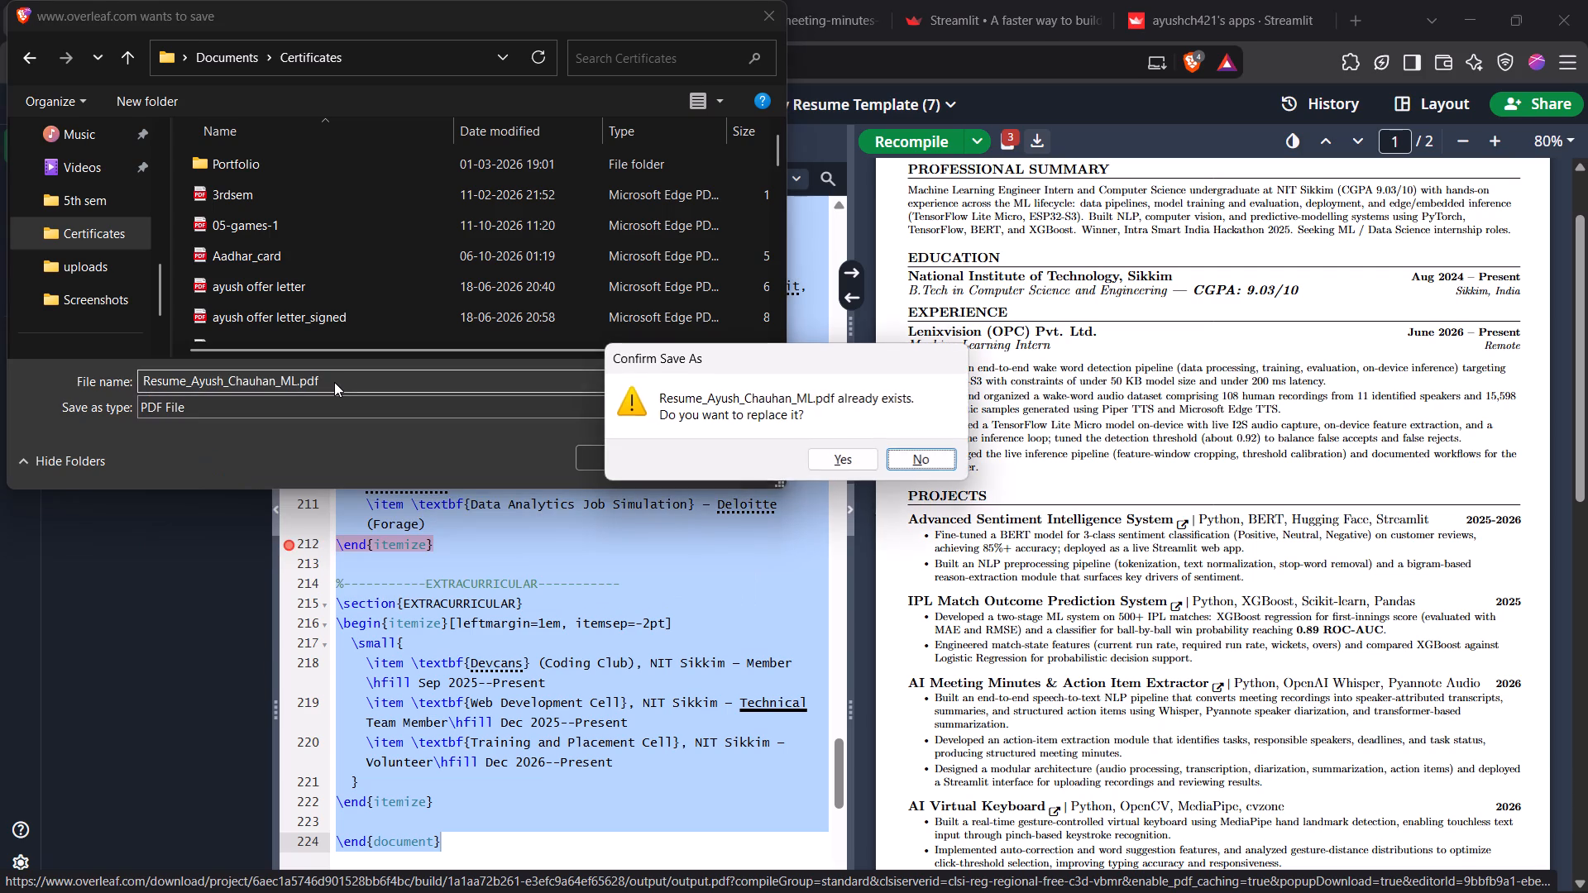
key("Left")
key("Return")
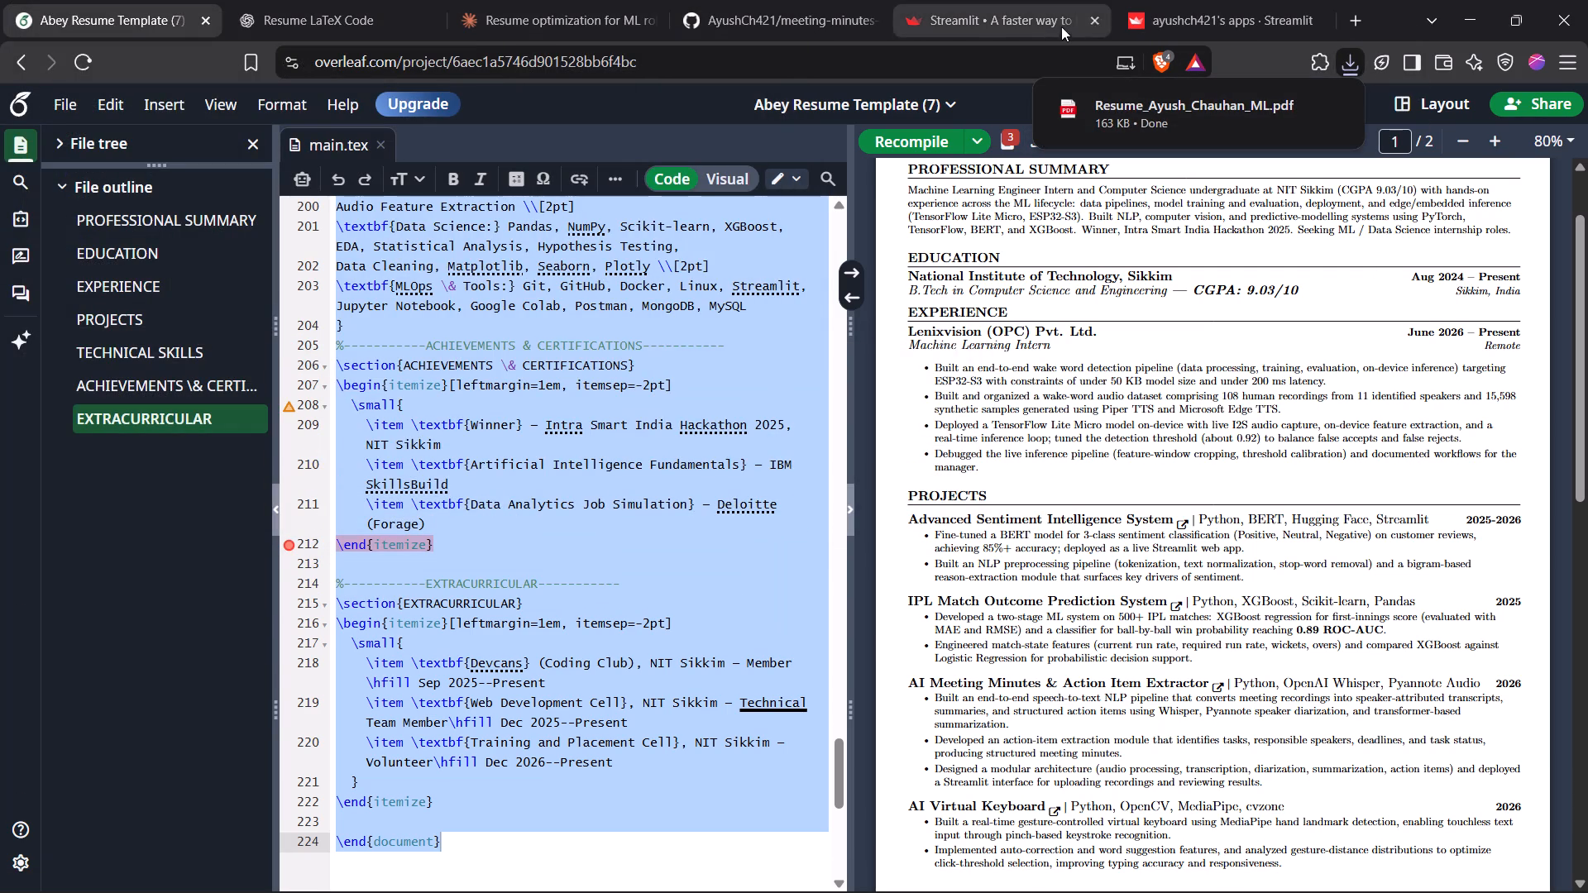
Show the downloaded ML resume PDF in its Certificates folder and copy the file to the clipboard.
left_click(1243, 109)
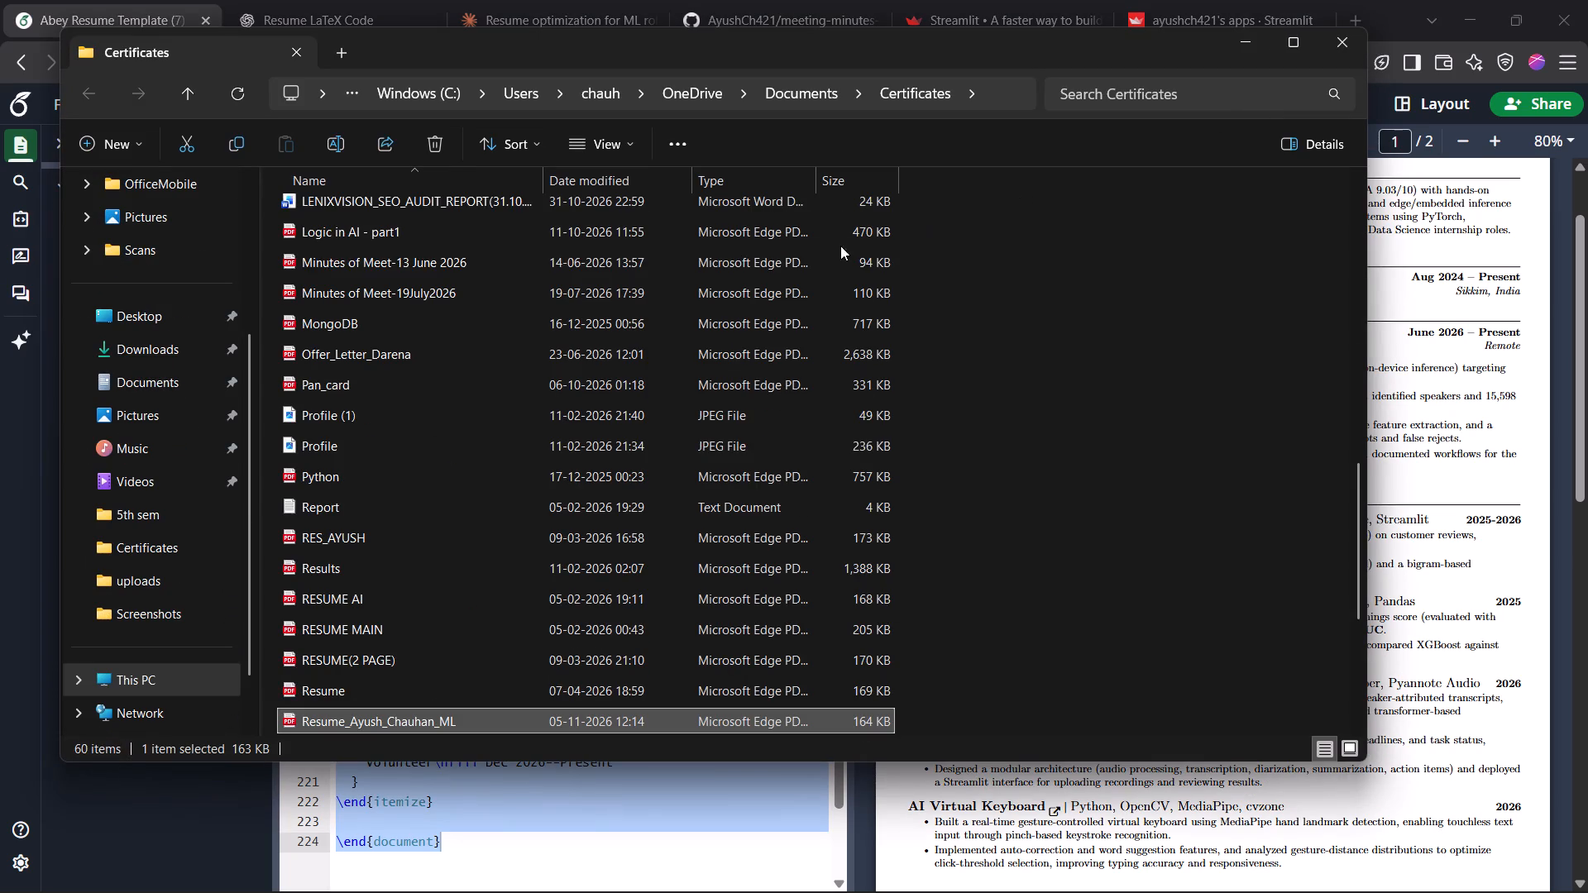
key("ctrl+c")
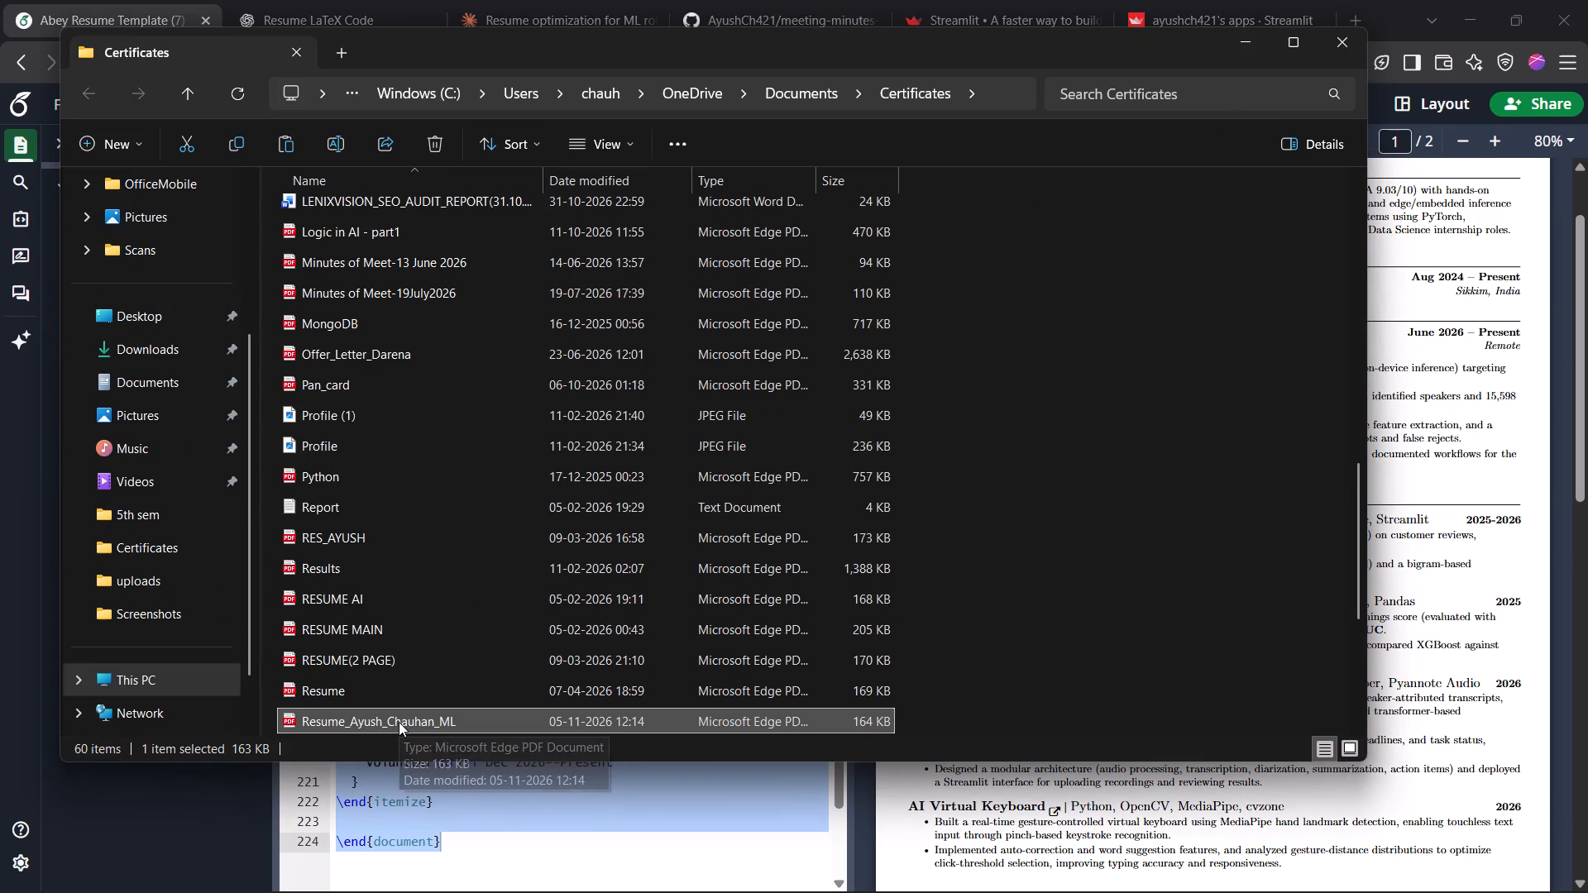
key("ctrl+c")
left_click(399, 722)
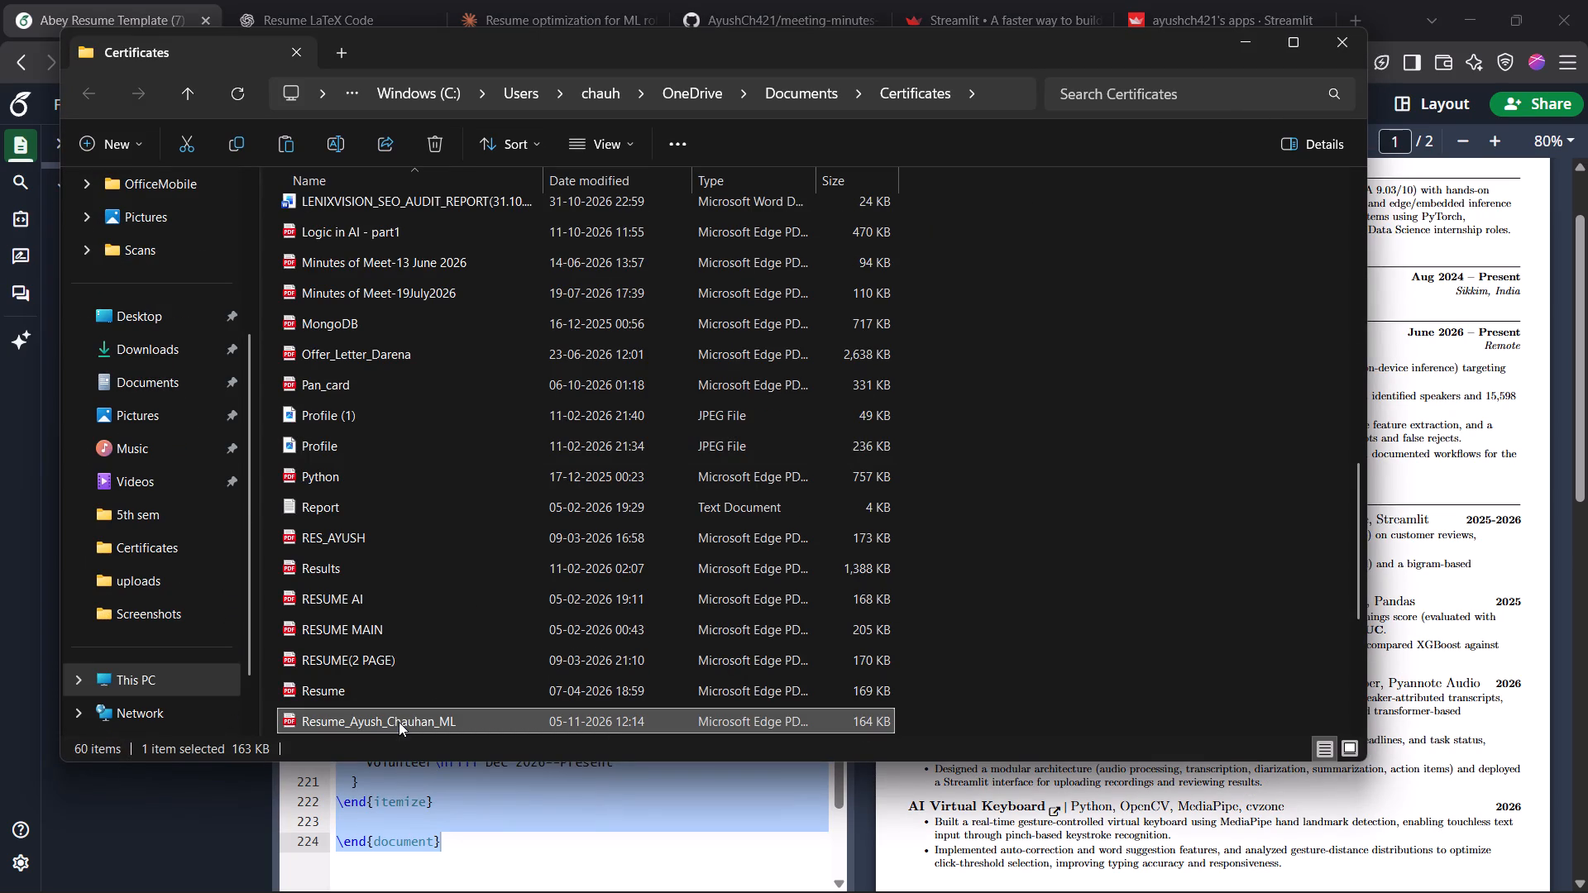
right_click(399, 722)
right_click(399, 722)
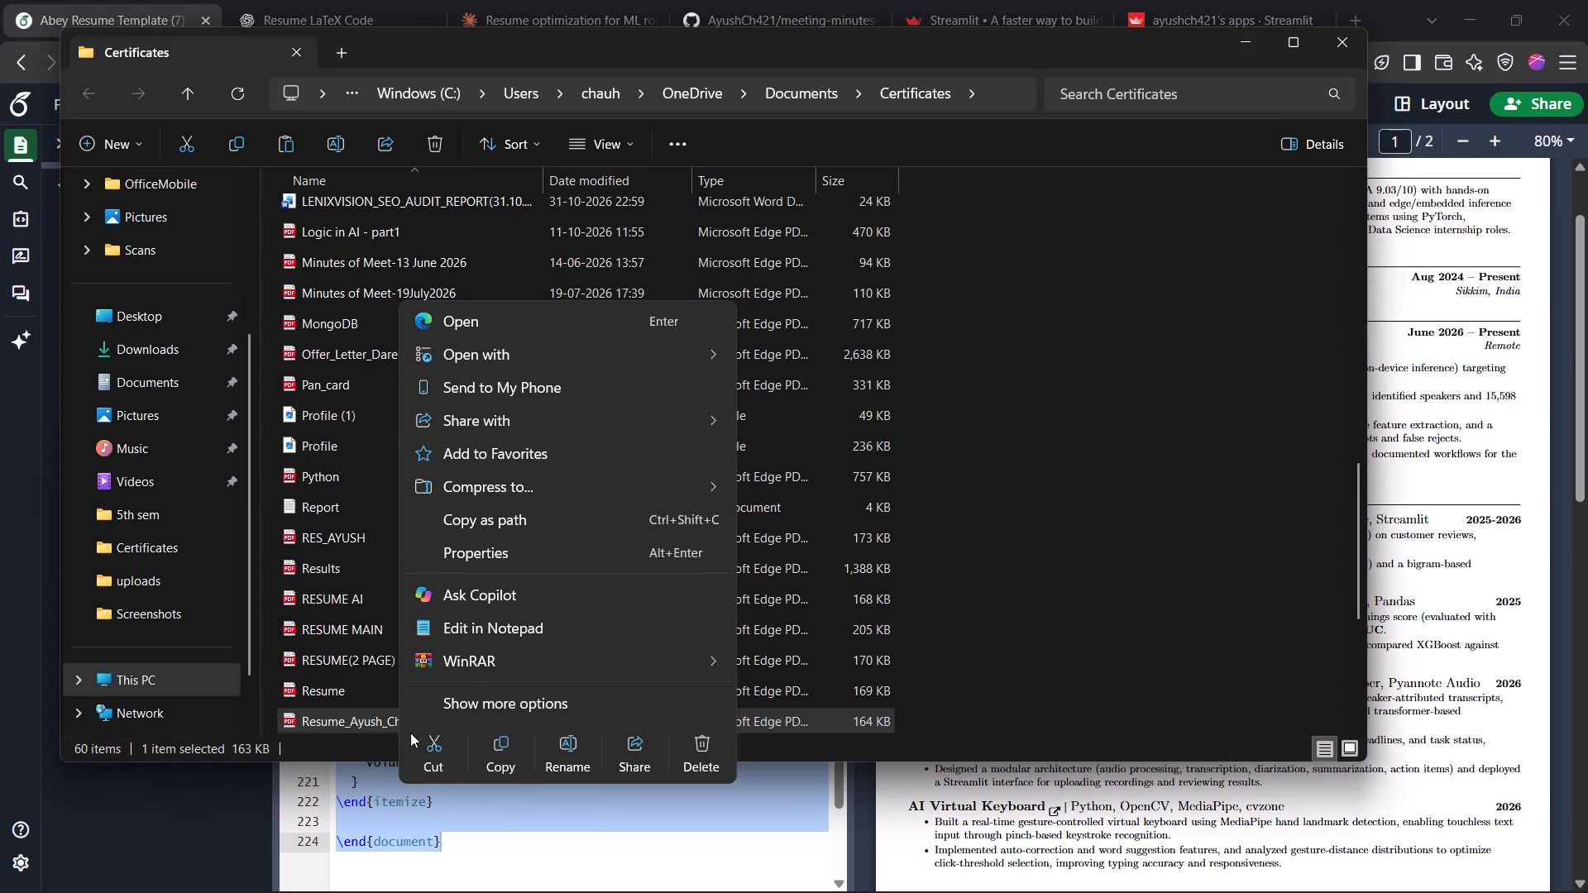
left_click(485, 762)
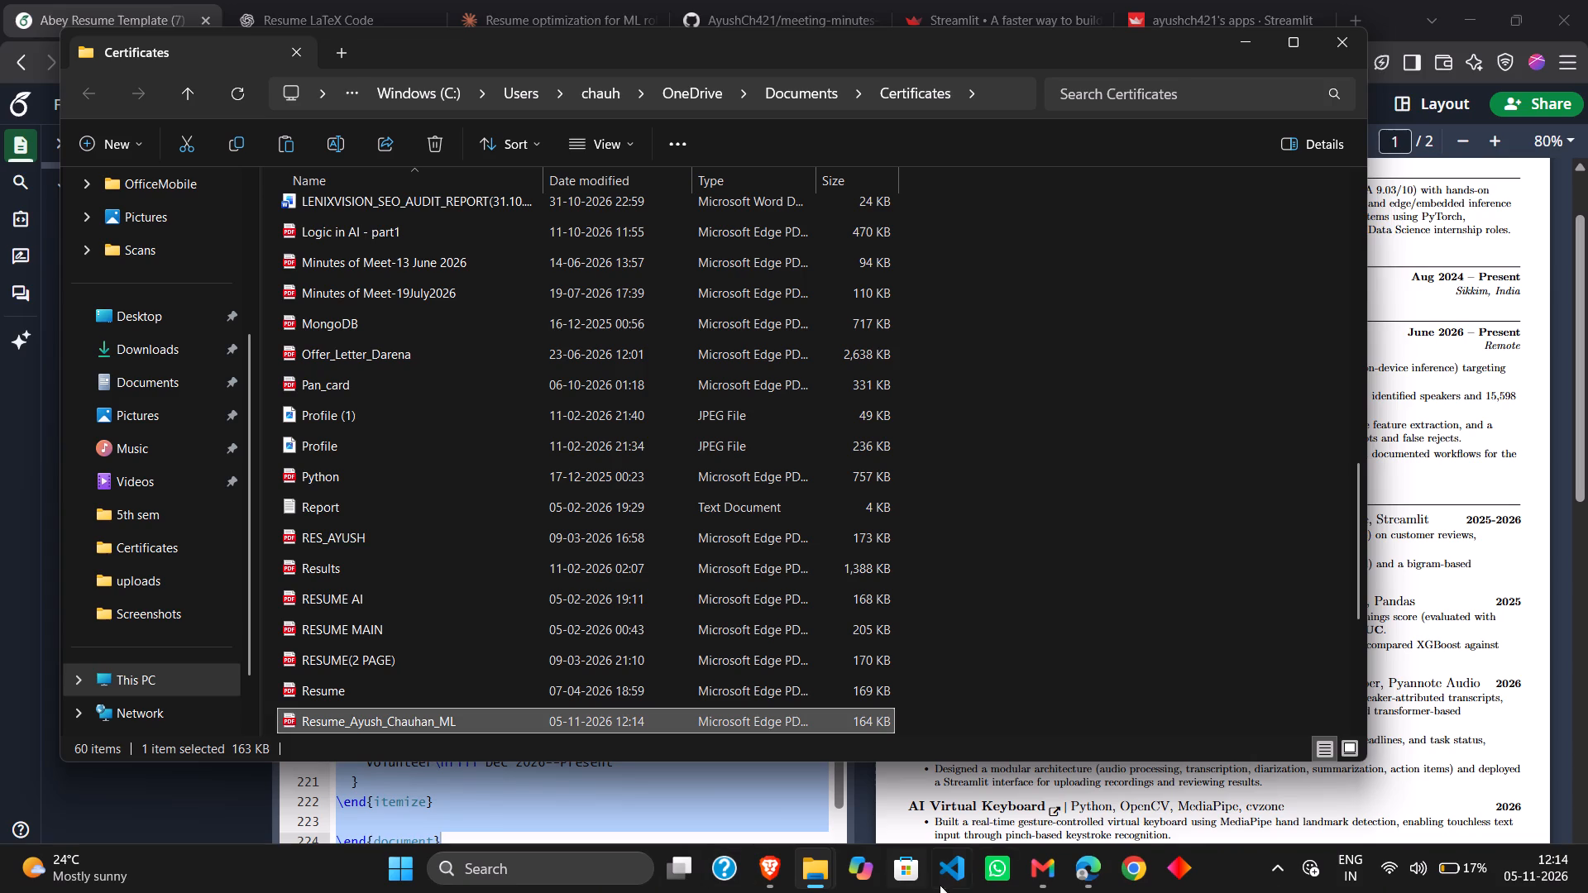
Switch to WhatsApp with the resume PDF copied.
left_click(993, 876)
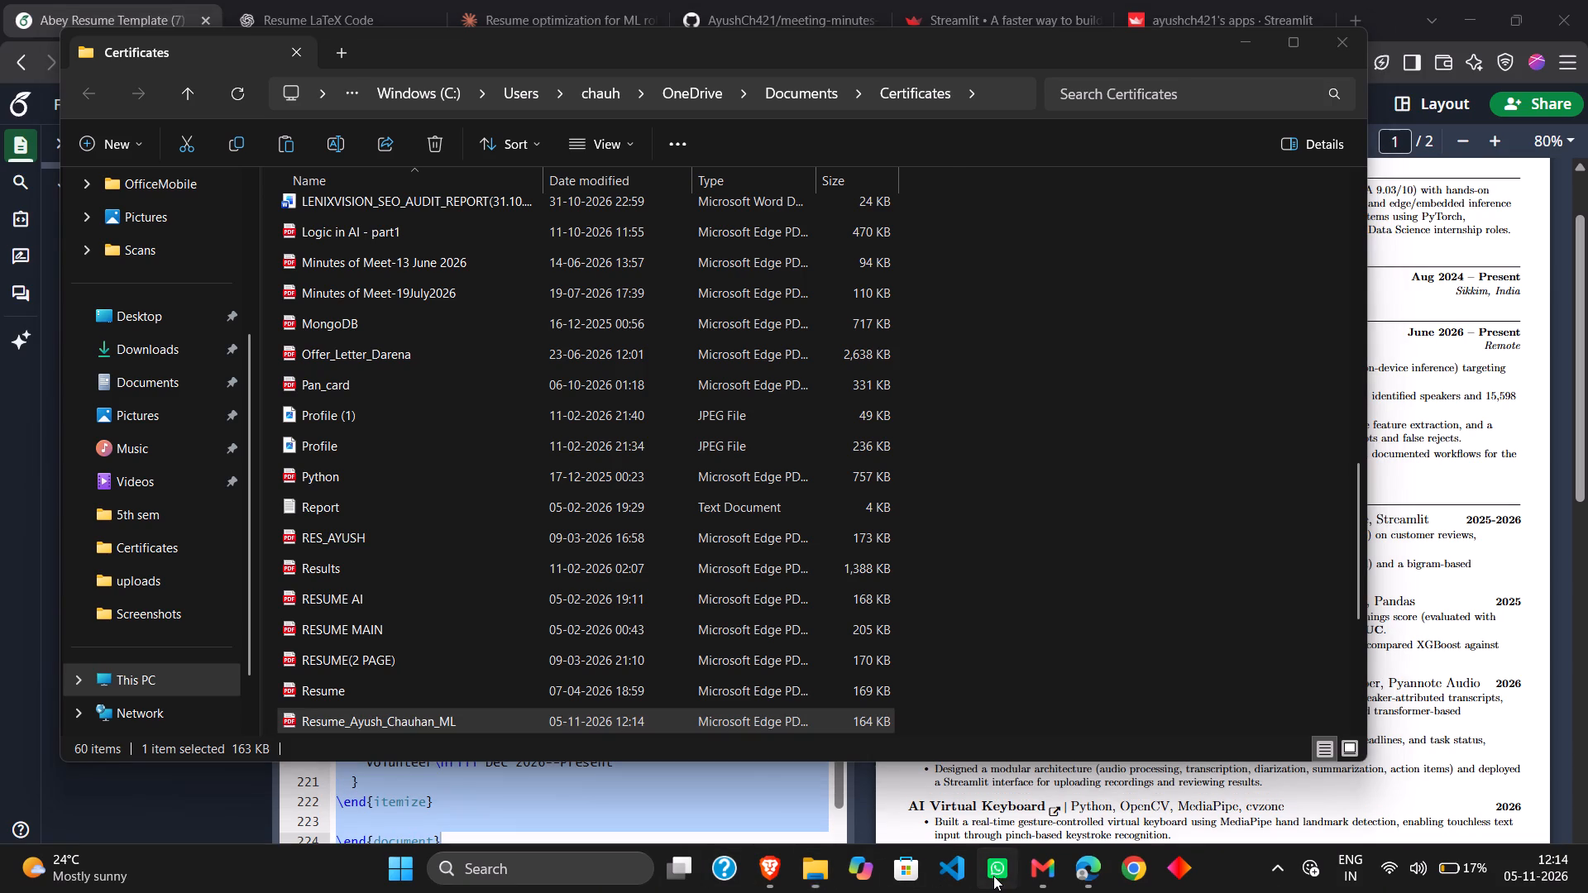
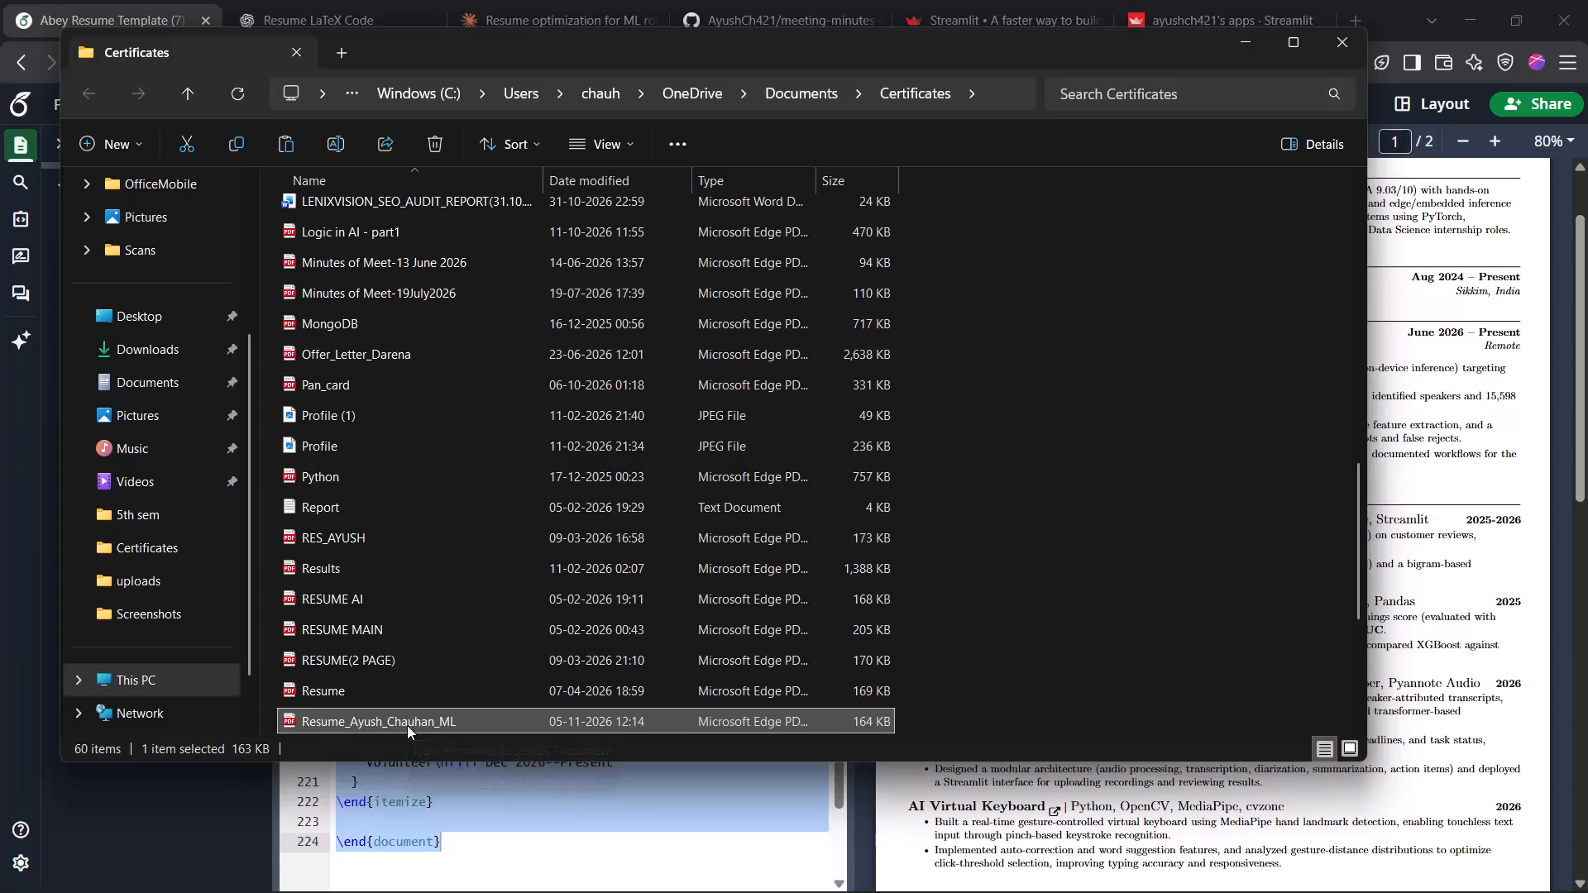
Copy the SWE resume PDF from the 5th sem folder, and minimize the file window.
left_click(170, 515)
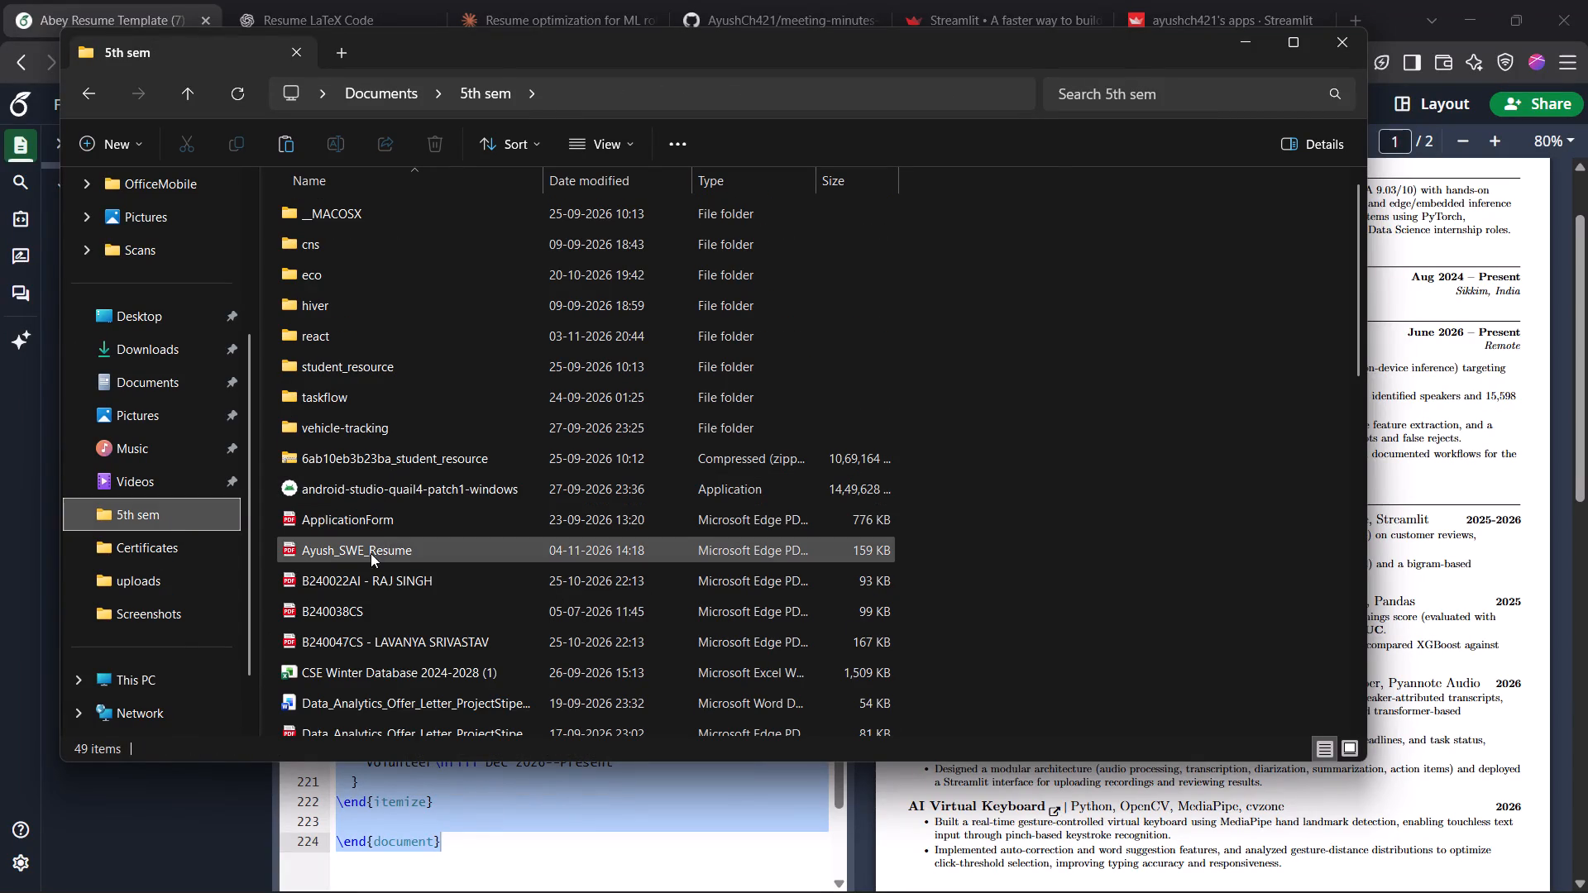
left_click(376, 549)
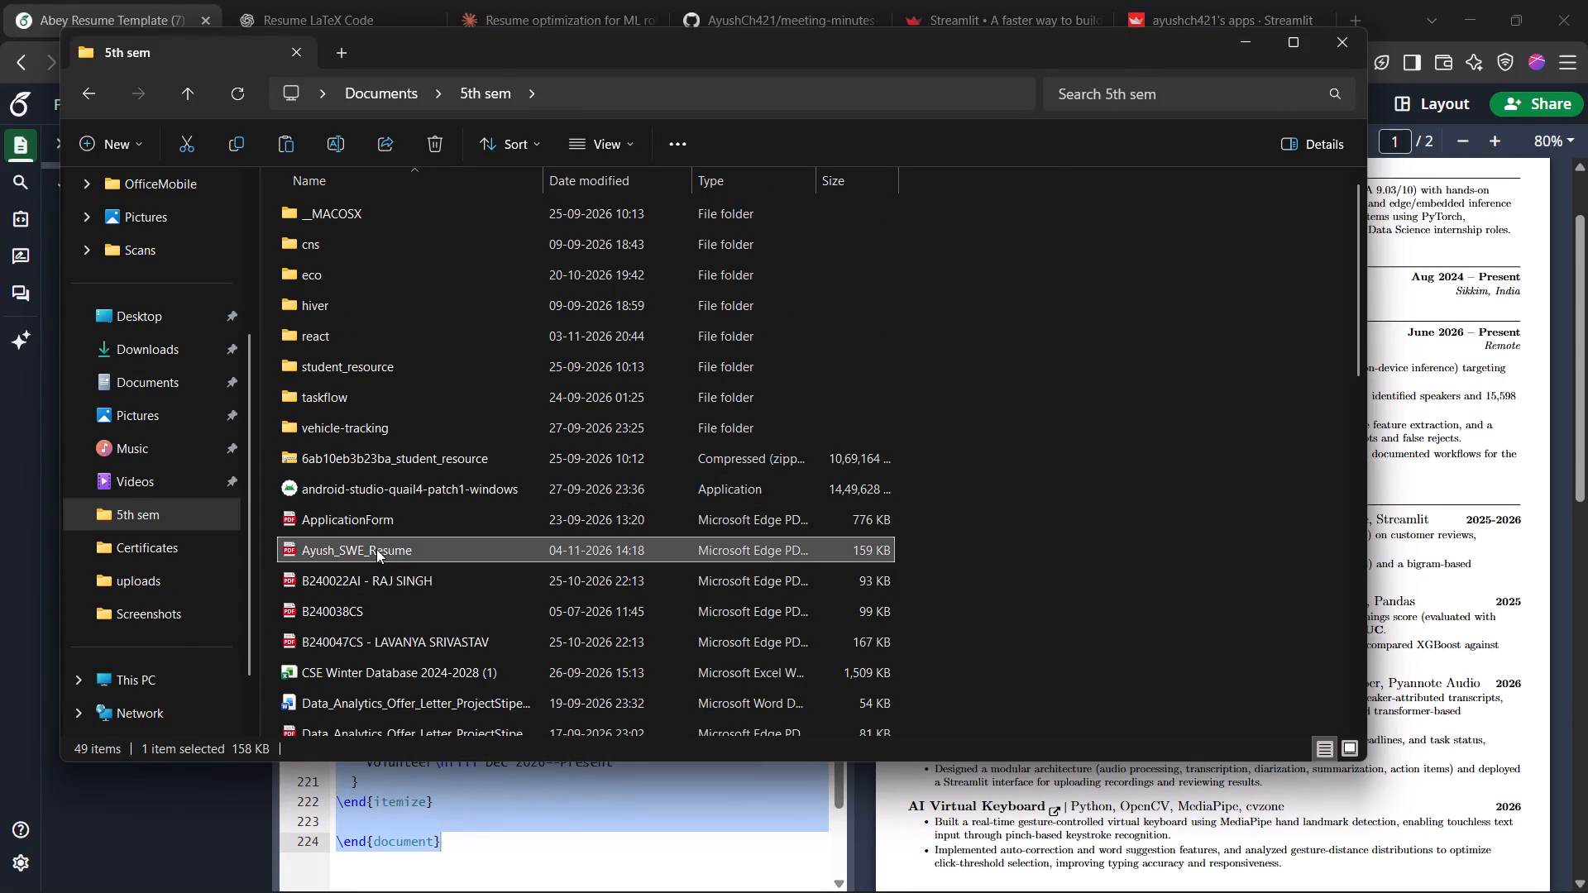
key("ctrl+c")
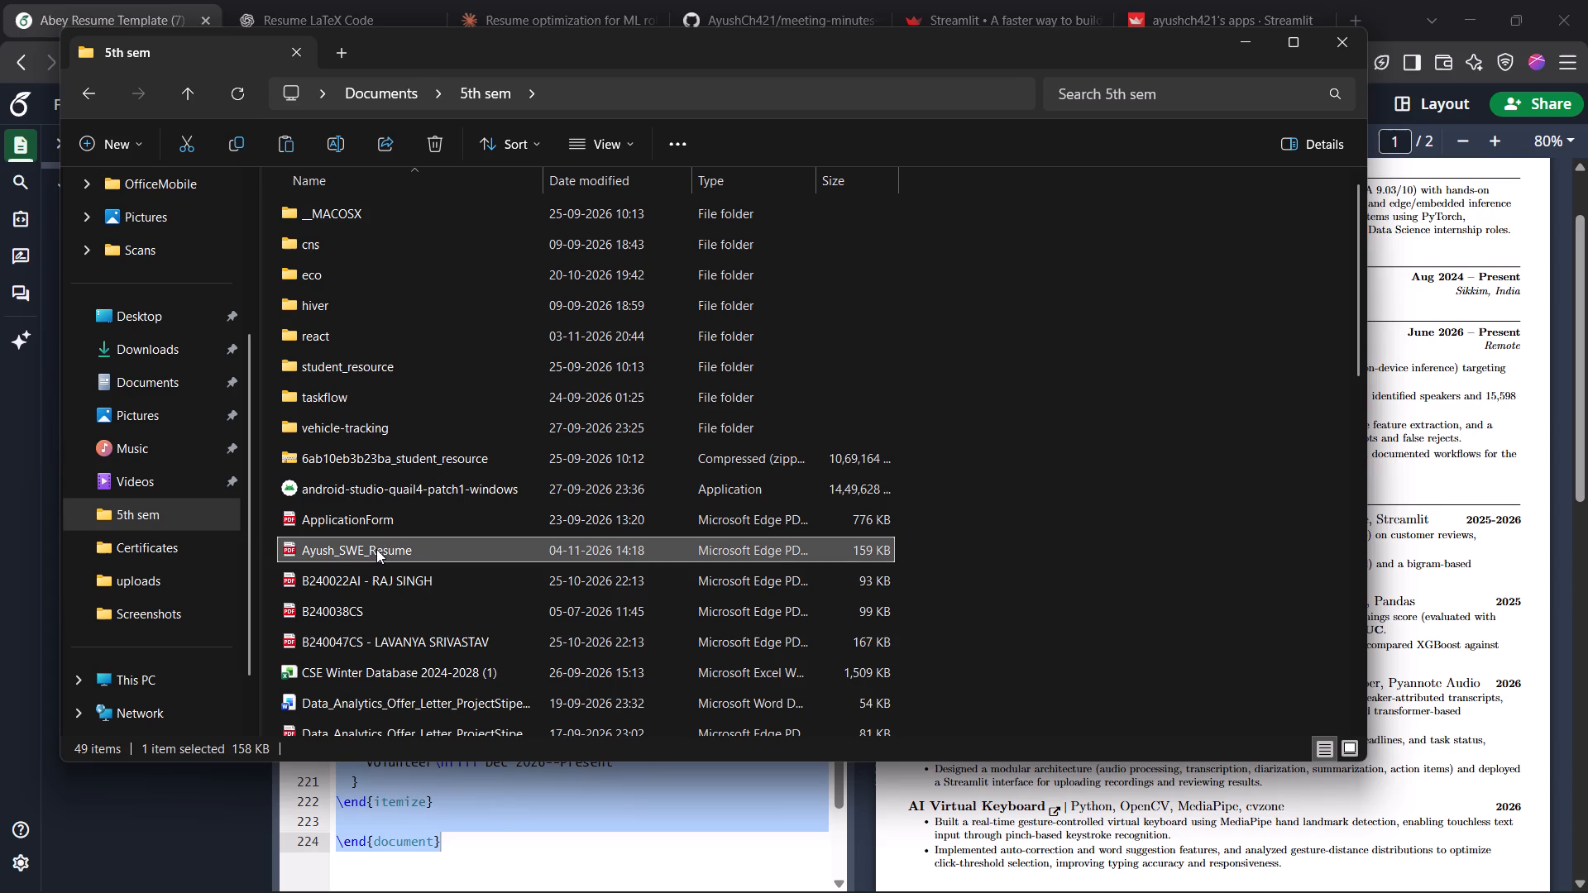
left_click(1246, 52)
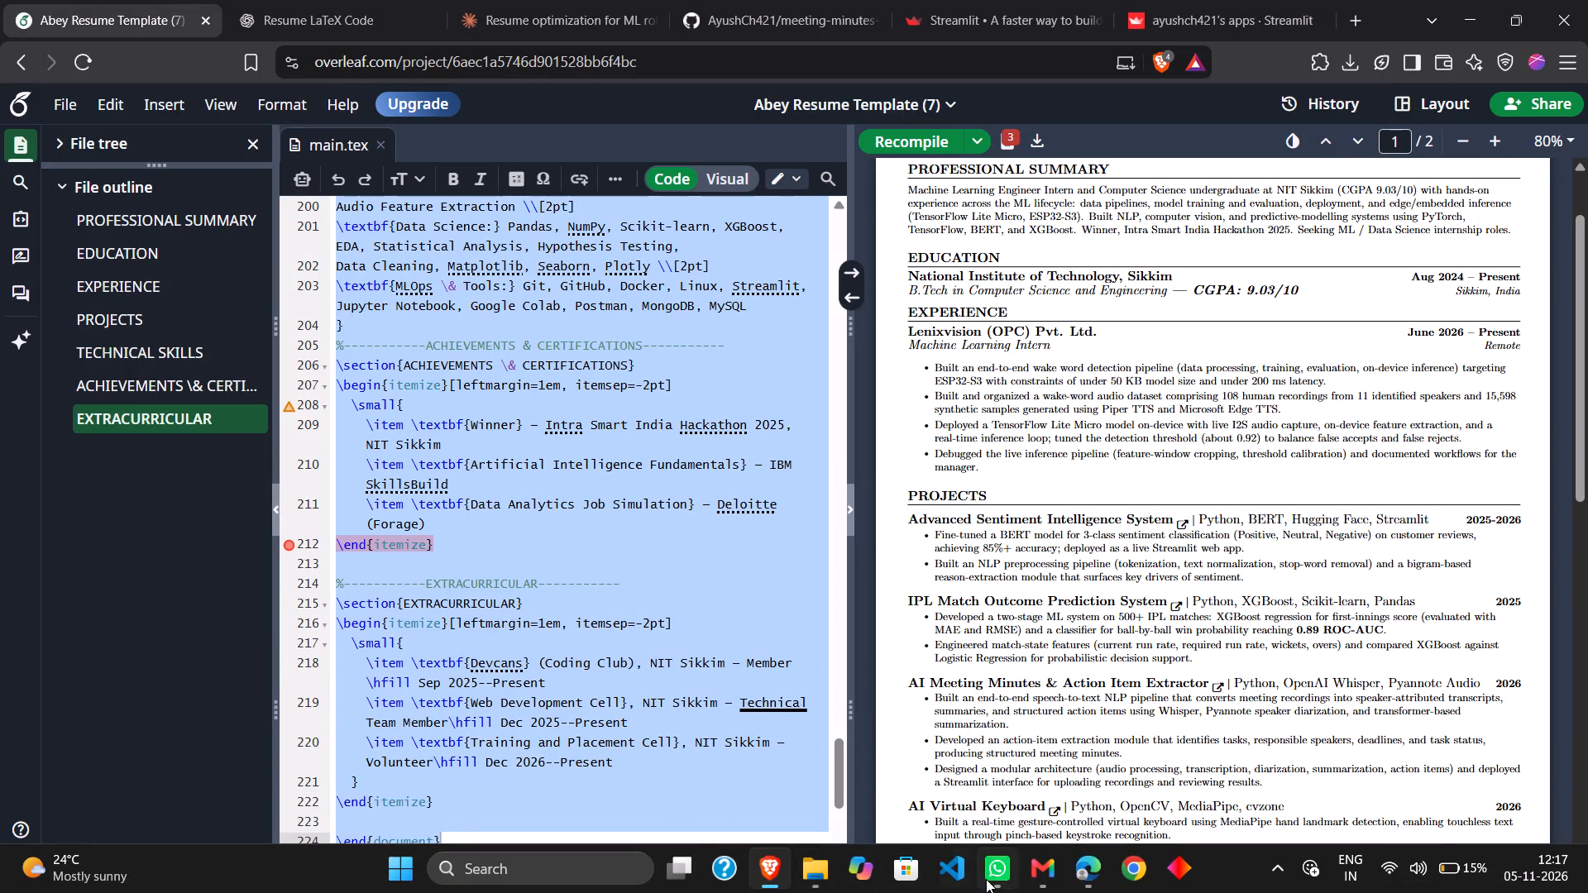
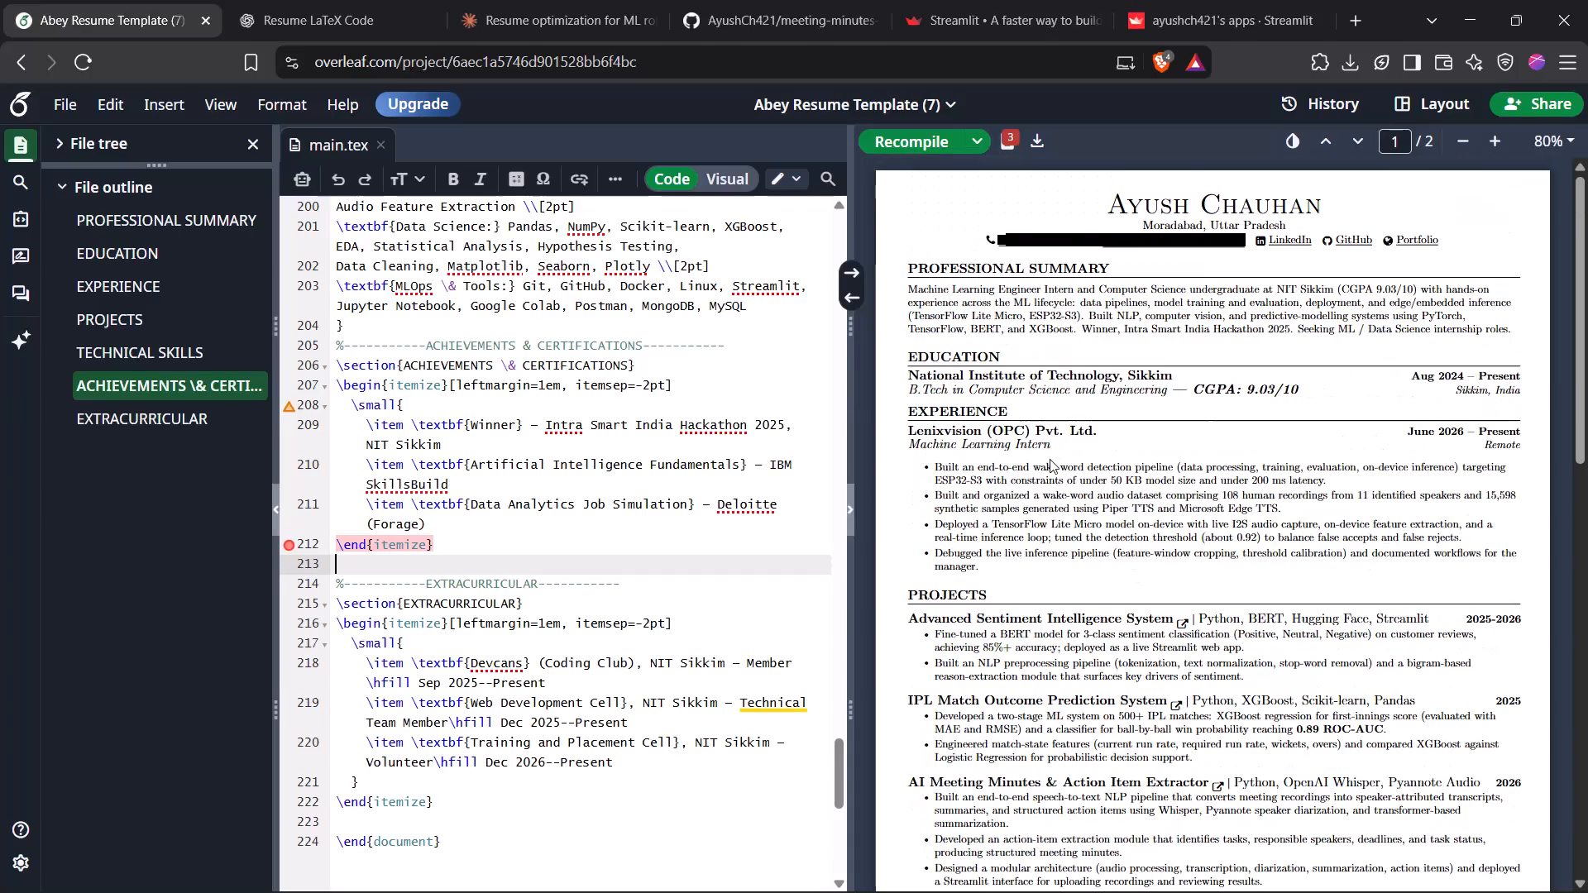
Review both pages of the compiled resume preview, from the header down to the extracurricular section.
scroll(1050, 459, "up", 5)
scroll(992, 509, "down", 2)
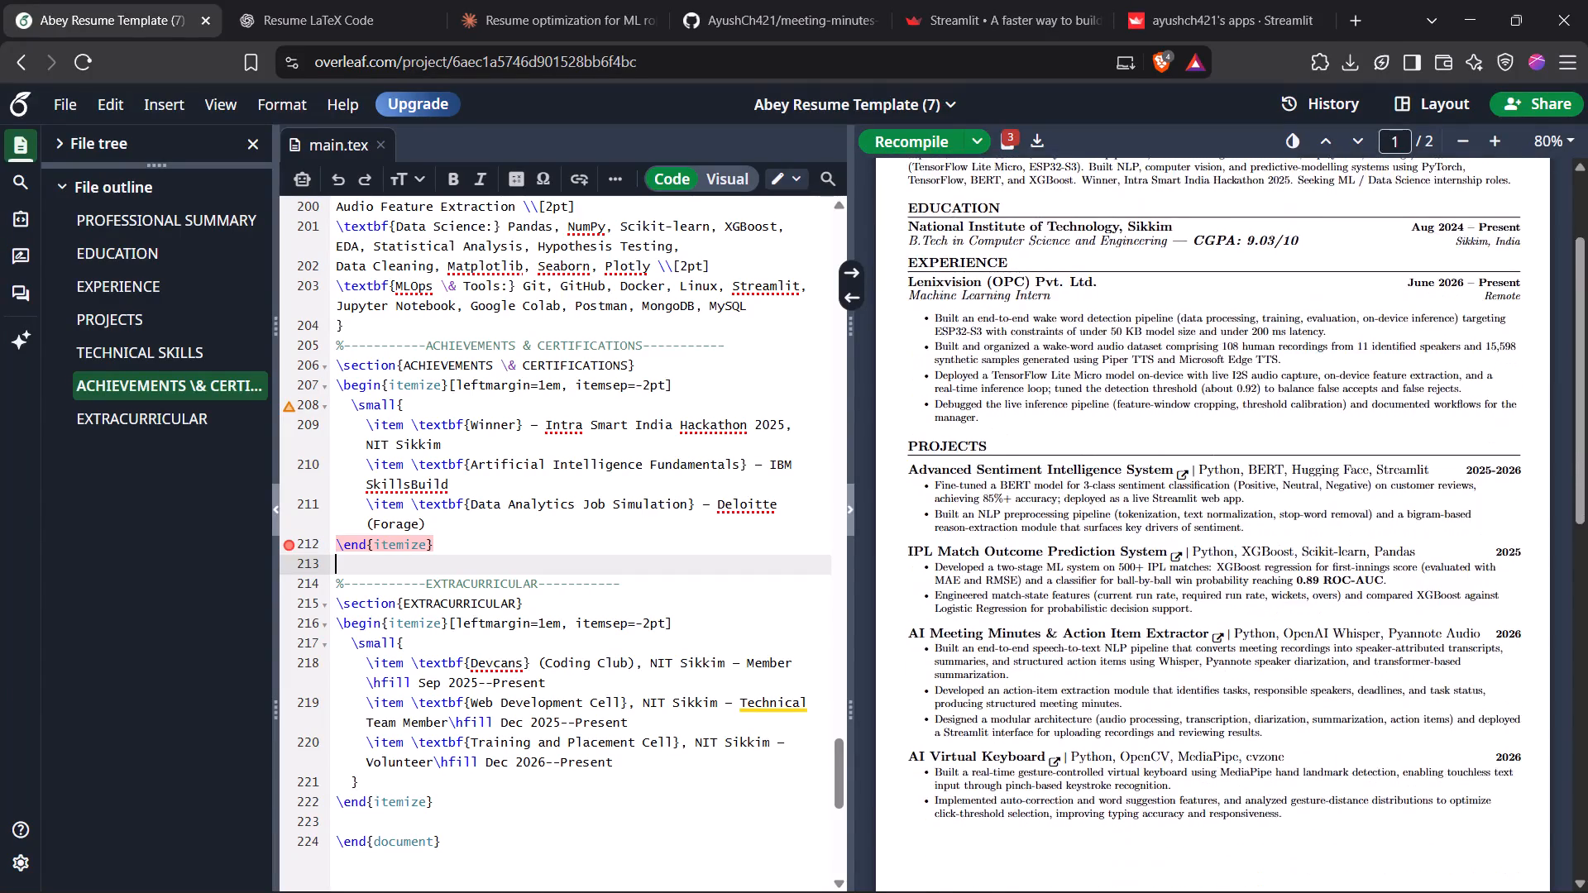
scroll(992, 509, "down", 8)
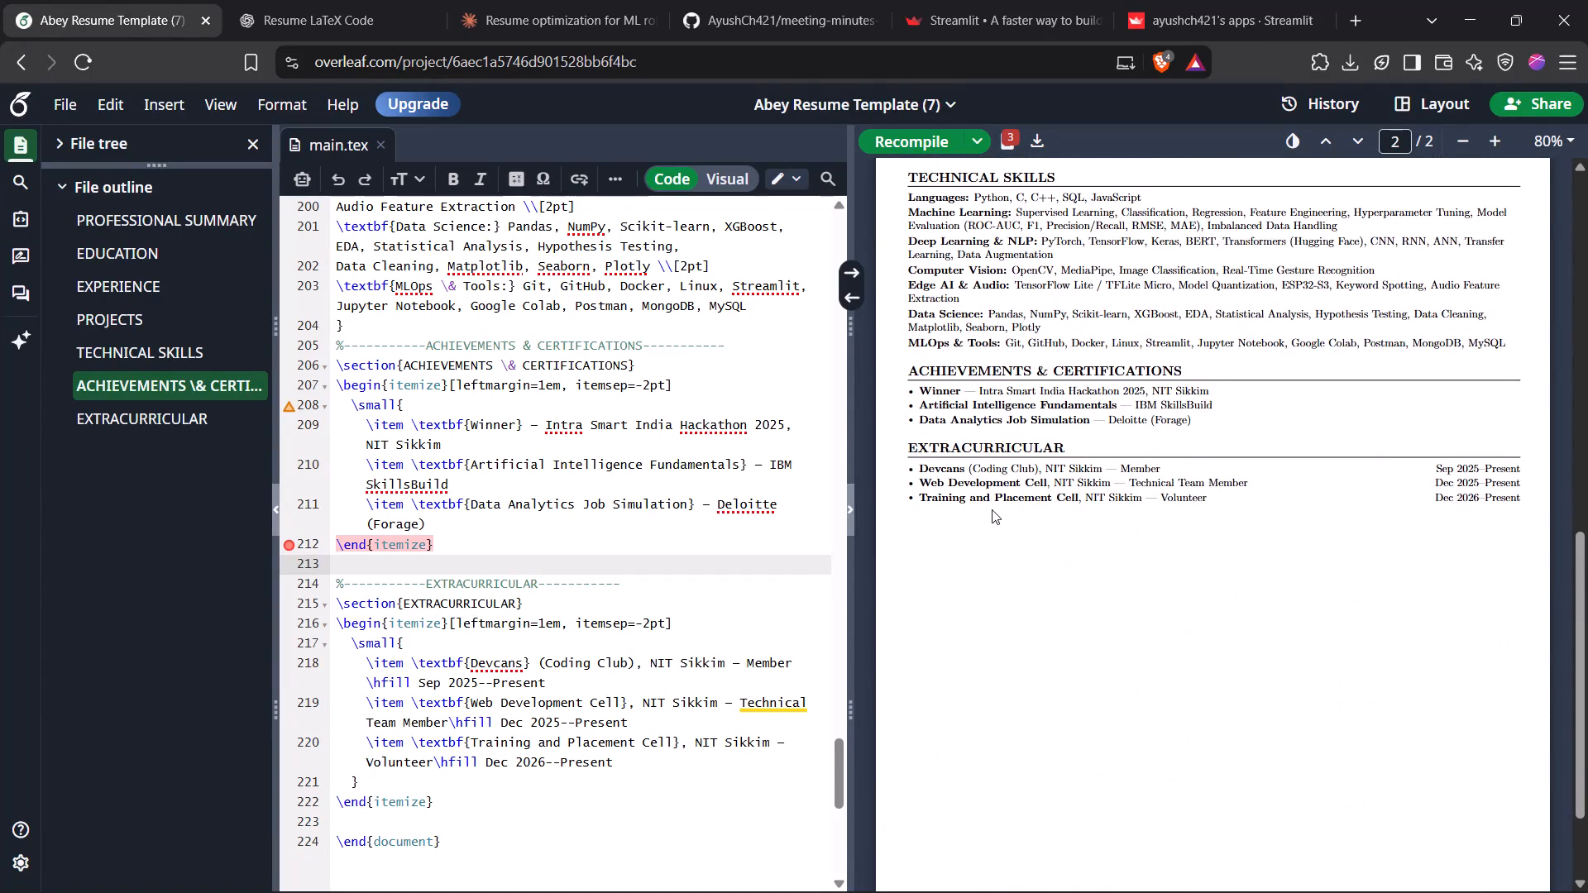
scroll(992, 509, "up", 8)
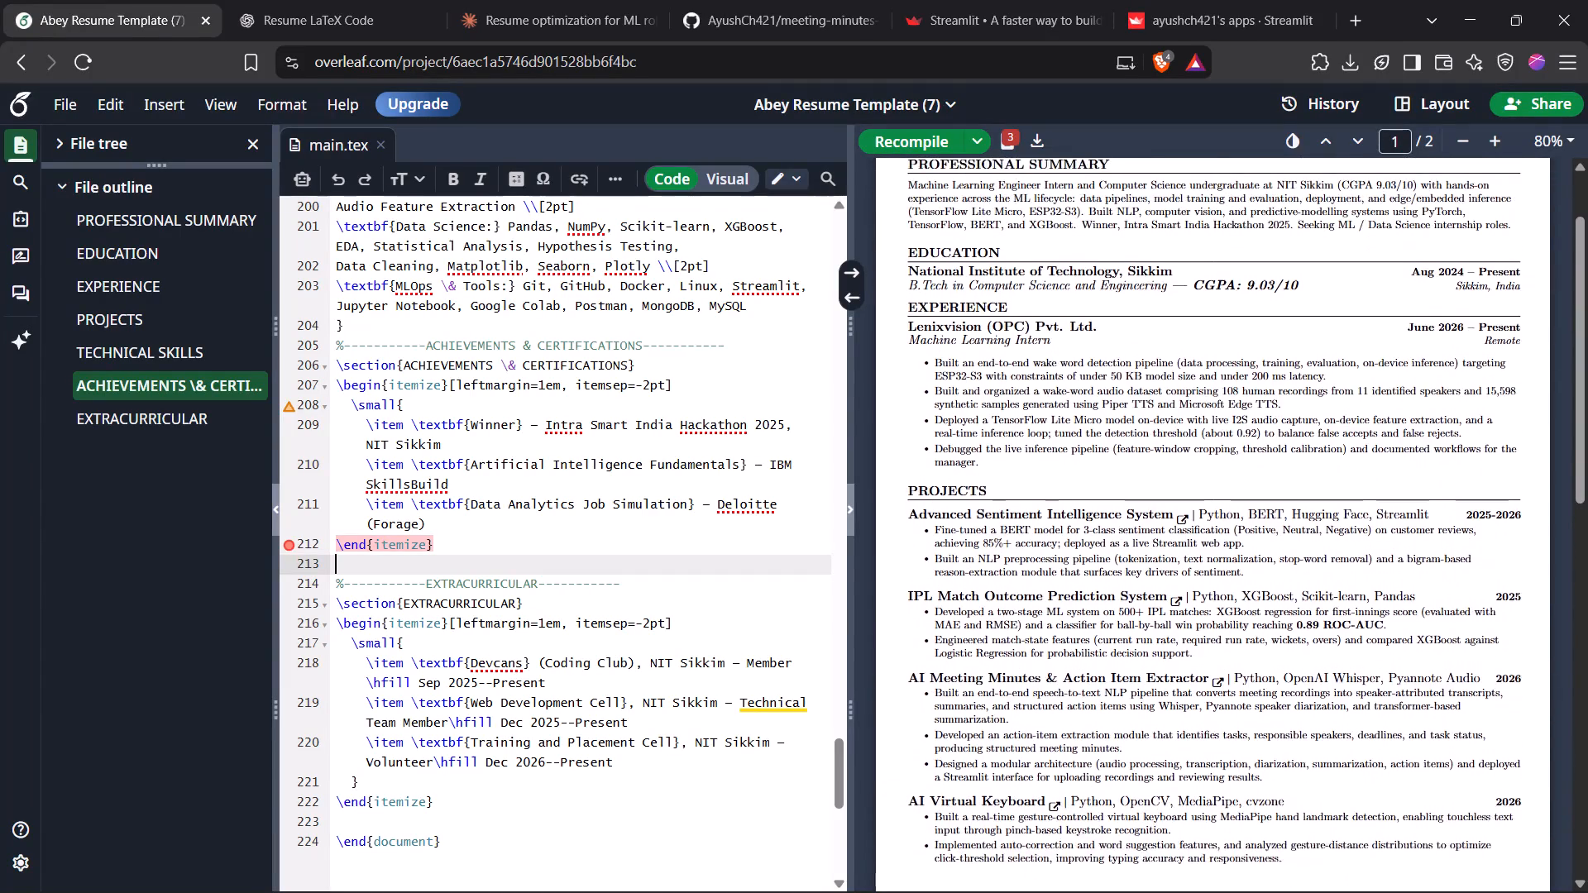
scroll(992, 509, "up", 4)
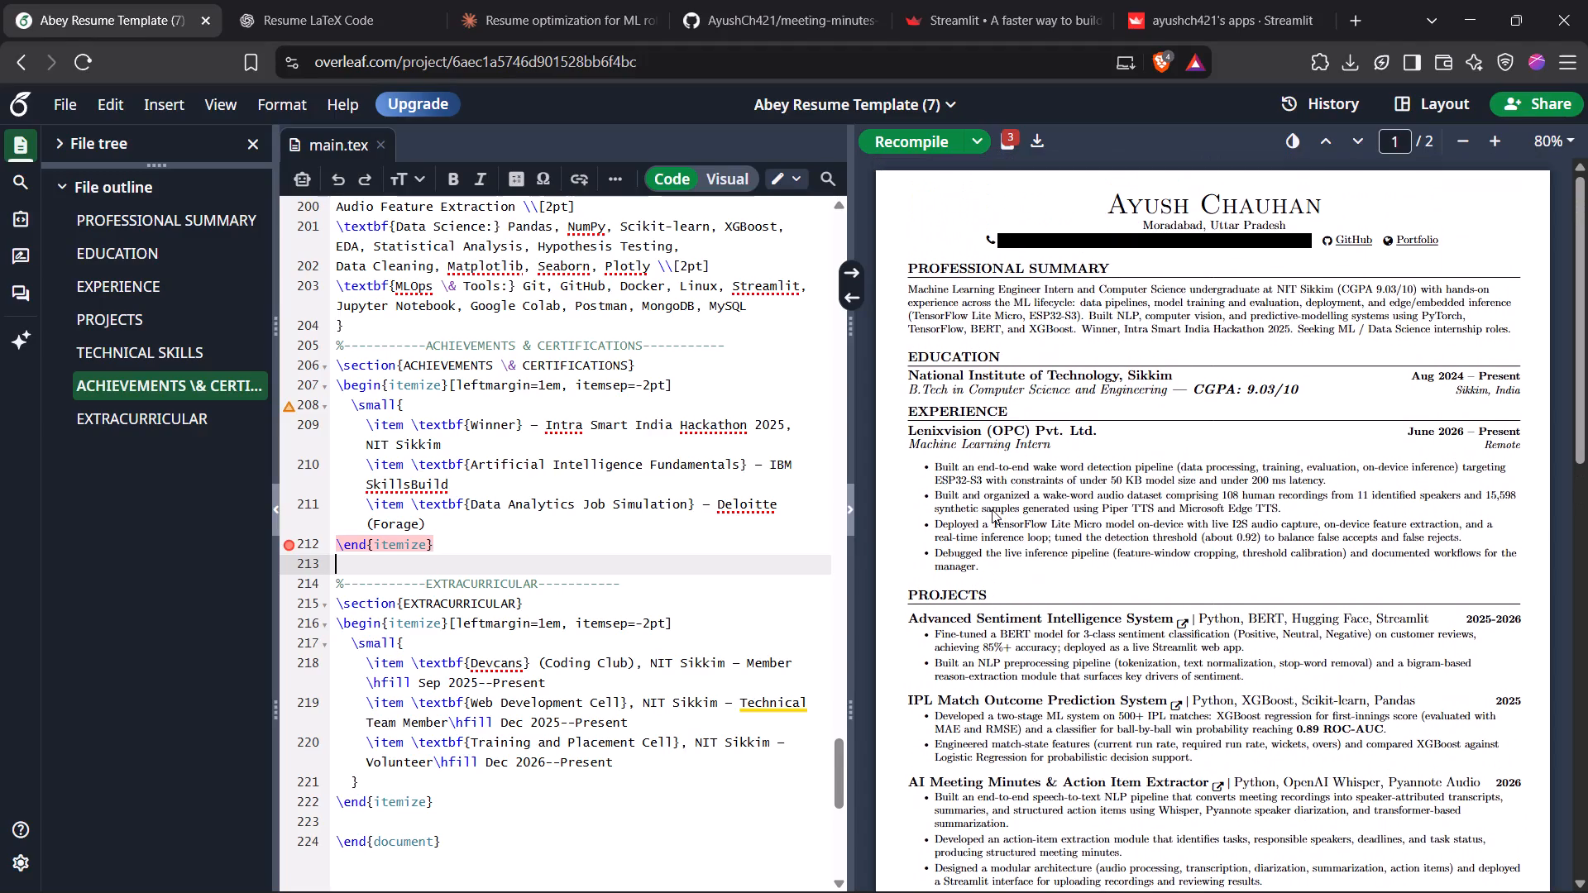
Minimize the Overleaf browser window and the Edge window with the ML resume PDF to reveal the Certificates folder.
left_click(1480, 0)
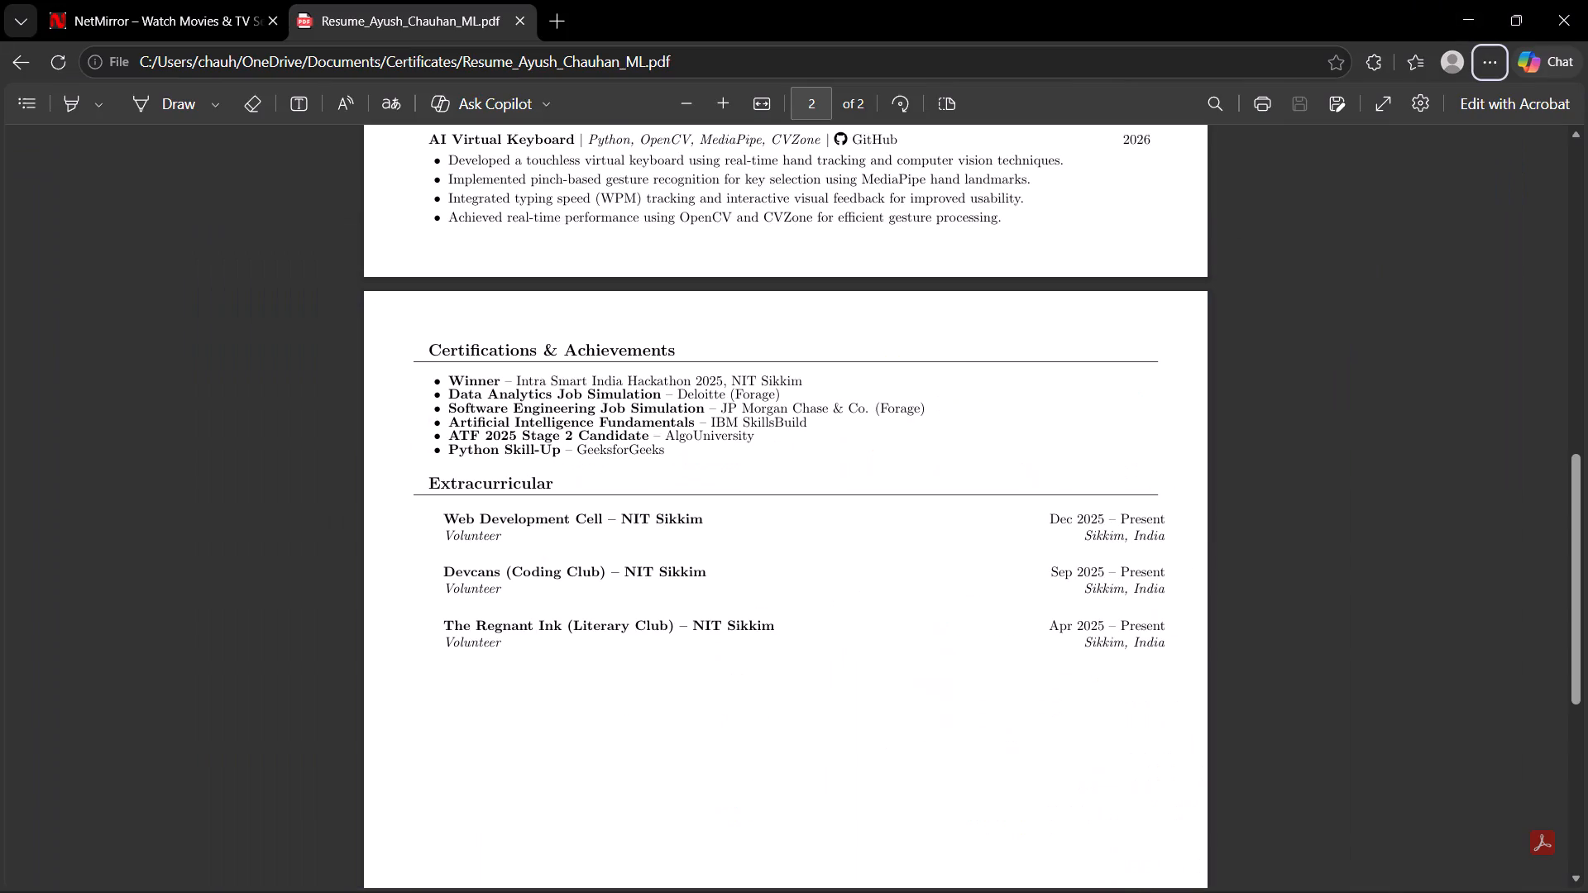
left_click(1480, 26)
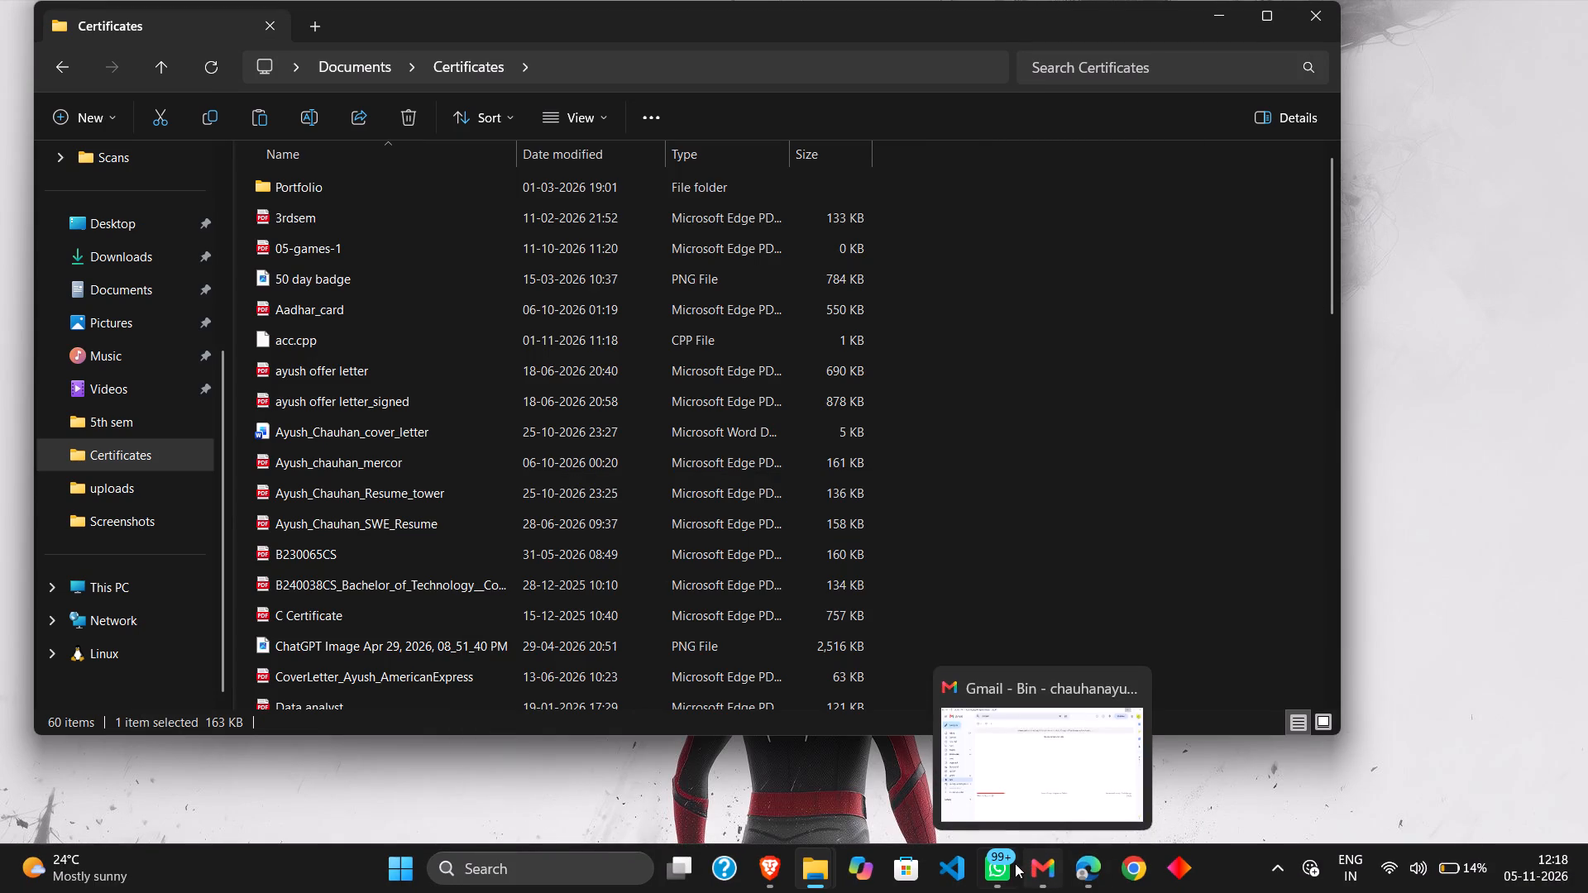
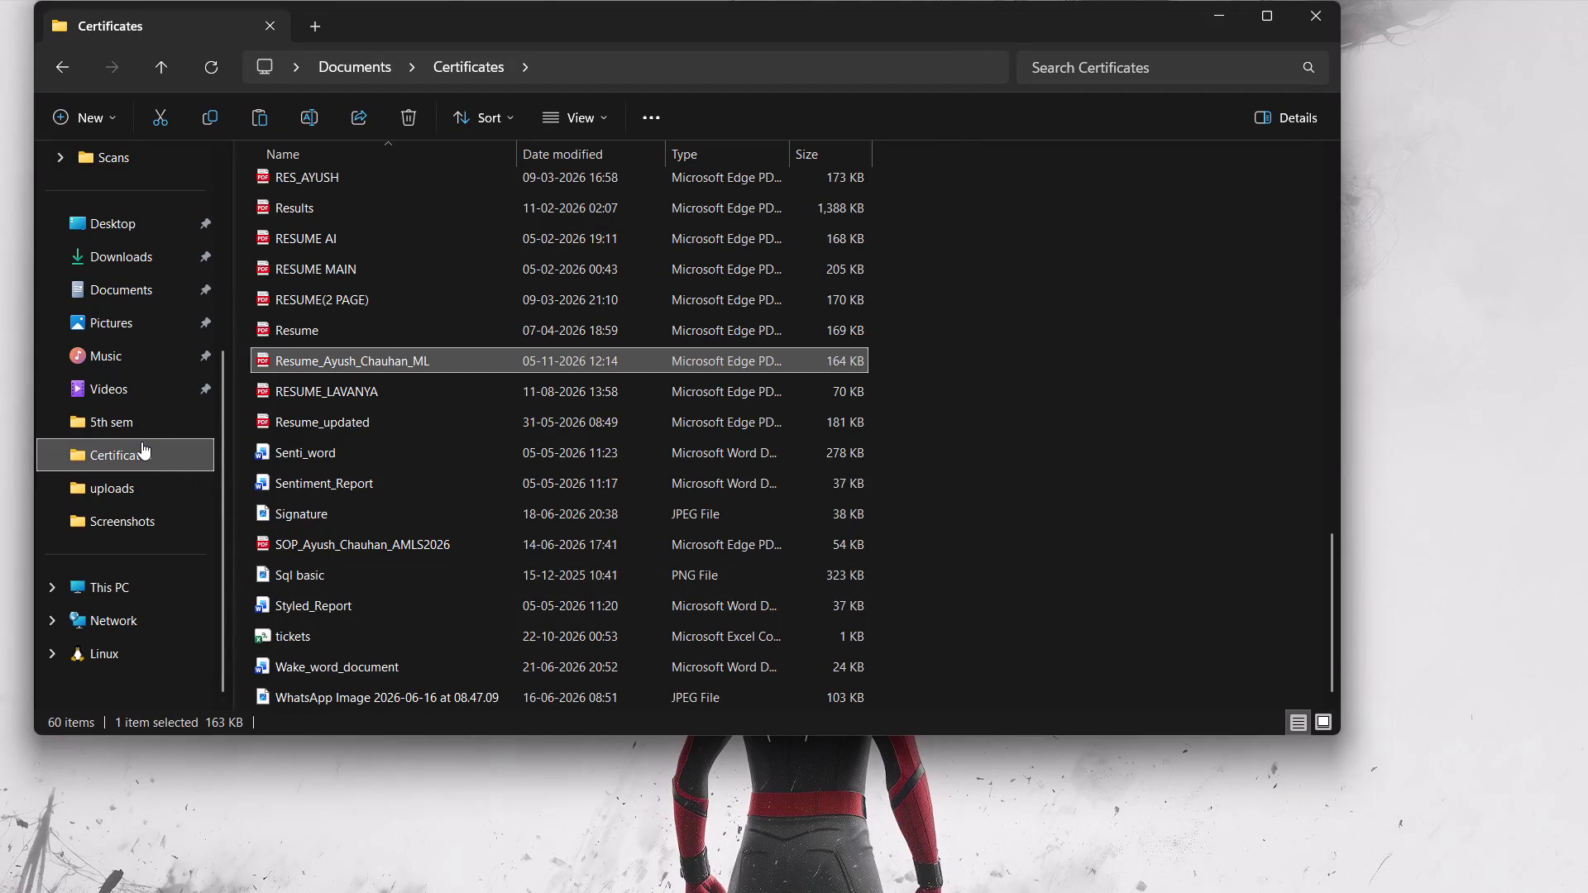
Copy the ML resume PDF from the Certificates folder to the clipboard.
right_click(357, 361)
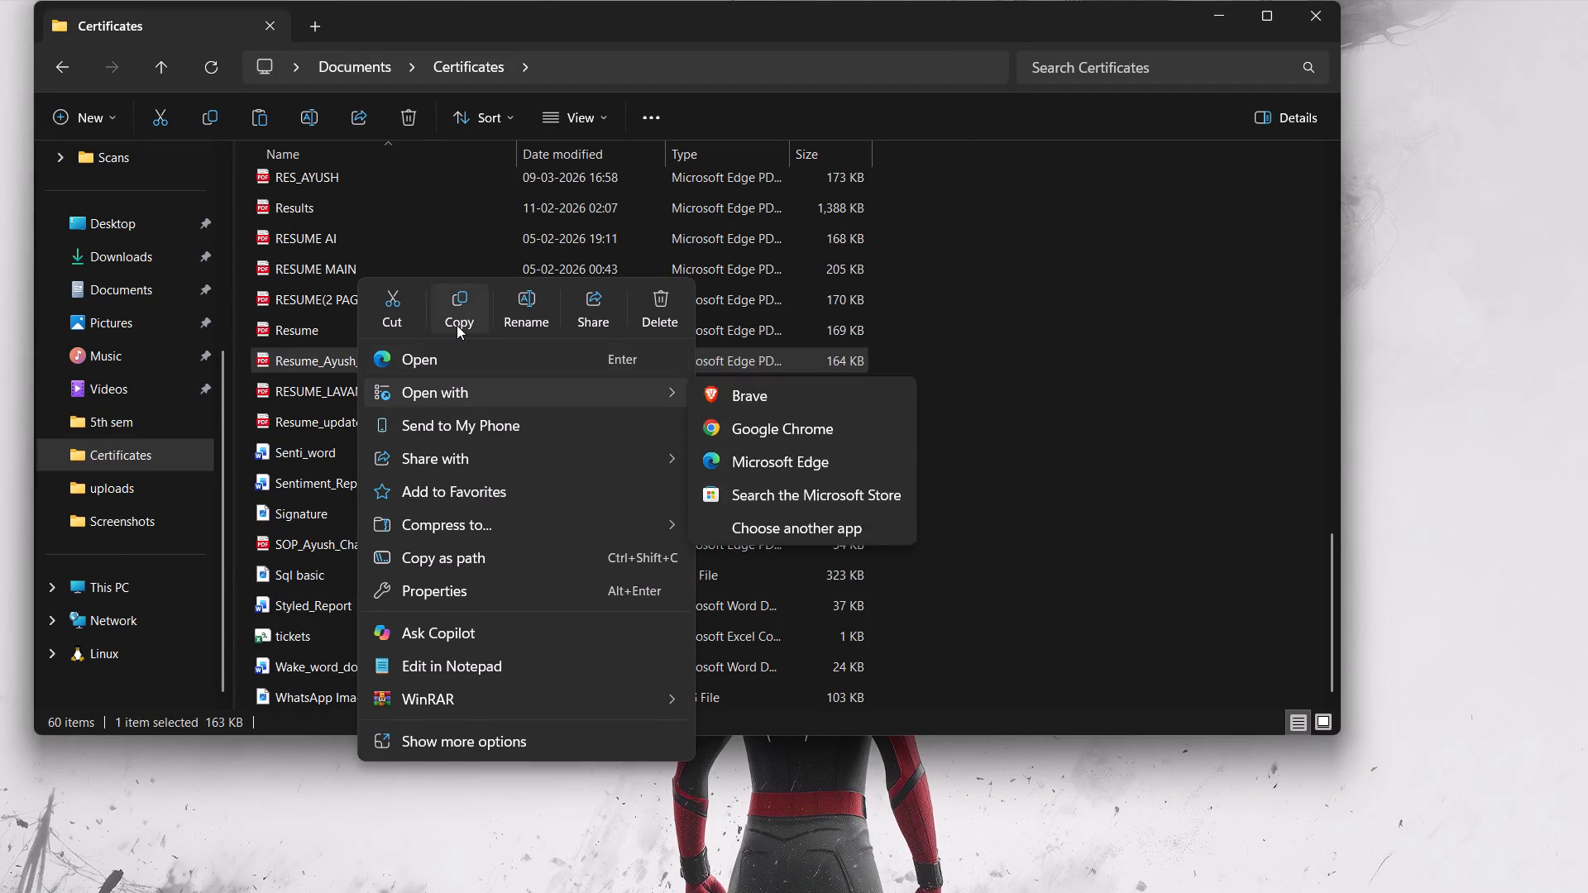
left_click(457, 325)
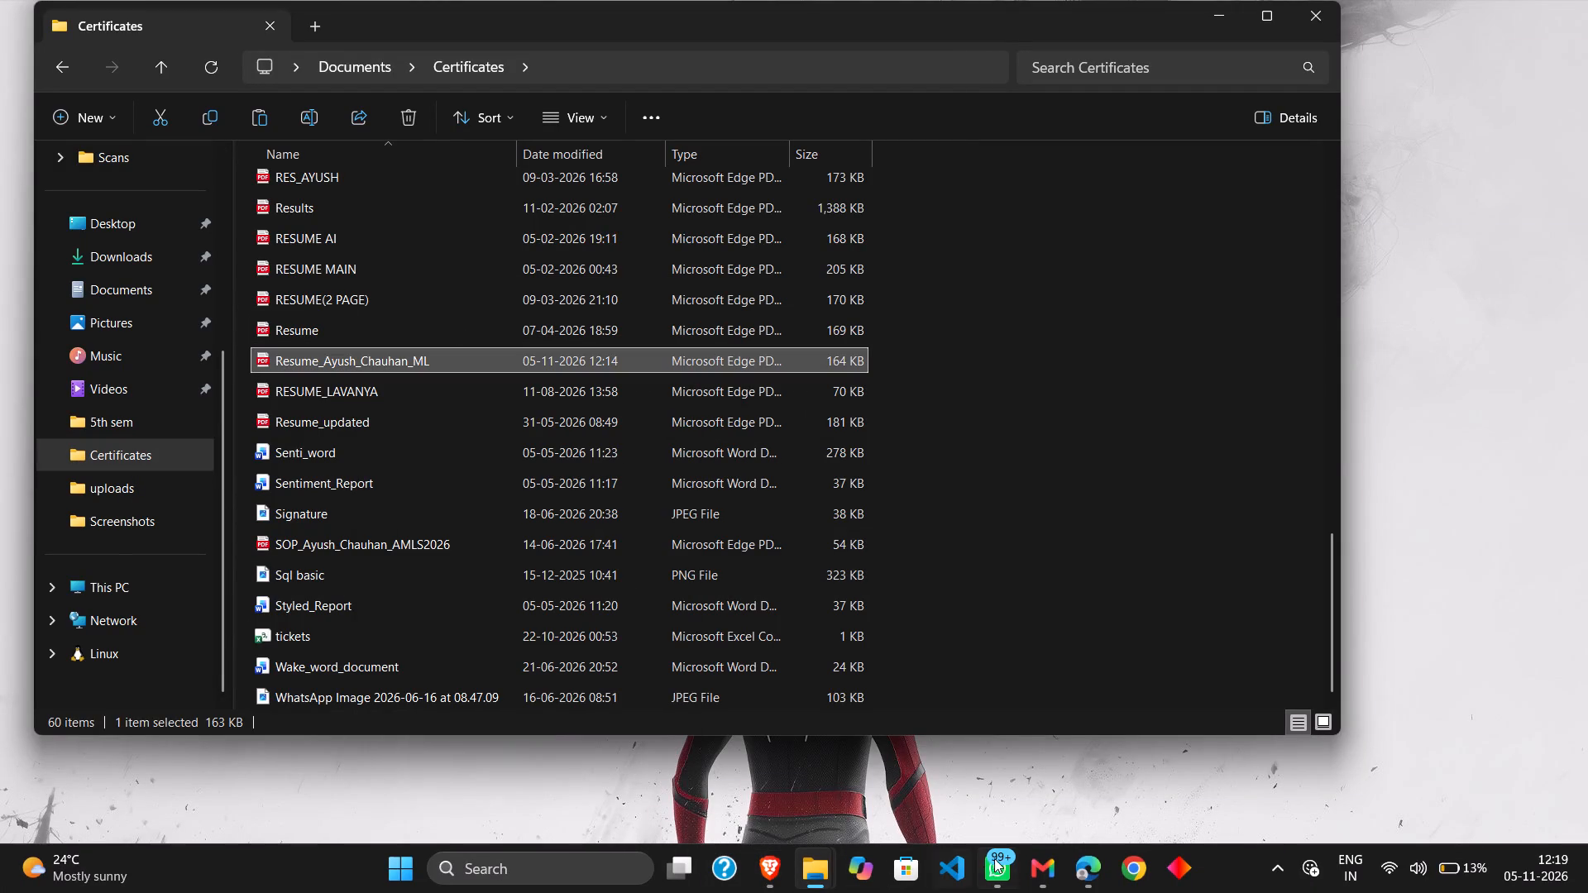